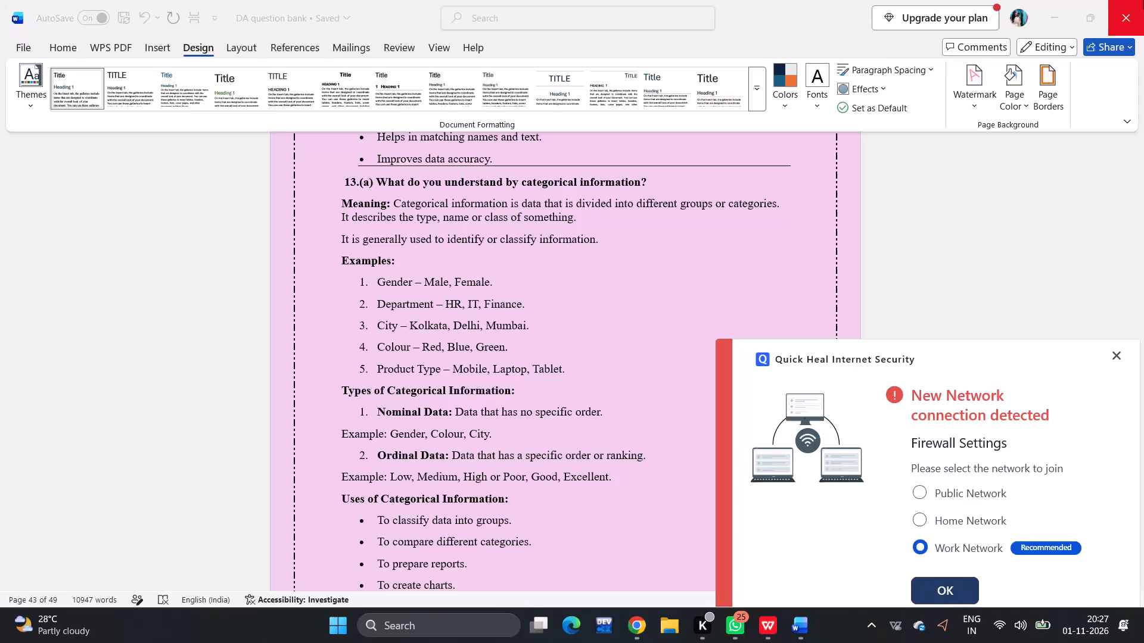
Dismiss the firewall notification about the new network connection.
click(1112, 350)
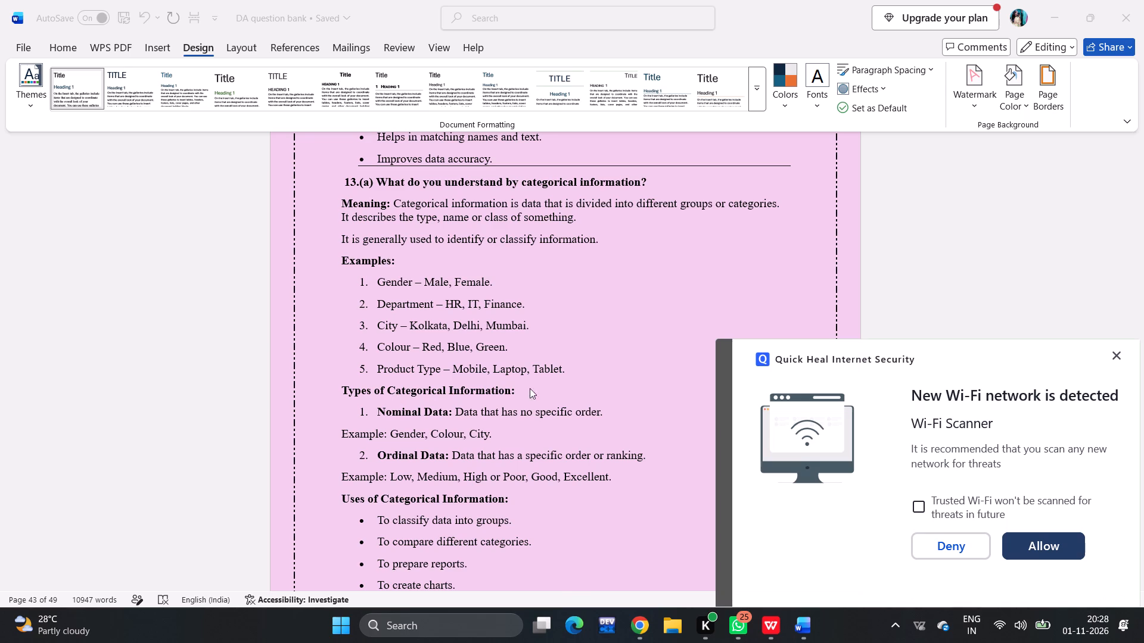
Dismiss the security notification about the newly detected Wi-Fi network without allowing or denying the scan.
click(1118, 354)
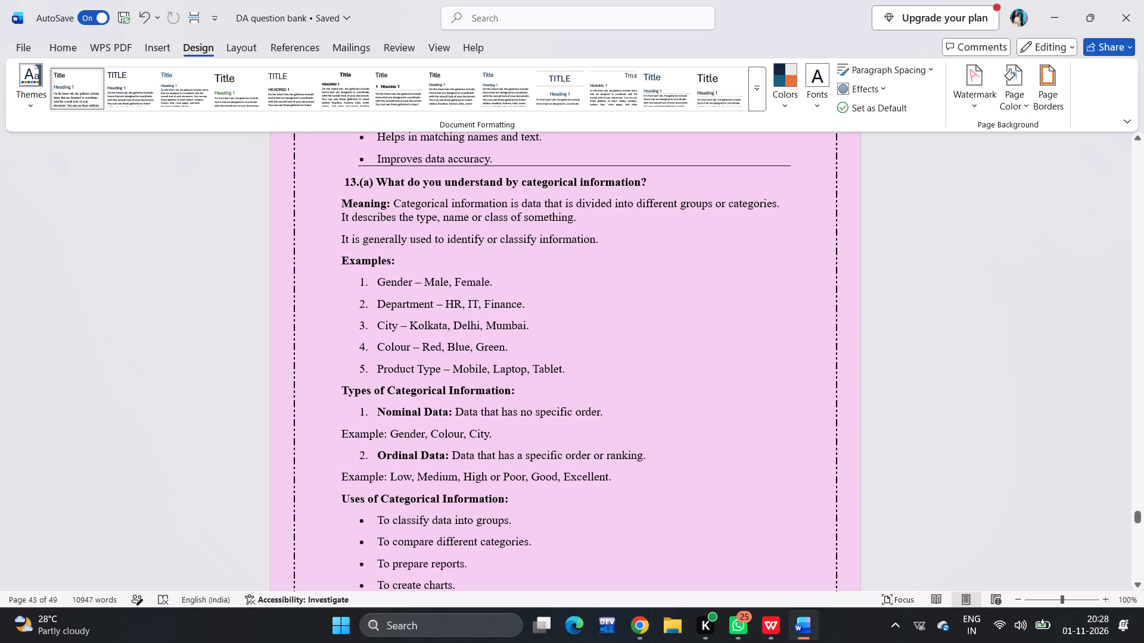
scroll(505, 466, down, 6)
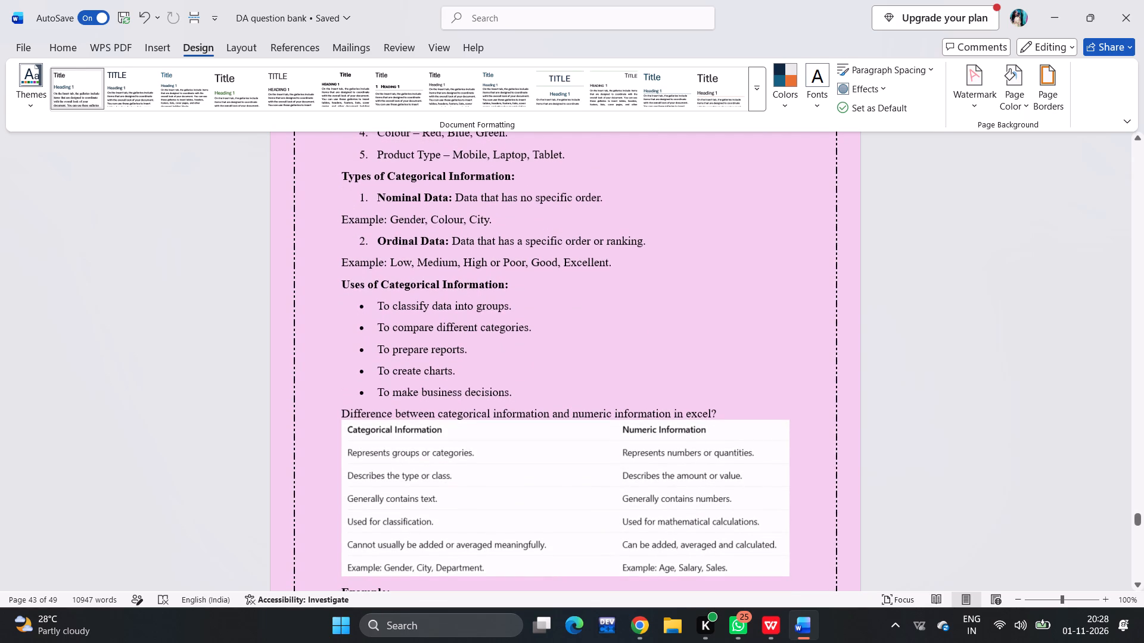
Prefix the question on the difference between categorical and numeric information with "(b)" and a space, and make the whole line bold.
click(343, 410)
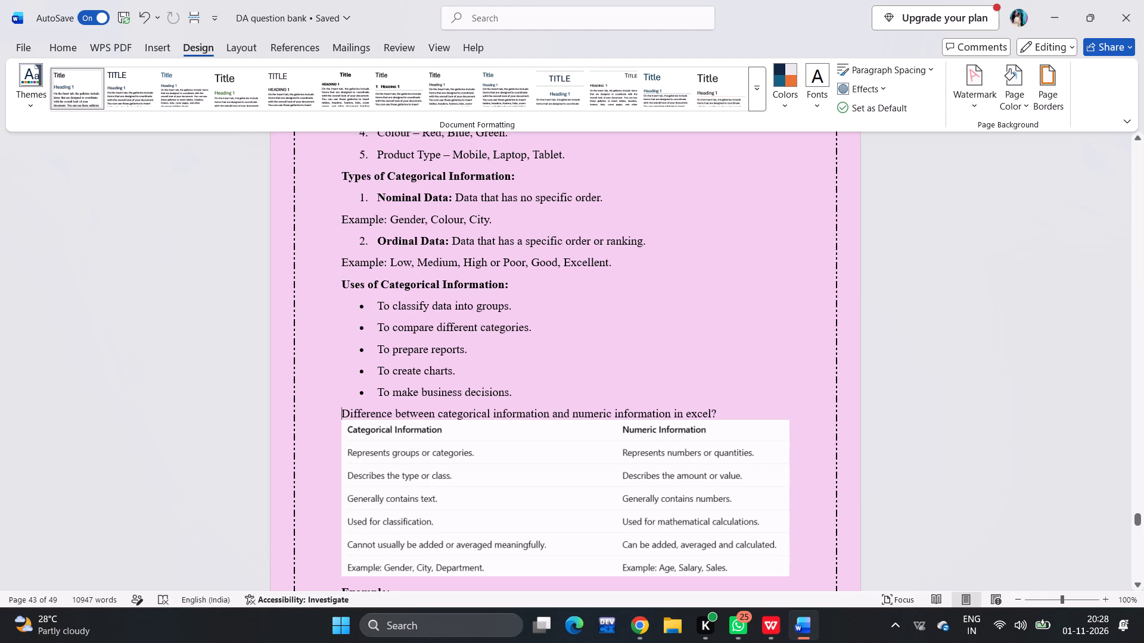
text((b)
text())
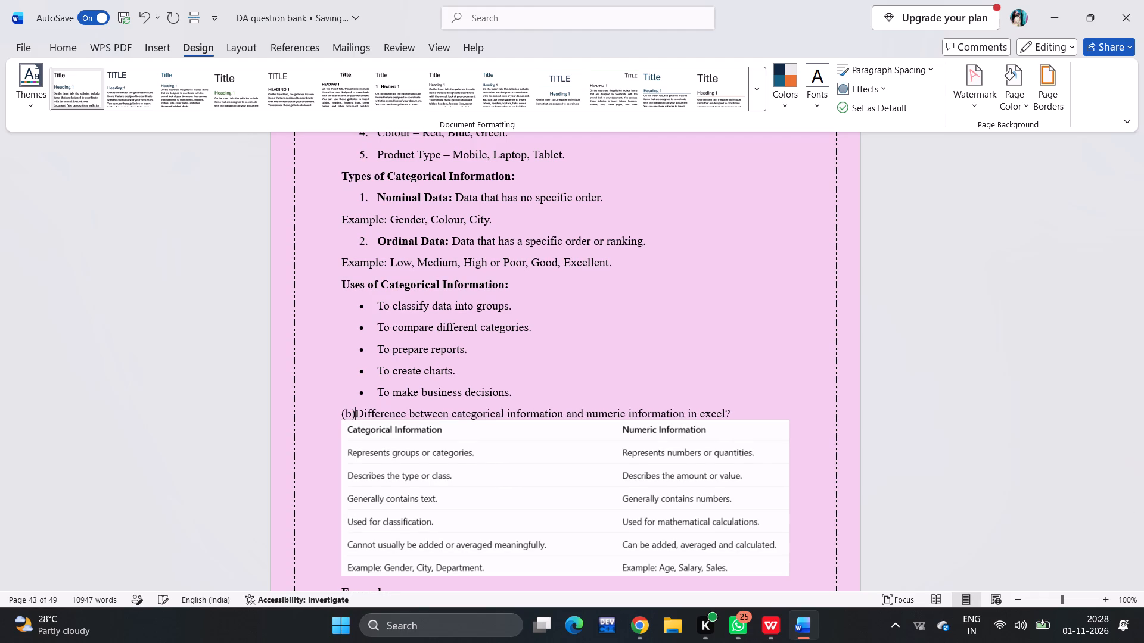
key(space)
drag(339, 414, 832, 414)
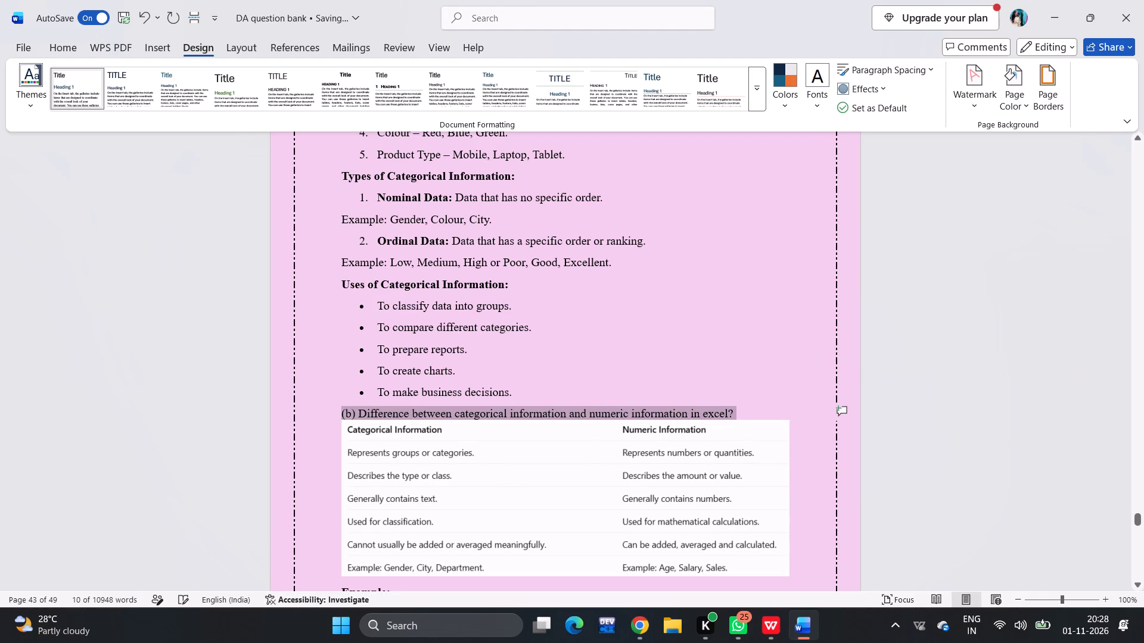
click(46, 49)
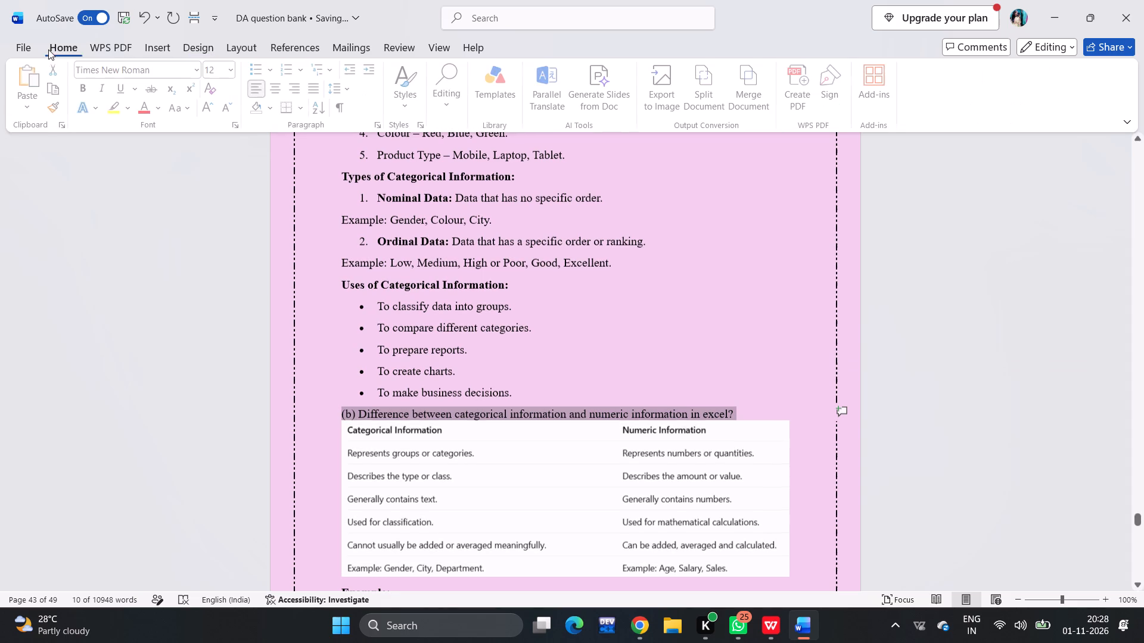
click(89, 85)
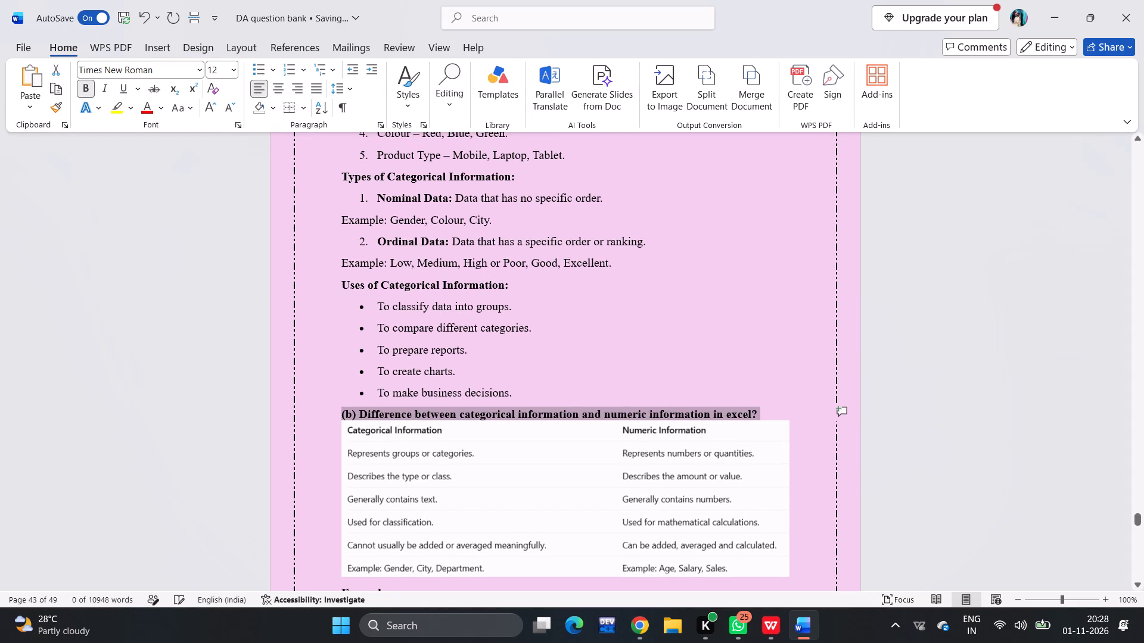
Prefix the "Explain 'if statement' command in excel" question with a plain "(c)", not the copyright symbol.
scroll(445, 455, down, 7)
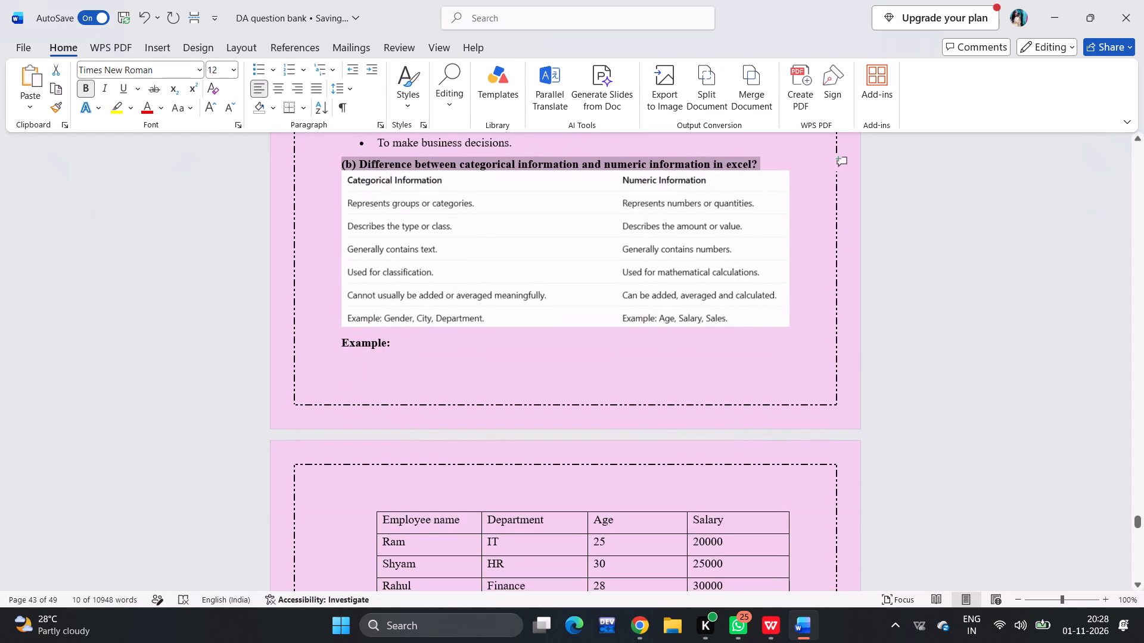
scroll(439, 456, down, 7)
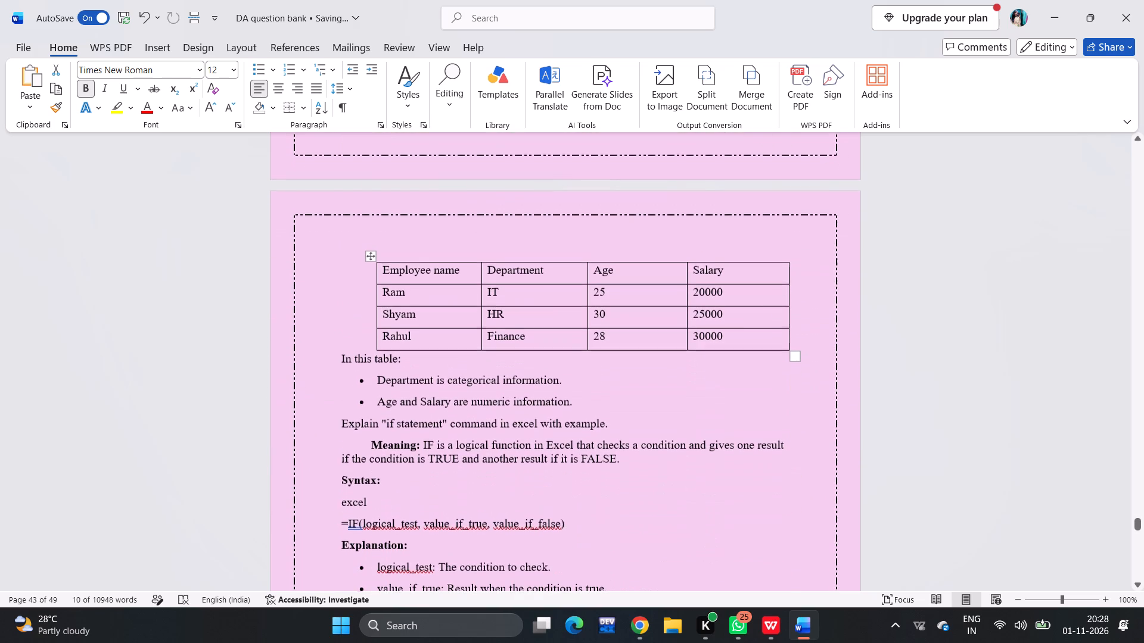
click(340, 425)
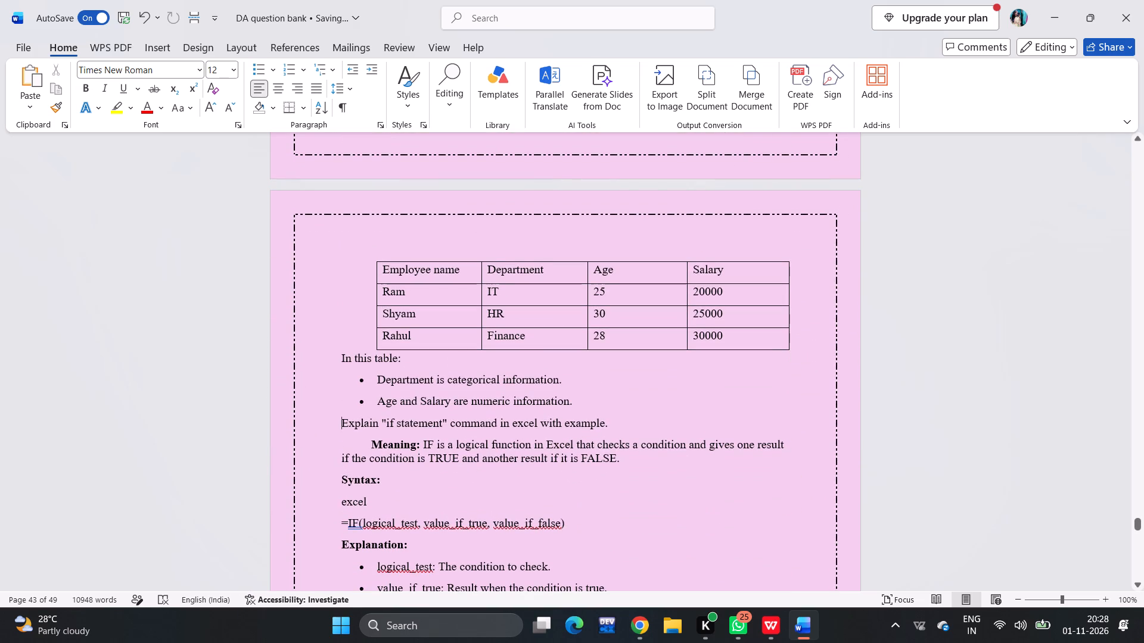
key(shift+parenleft)
key(c)
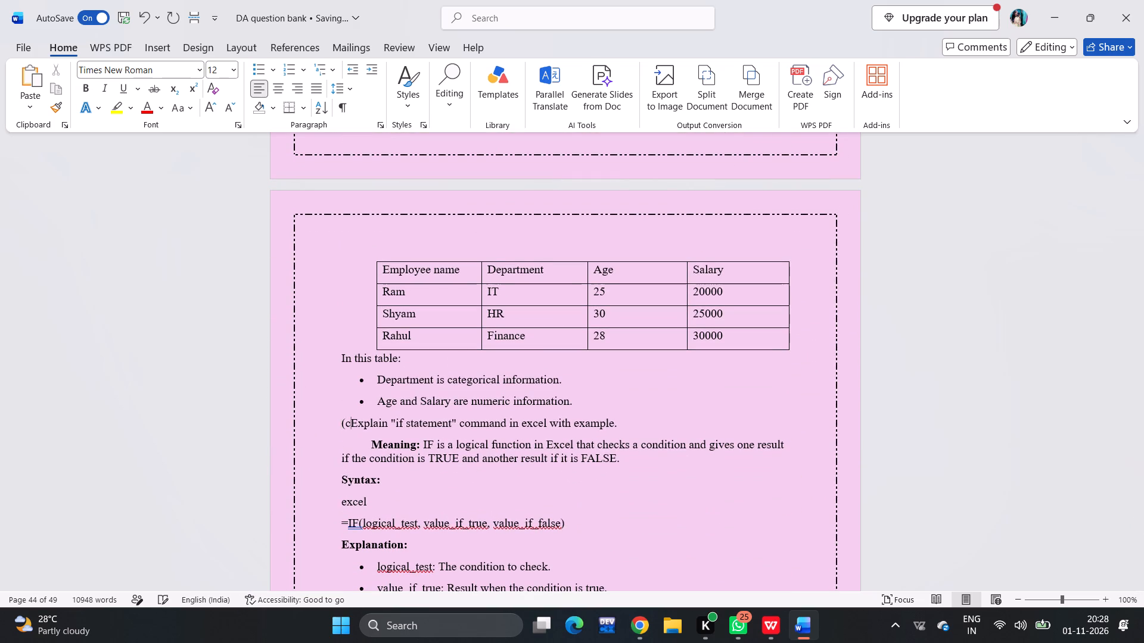
text())
key(space)
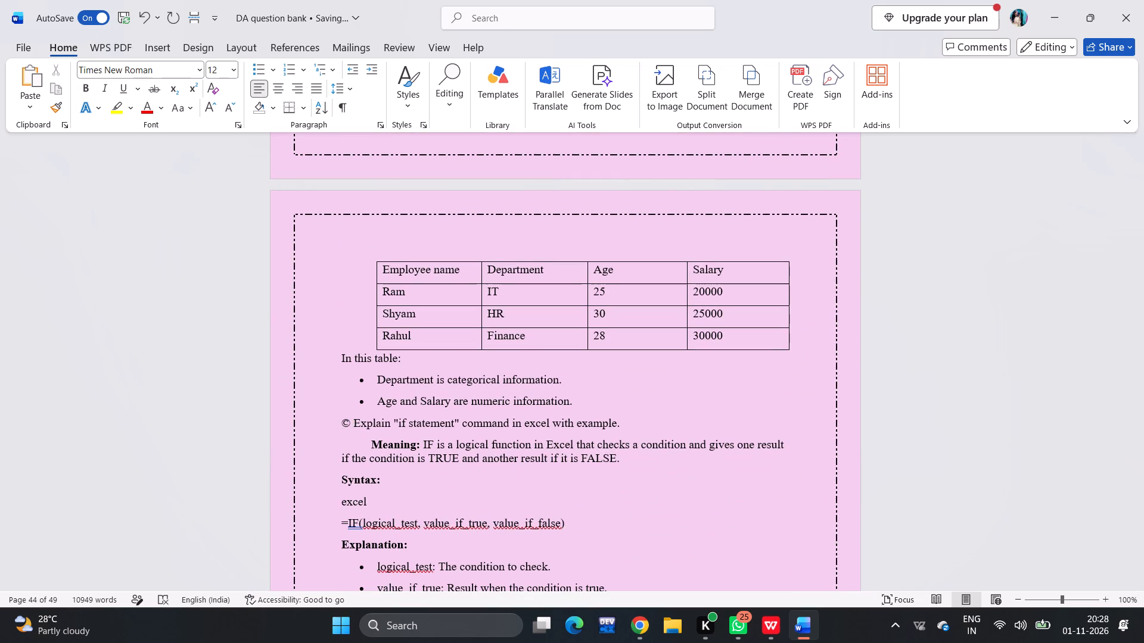
key(BackSpace)
key(BackSpace)
key(shift+parenleft)
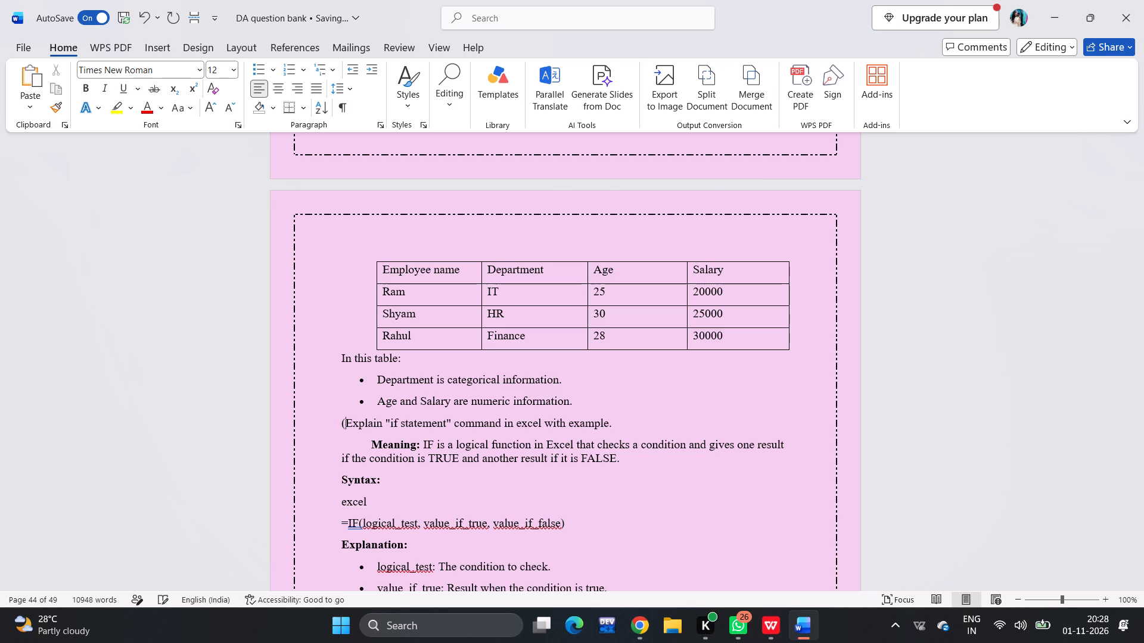
key(c)
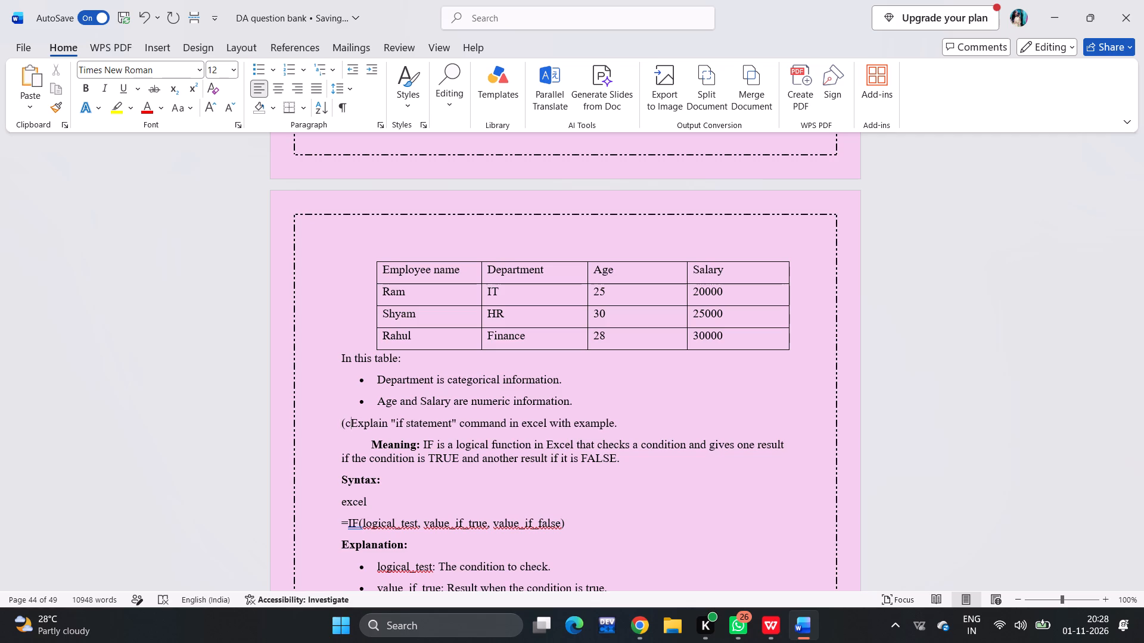
text())
key(space)
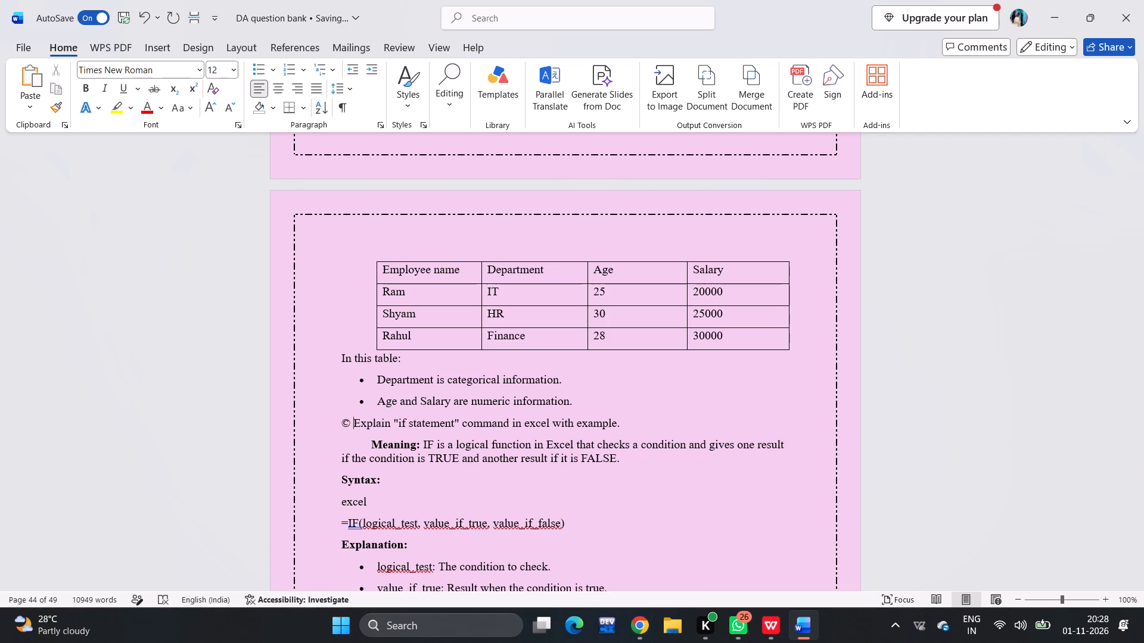
key(BackSpace)
key(space)
key(space)
key(space)
key(BackSpace)
key(BackSpace)
key(BackSpace)
key(BackSpace)
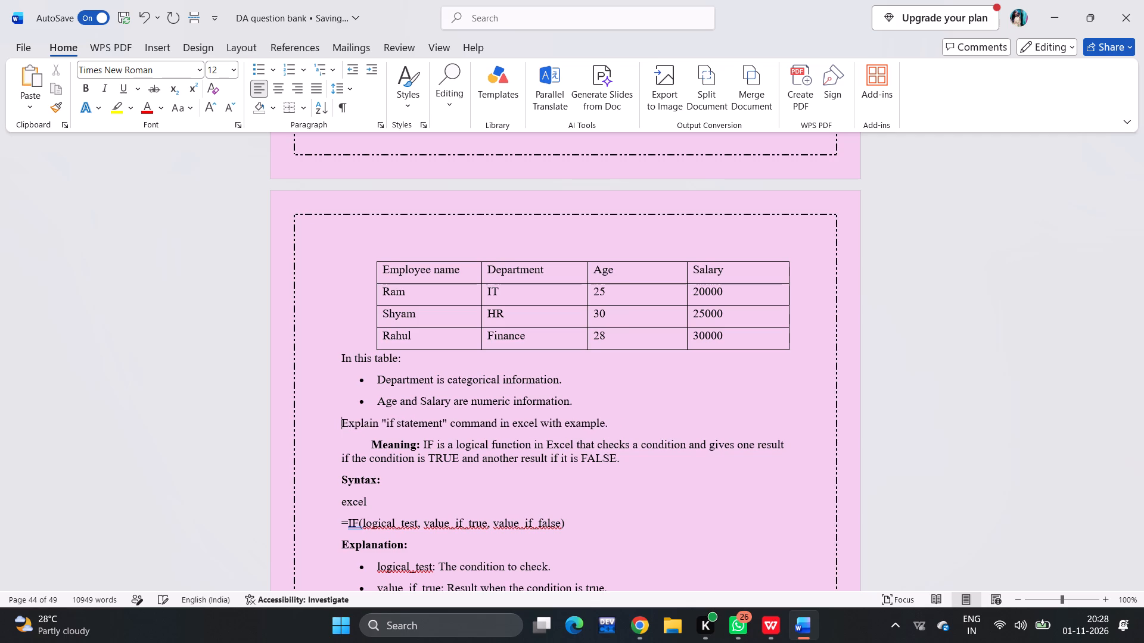
text((c)
key(shift+parenright)
key(BackSpace)
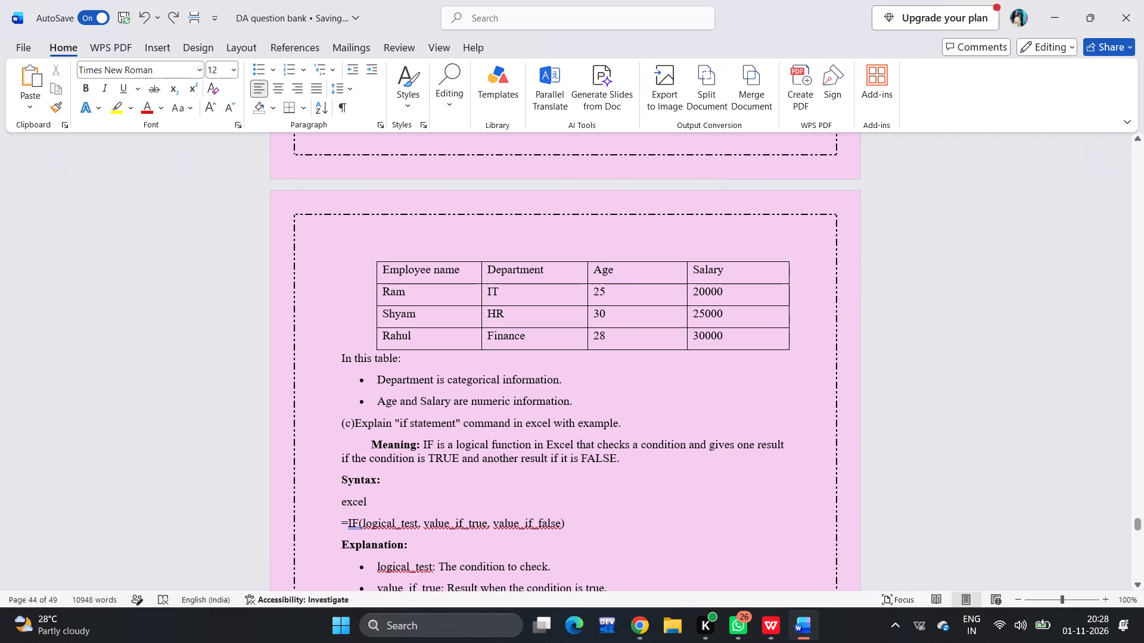
Make the whole "(c)" question line about the "if statement" command bold.
drag(341, 424, 615, 417)
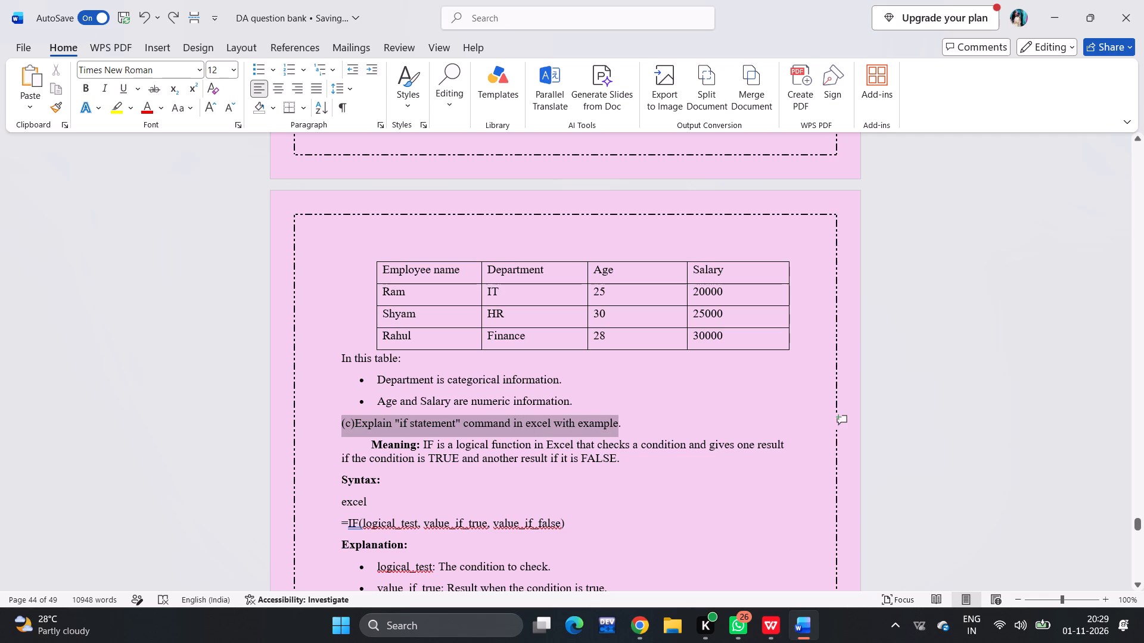
drag(615, 417, 626, 419)
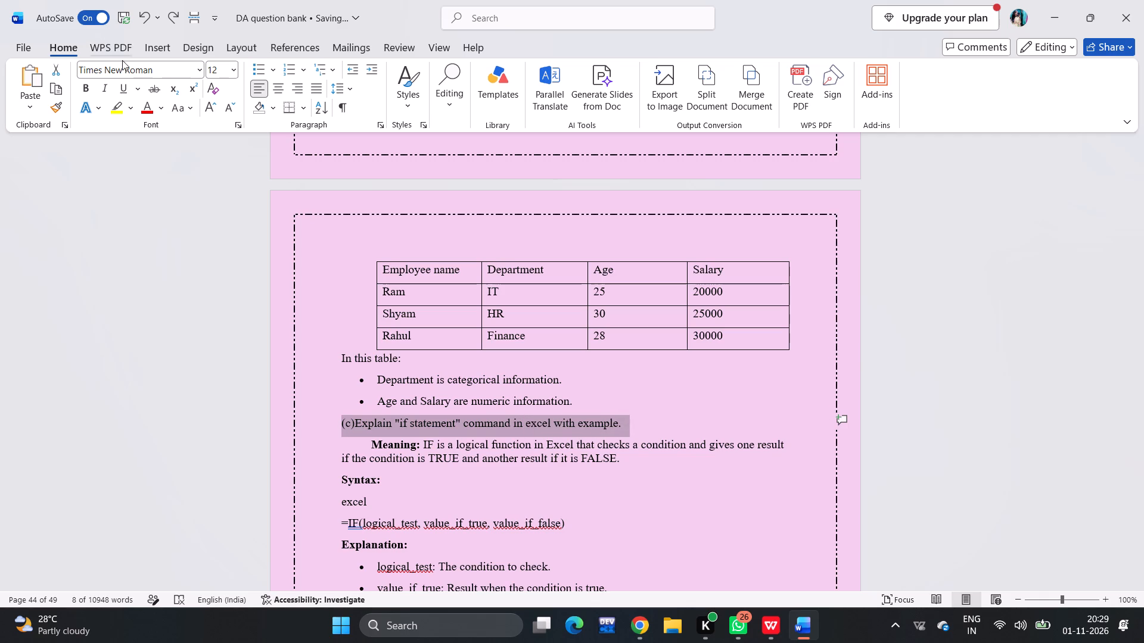
click(78, 96)
click(343, 452)
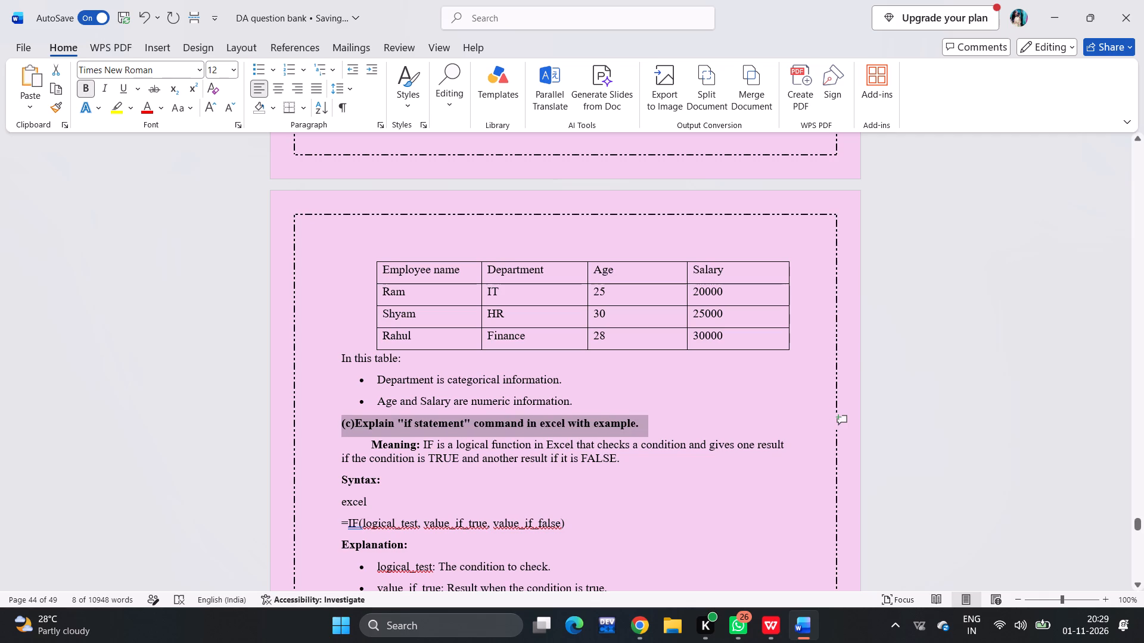
Insert a horizontal divider line between the "To make decisions automatically." bullet and question 14, leaving no blank line.
scroll(440, 423, down, 5)
scroll(399, 369, down, 8)
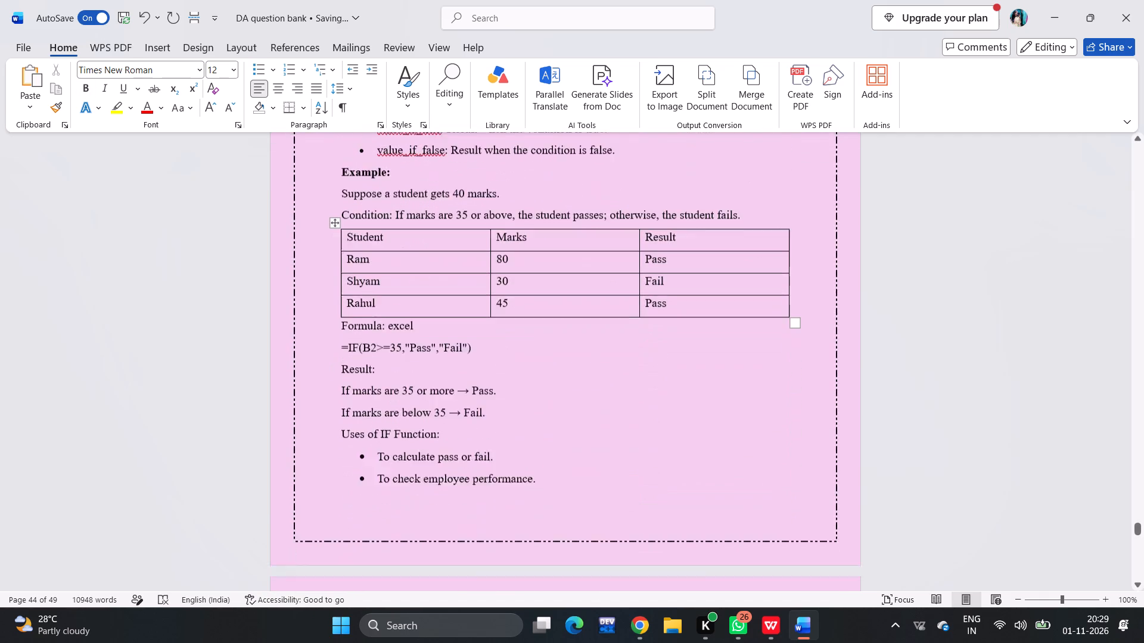
scroll(403, 372, down, 7)
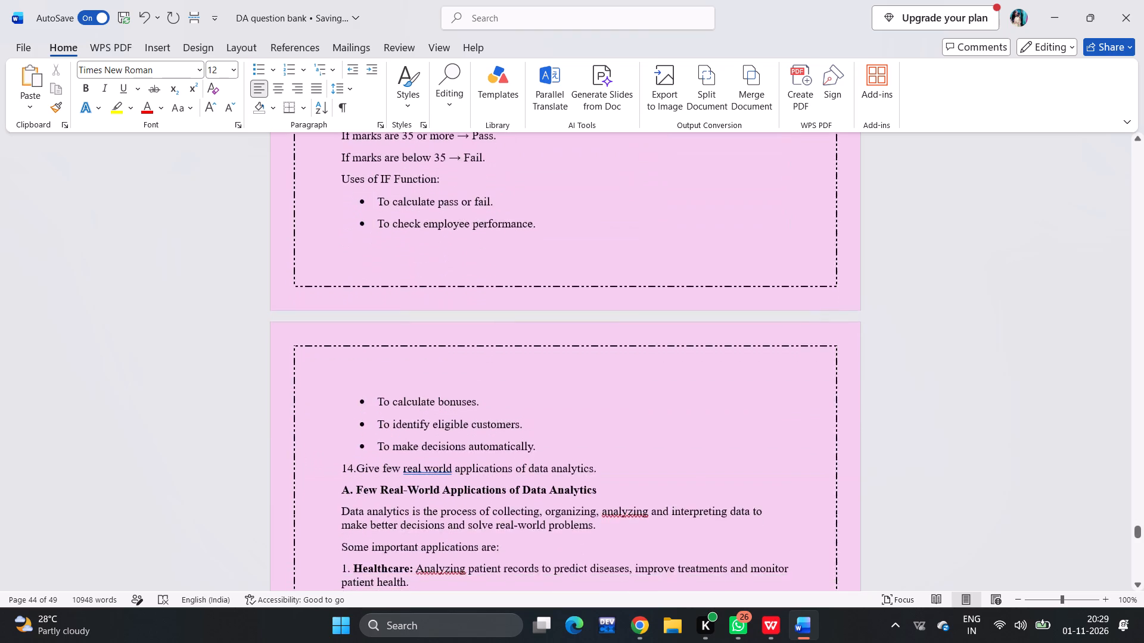
scroll(403, 372, down, 2)
click(559, 381)
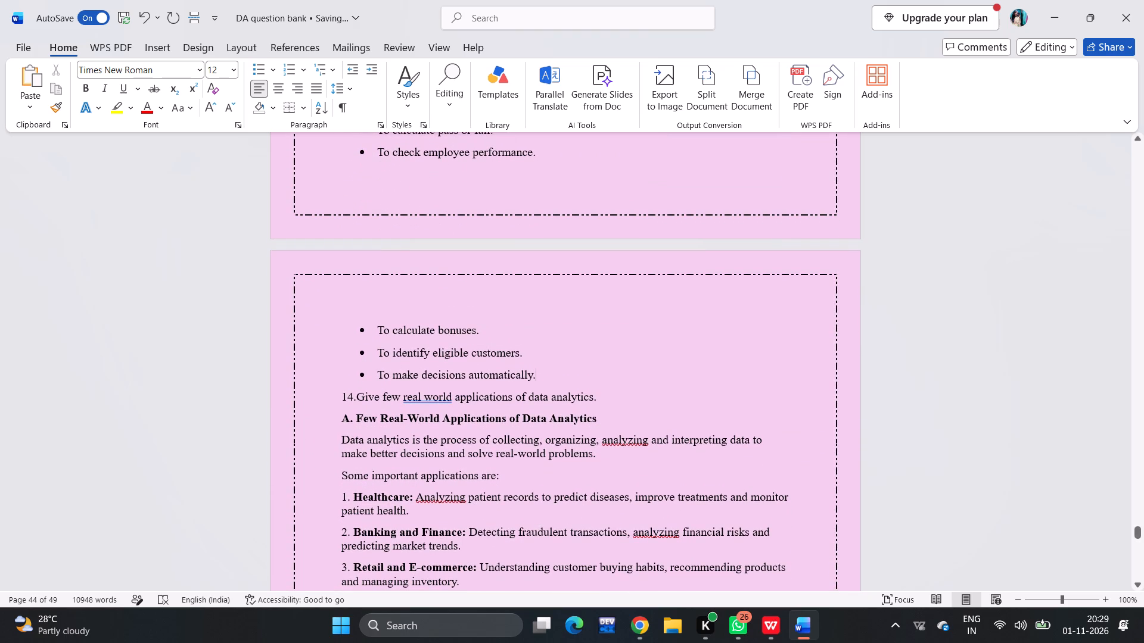
key(Return)
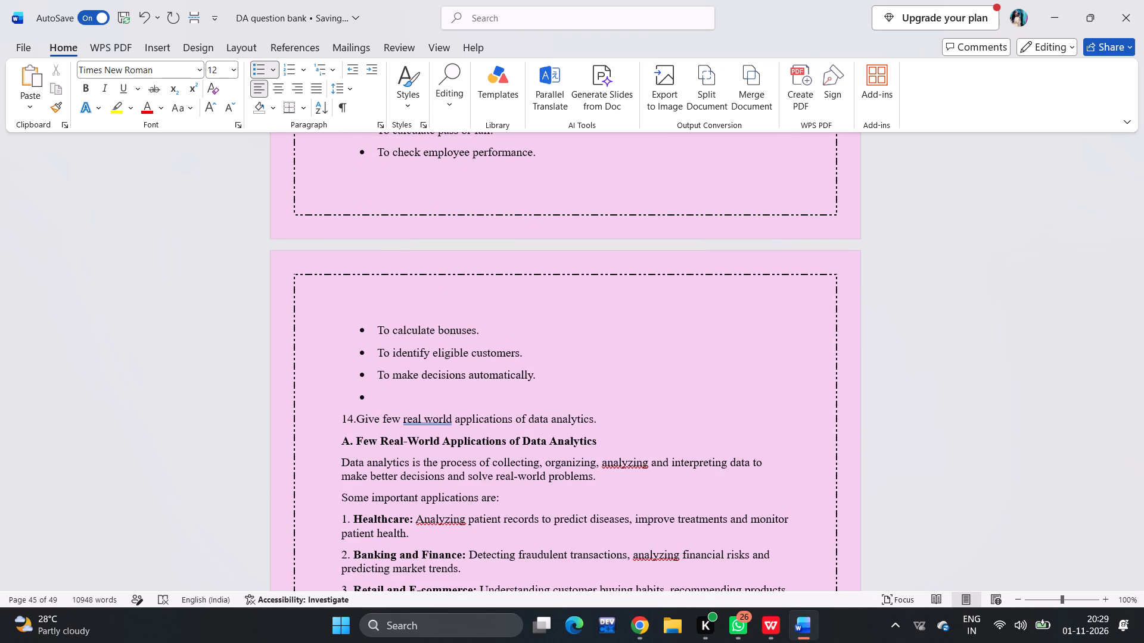
key(BackSpace)
key(BackSpace)
key(BackSpace)
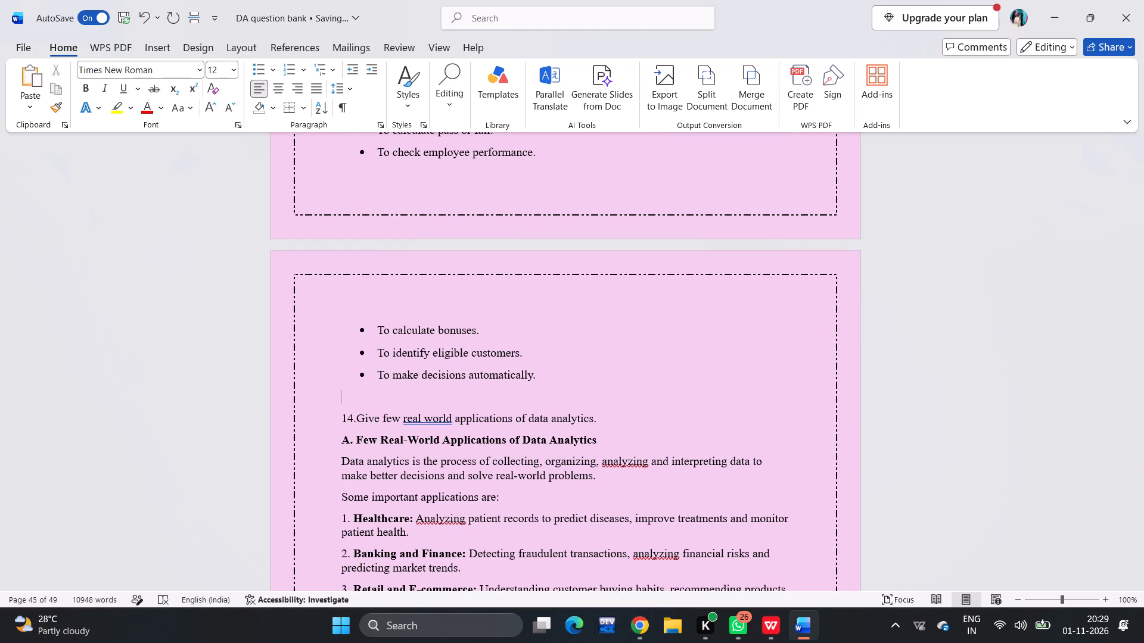
key(minus)
key(minus)
key(minus)
key(minus)
key(minus)
key(minus)
key(minus)
key(minus)
key(minus)
key(minus)
key(minus)
key(minus)
key(minus)
key(minus)
key(minus)
key(minus)
key(minus)
key(minus)
key(minus)
key(minus)
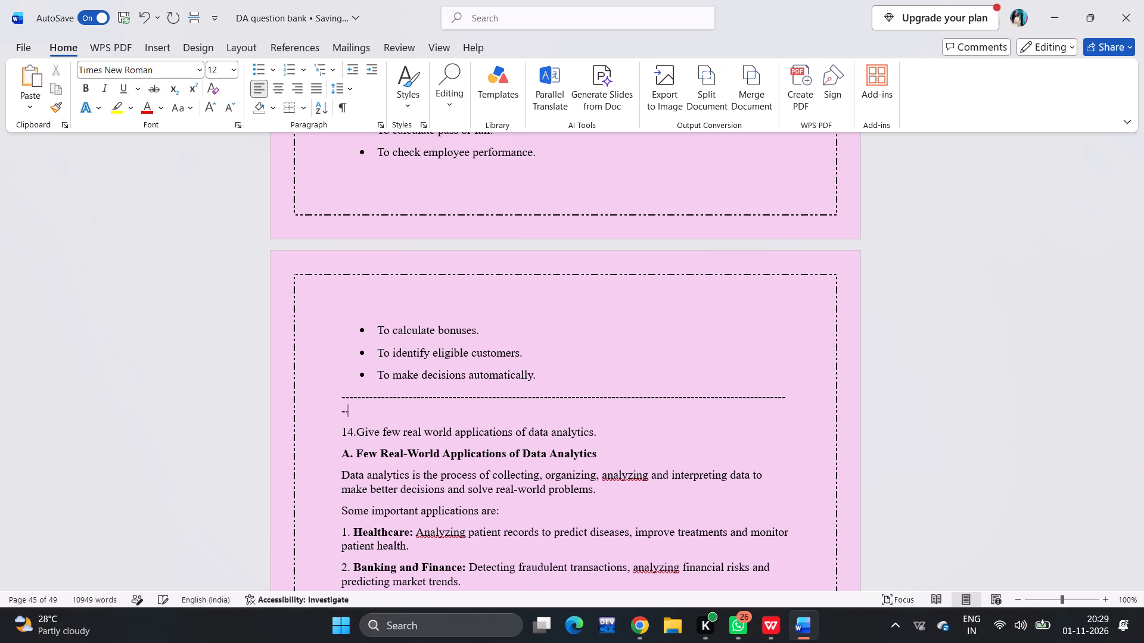
key(BackSpace)
key(BackSpace)
key(BackSpace)
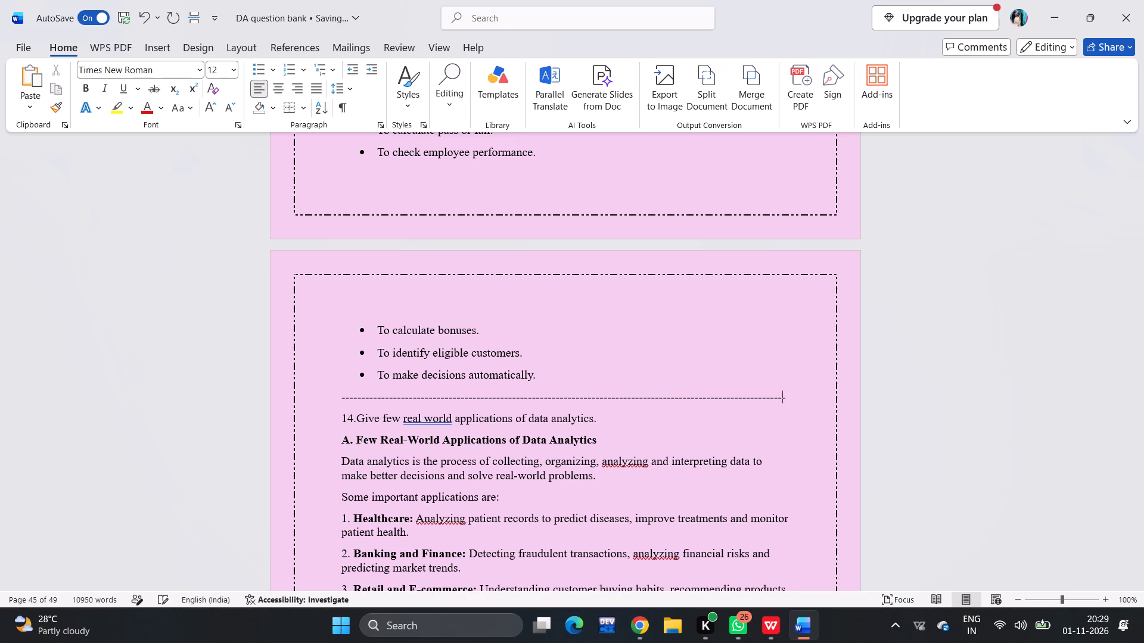
key(Return)
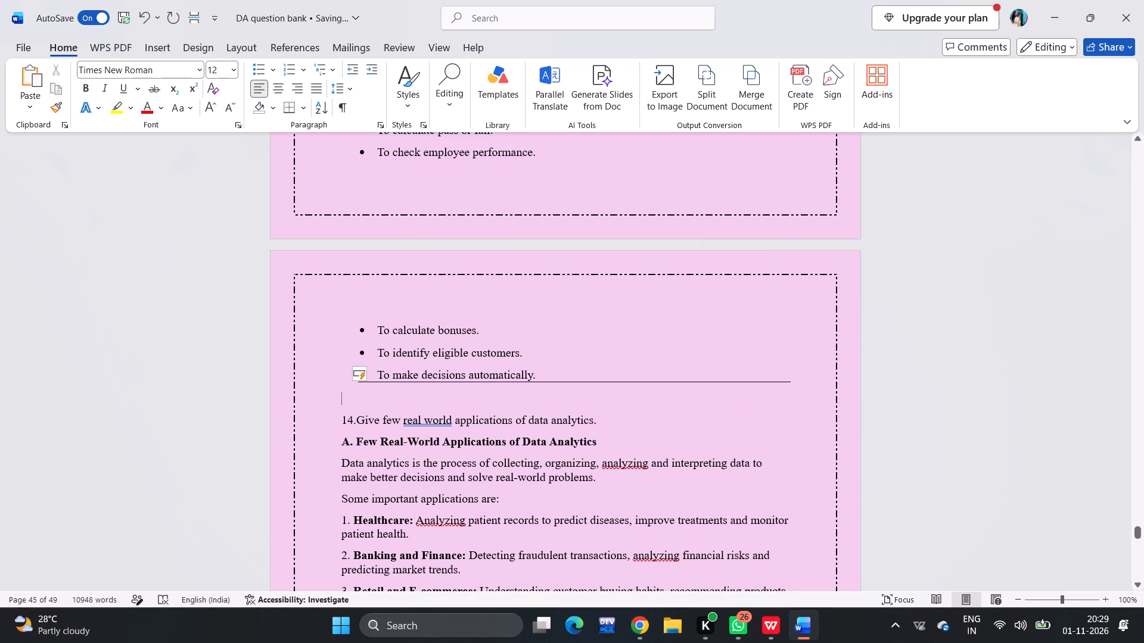
click(470, 407)
key(BackSpace)
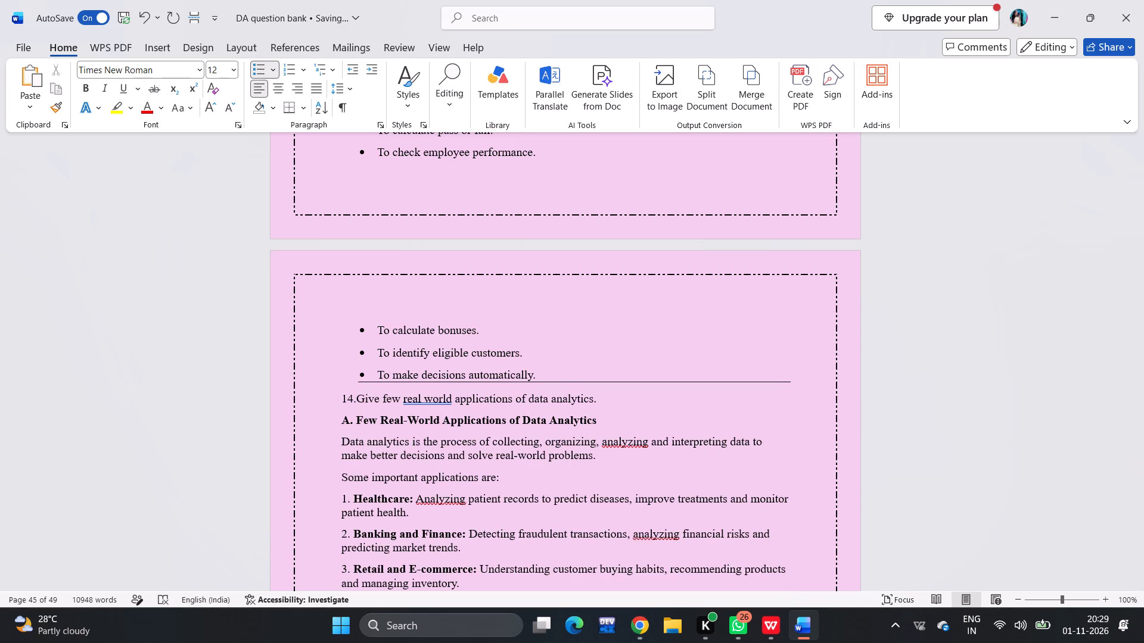
Copy the centred dashed separator above the "(c) What do you understand by Pre-processing in an Excel Table? Elaborate." question.
scroll(481, 410, up, 14)
scroll(481, 410, up, 14)
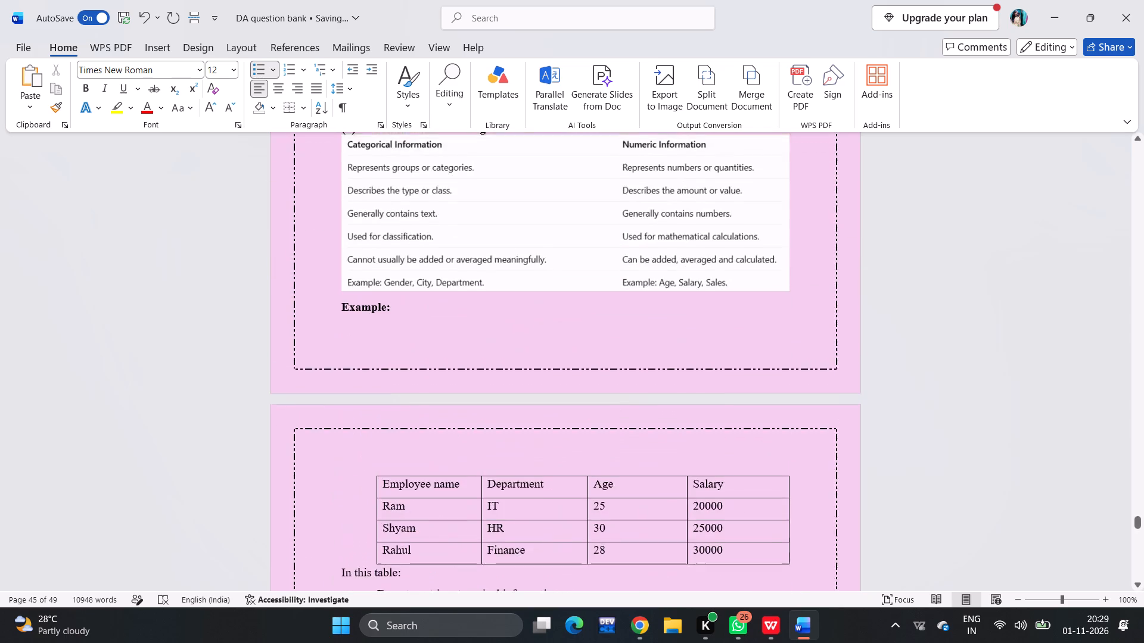
scroll(481, 410, up, 11)
scroll(481, 410, up, 20)
scroll(481, 410, up, 10)
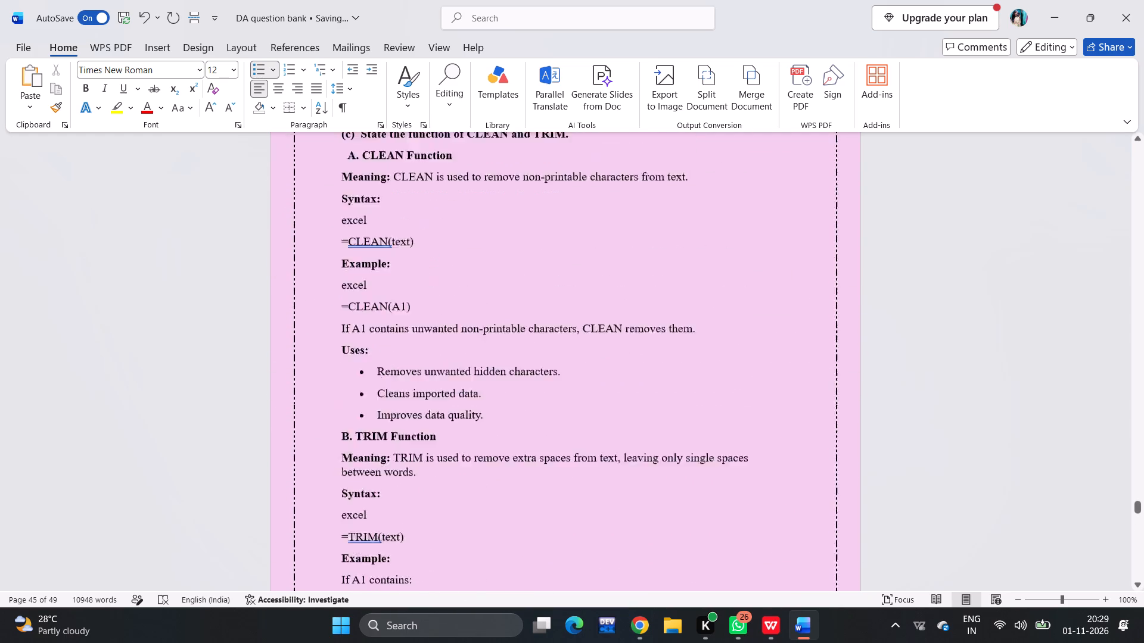
scroll(481, 410, up, 11)
scroll(481, 410, up, 18)
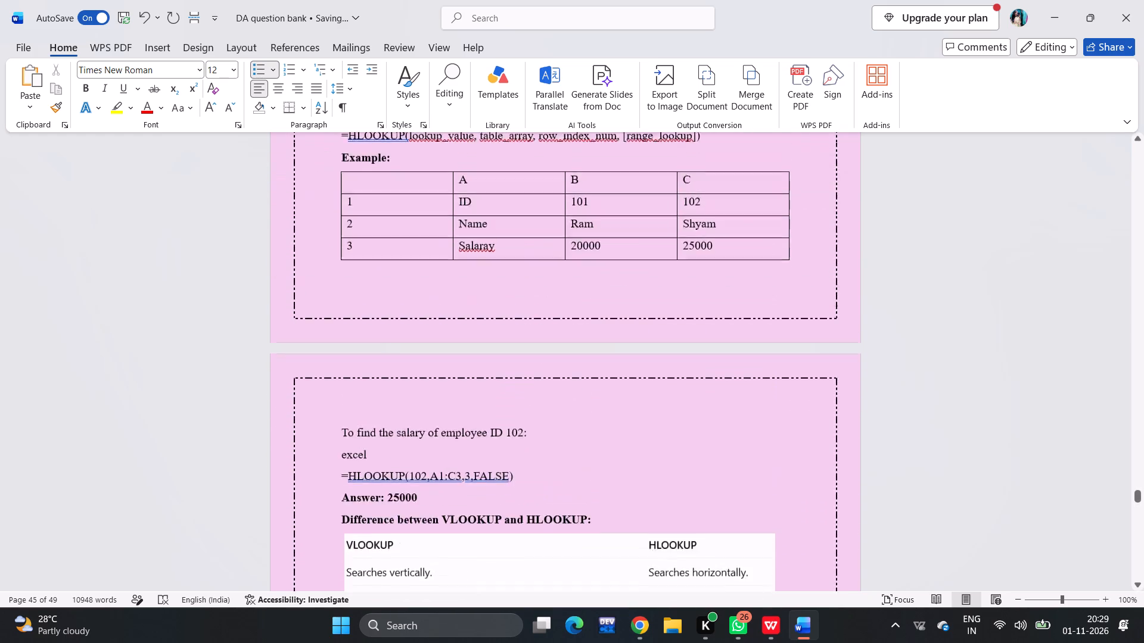
scroll(481, 410, up, 20)
scroll(481, 410, up, 10)
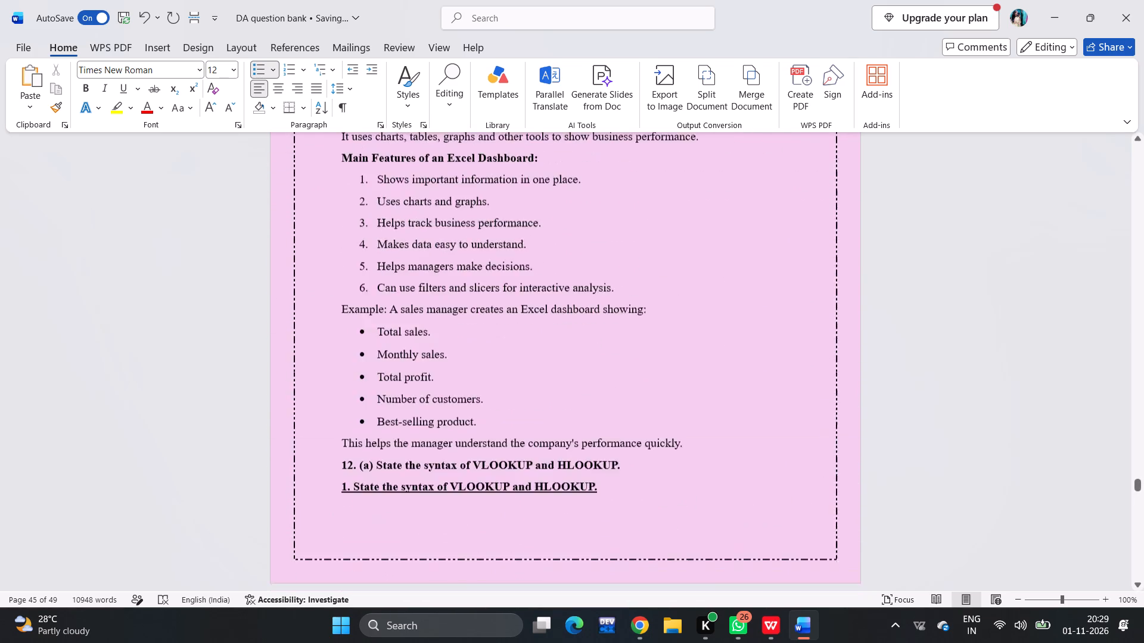
scroll(481, 410, up, 20)
scroll(481, 410, up, 10)
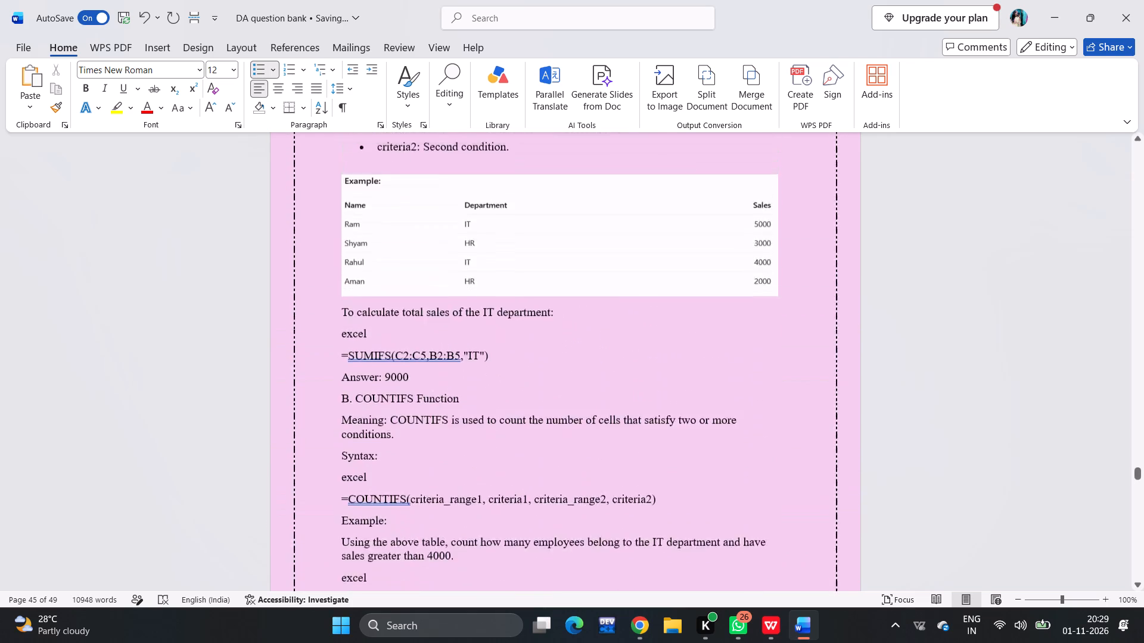
scroll(481, 410, up, 20)
scroll(481, 410, up, 10)
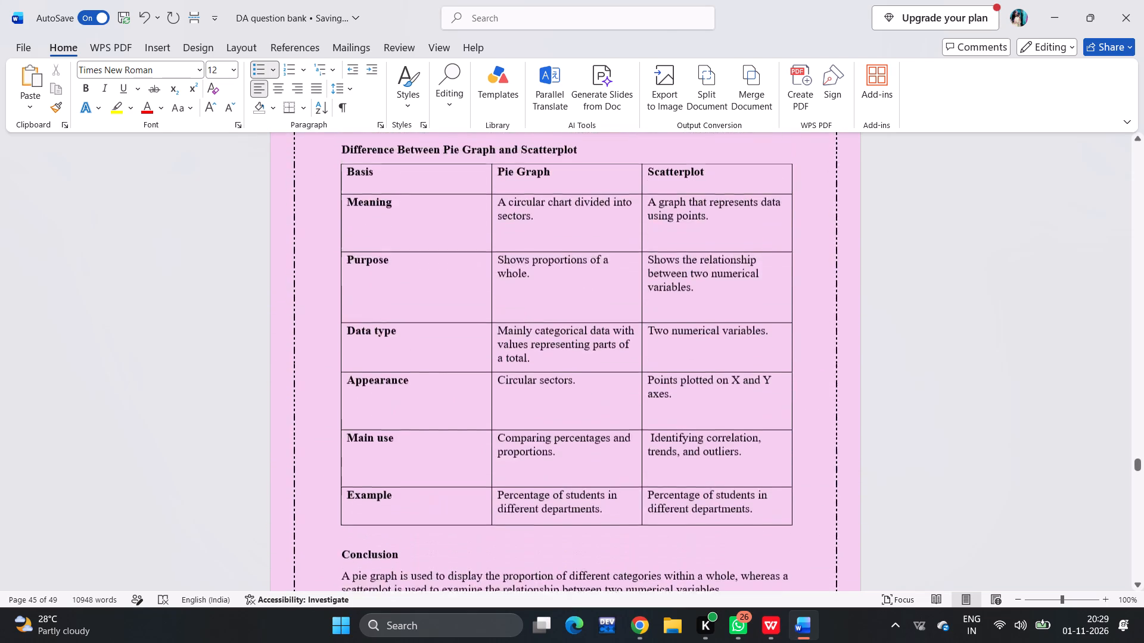
scroll(481, 410, up, 17)
scroll(481, 410, up, 8)
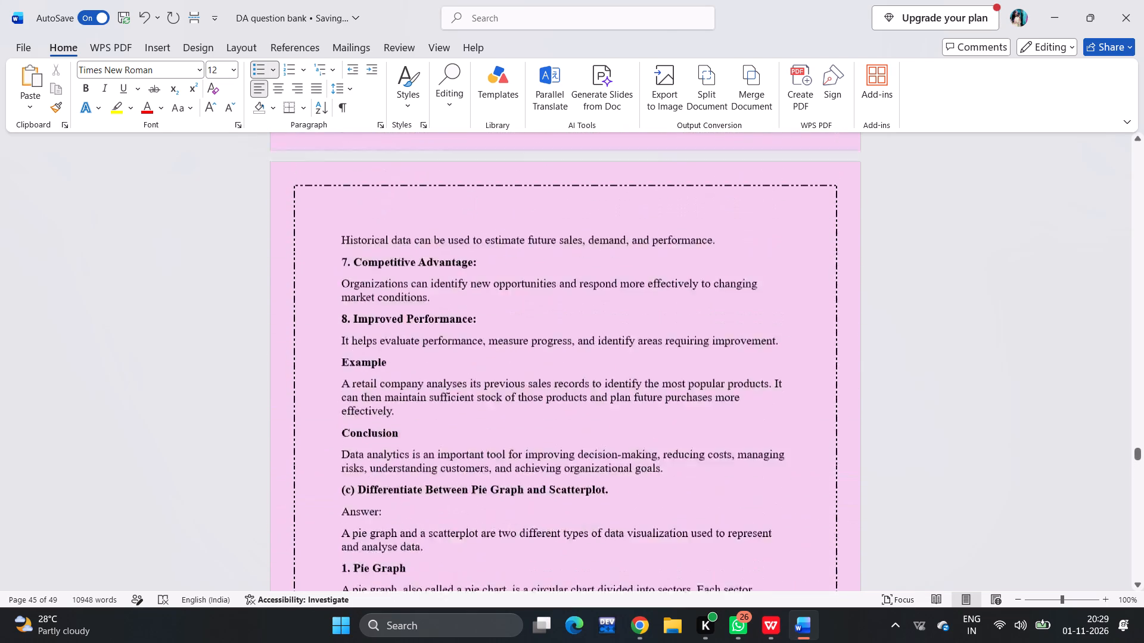
scroll(481, 410, up, 5)
scroll(481, 410, up, 20)
scroll(481, 410, up, 3)
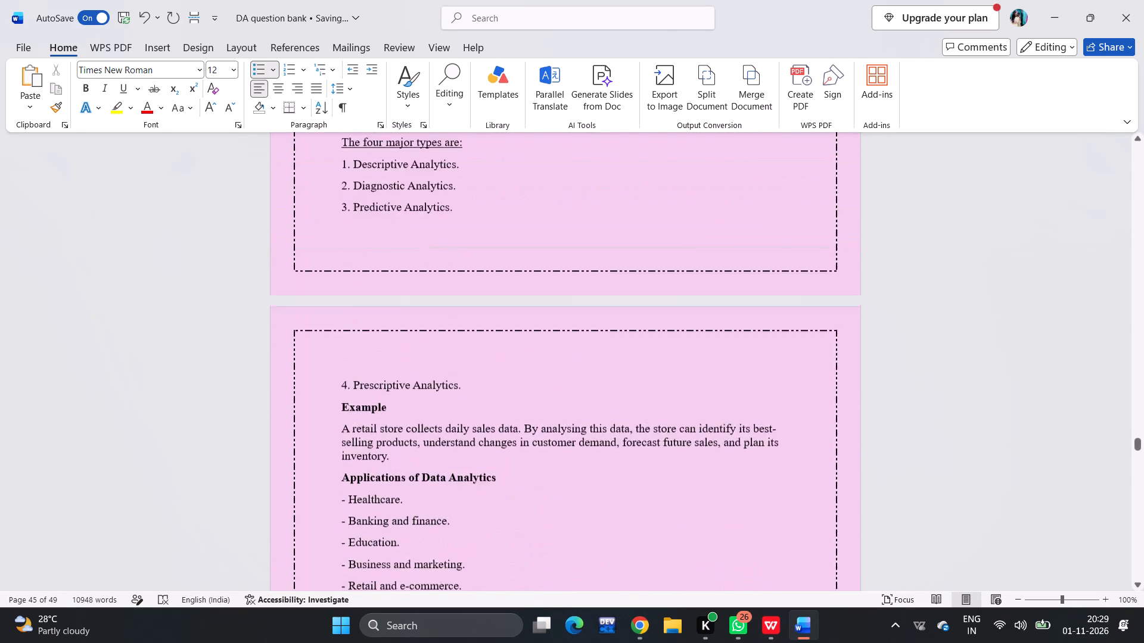
scroll(481, 410, up, 13)
scroll(481, 410, up, 15)
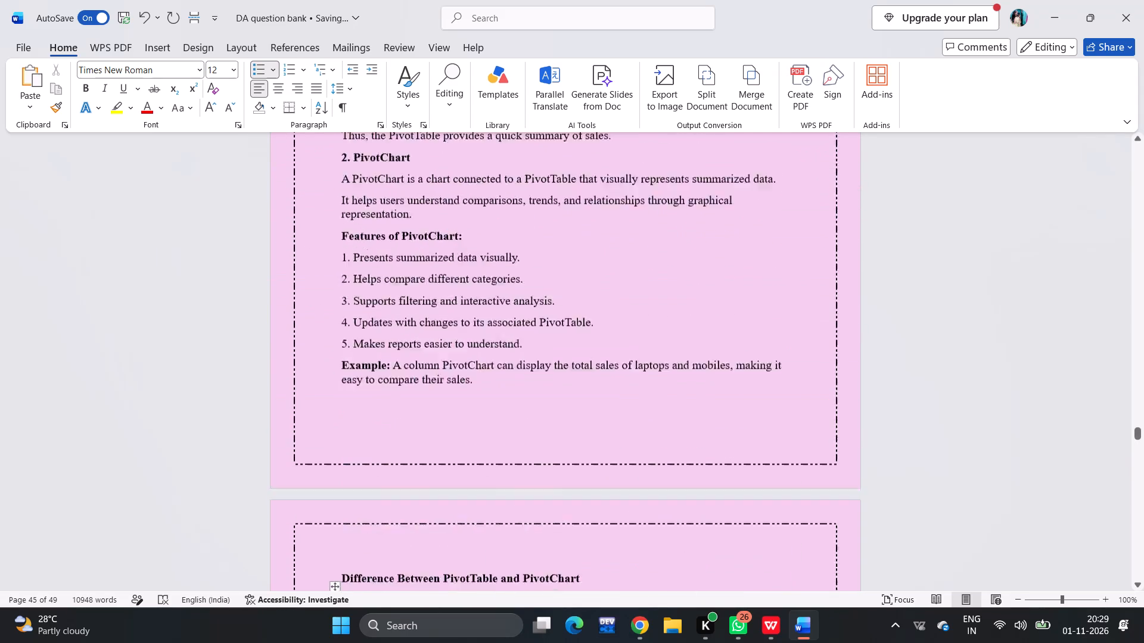
scroll(481, 410, up, 20)
scroll(481, 410, up, 11)
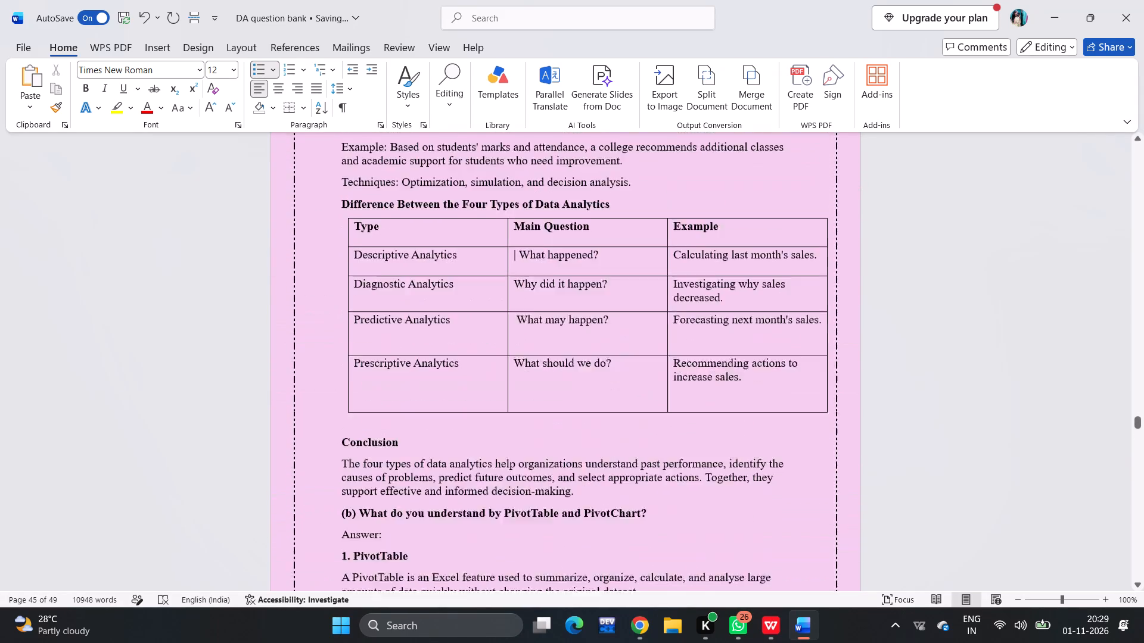
scroll(481, 410, up, 20)
scroll(481, 410, up, 7)
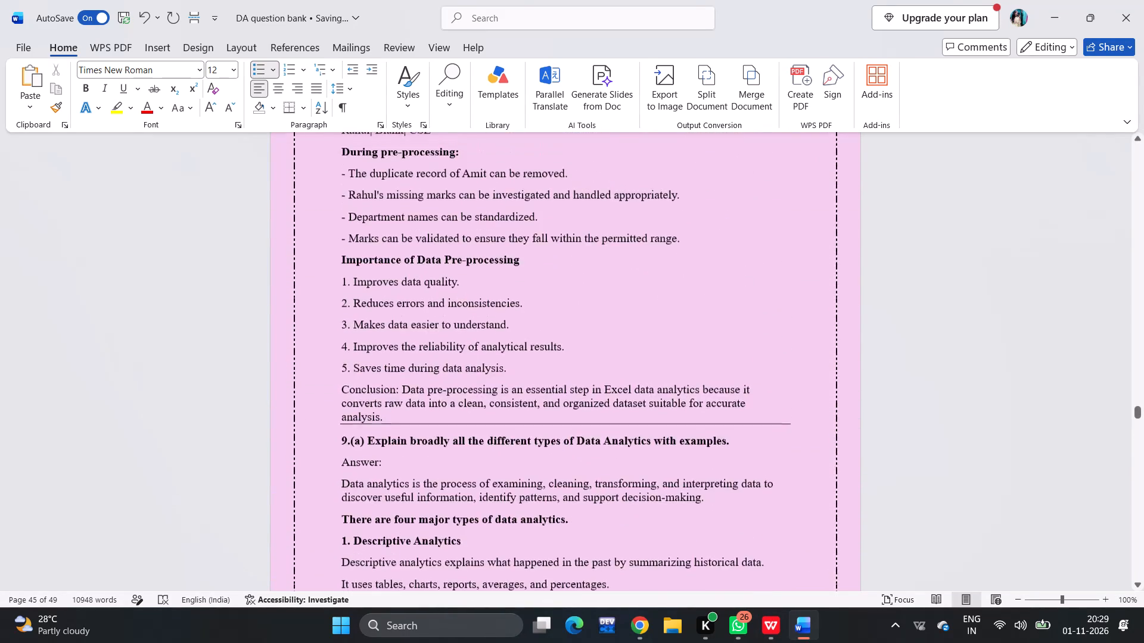
scroll(481, 410, up, 20)
scroll(481, 410, up, 6)
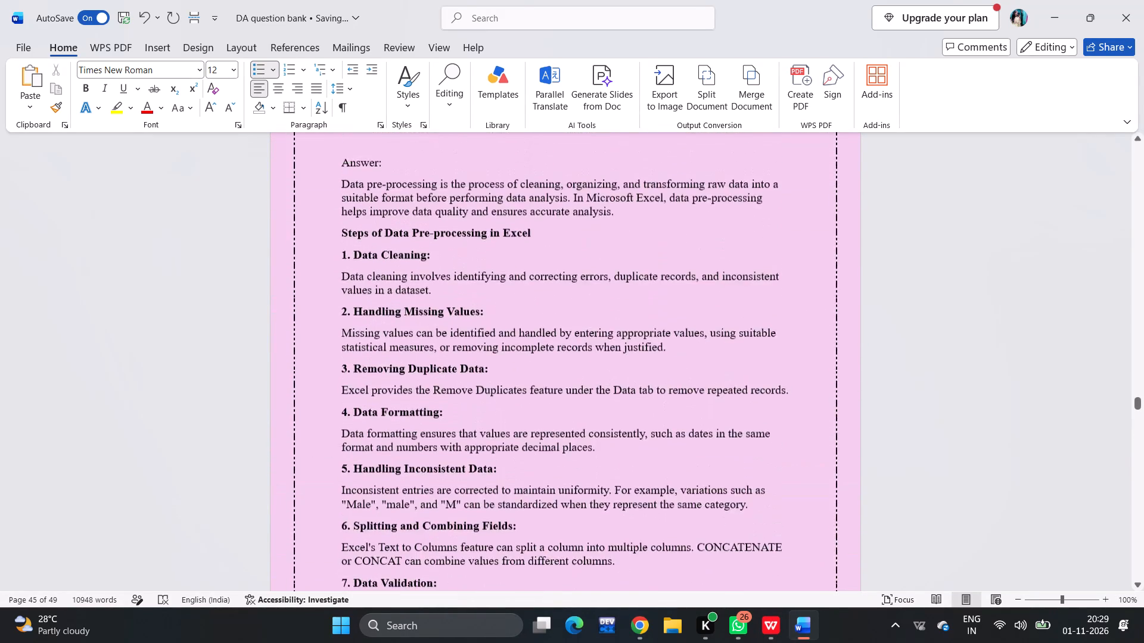
scroll(481, 410, up, 10)
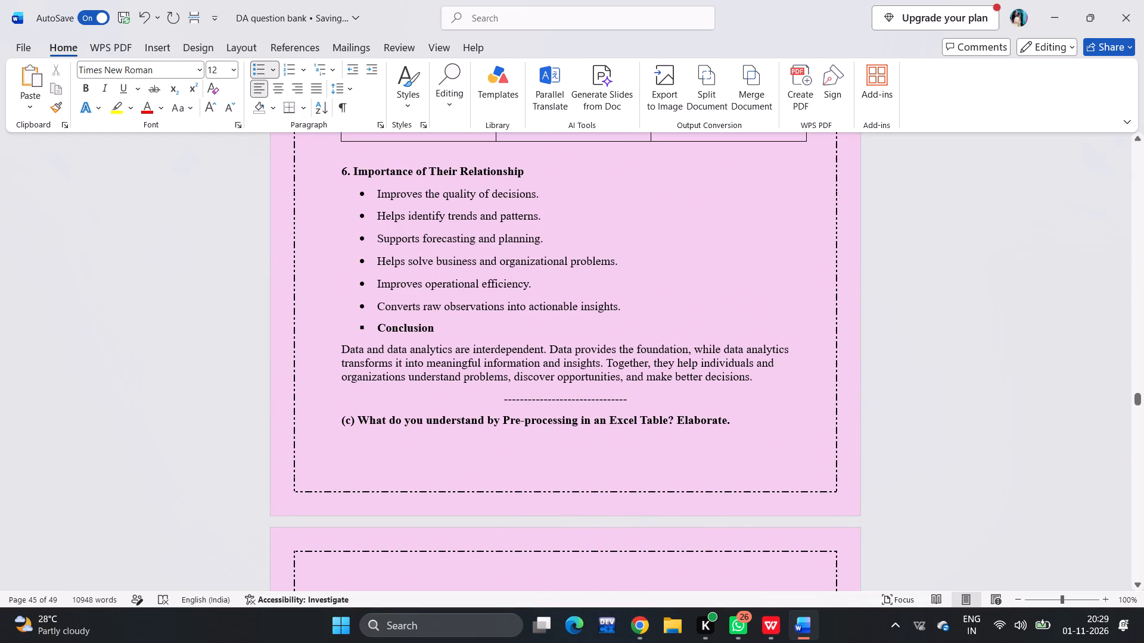
drag(503, 397, 716, 395)
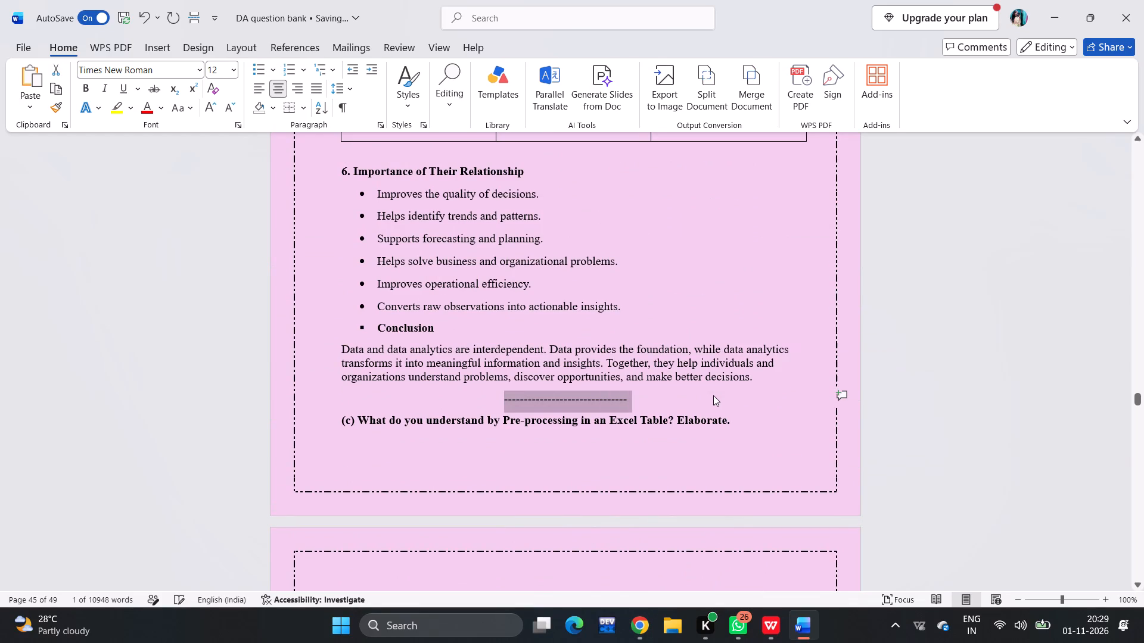
key(ctrl+c)
Switch to Chrome, play the suggested YouTube track "Ruposh (Original Score)" past its ads, and return to the Word document.
click(641, 628)
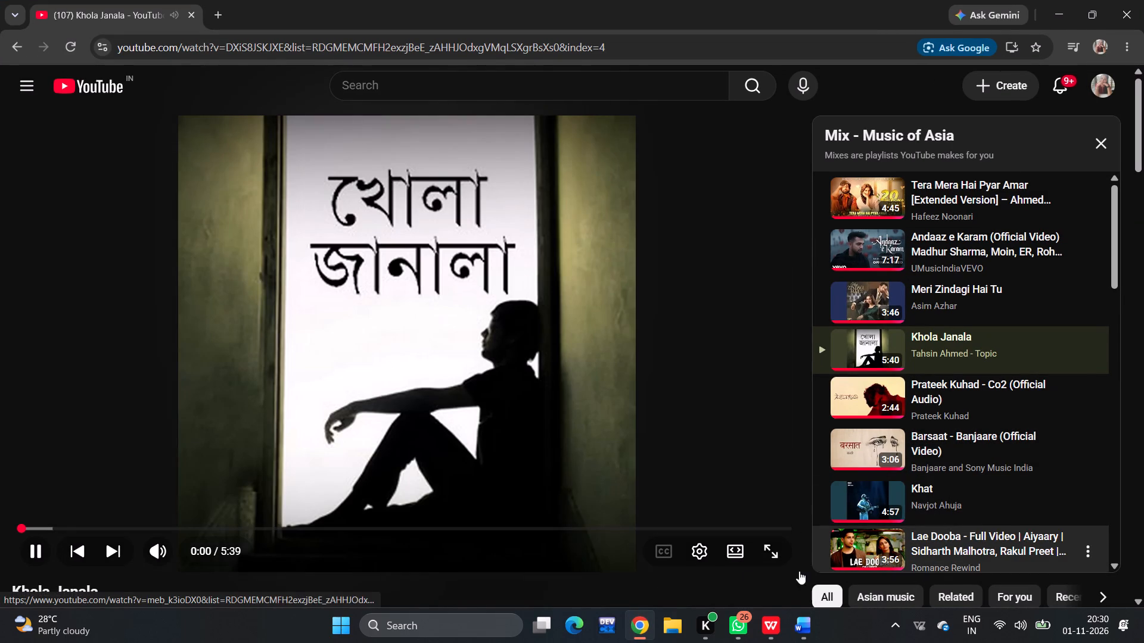
scroll(933, 523, down, 4)
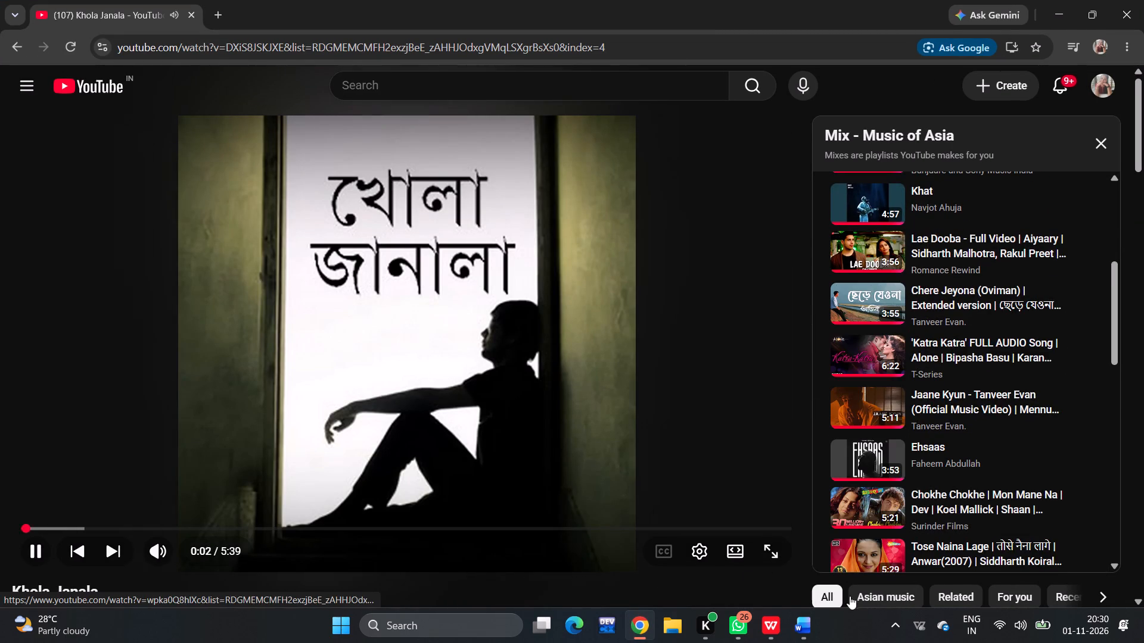
scroll(831, 583, down, 4)
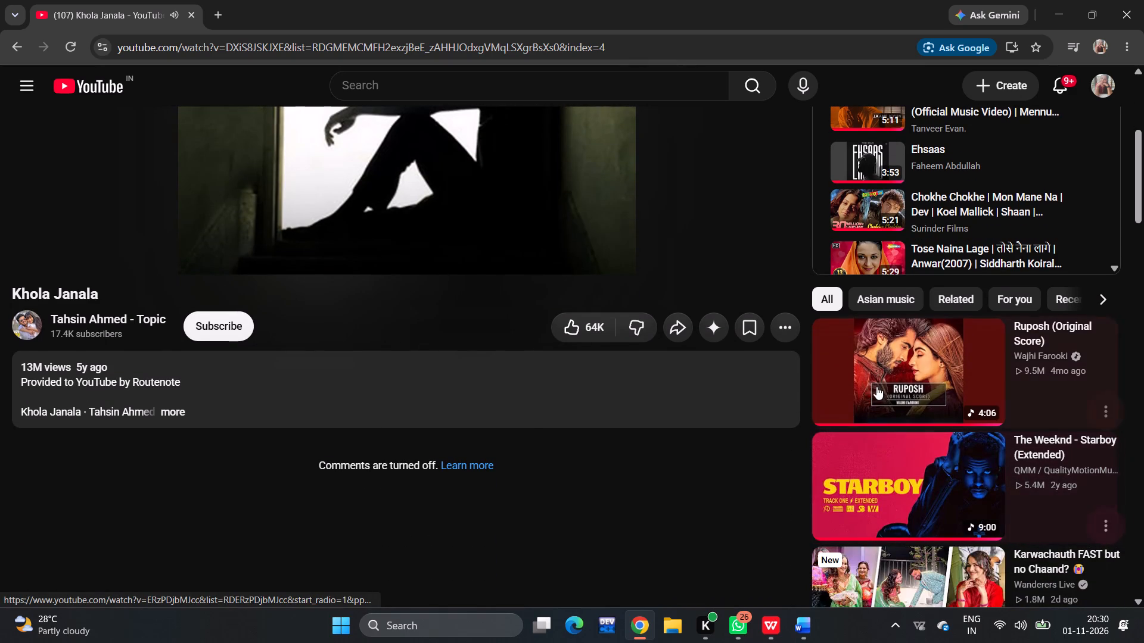
click(890, 377)
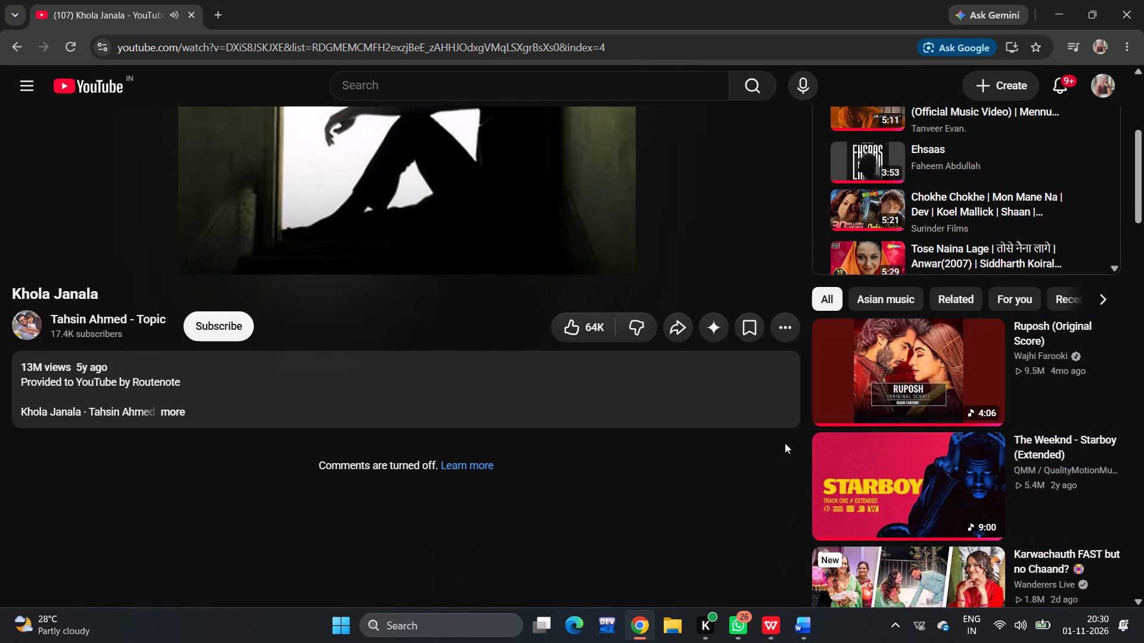
click(892, 365)
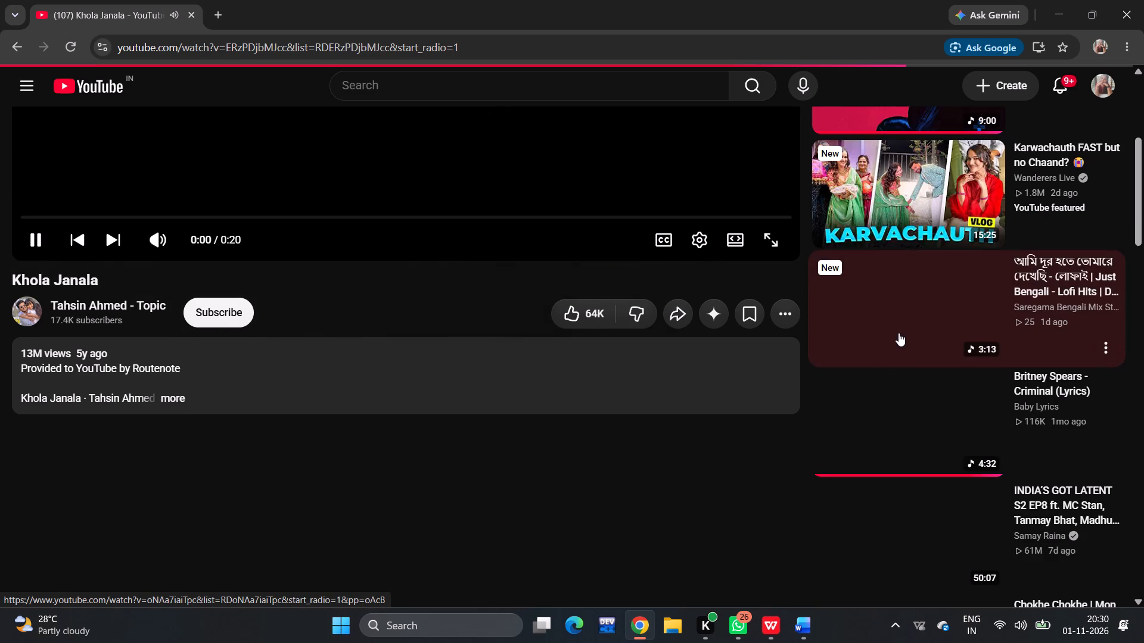
scroll(660, 316, up, 4)
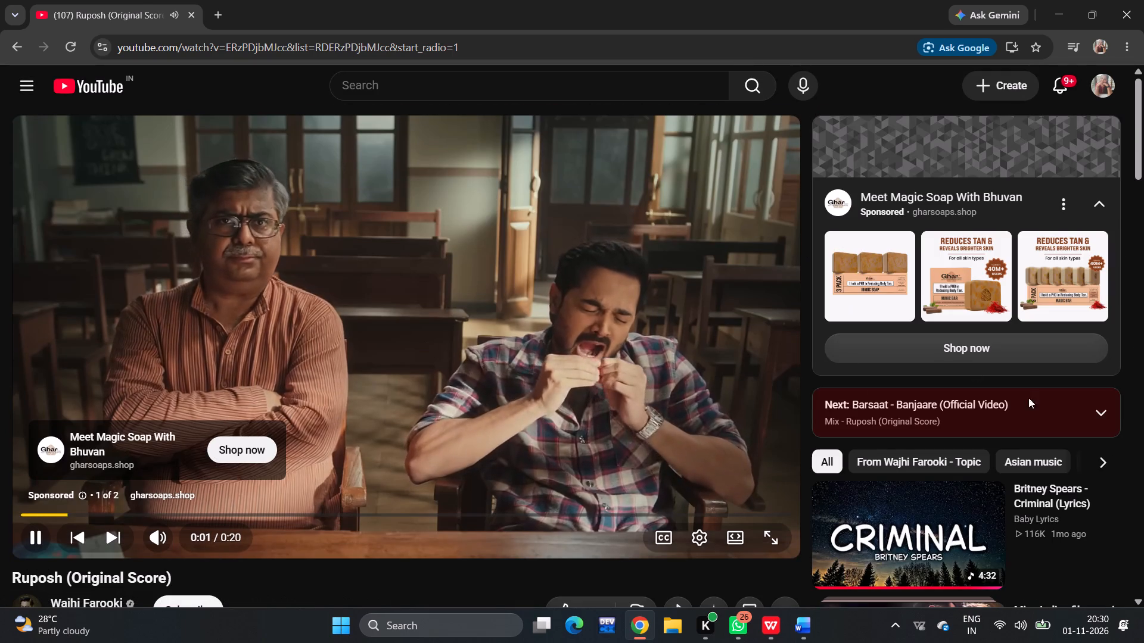
click(1050, 407)
click(1102, 198)
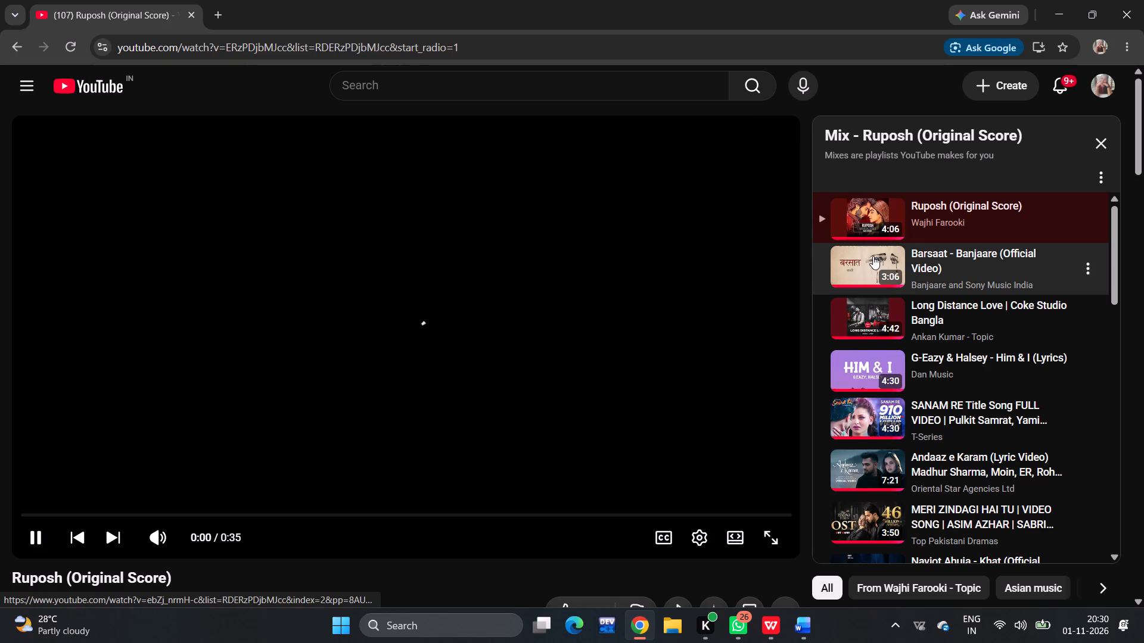
click(1068, 12)
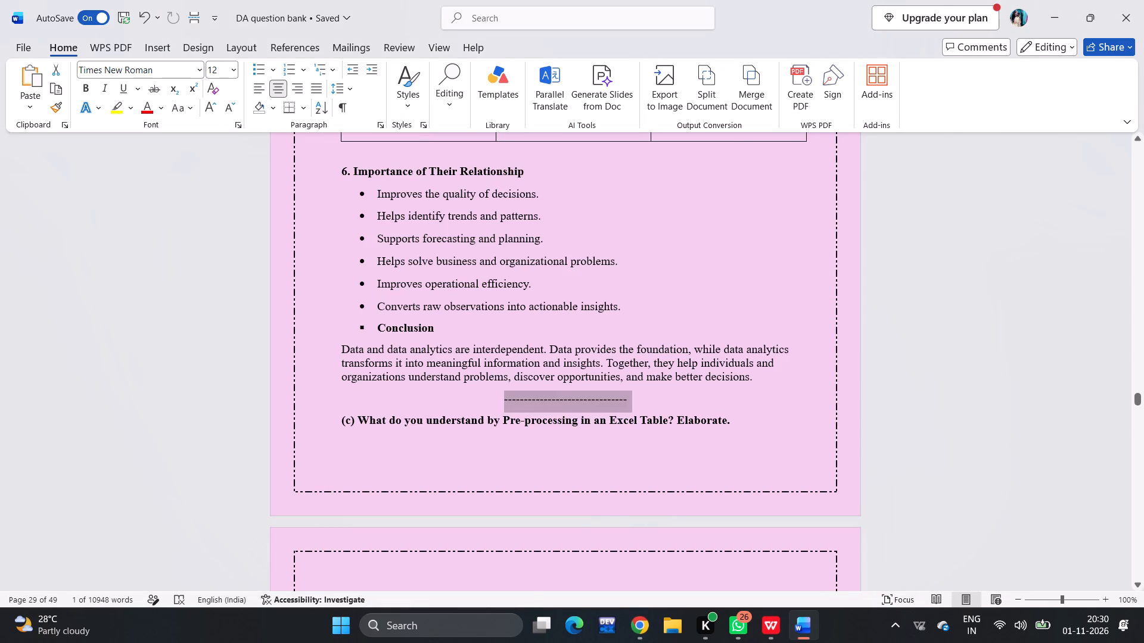
click(632, 622)
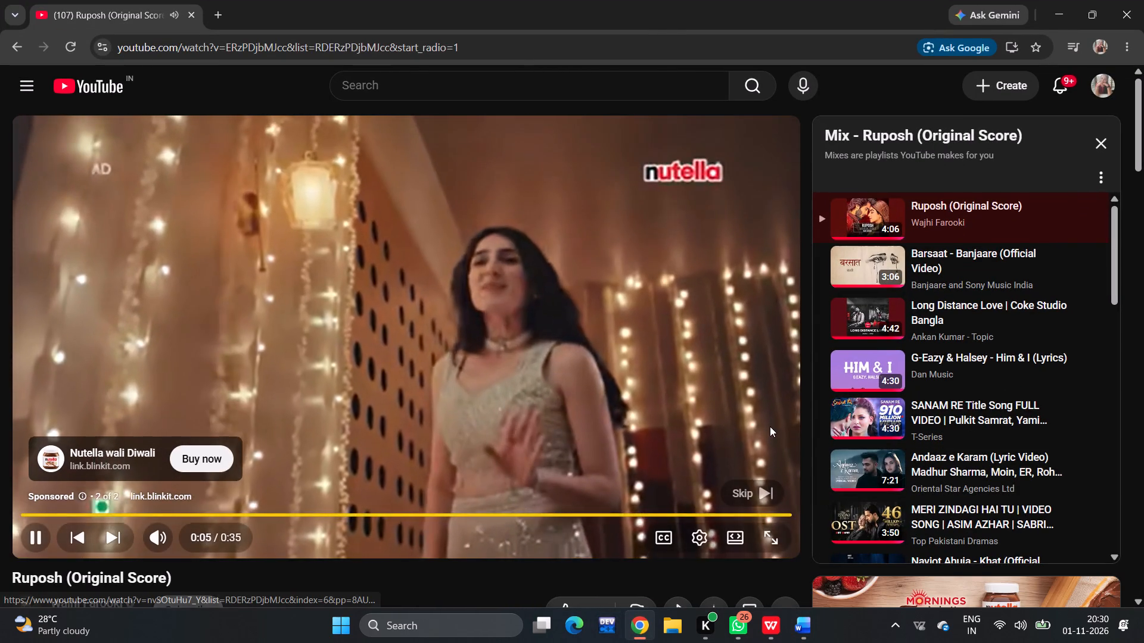
click(744, 486)
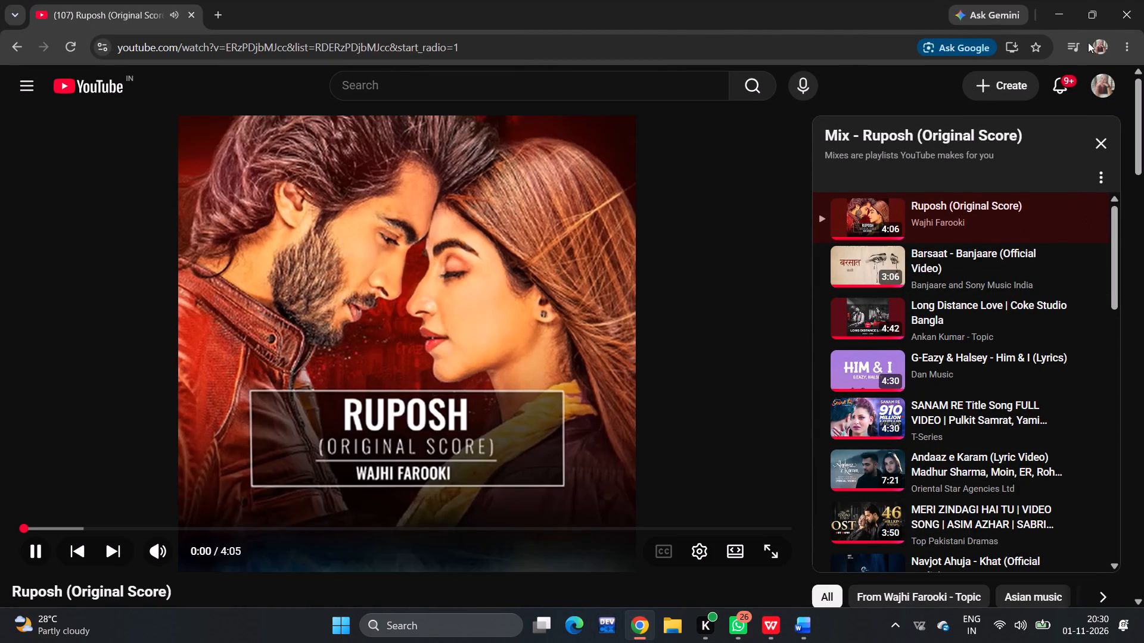
click(1057, 9)
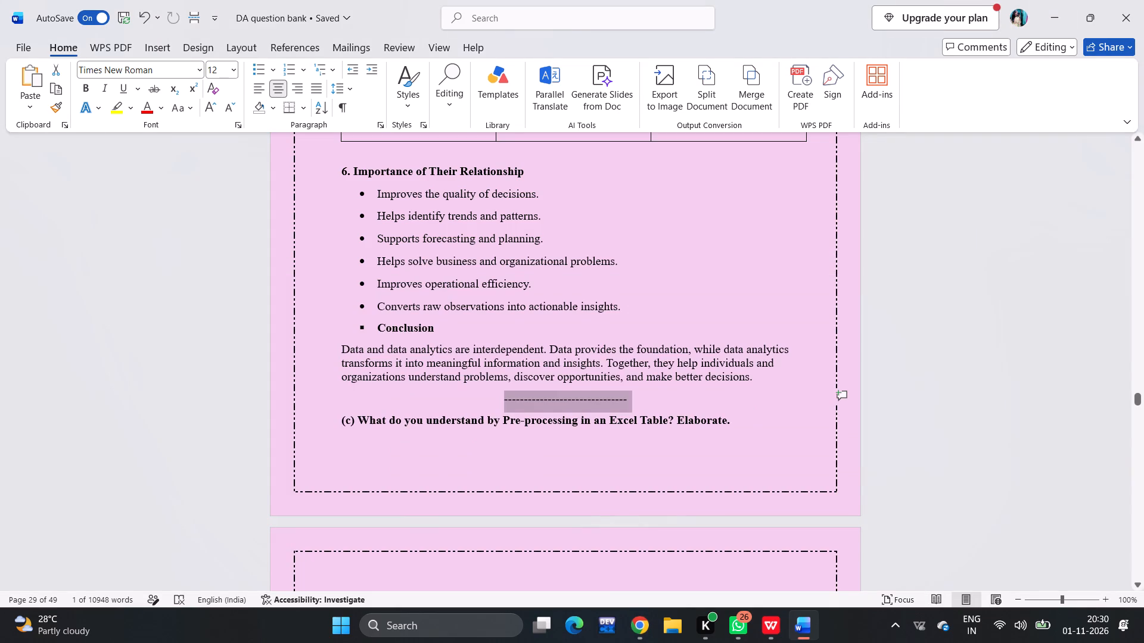
Paste the copied dashed separator on a new centred line between question 9(a)'s conclusion and "(b) What do you understand by PivotTable and PivotChart?".
scroll(1016, 336, down, 1)
scroll(903, 350, down, 2)
scroll(734, 453, down, 20)
scroll(734, 457, down, 5)
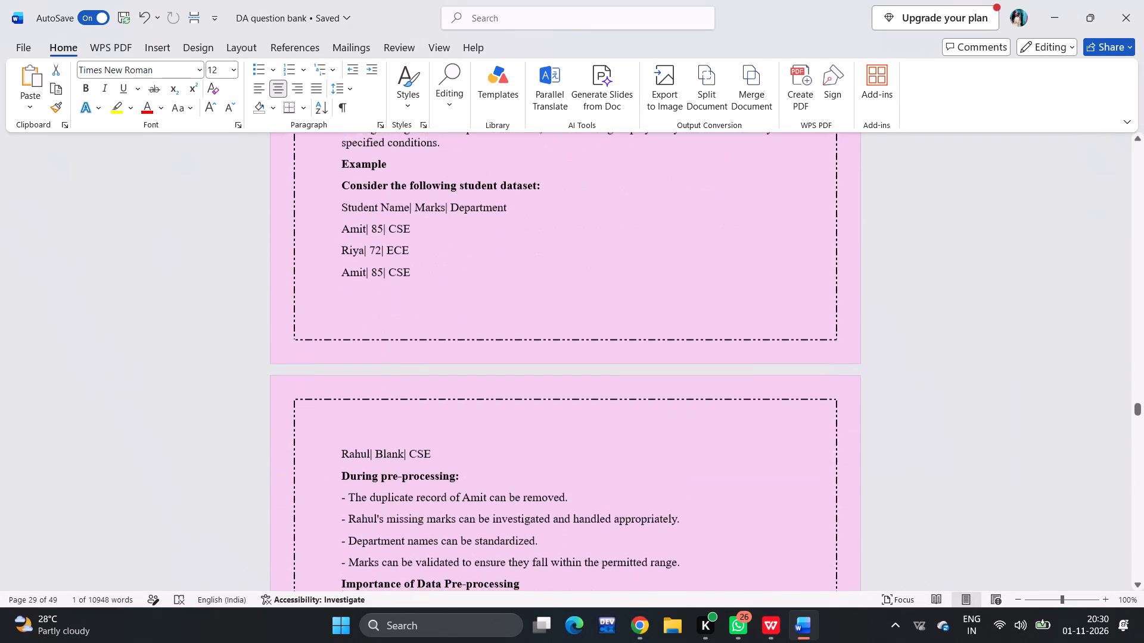
scroll(734, 457, down, 15)
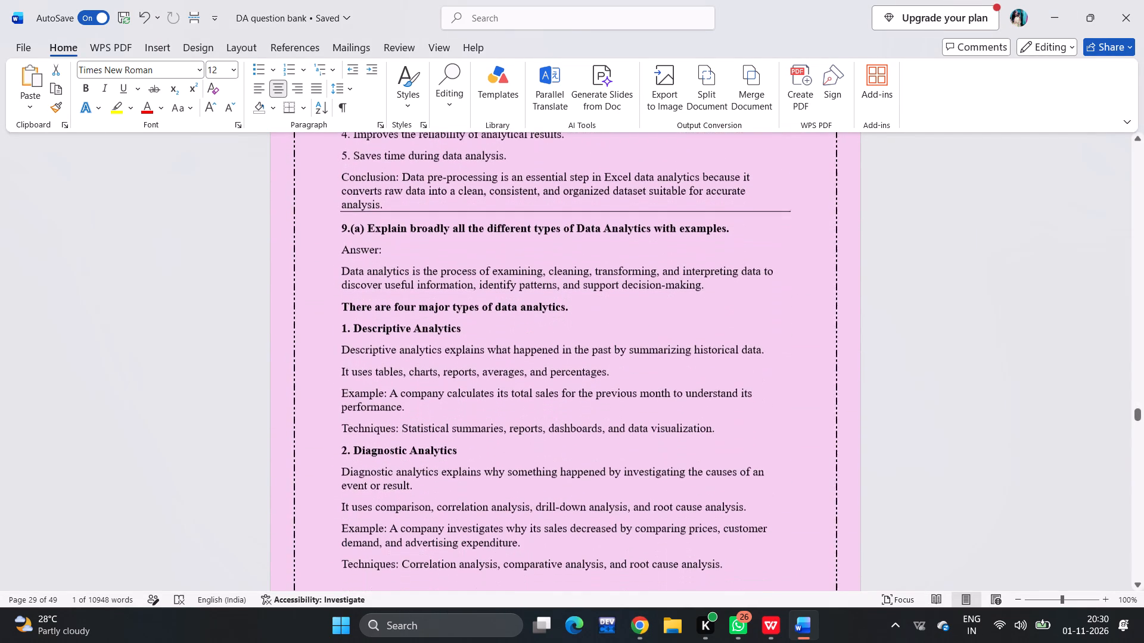
scroll(734, 457, down, 7)
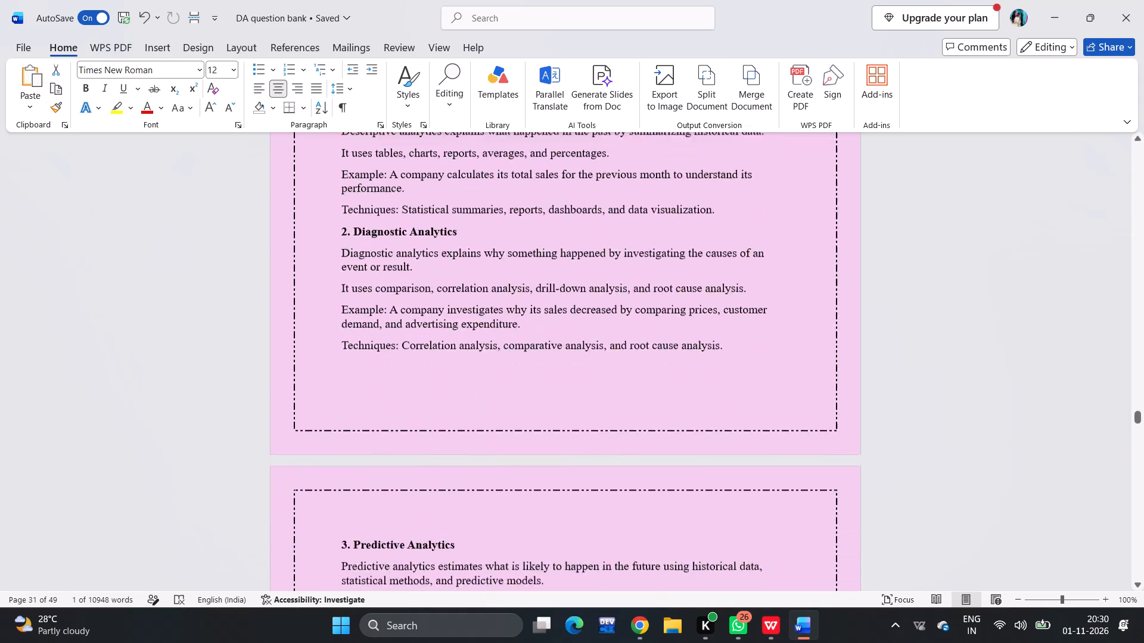
scroll(734, 457, down, 13)
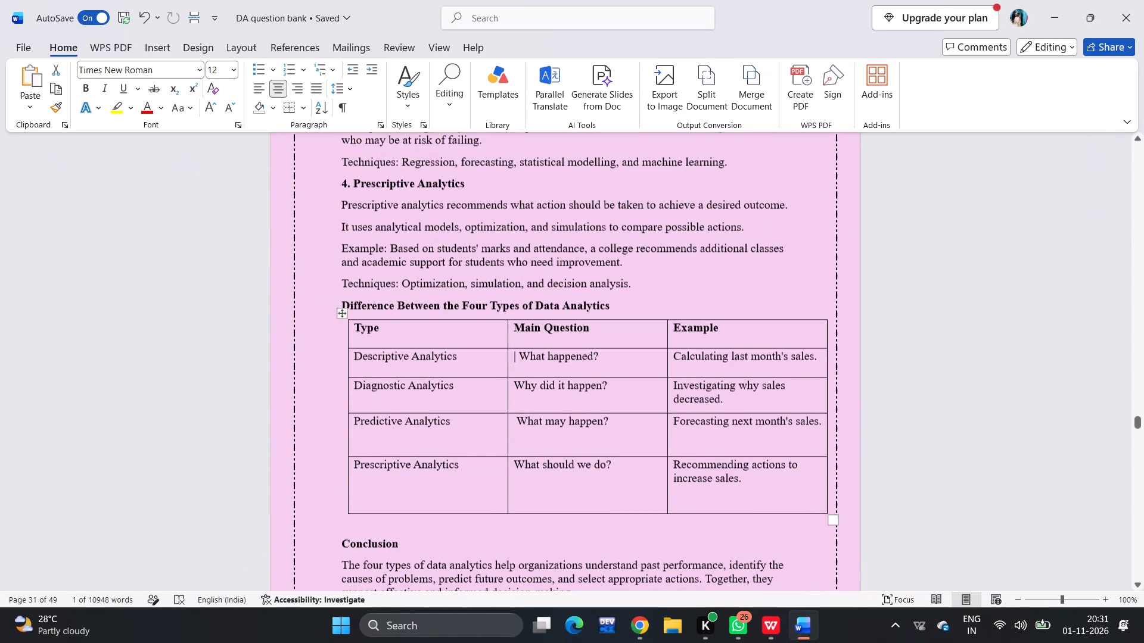
scroll(734, 457, down, 5)
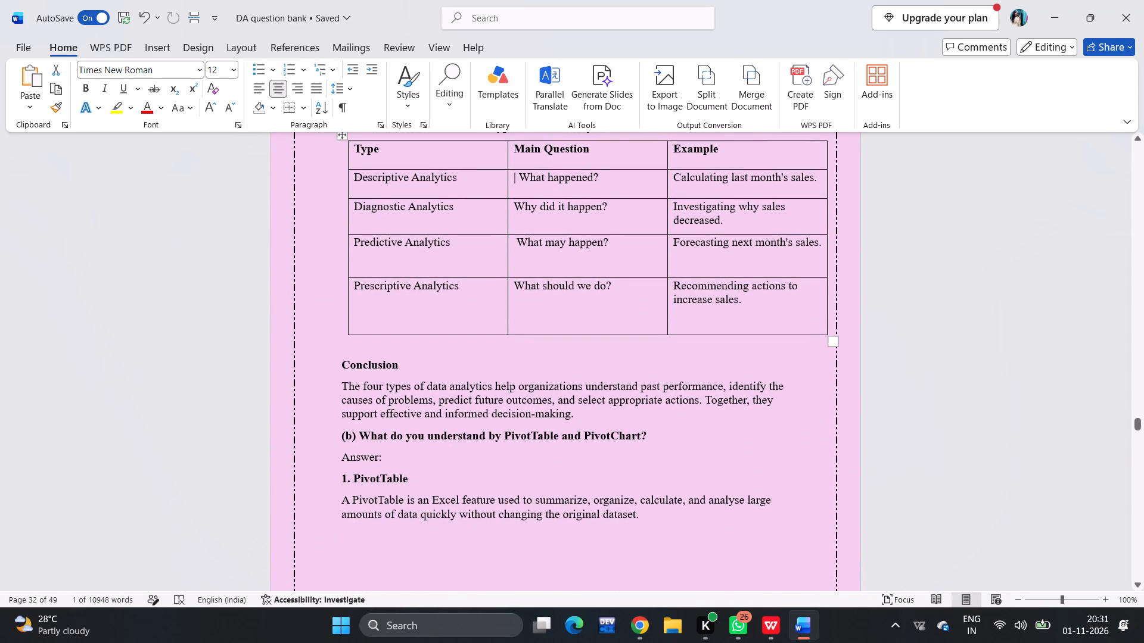
click(652, 414)
key(Return)
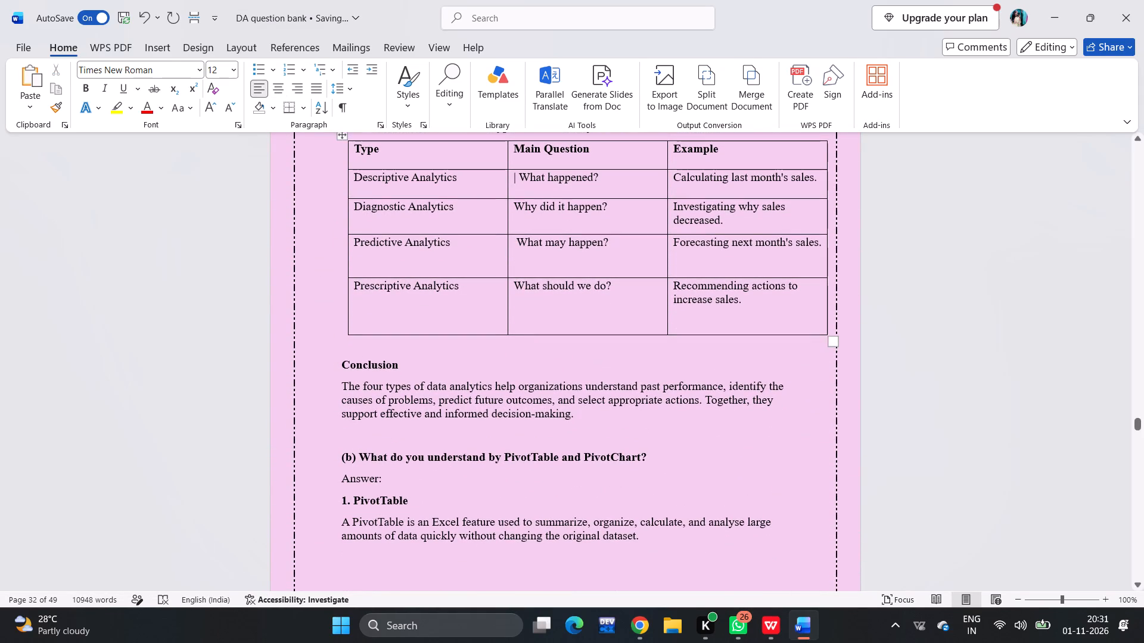
click(288, 83)
click(285, 83)
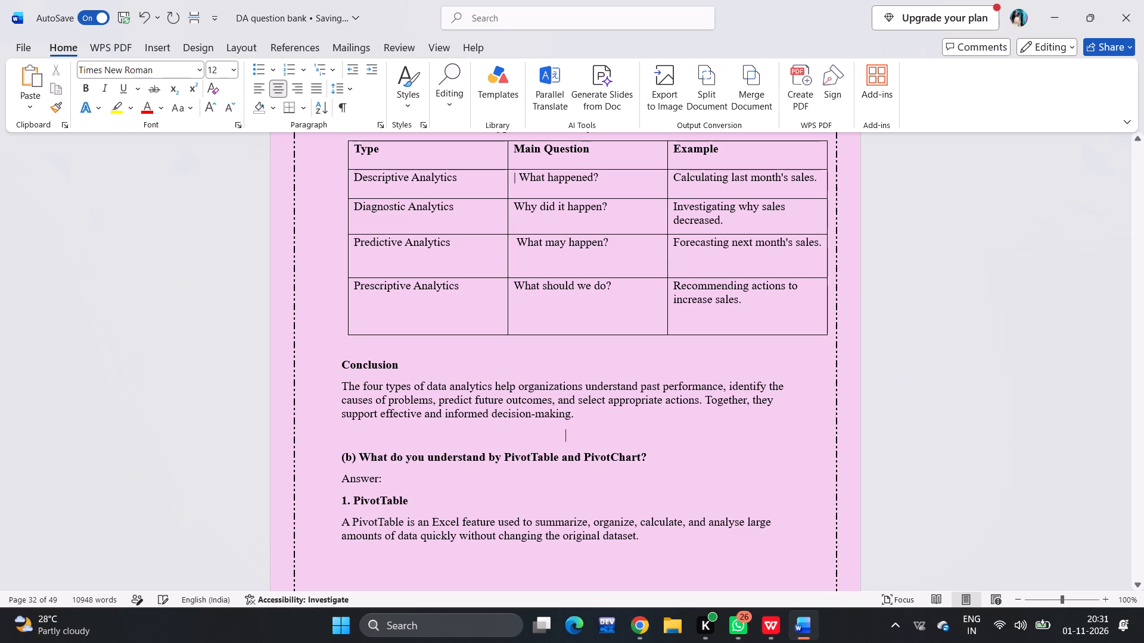
key(ctrl+c)
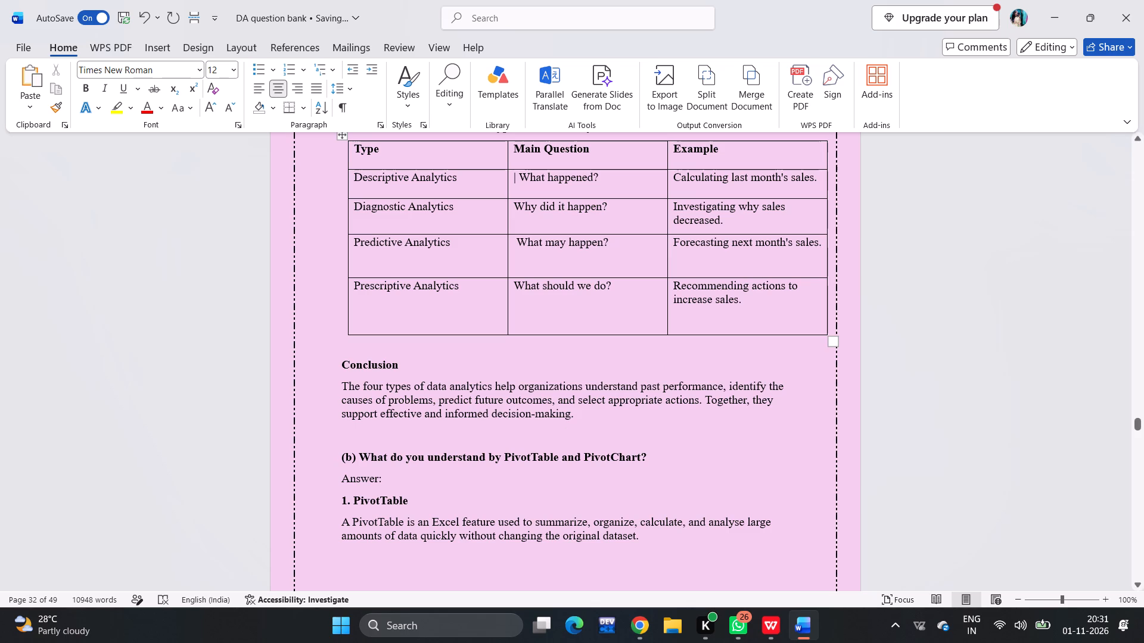
key(ctrl+v)
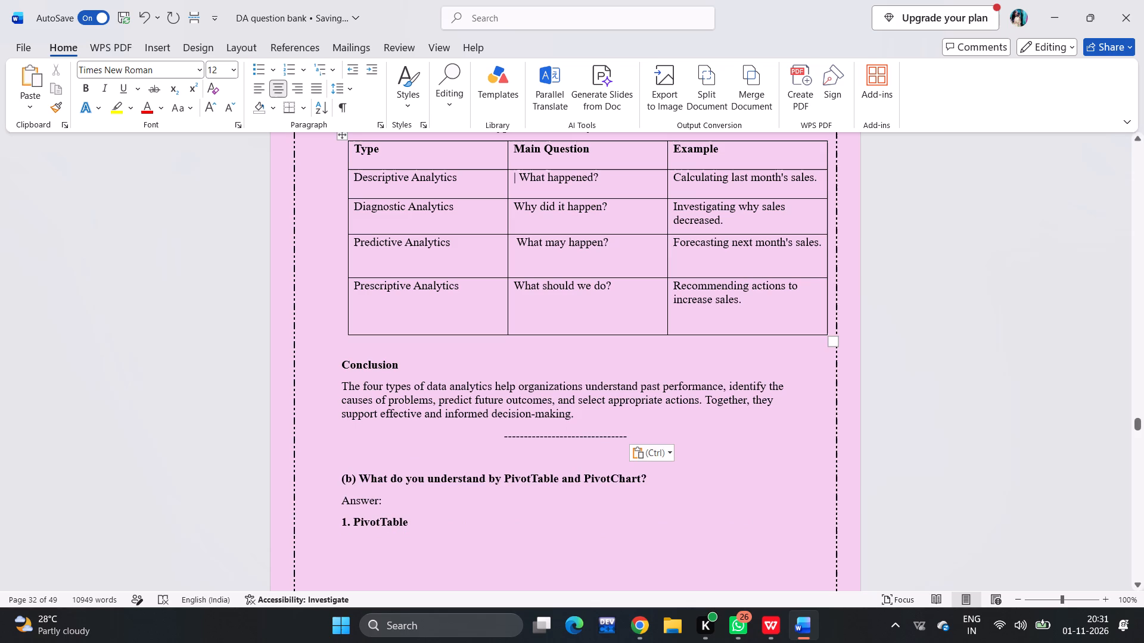
Remove the blank line between the dashed separator and "(b) What do you understand by PivotTable and PivotChart?".
key(BackSpace)
key(BackSpace)
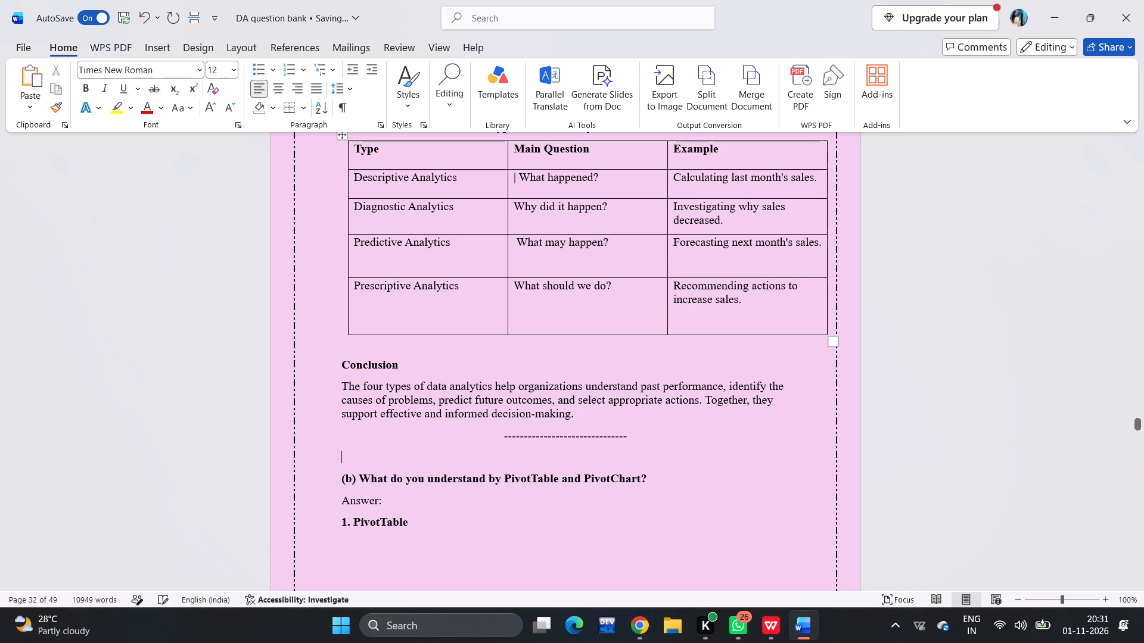
Review question 9(b)'s PivotTable and PivotChart answer through to the start of question 10, checking its headings and dividers.
scroll(596, 252, down, 7)
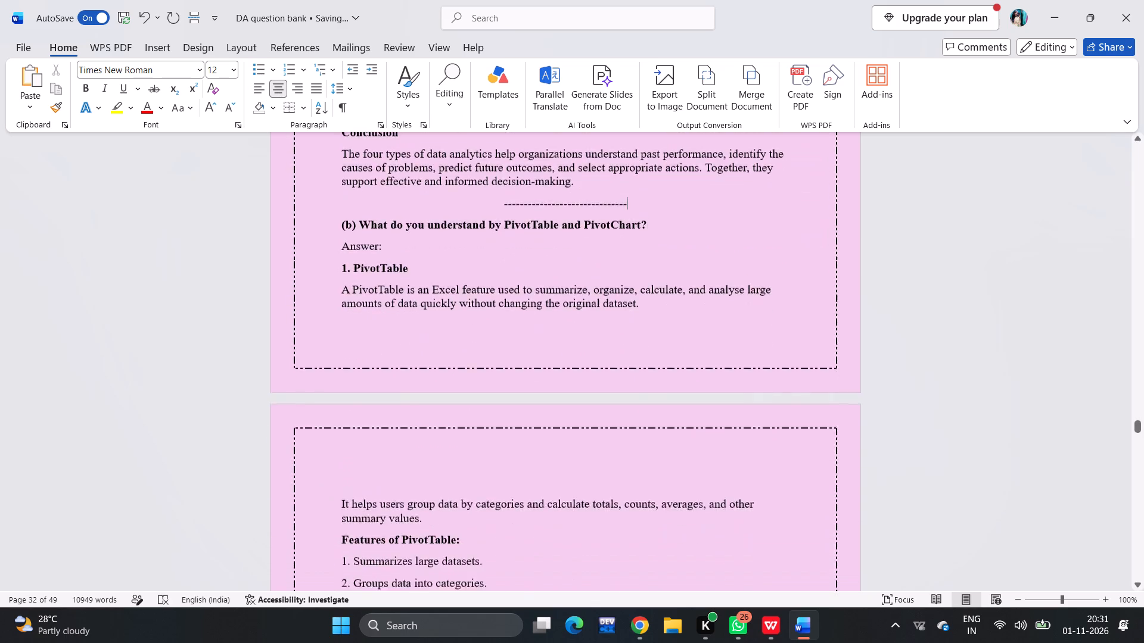
scroll(602, 276, down, 18)
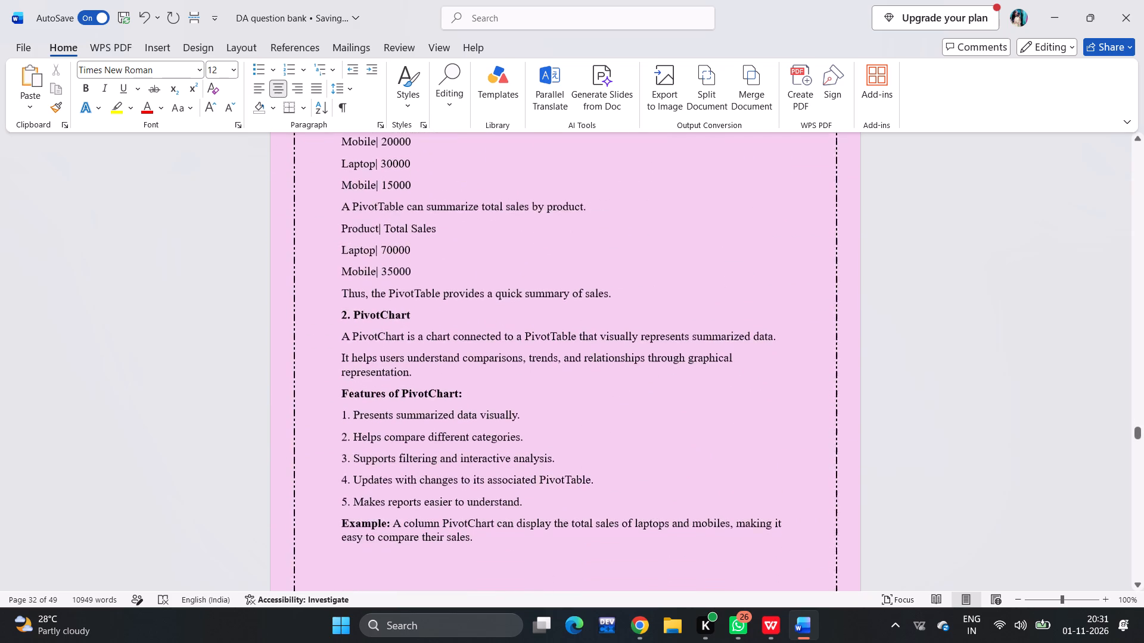
scroll(602, 278, down, 15)
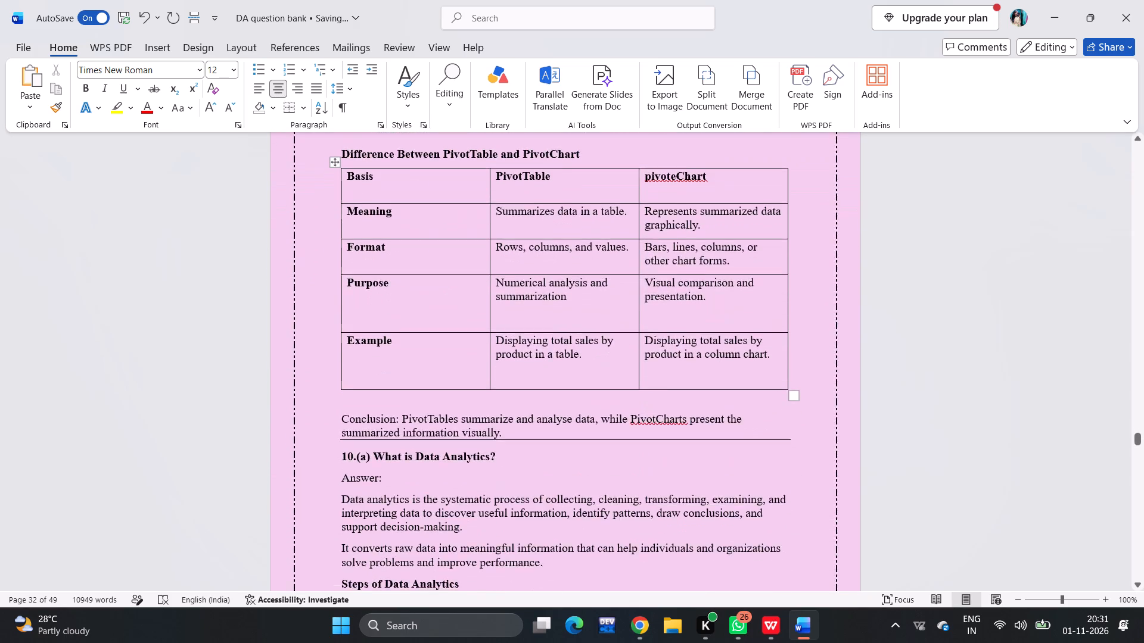
scroll(602, 278, down, 2)
scroll(602, 278, up, 11)
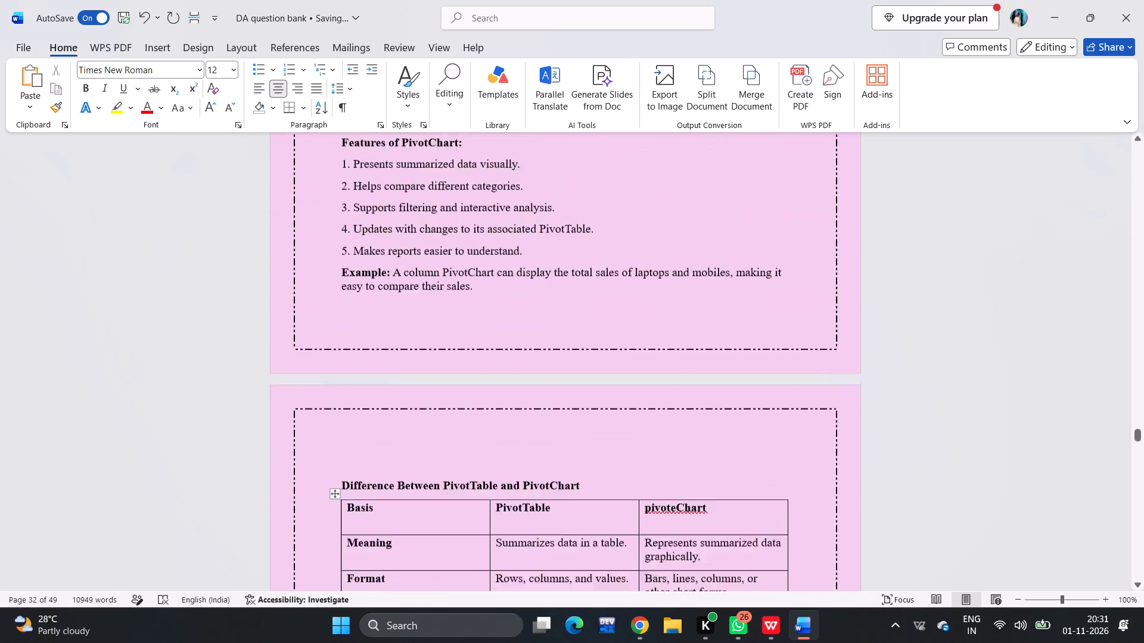
scroll(602, 278, up, 12)
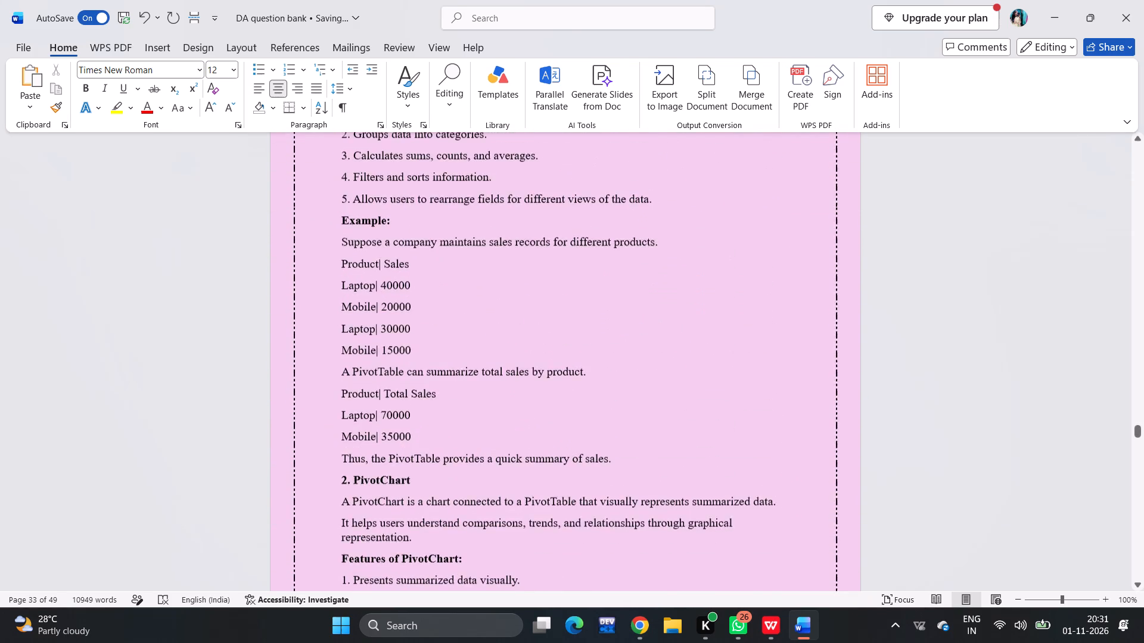
scroll(602, 278, up, 15)
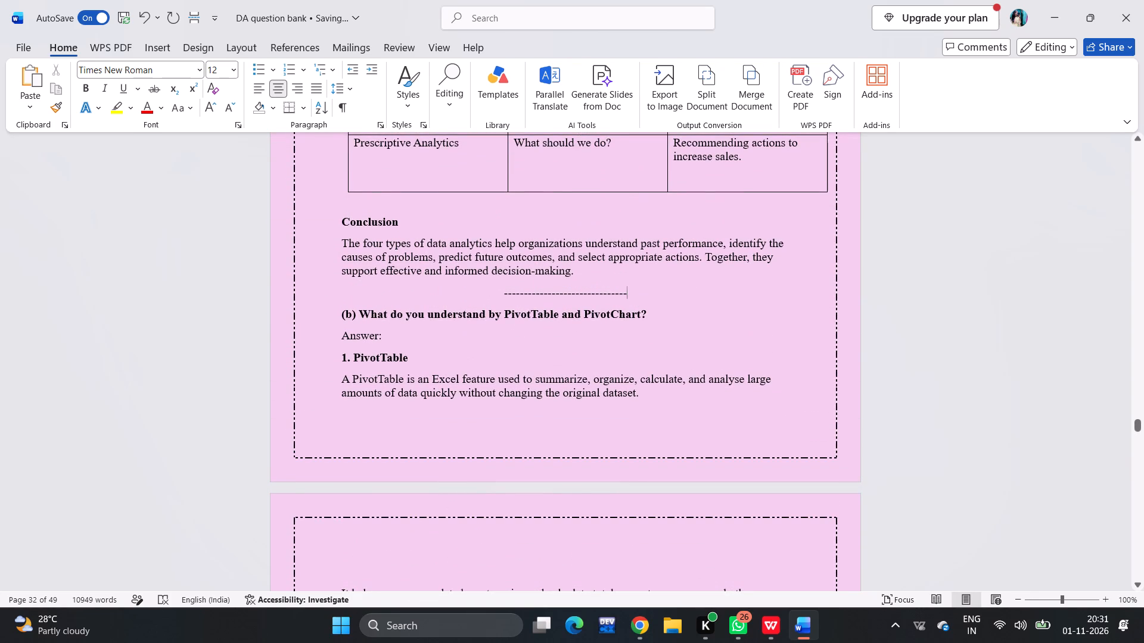
Paste the dashed separator on a new centred line between question 10(a)'s conclusion and "(b) Explain the Importance of Data Analytics.", leaving no blank line.
scroll(409, 363, down, 17)
scroll(409, 363, down, 5)
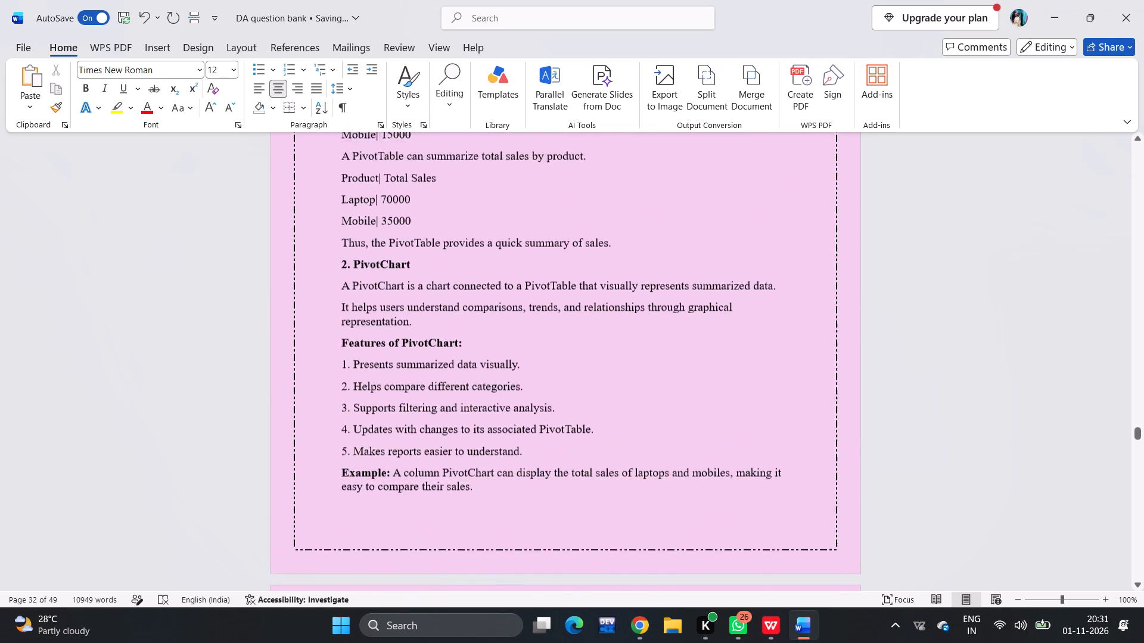
scroll(409, 363, down, 17)
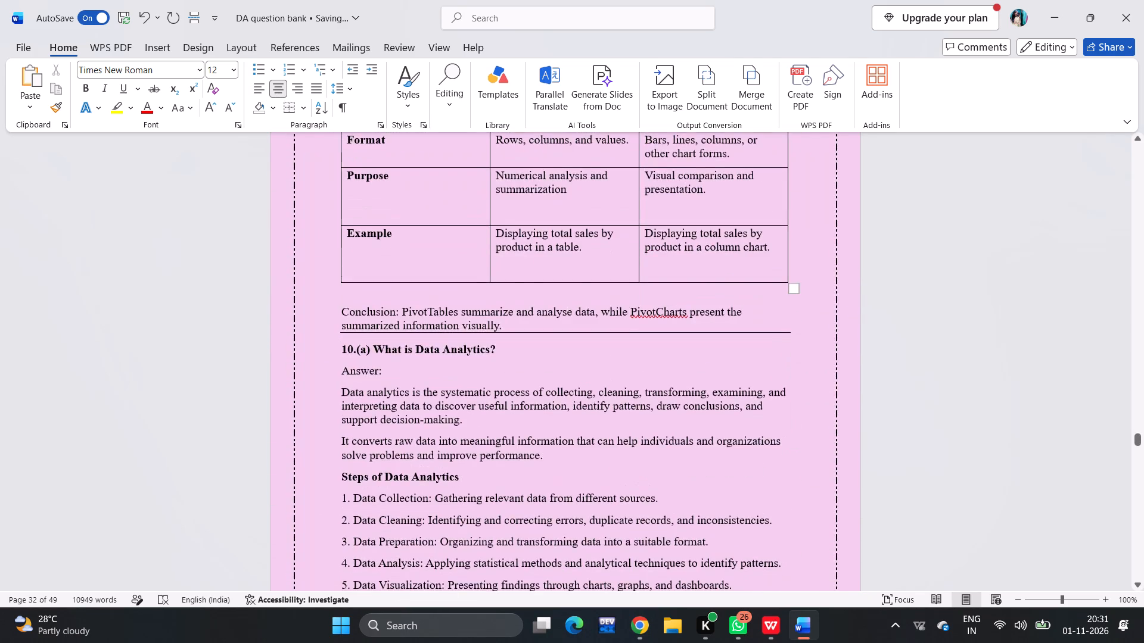
scroll(409, 363, down, 10)
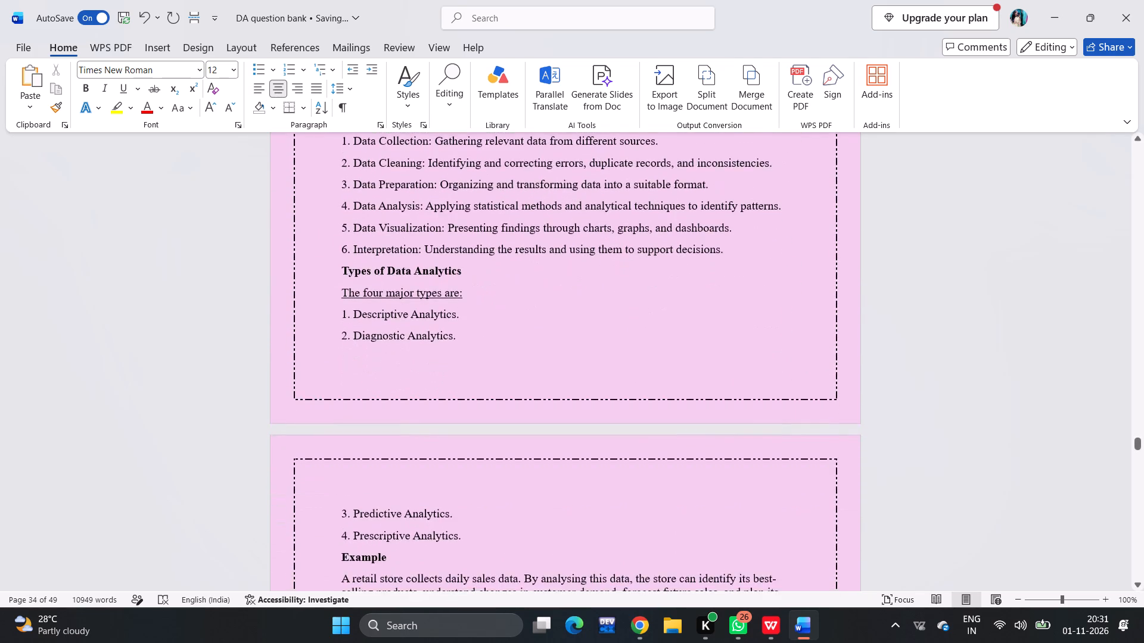
scroll(409, 363, down, 11)
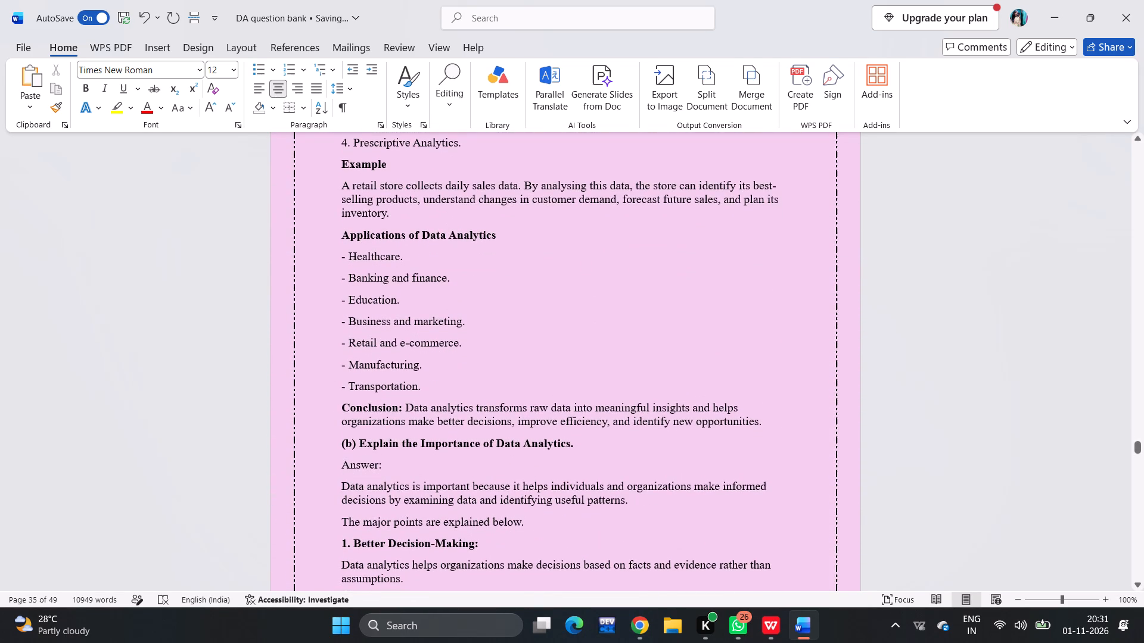
click(779, 435)
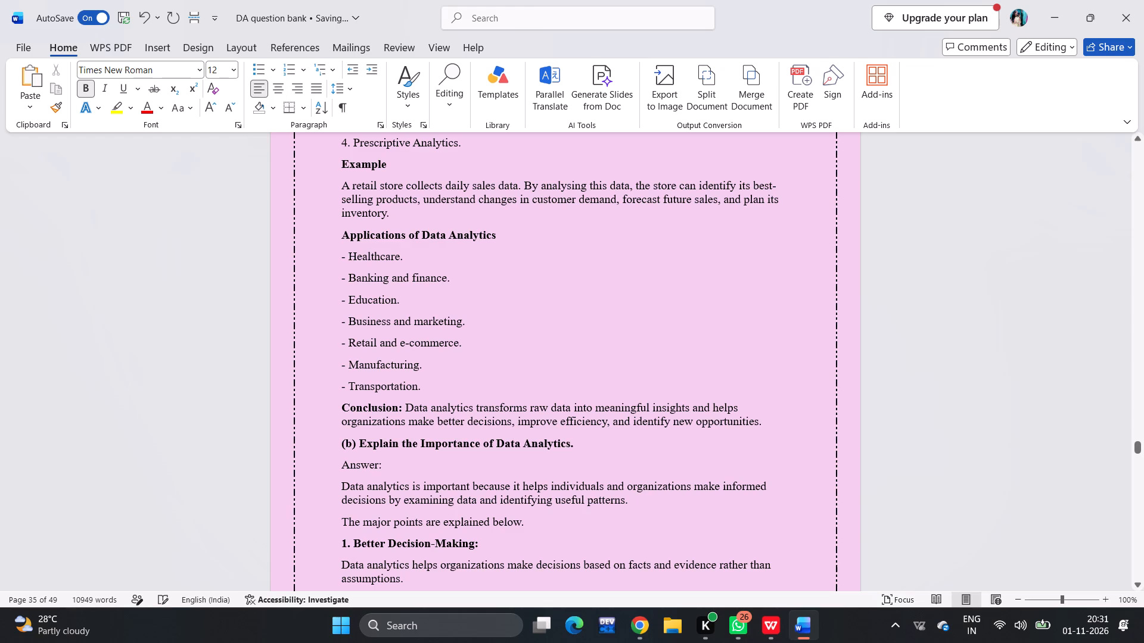
click(781, 430)
key(Return)
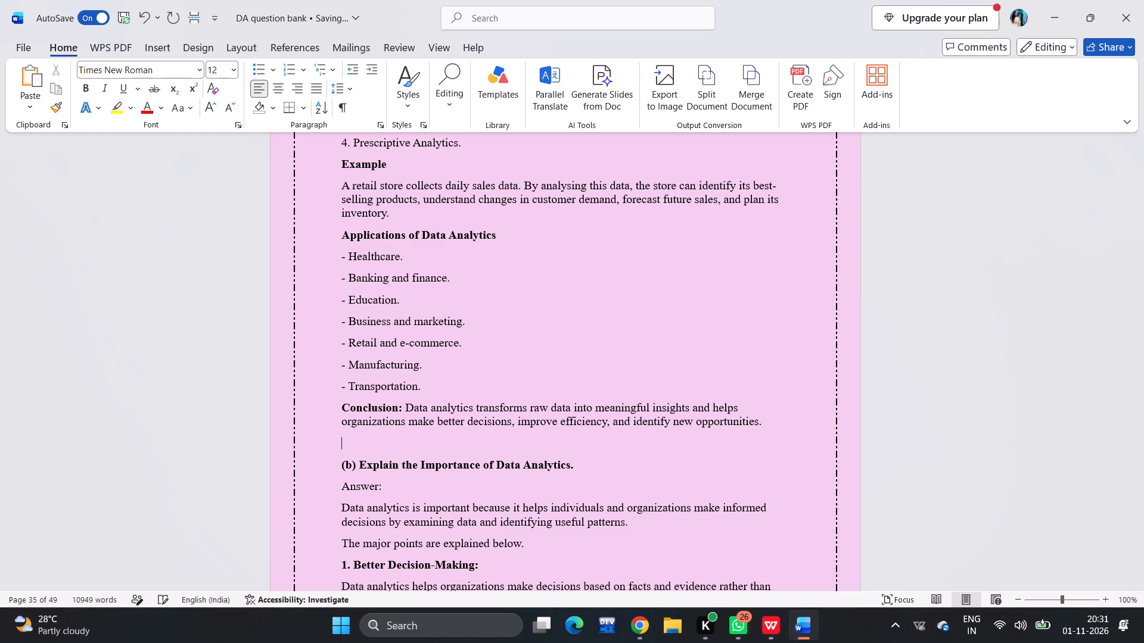
click(275, 91)
key(ctrl+v)
key(BackSpace)
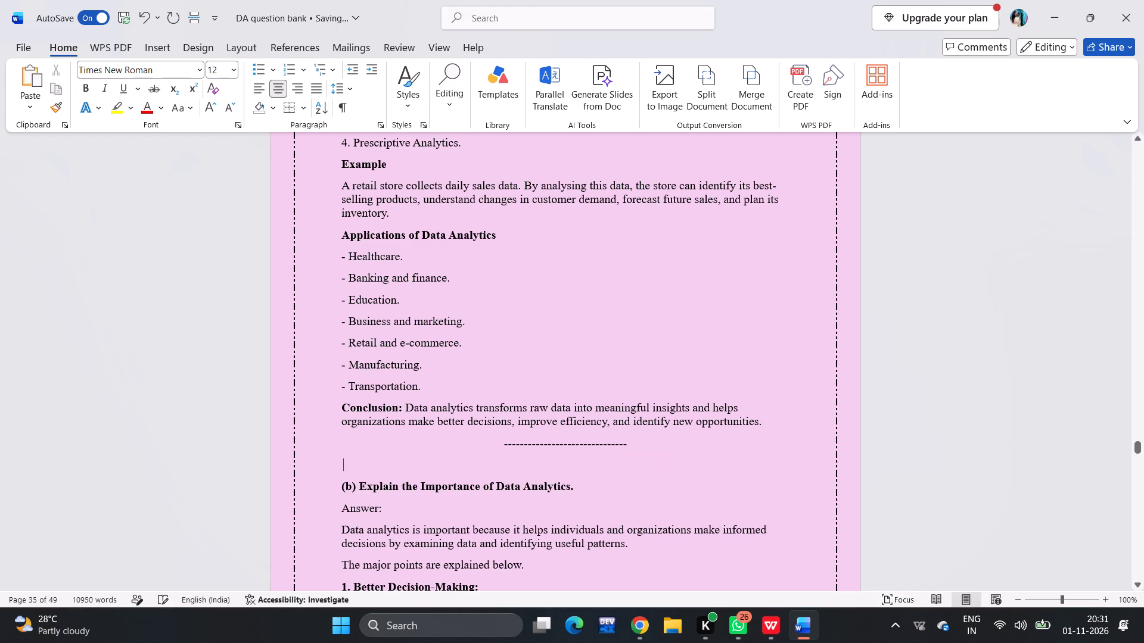
key(BackSpace)
Paste the dashed separator on a new centred line above "(c) Differentiate Between Pie Graph and Scatterplot.", leaving no blank line.
scroll(458, 255, down, 4)
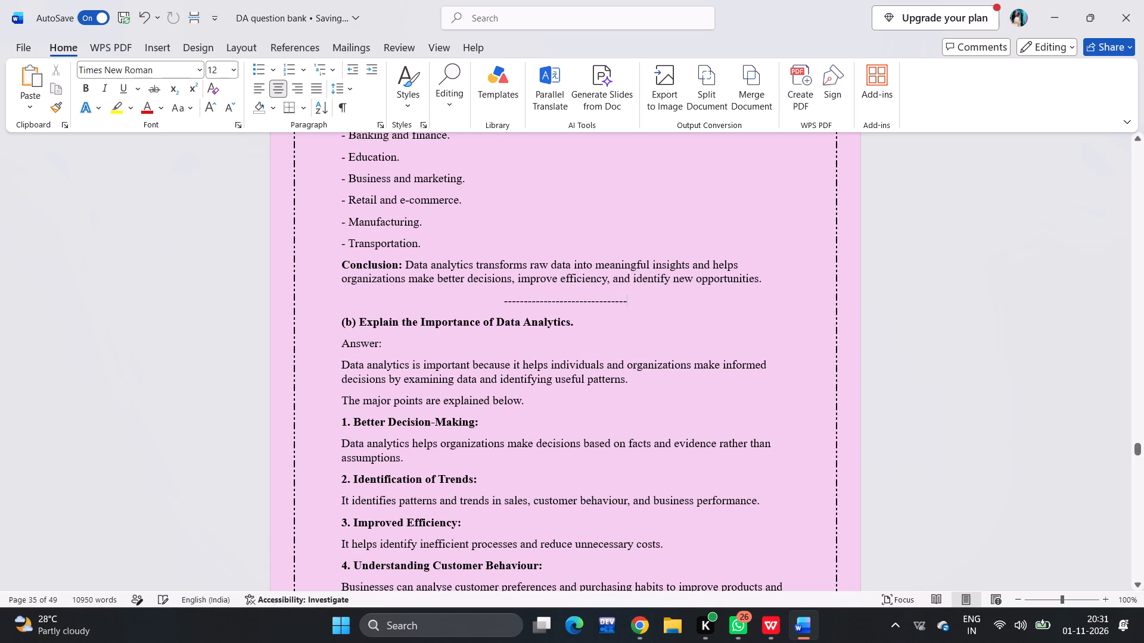
scroll(458, 255, down, 5)
scroll(429, 330, down, 11)
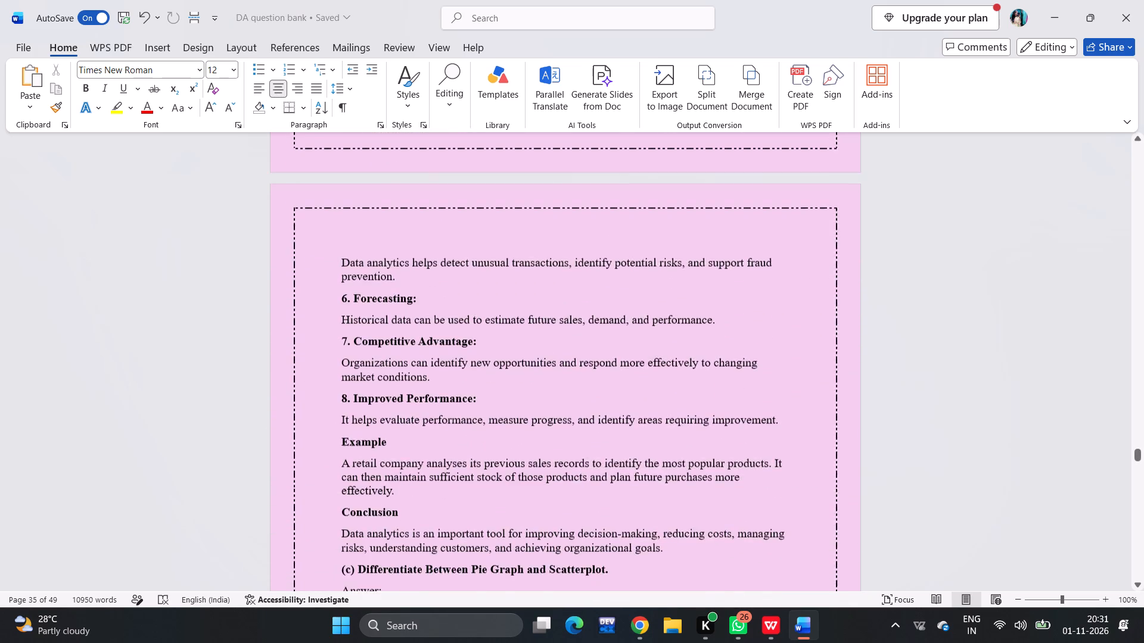
scroll(429, 330, down, 3)
click(695, 435)
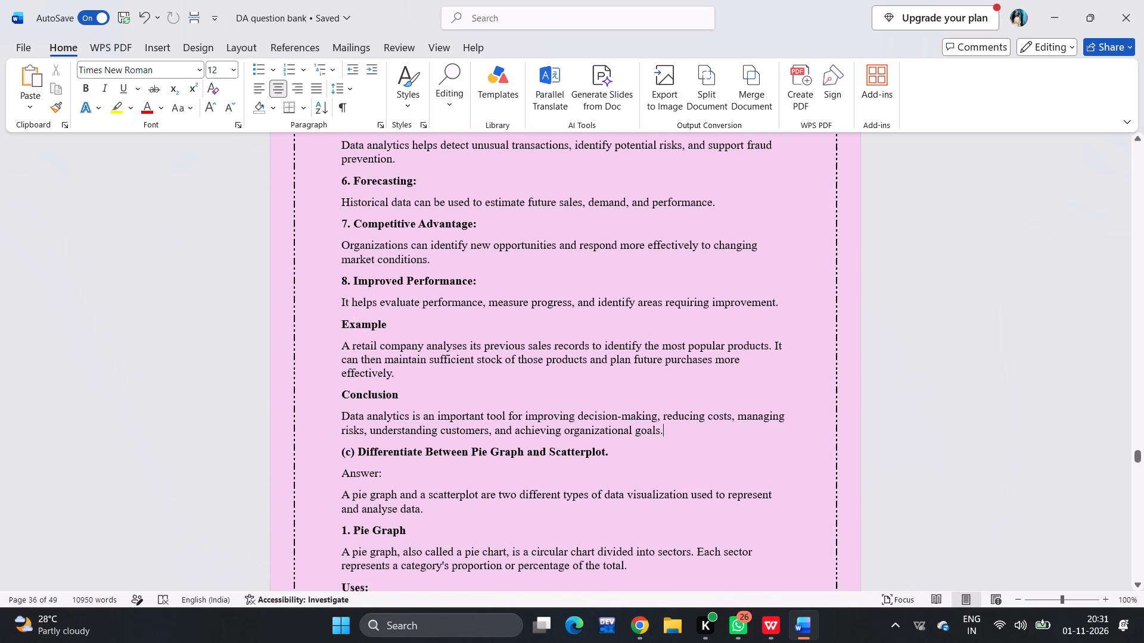
key(Return)
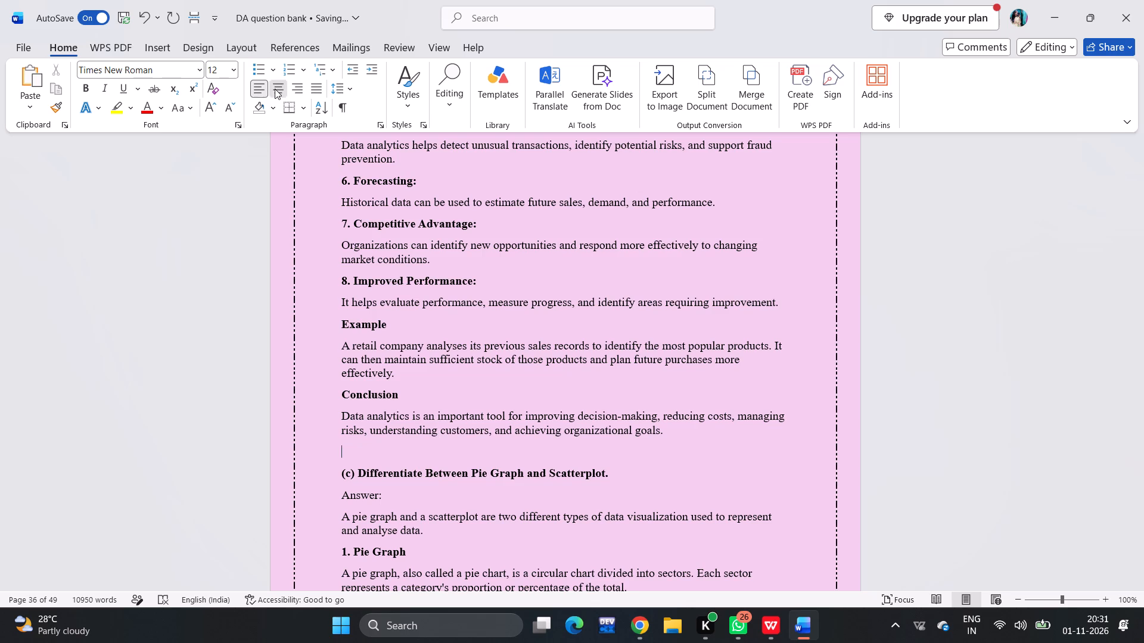
click(275, 89)
key(ctrl+v)
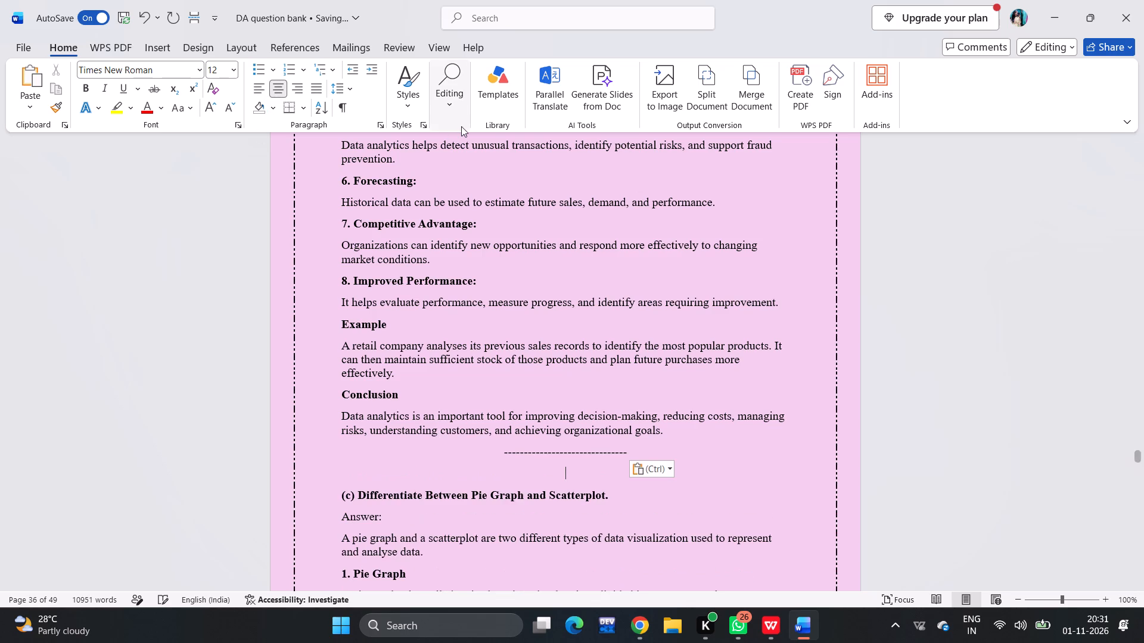
key(BackSpace)
key(BackSpace)
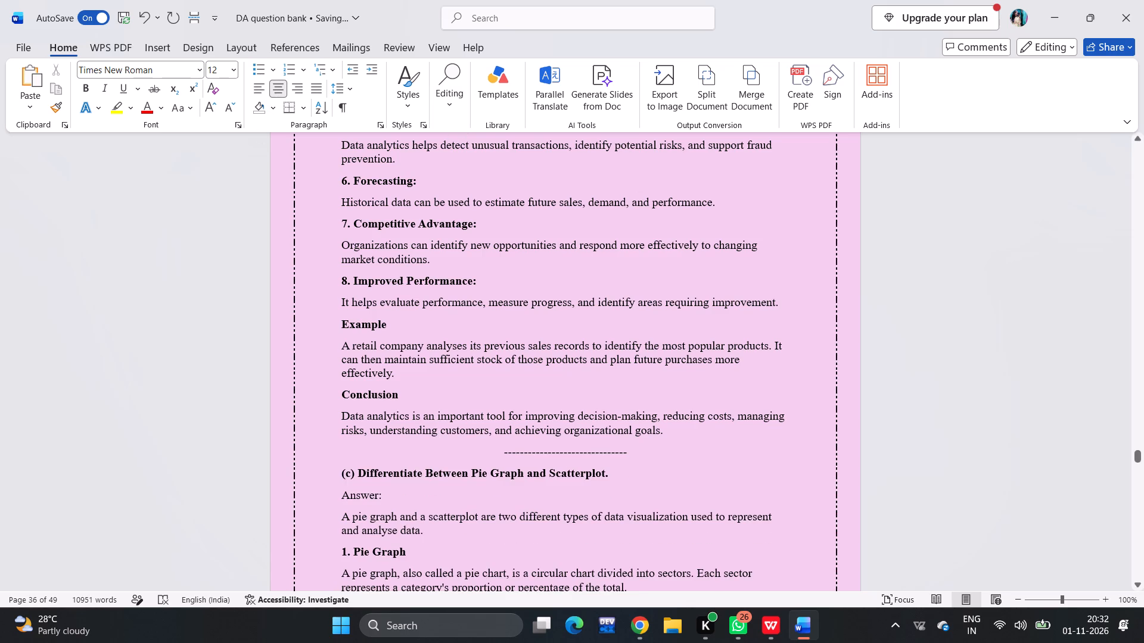
Delete the blank line between the scatterplot example and the "Difference Between Pie Graph and Scatterplot" heading.
scroll(551, 431, down, 5)
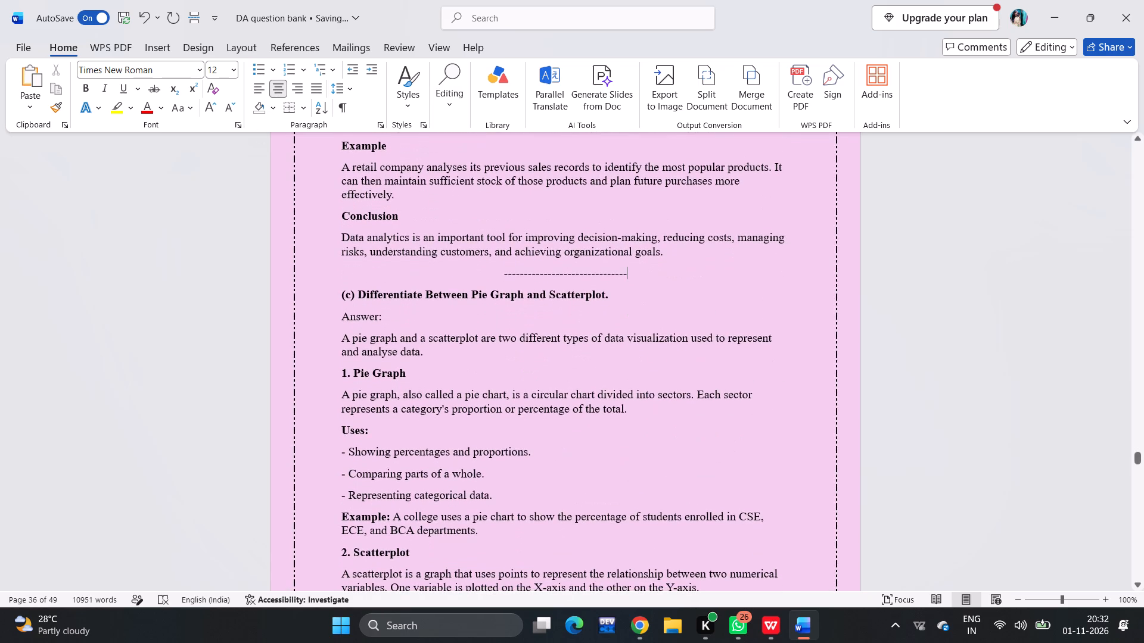
scroll(587, 407, down, 4)
scroll(618, 366, down, 1)
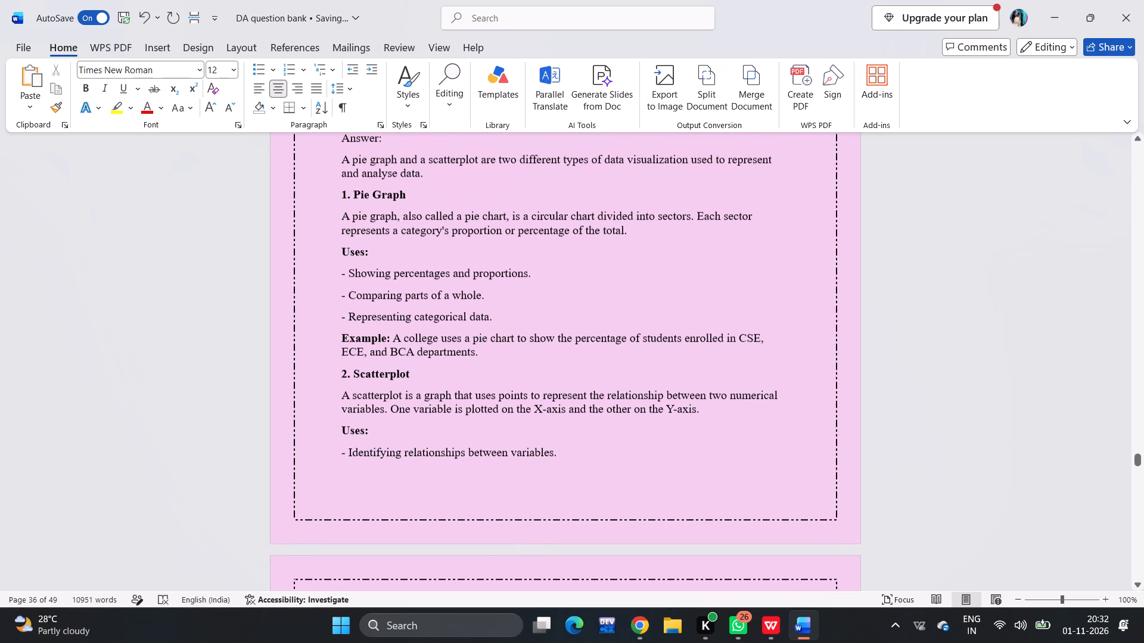
scroll(622, 362, up, 2)
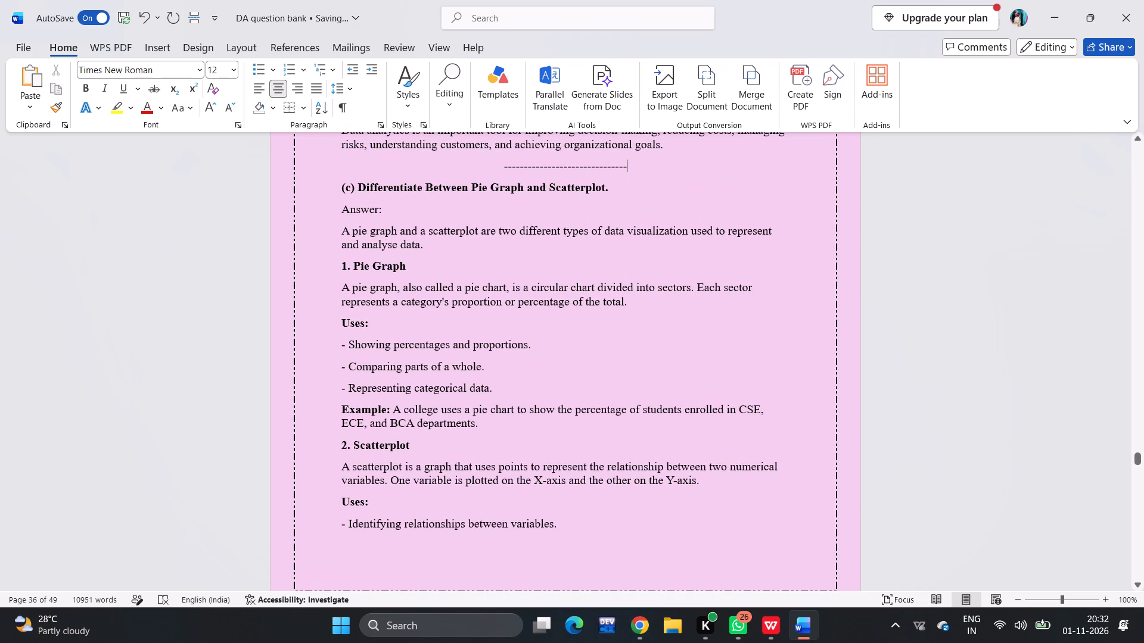
scroll(622, 362, down, 1)
scroll(690, 350, down, 1)
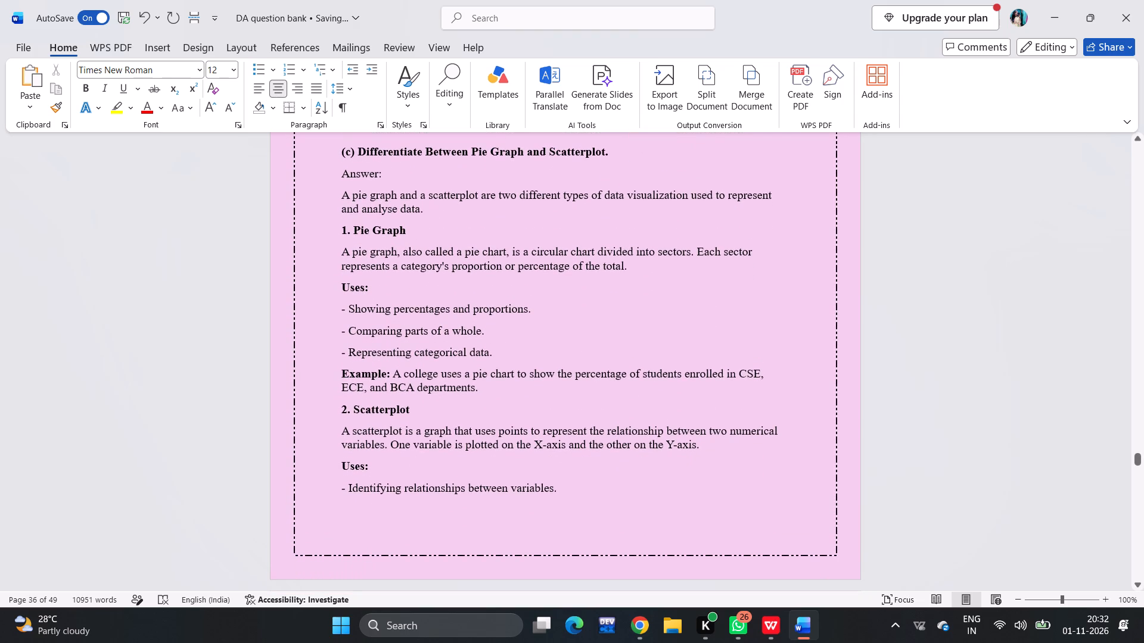
scroll(690, 350, down, 11)
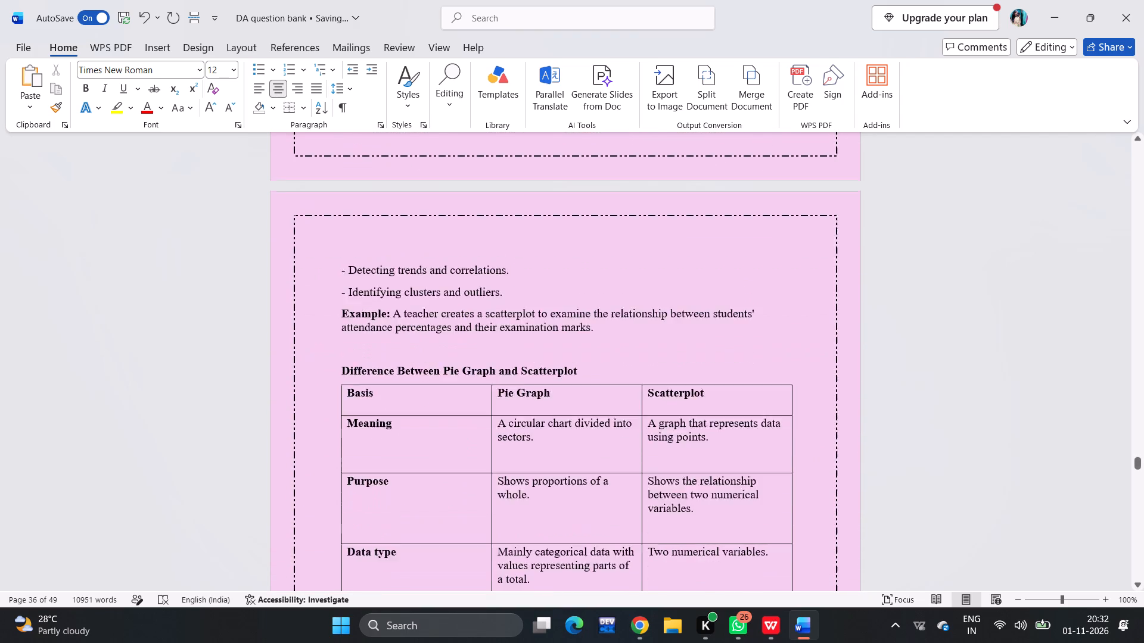
scroll(690, 350, down, 3)
click(483, 224)
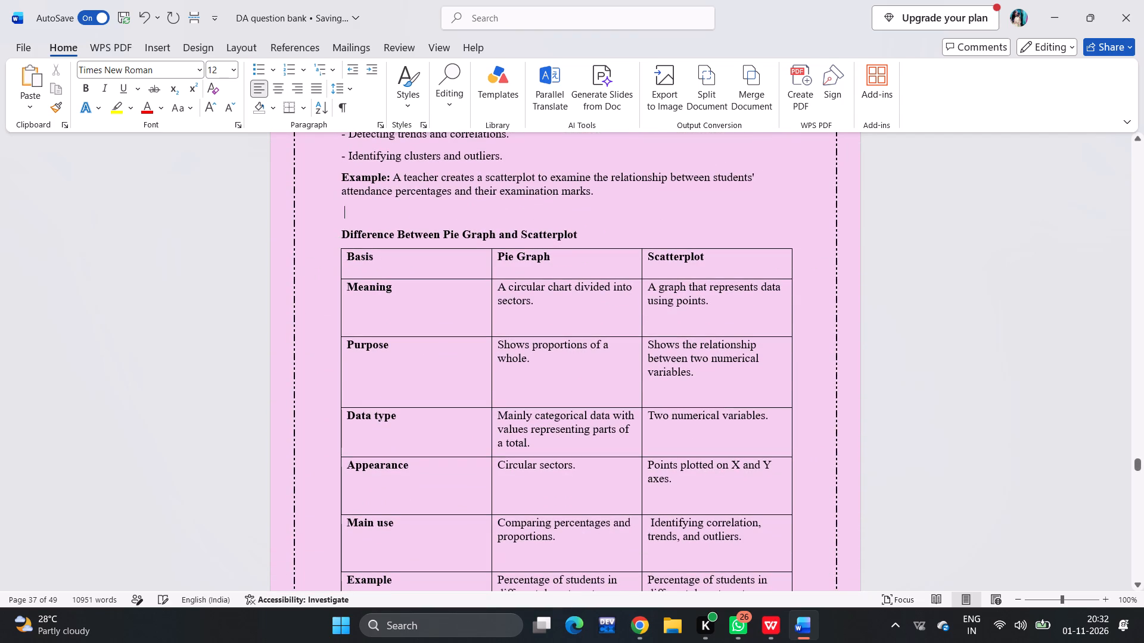
key(BackSpace)
key(BackSpace)
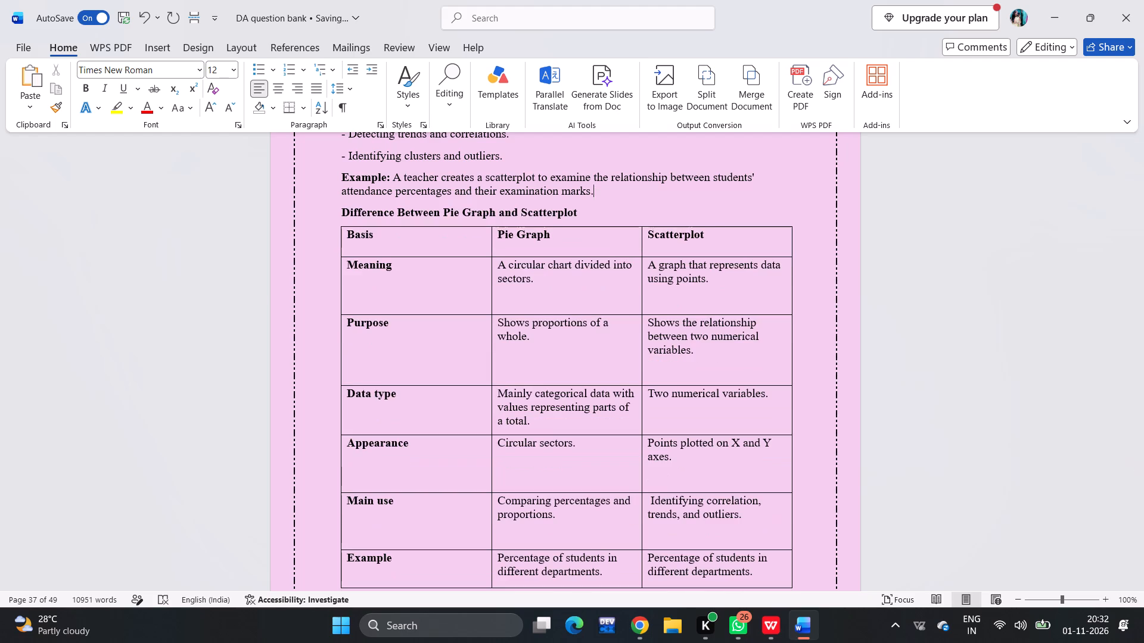
Paste the dashed separator on a new centred line above "(b) What do you understand by Data Visualization?", leaving no blank line.
scroll(493, 282, down, 11)
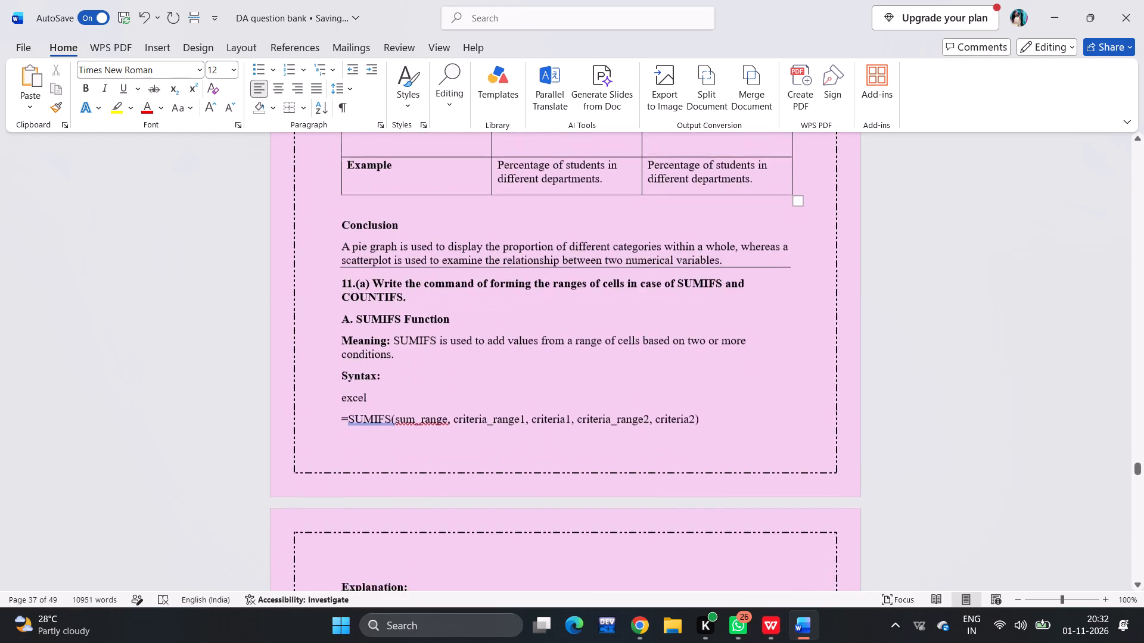
scroll(493, 282, down, 5)
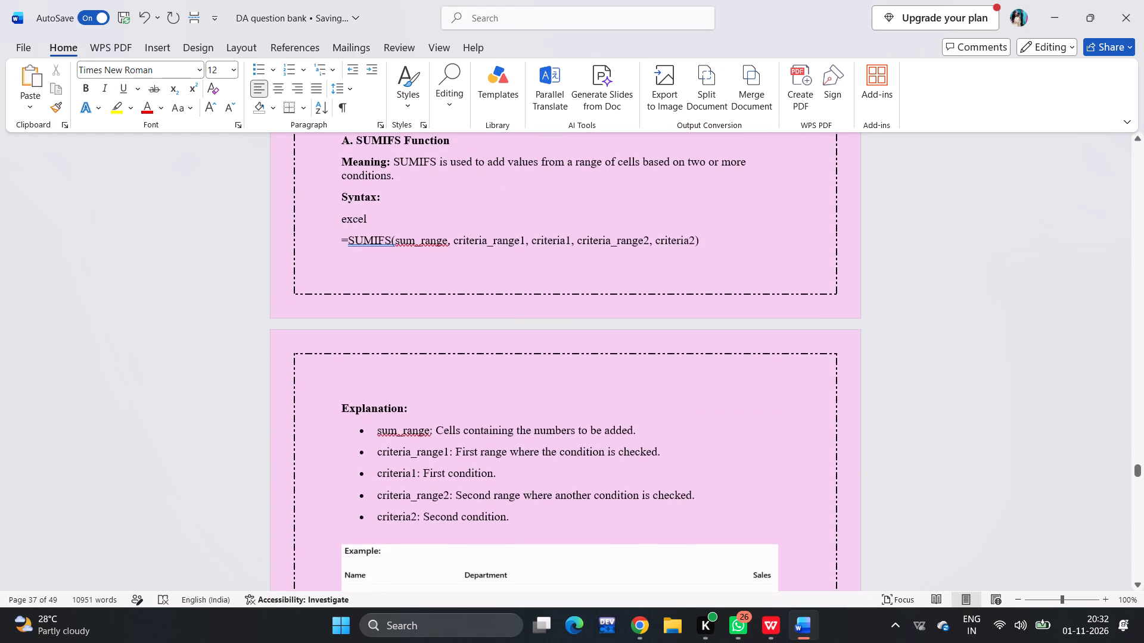
scroll(493, 282, down, 12)
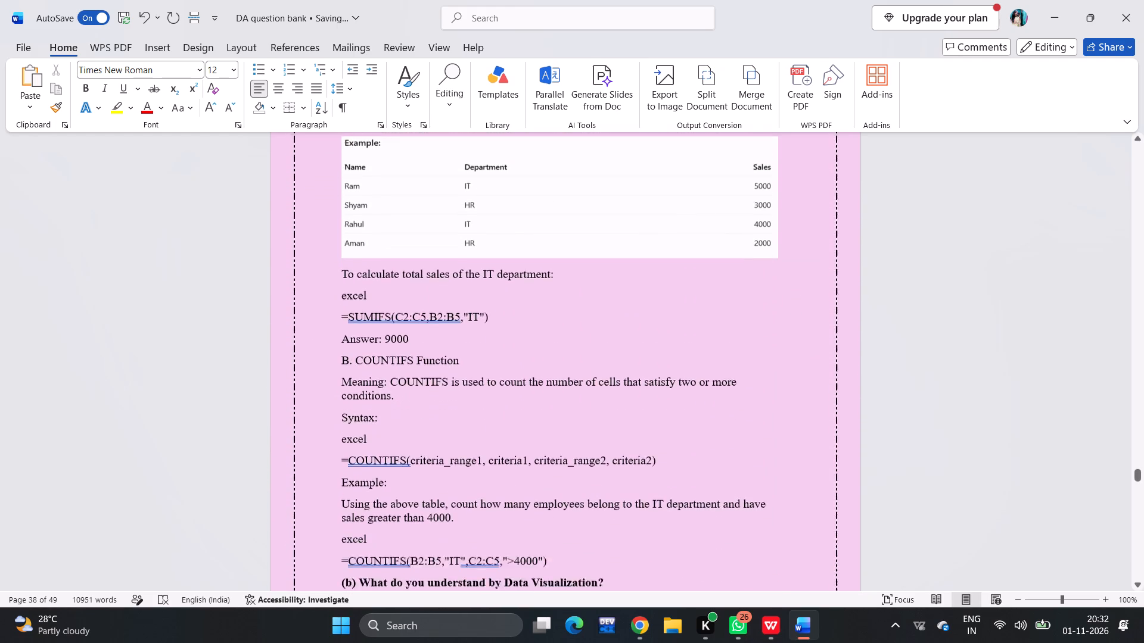
scroll(493, 282, down, 5)
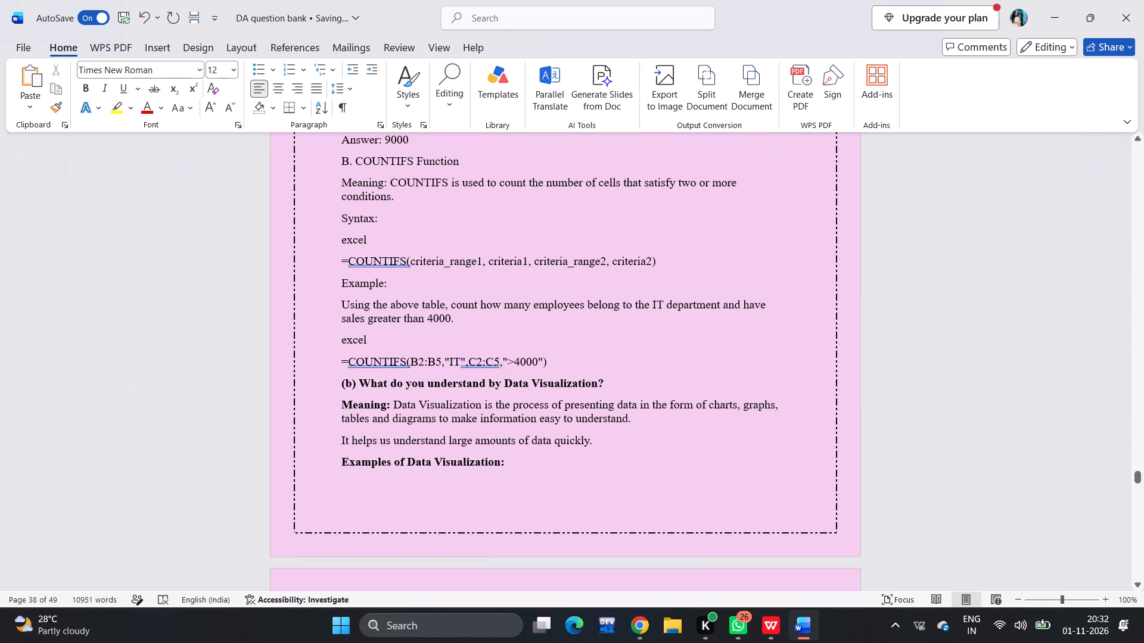
click(577, 365)
key(Return)
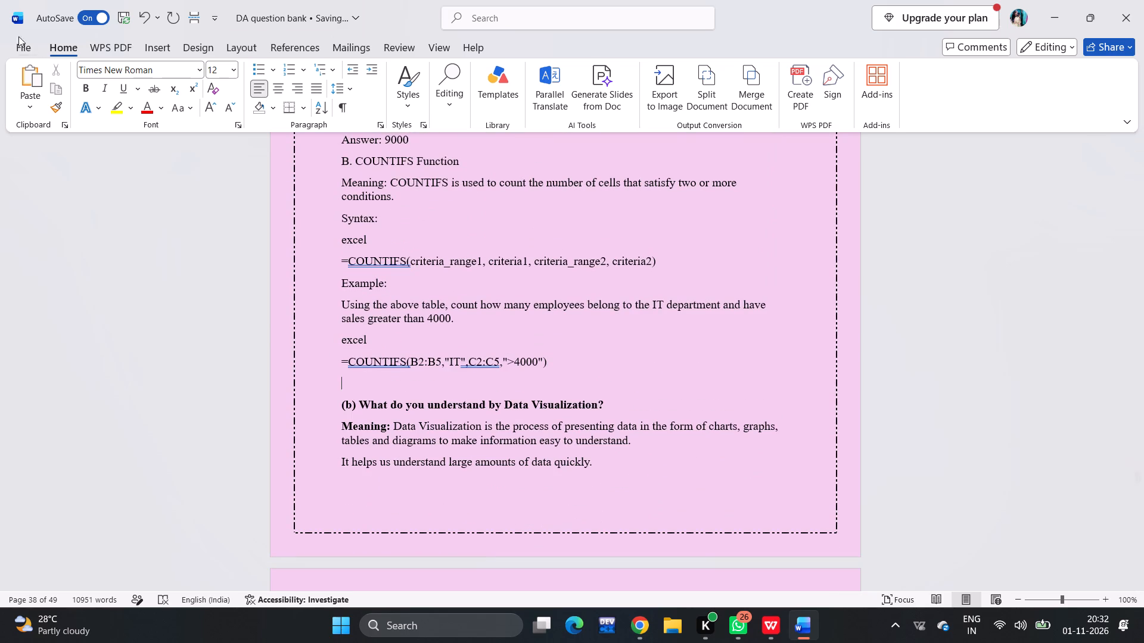
click(274, 90)
key(ctrl+v)
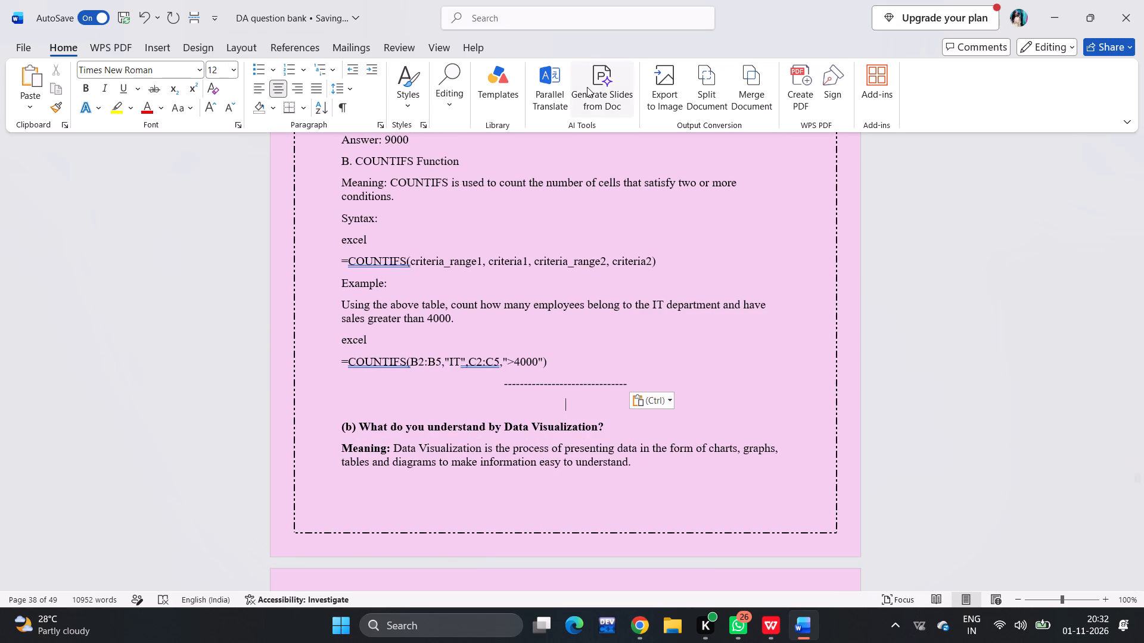
key(BackSpace)
key(BackSpace)
Paste the dashed separator on a new centred line above "(c) What is dashboard in Excel?", leaving no blank line.
scroll(587, 87, down, 4)
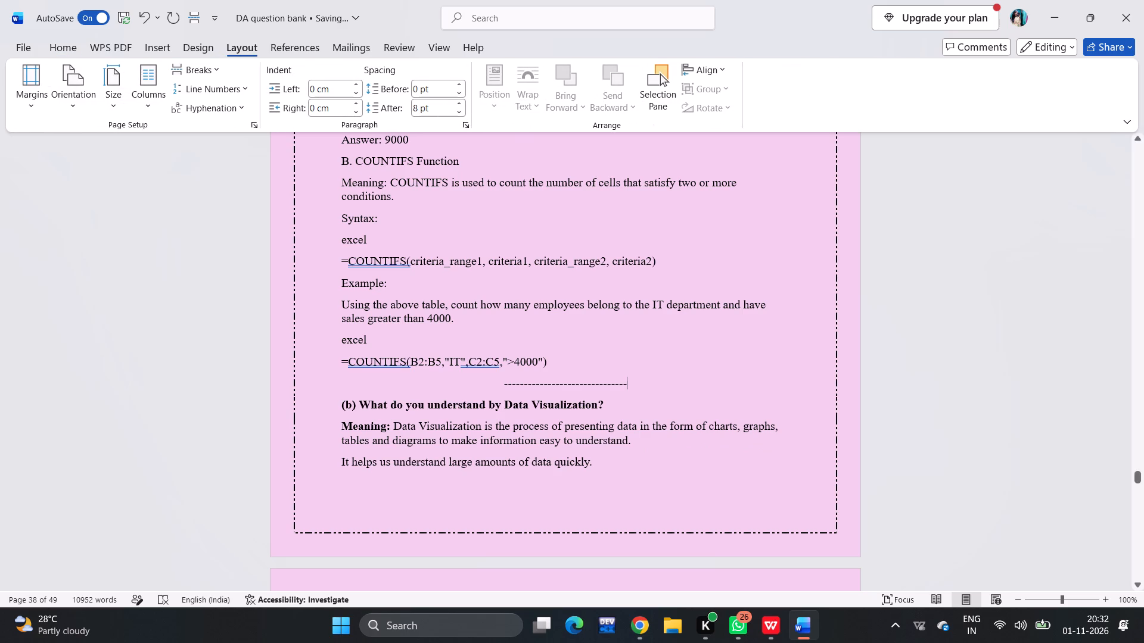
click(60, 39)
scroll(559, 362, down, 17)
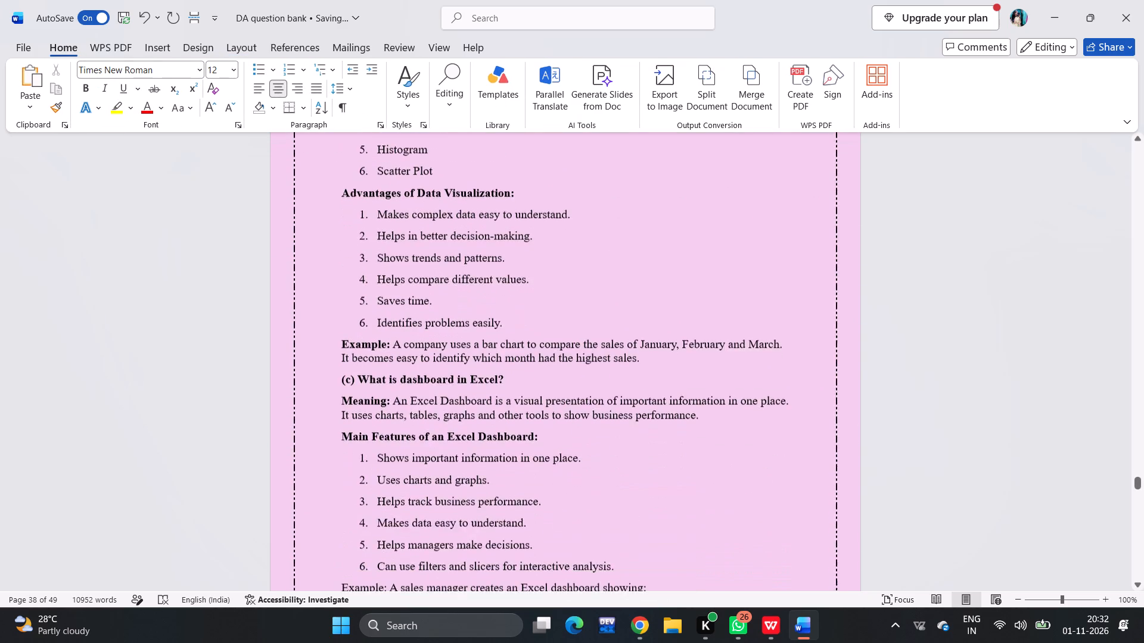
scroll(564, 364, down, 1)
click(688, 326)
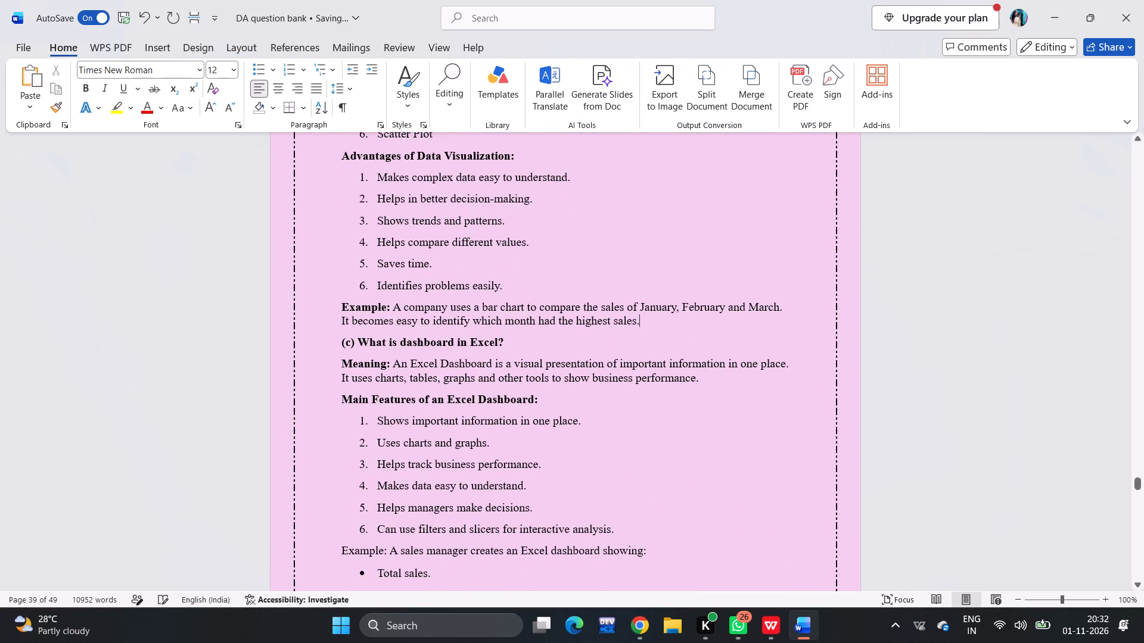
key(Return)
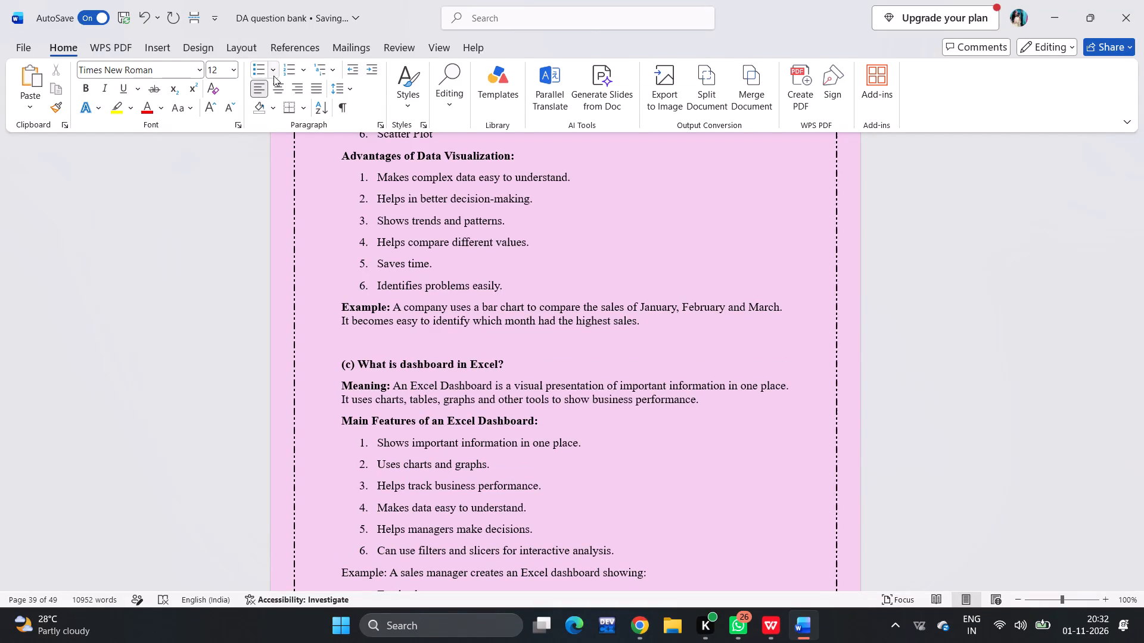
click(284, 86)
key(ctrl+v)
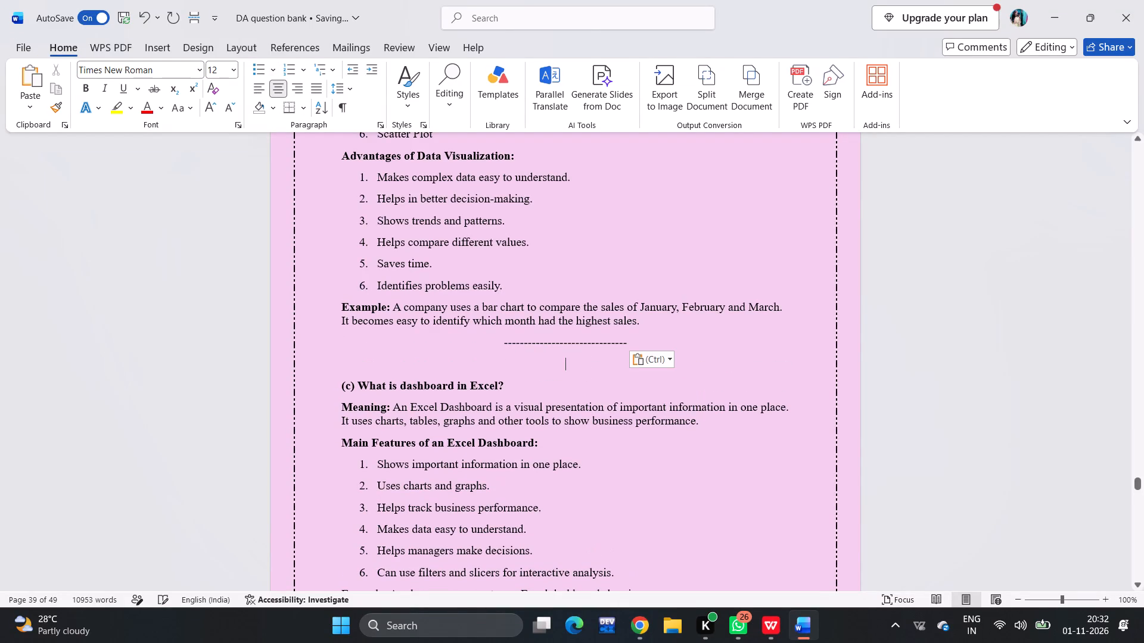
key(BackSpace)
key(BackSpace)
Insert a full-width divider line above "12. (a) State the syntax of VLOOKUP and HLOOKUP.", leaving no blank line.
scroll(383, 276, down, 7)
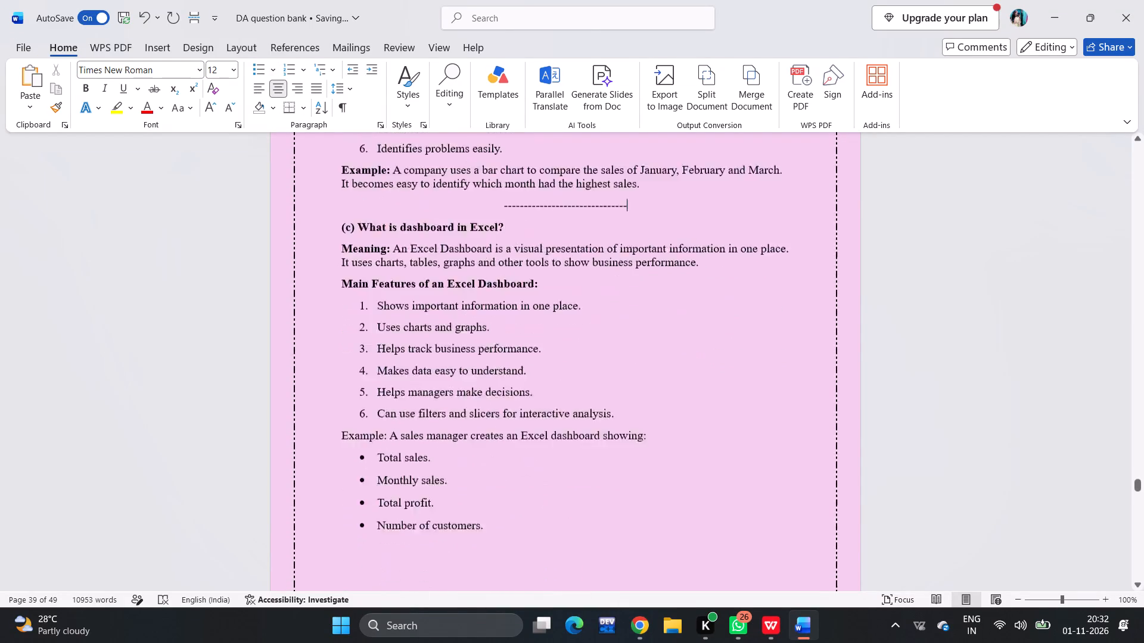
scroll(378, 335, down, 8)
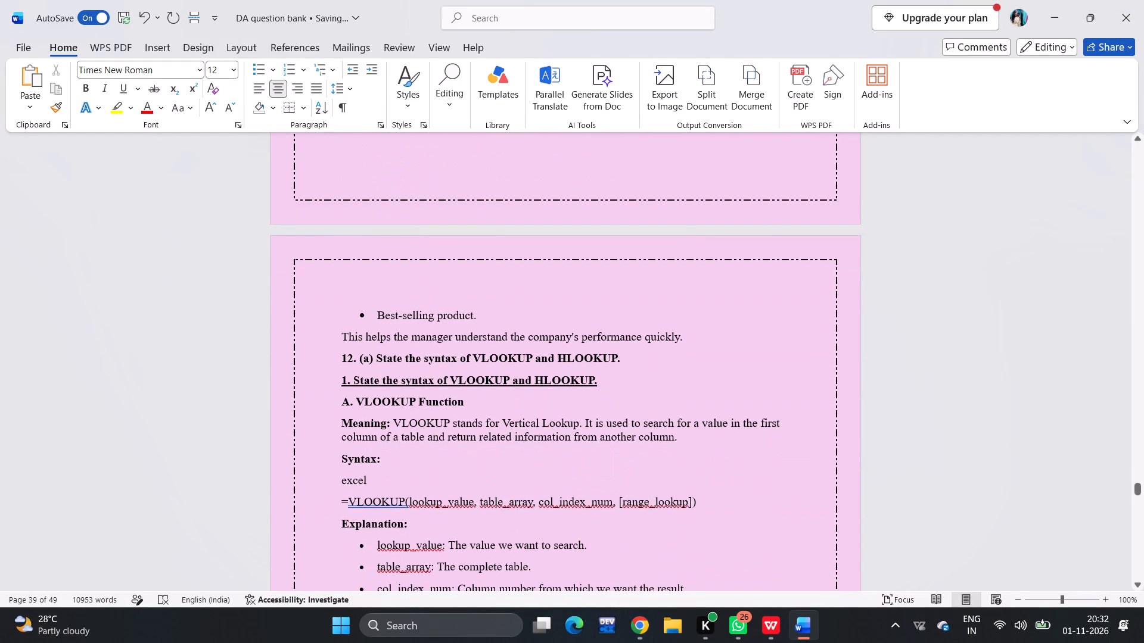
click(706, 335)
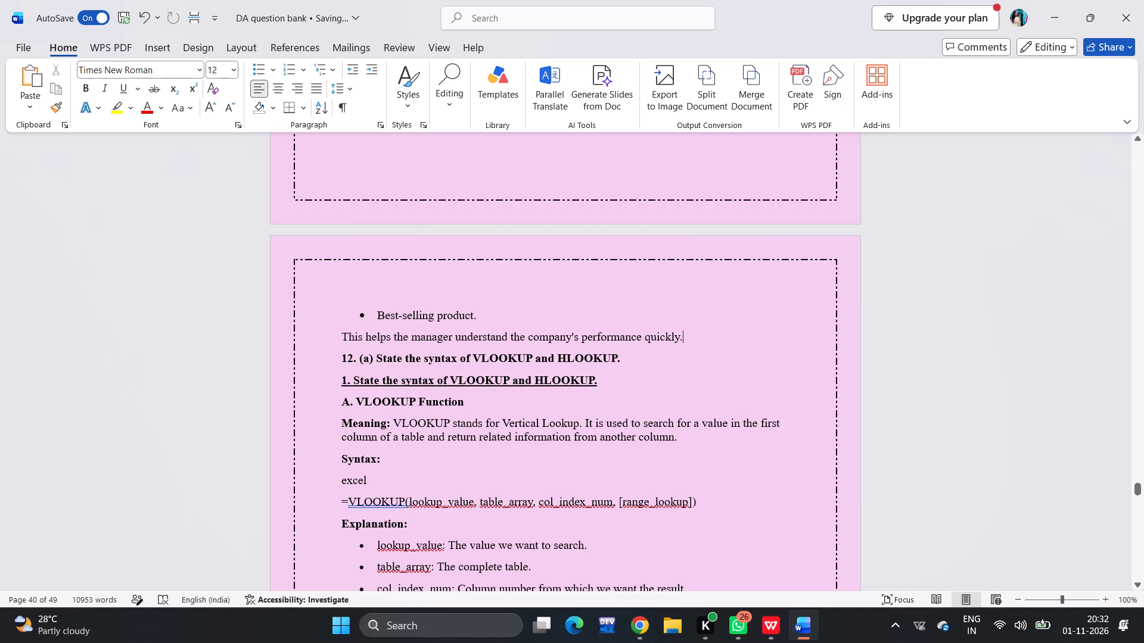
key(Return)
key(minus)
key(minus)
key(minus)
key(minus)
key(minus)
key(minus)
key(minus)
key(minus)
key(minus)
key(minus)
key(minus)
key(minus)
key(minus)
key(minus)
key(minus)
key(minus)
key(minus)
key(minus)
key(minus)
key(minus)
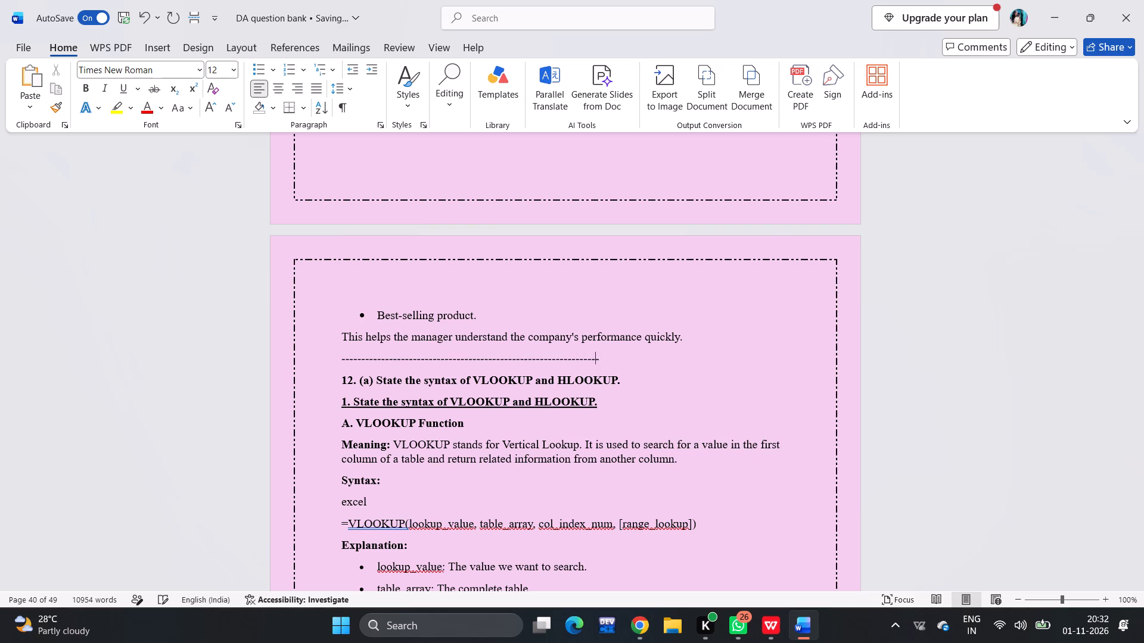
key(minus)
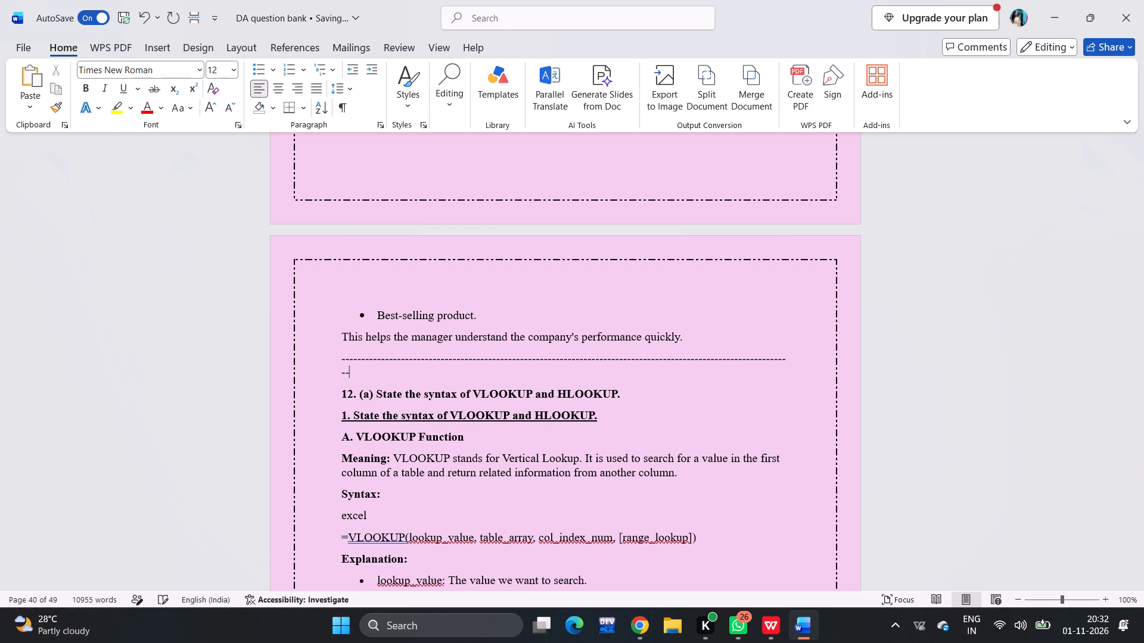
key(BackSpace)
key(BackSpace)
key(Return)
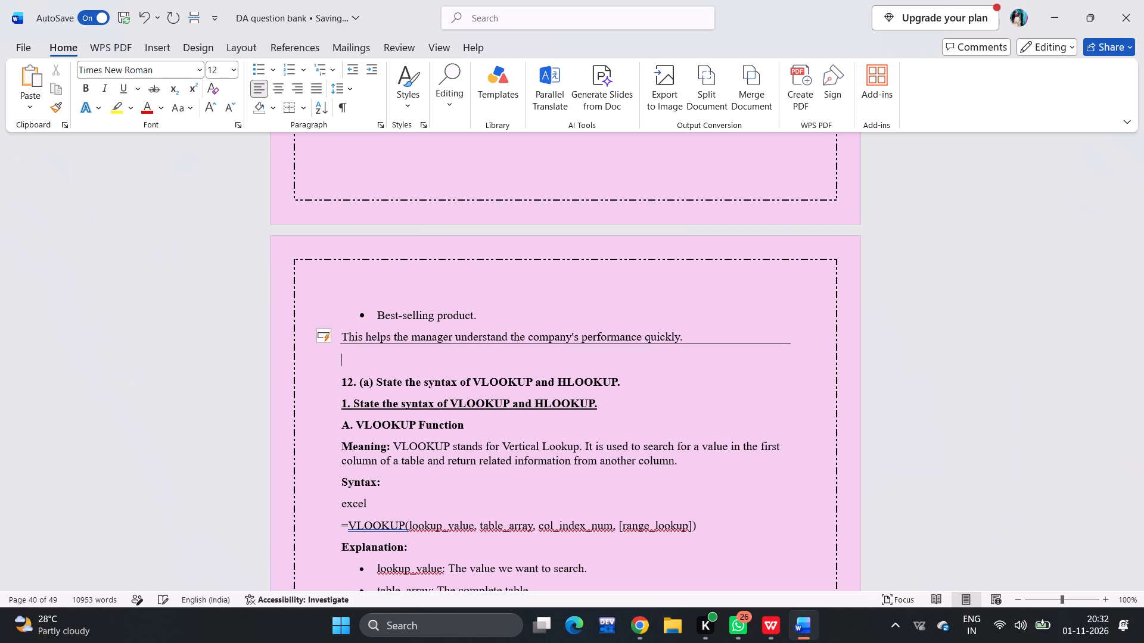
click(643, 362)
key(BackSpace)
Paste the dashed separator on a new centred line between the VLOOKUP/HLOOKUP comparison and "(b) Where we use the commands IFERROR?", leaving no blank line.
scroll(624, 469, down, 3)
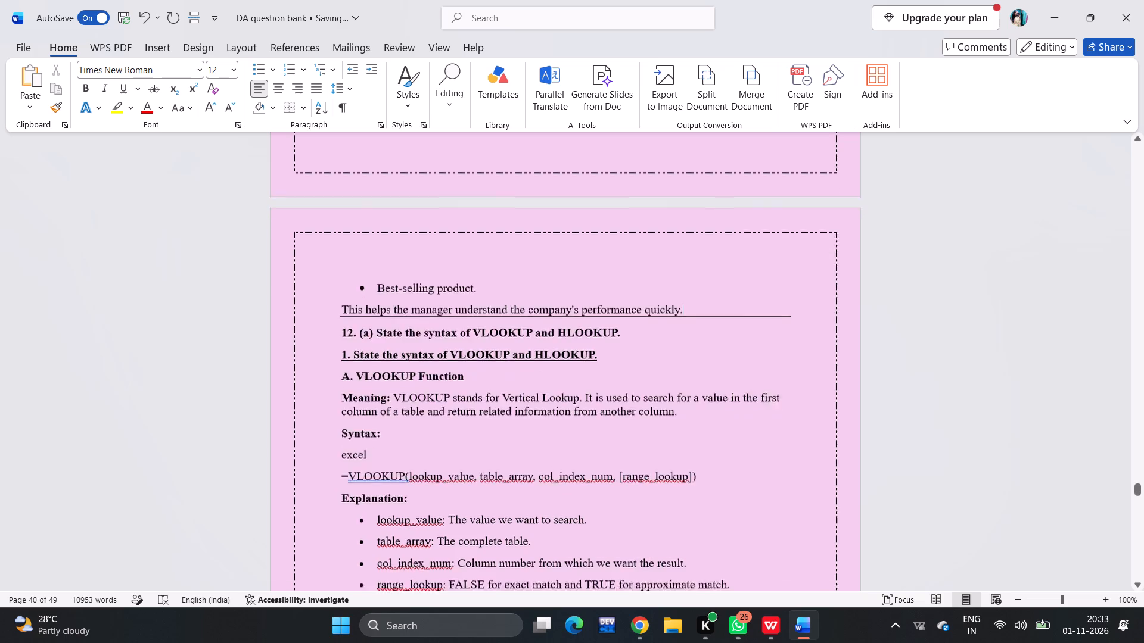
scroll(624, 469, down, 15)
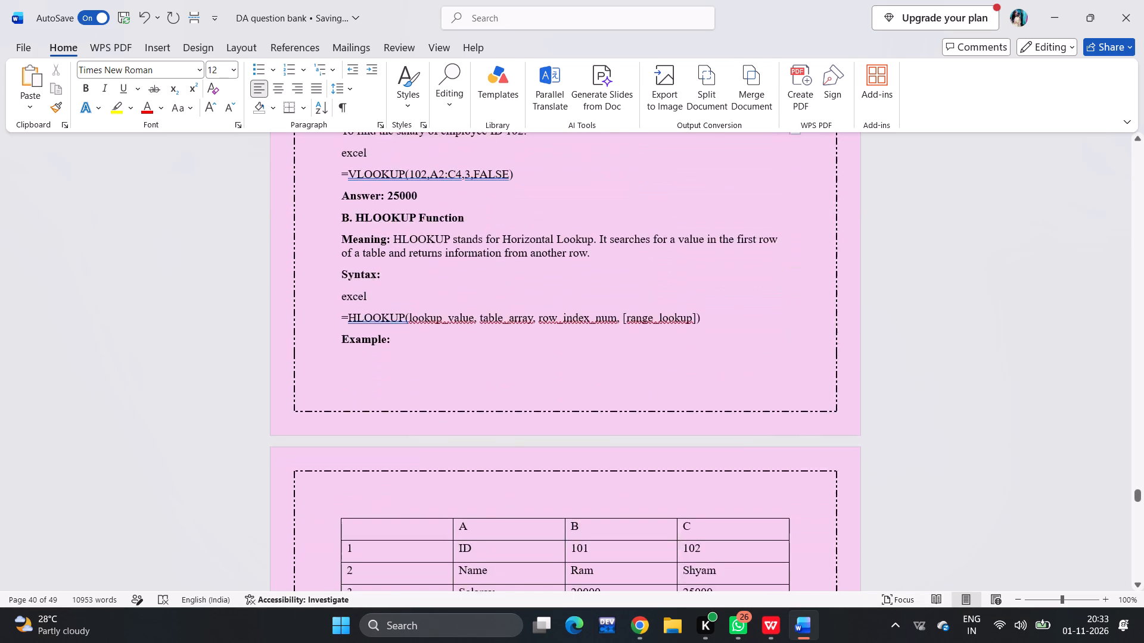
scroll(624, 469, down, 9)
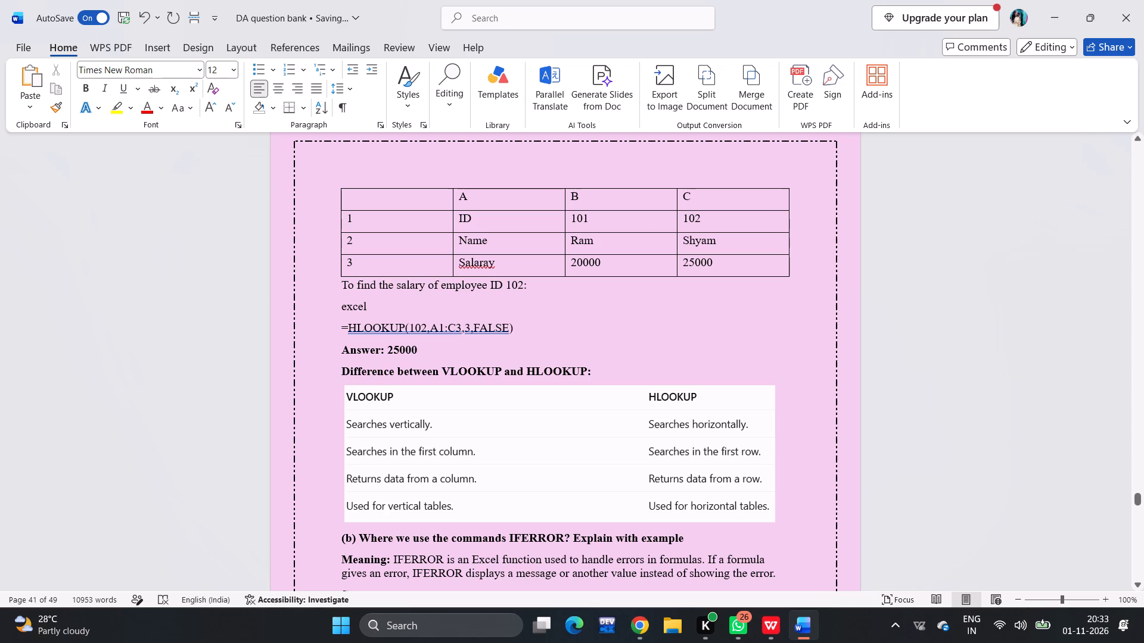
scroll(620, 441, down, 3)
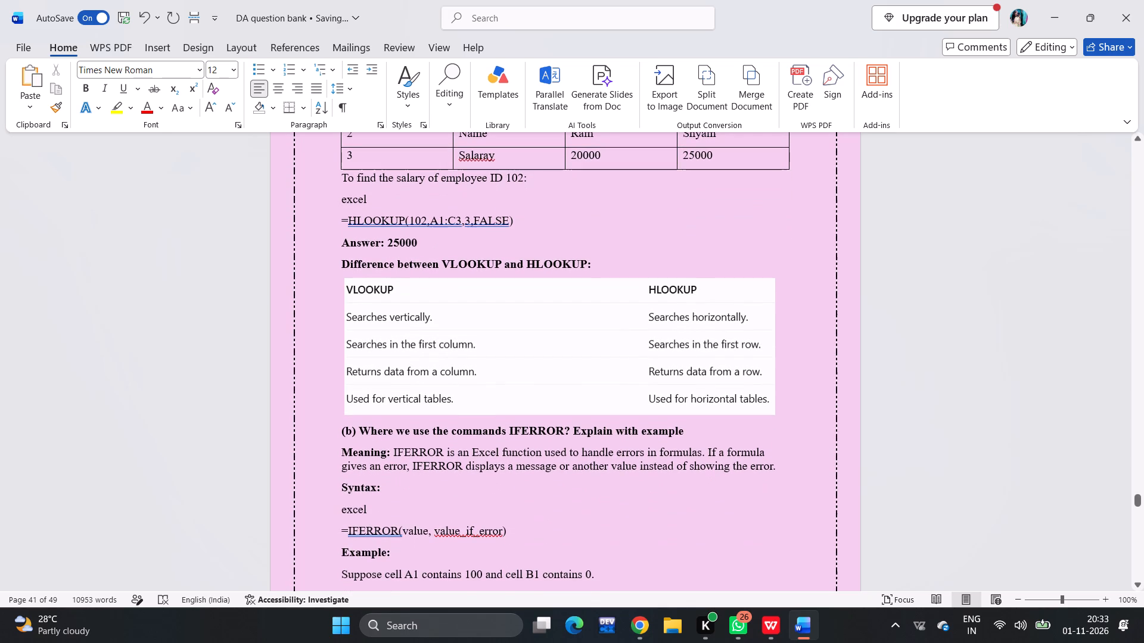
click(762, 416)
key(Return)
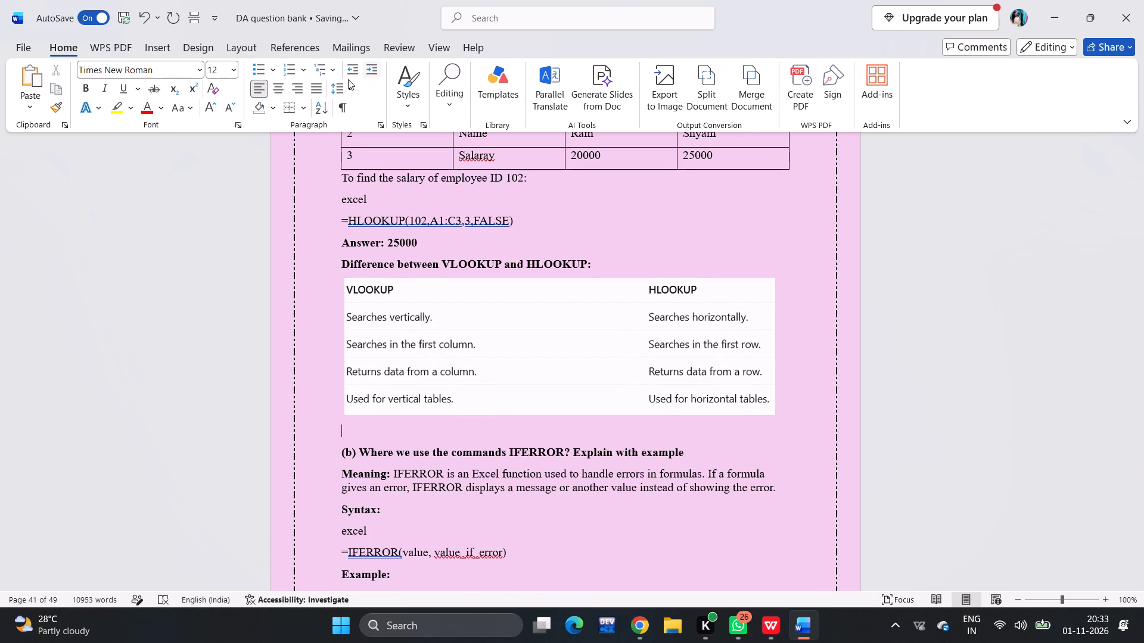
click(282, 89)
key(ctrl+v)
key(BackSpace)
key(BackSpace)
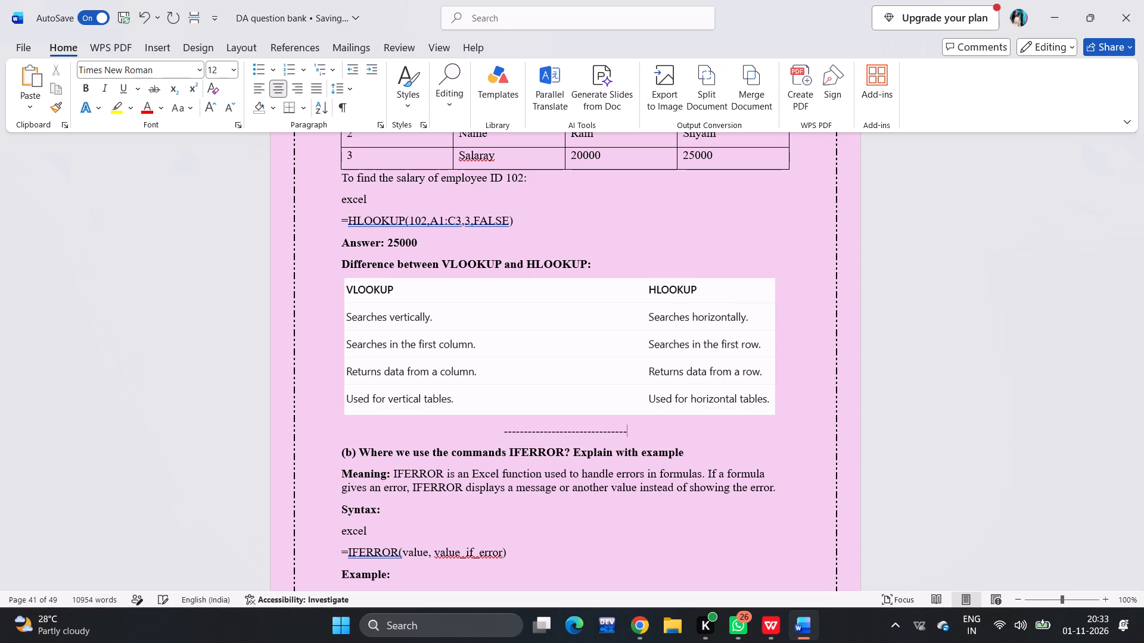
Add an unnumbered blank line after the last item of the "Uses of IFERROR" list, above question 12(c).
scroll(380, 241, down, 5)
scroll(523, 320, down, 8)
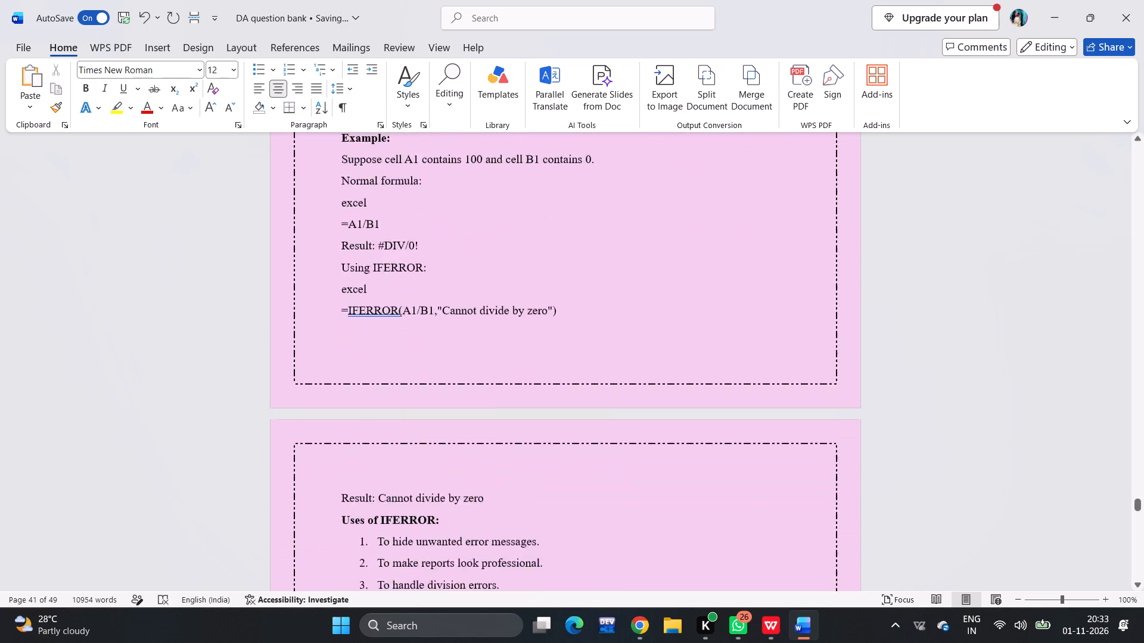
scroll(523, 320, down, 6)
click(638, 389)
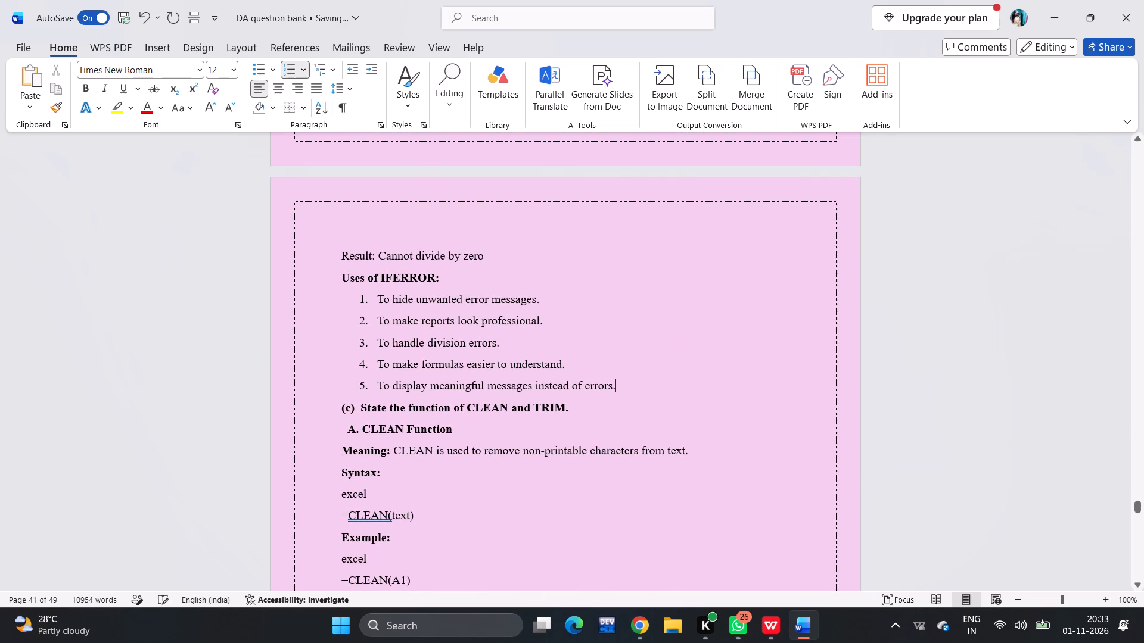
key(Return)
key(BackSpace)
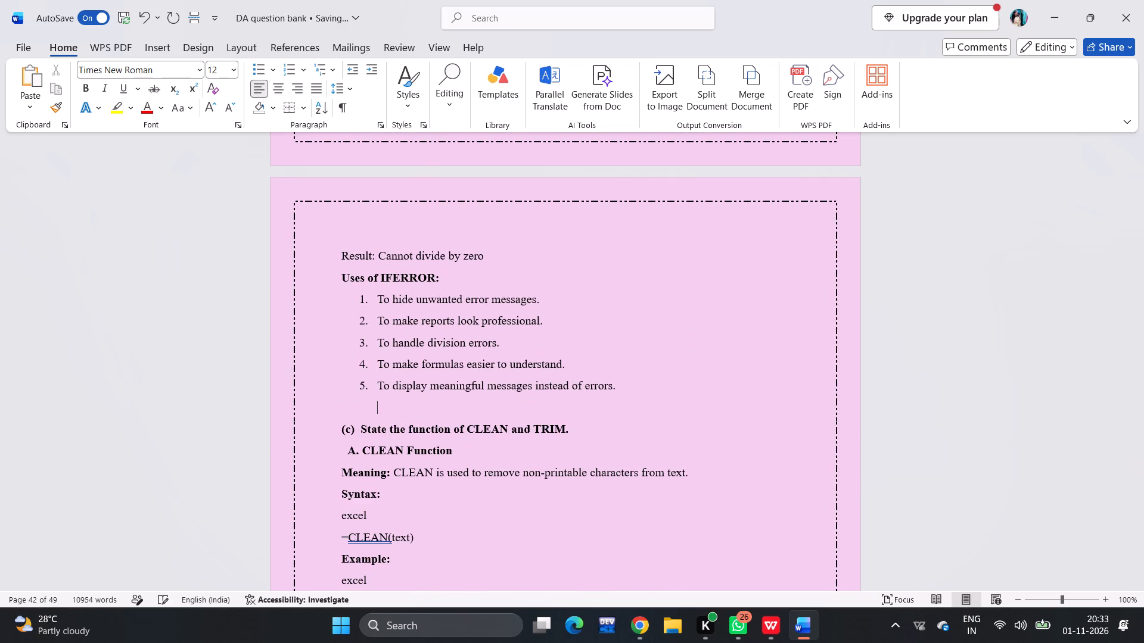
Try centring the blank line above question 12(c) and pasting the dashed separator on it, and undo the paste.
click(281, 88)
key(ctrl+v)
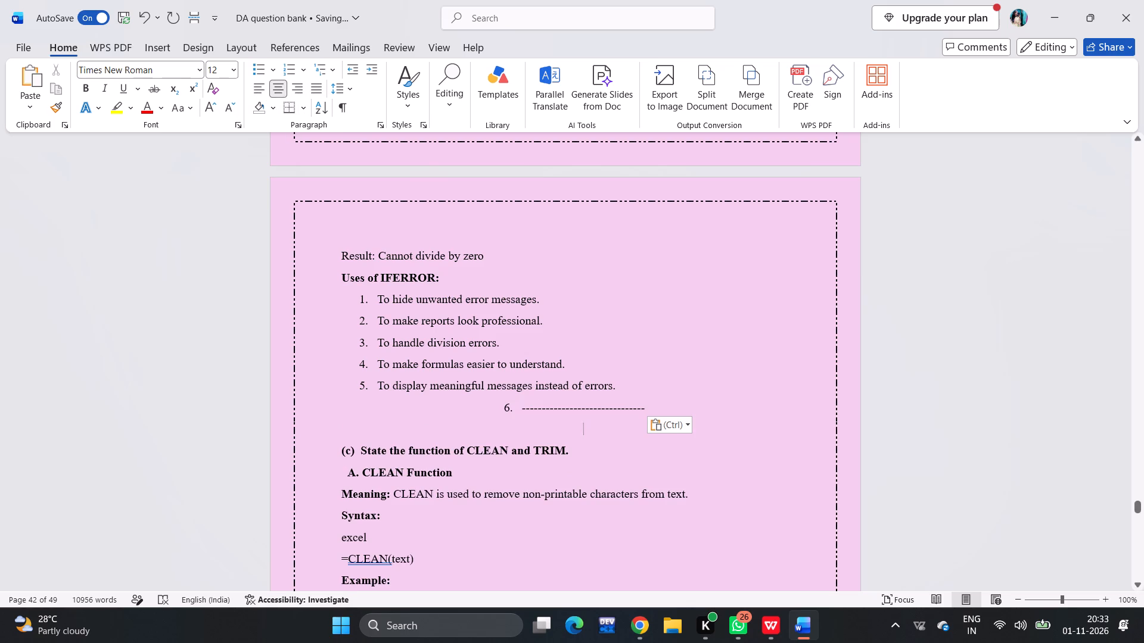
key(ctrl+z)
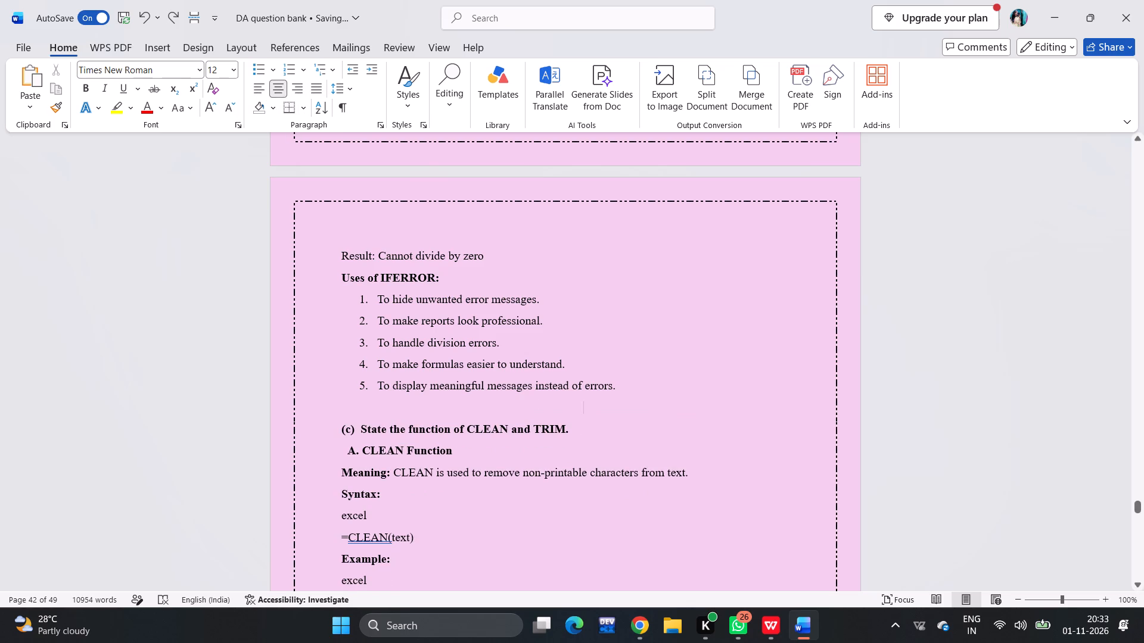
Paste the dashed separator as an unnumbered, centred line between the "Uses of IFERROR" list and question 12(c), leaving no blank line.
click(434, 414)
key(BackSpace)
key(BackSpace)
key(BackSpace)
click(275, 84)
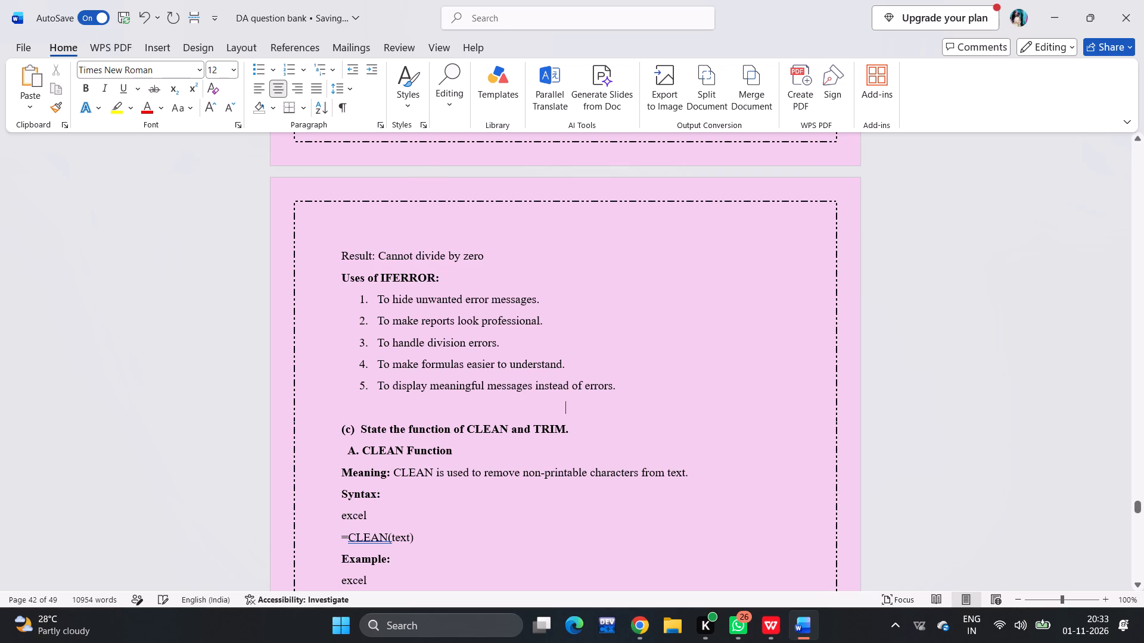
key(ctrl+v)
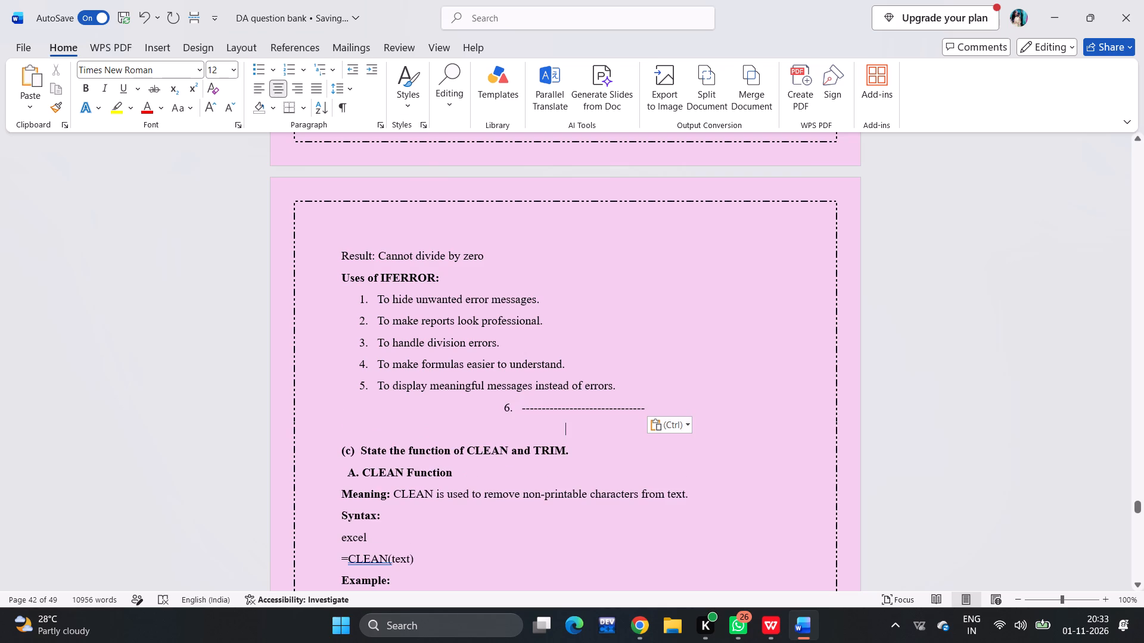
click(519, 410)
key(BackSpace)
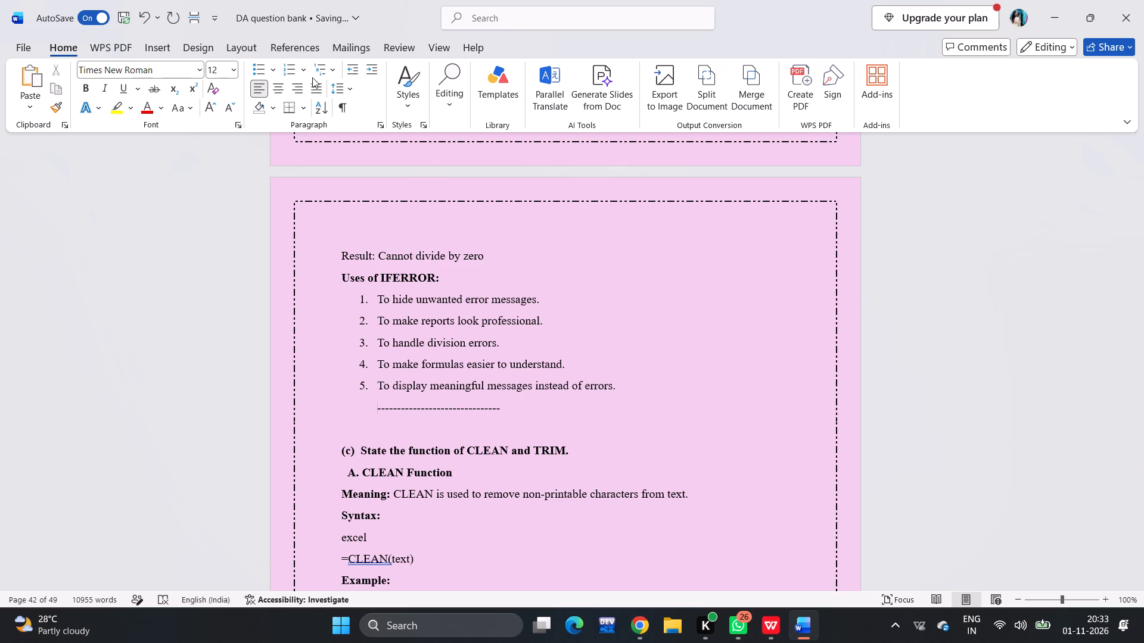
click(284, 89)
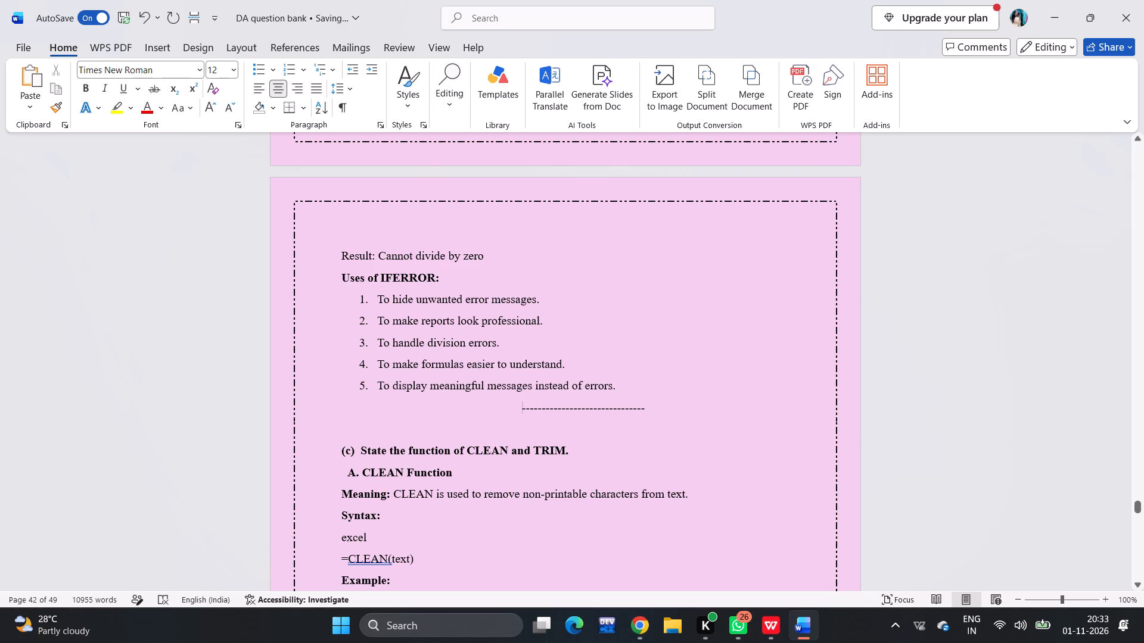
click(603, 427)
key(BackSpace)
key(BackSpace)
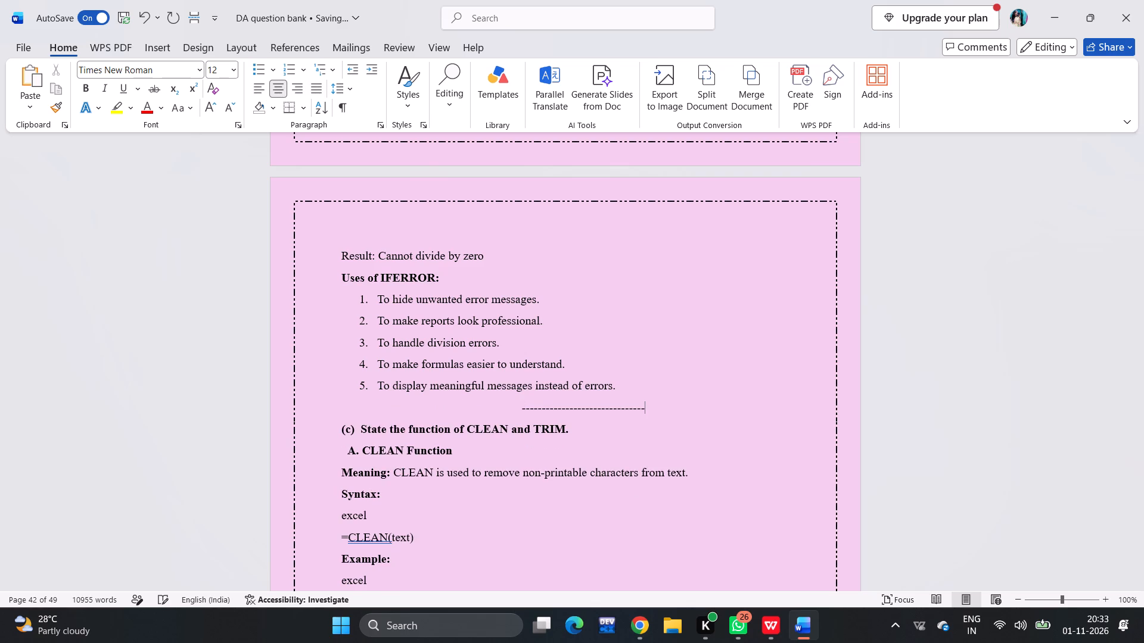
Paste the dashed separator as an unbulleted, centred line after "To make business decisions." in question 13(a), removing the extra blank line.
scroll(611, 511, down, 9)
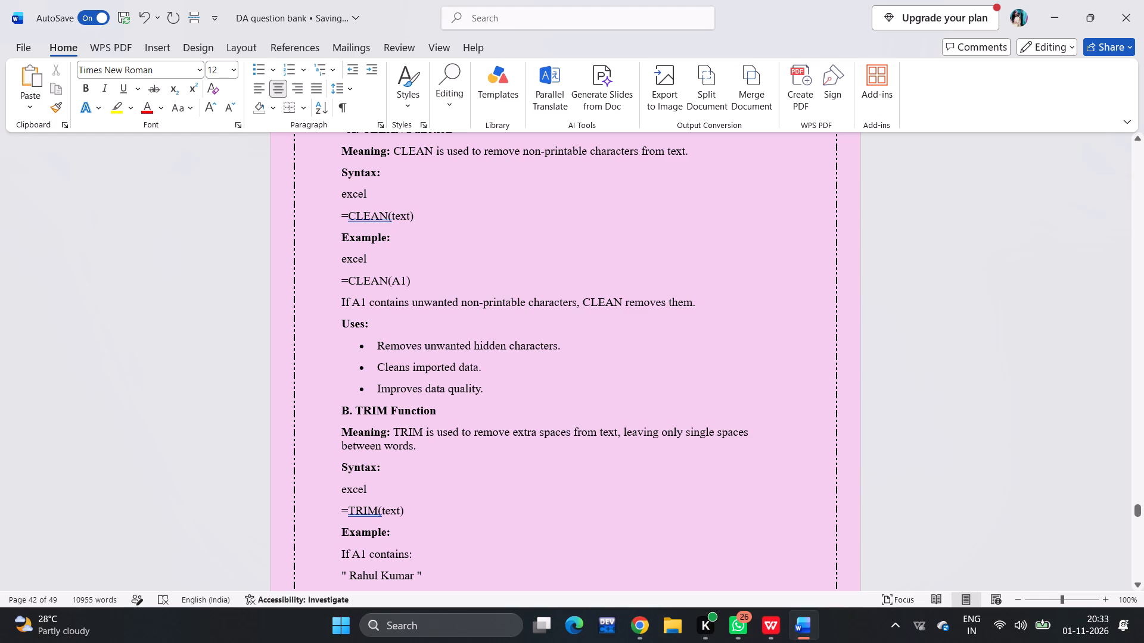
scroll(606, 504, down, 1)
scroll(606, 504, up, 5)
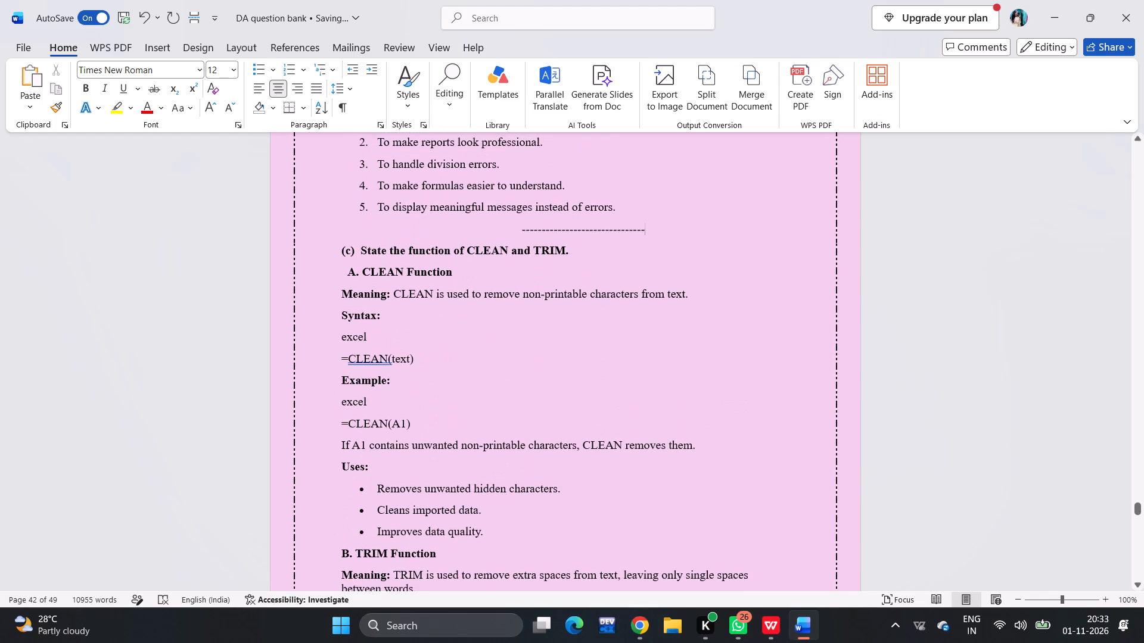
scroll(606, 498, down, 8)
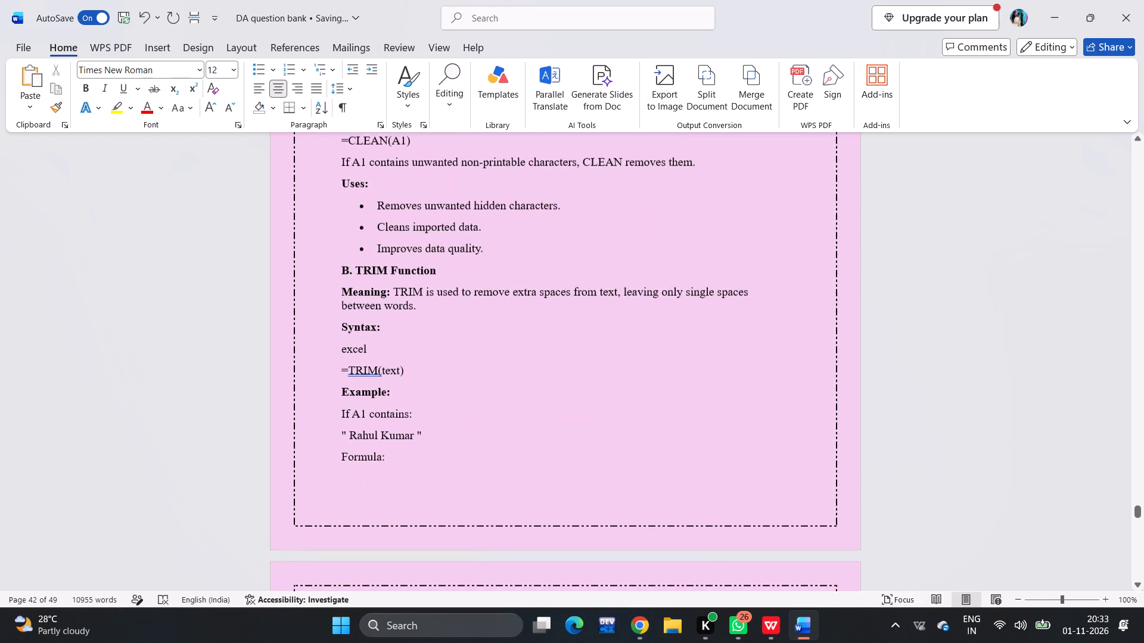
scroll(606, 498, down, 13)
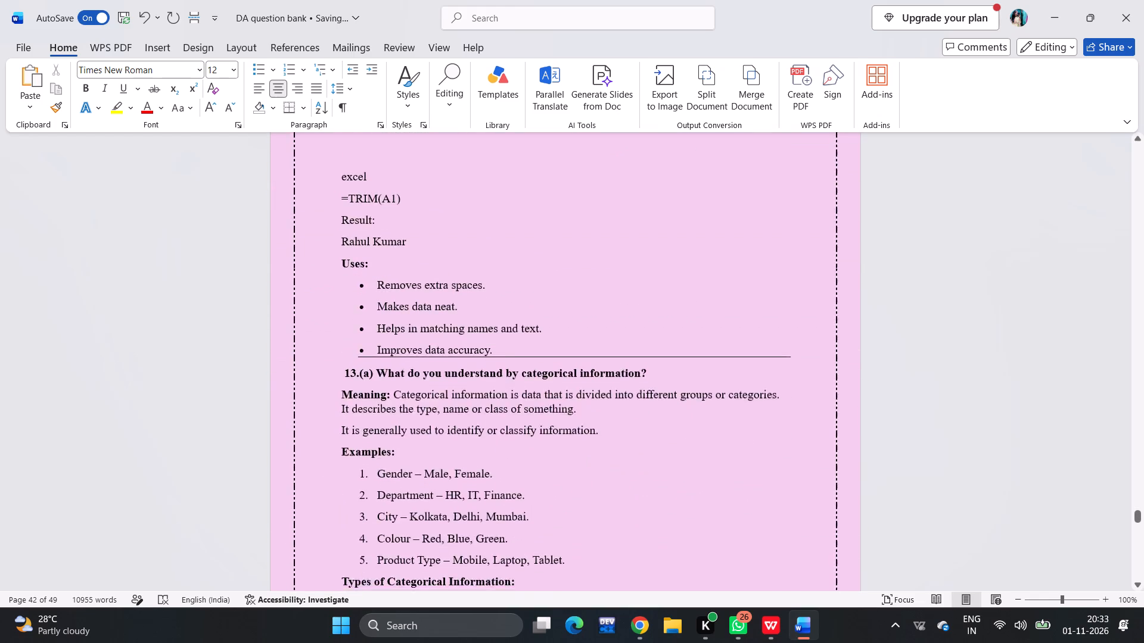
scroll(606, 498, down, 5)
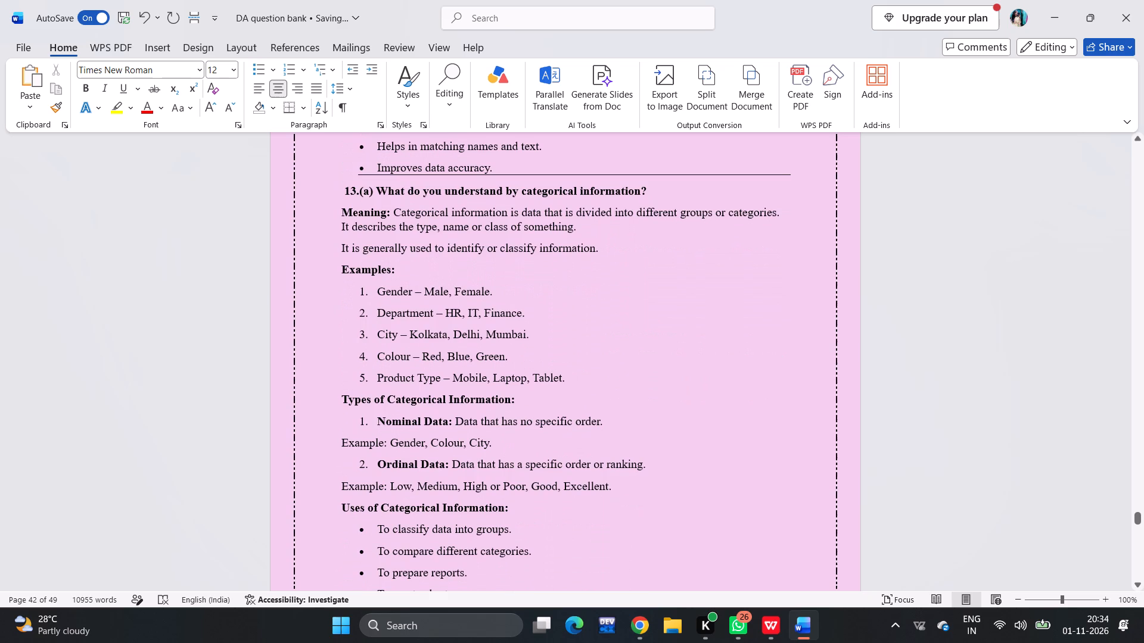
scroll(606, 498, down, 10)
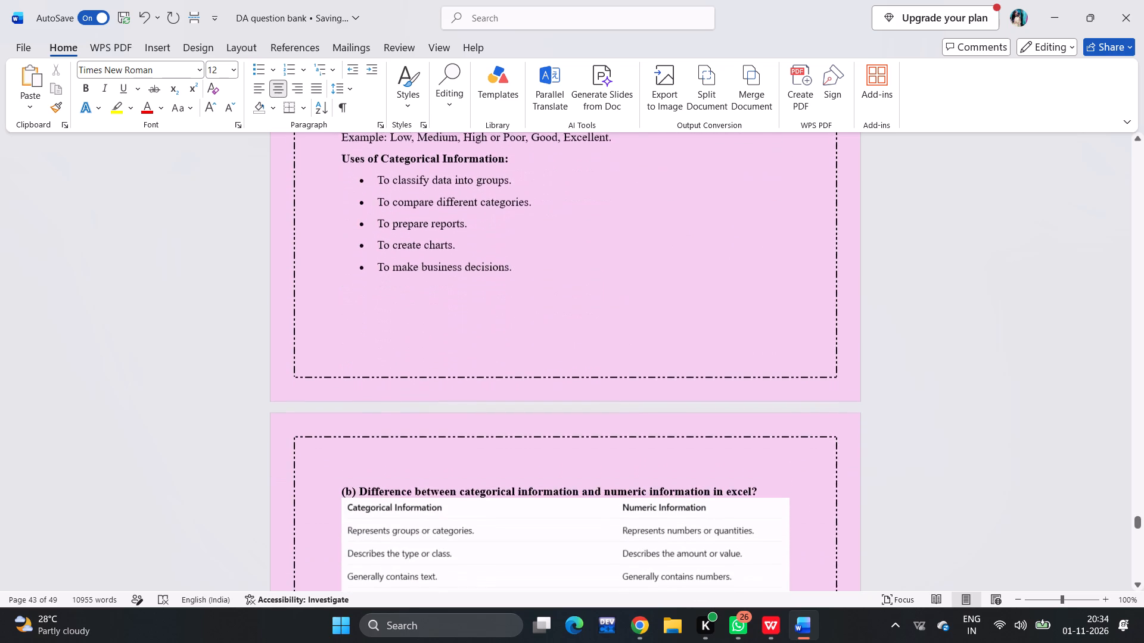
scroll(606, 498, down, 1)
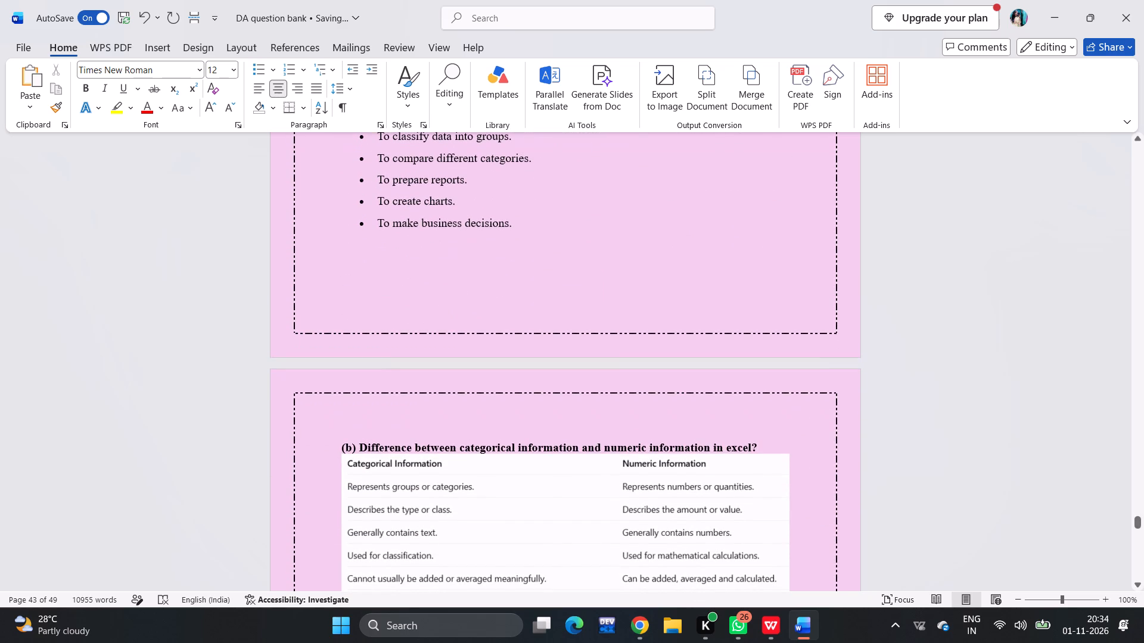
click(635, 254)
key(Return)
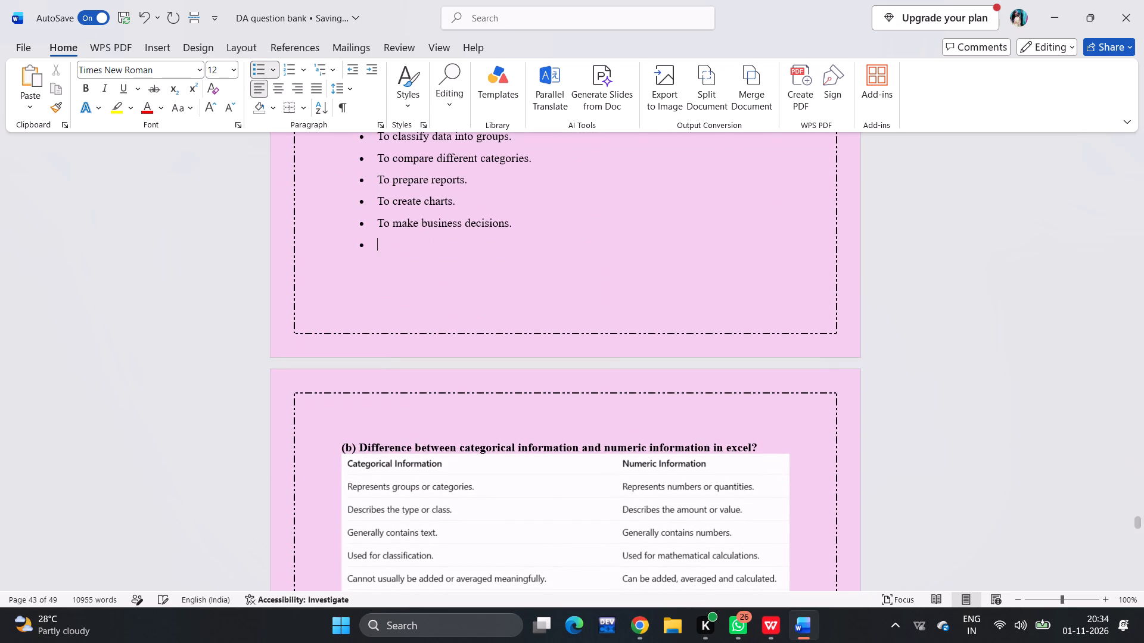
key(BackSpace)
key(BackSpace)
key(ctrl+v)
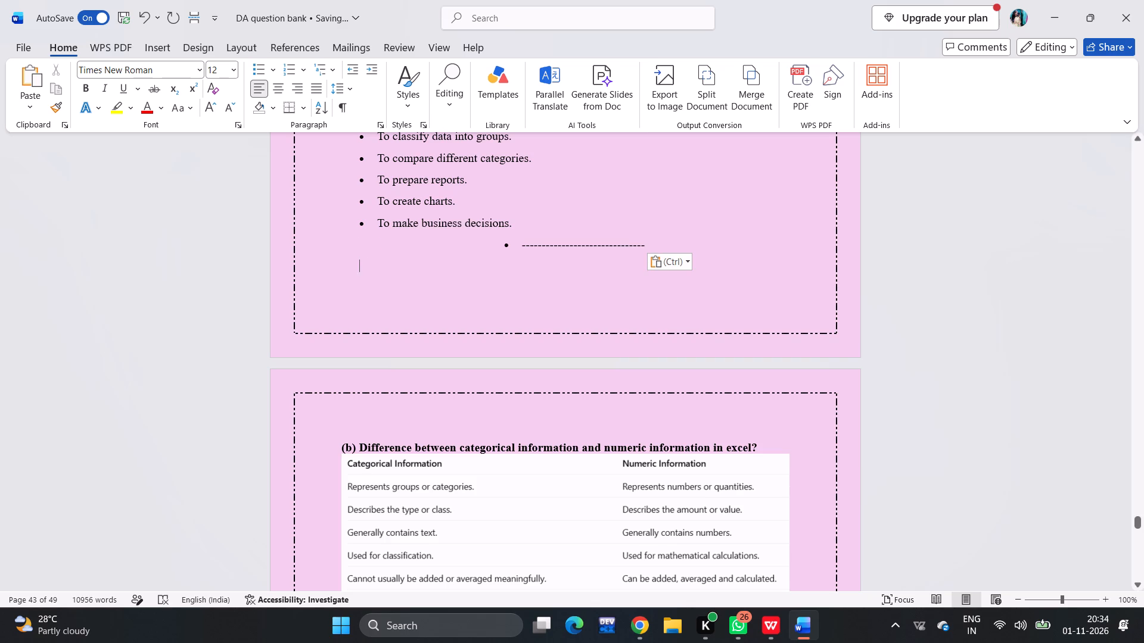
click(515, 244)
key(BackSpace)
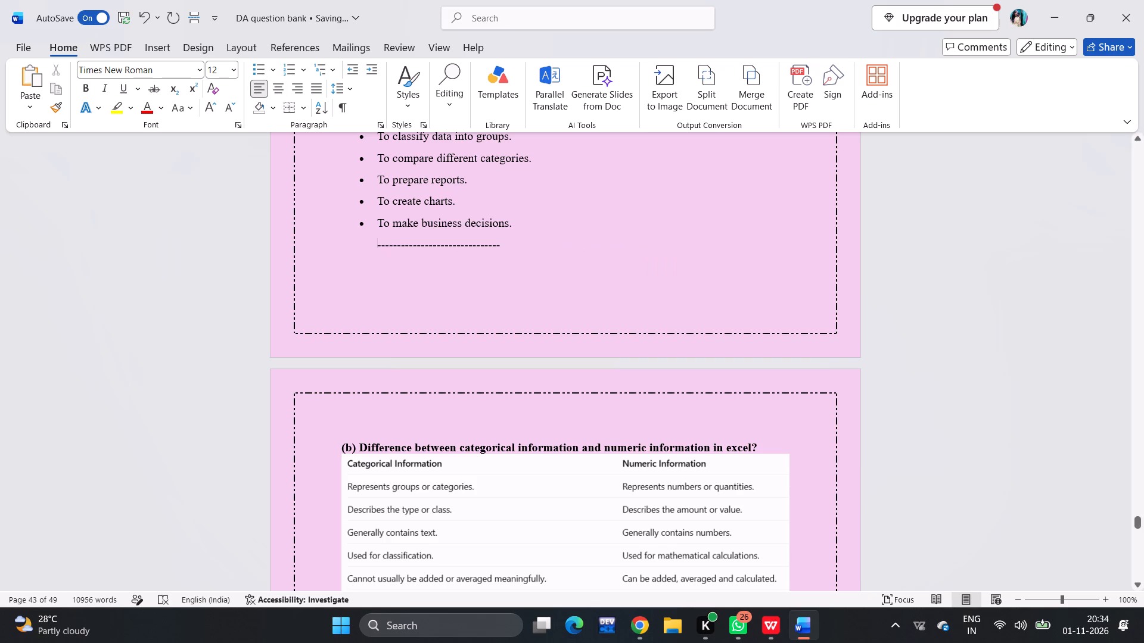
click(271, 88)
click(577, 283)
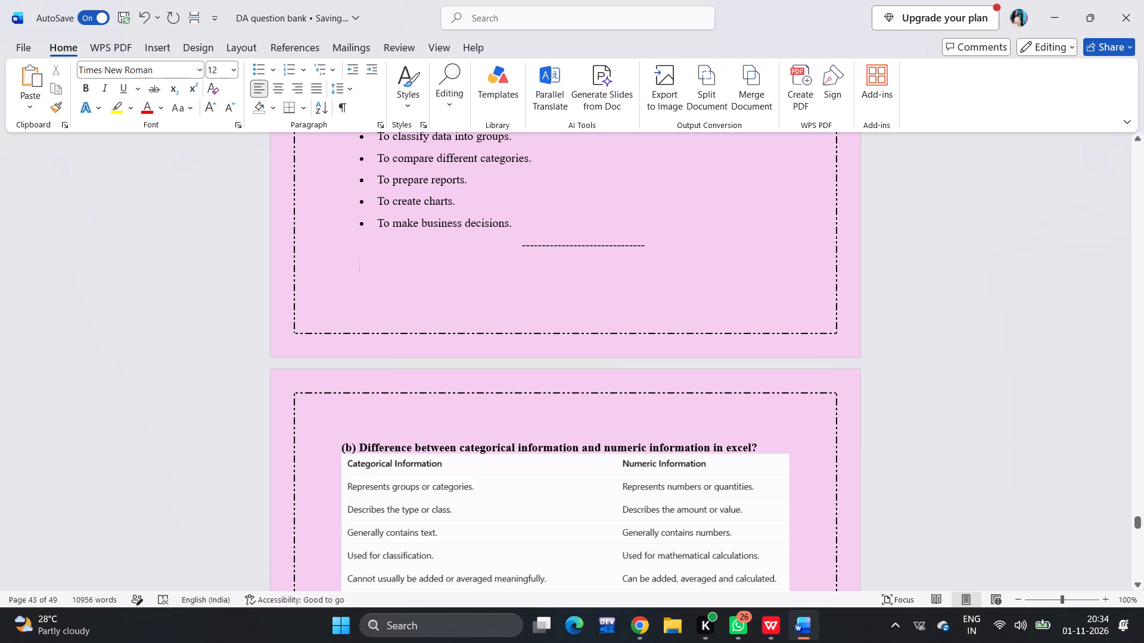
key(BackSpace)
key(BackSpace)
Paste the dashed separator as an unbulleted, centred line between "Age and Salary are numeric information." and question 13(c), leaving no blank line.
scroll(620, 442, down, 2)
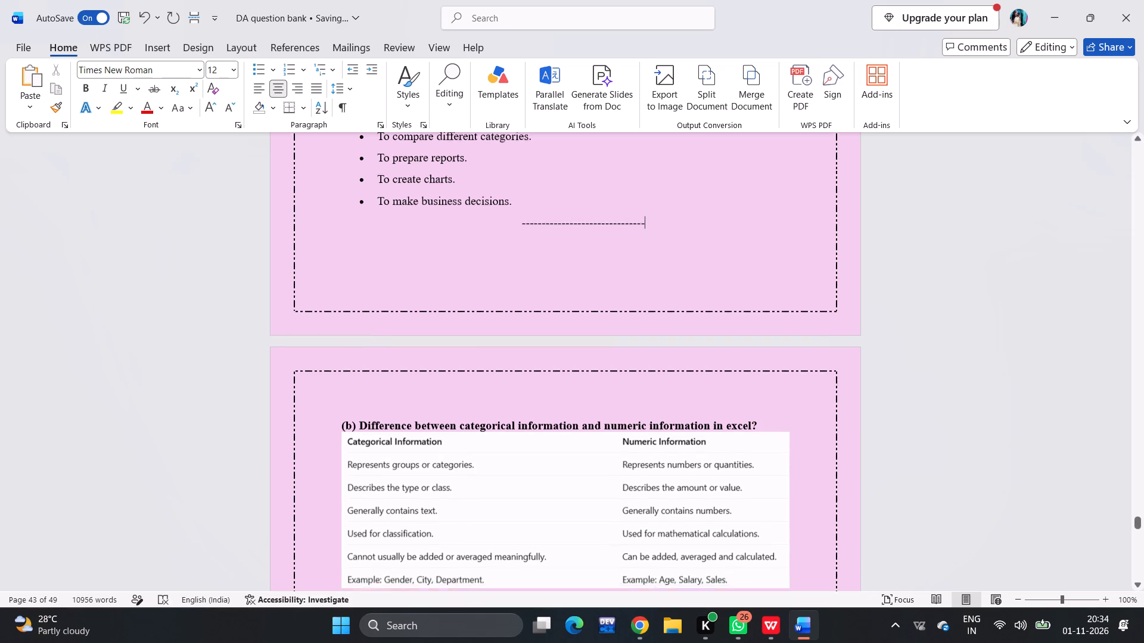
scroll(620, 442, down, 8)
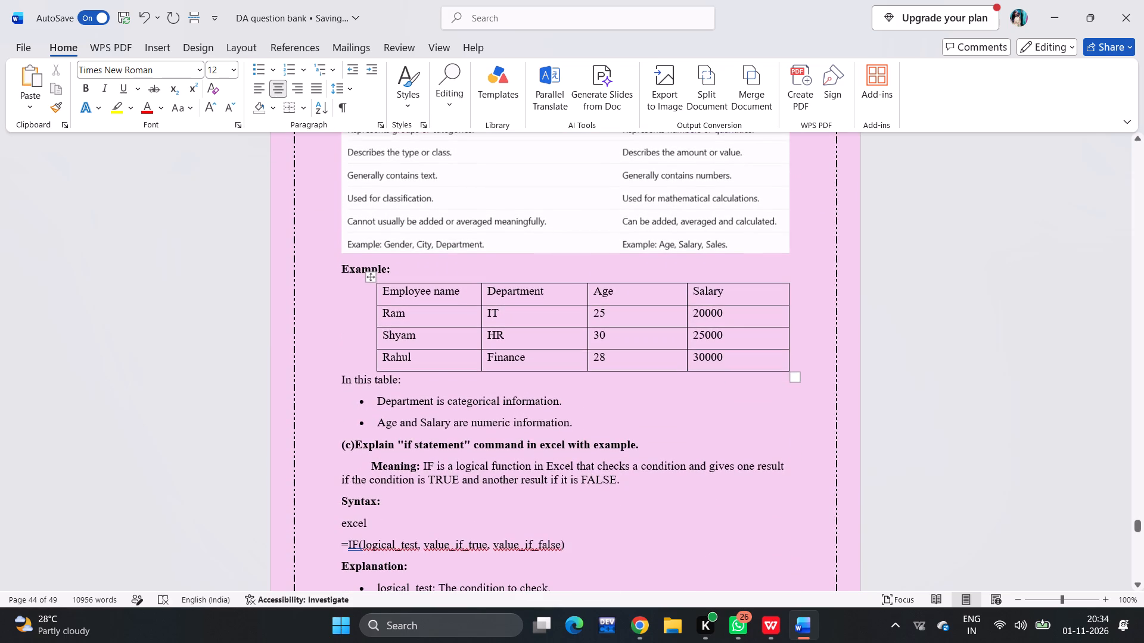
click(600, 427)
key(Return)
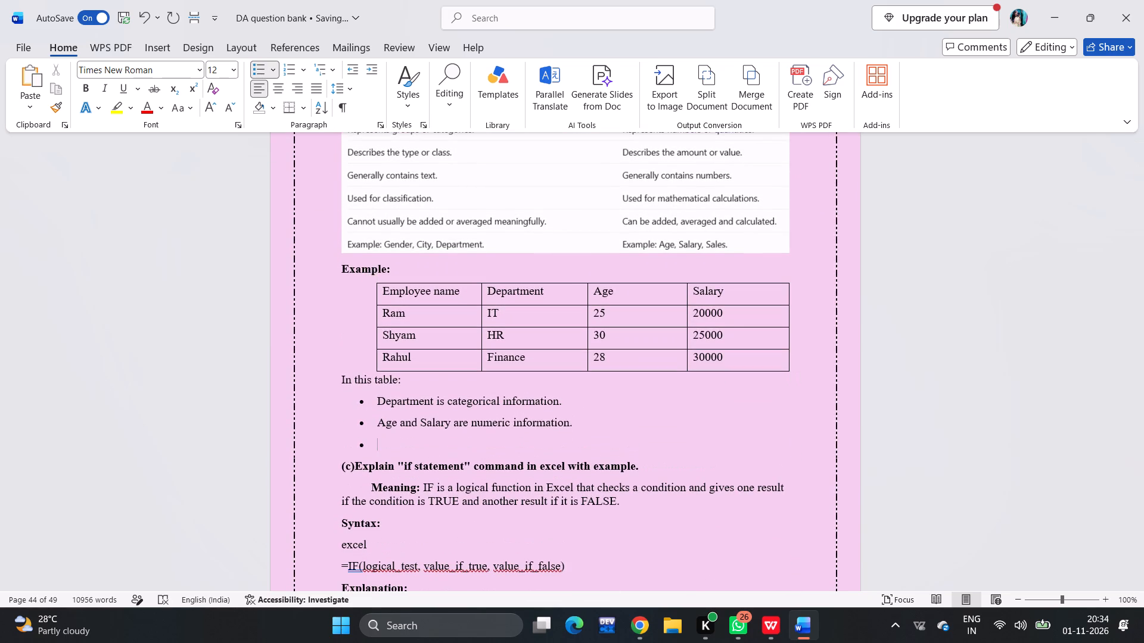
click(280, 88)
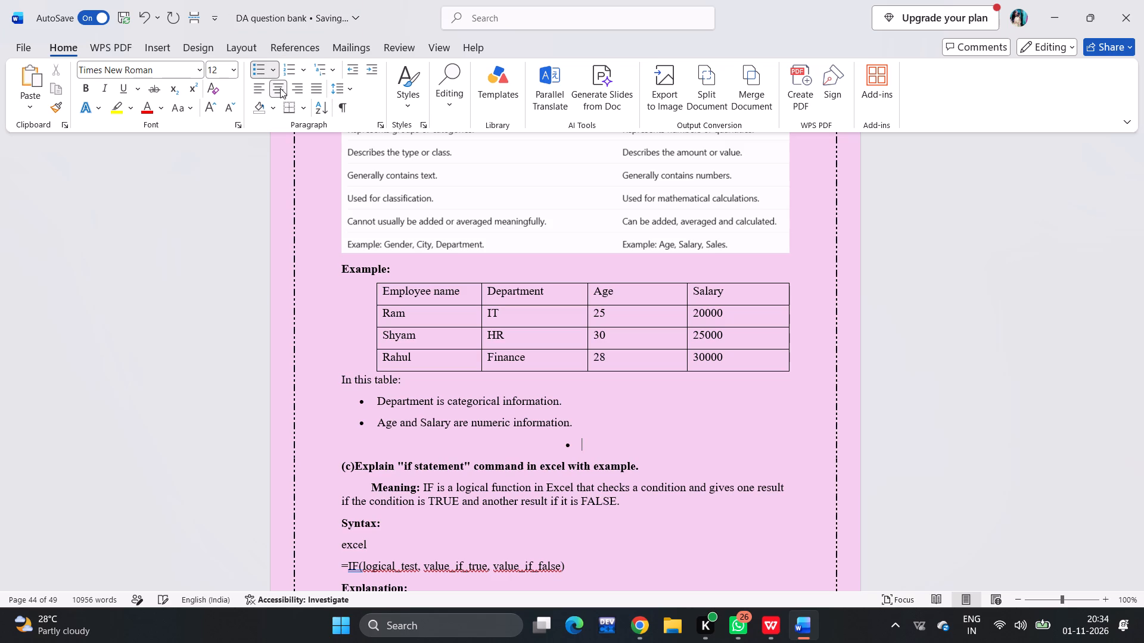
key(ctrl+v)
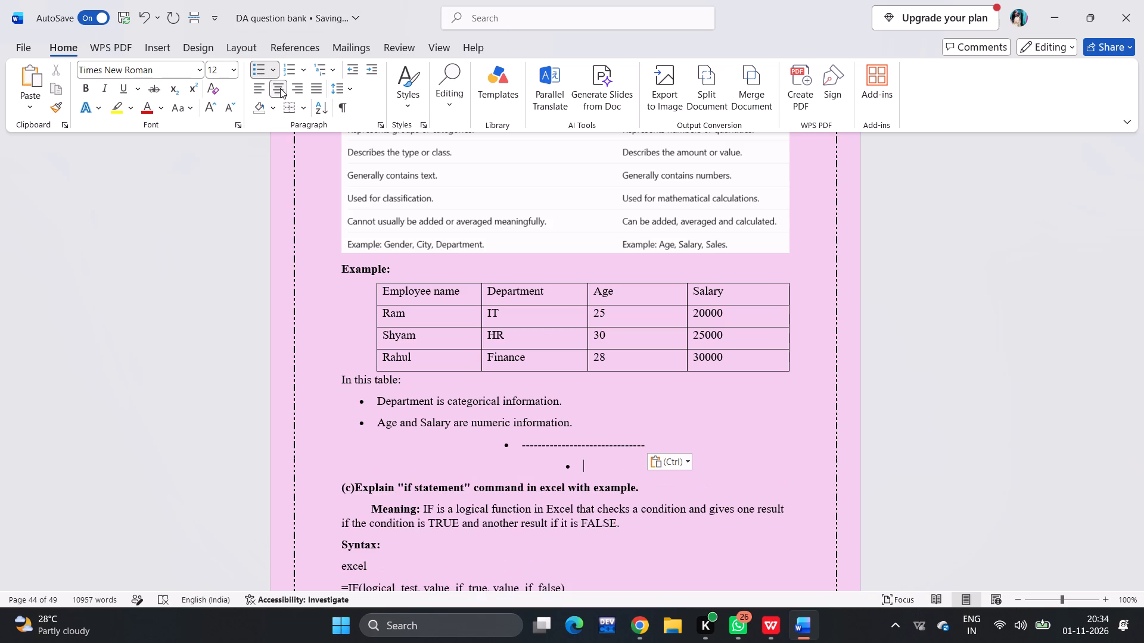
key(BackSpace)
key(BackSpace)
key(BackSpace)
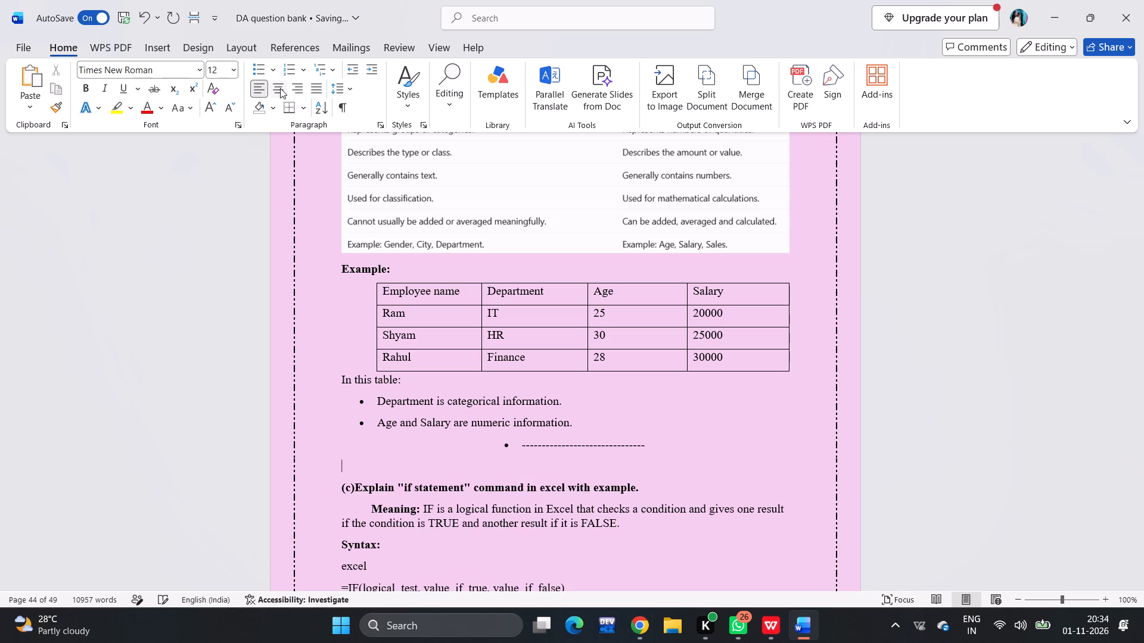
key(BackSpace)
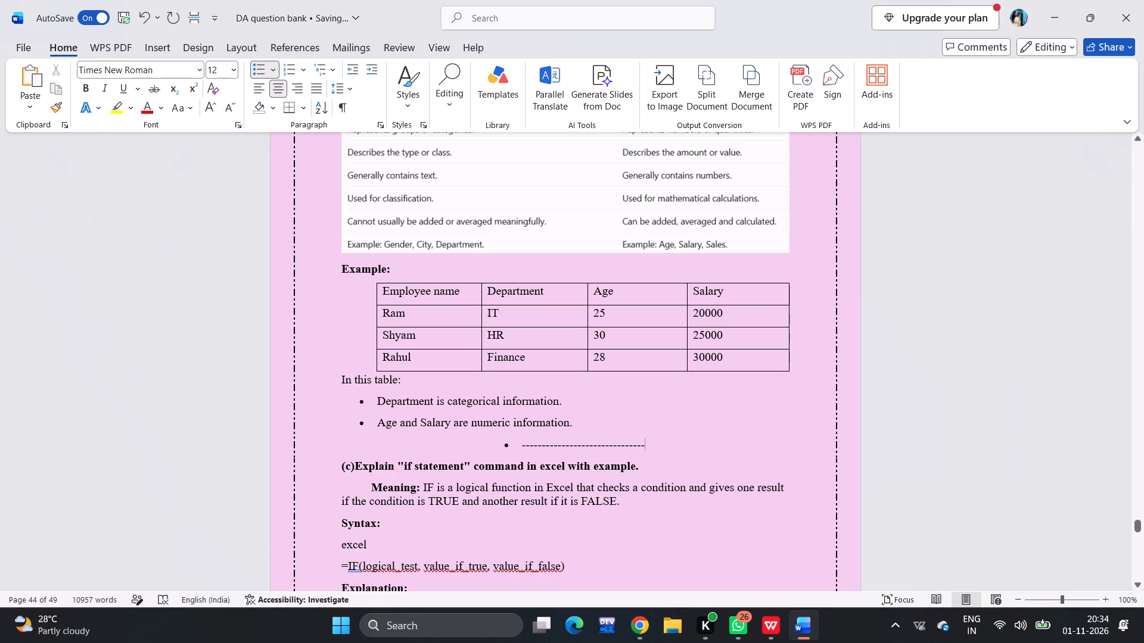
click(521, 443)
key(BackSpace)
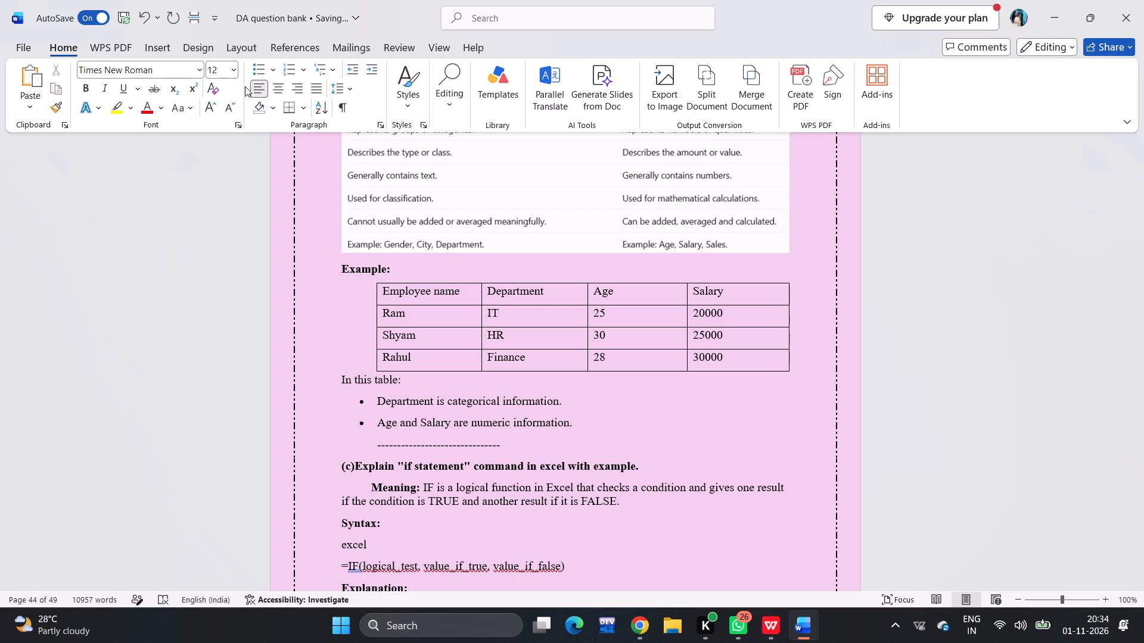
click(285, 83)
Insert the letter "(a)" and a space after "14." in the heading "Give few real world applications of data analytics.".
scroll(555, 450, down, 9)
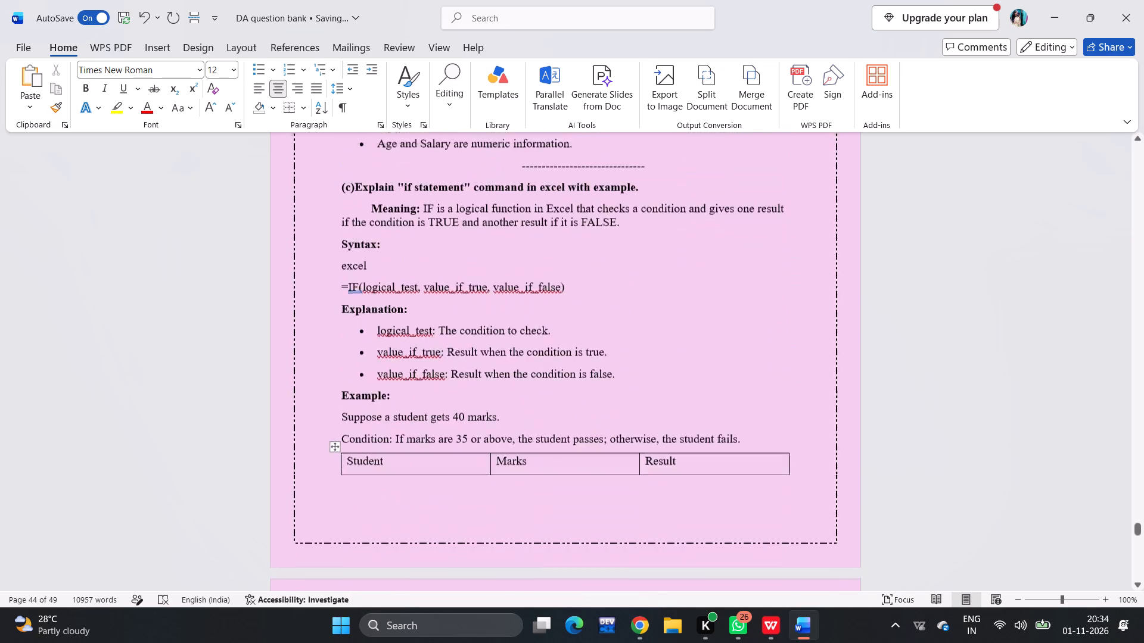
scroll(552, 455, down, 13)
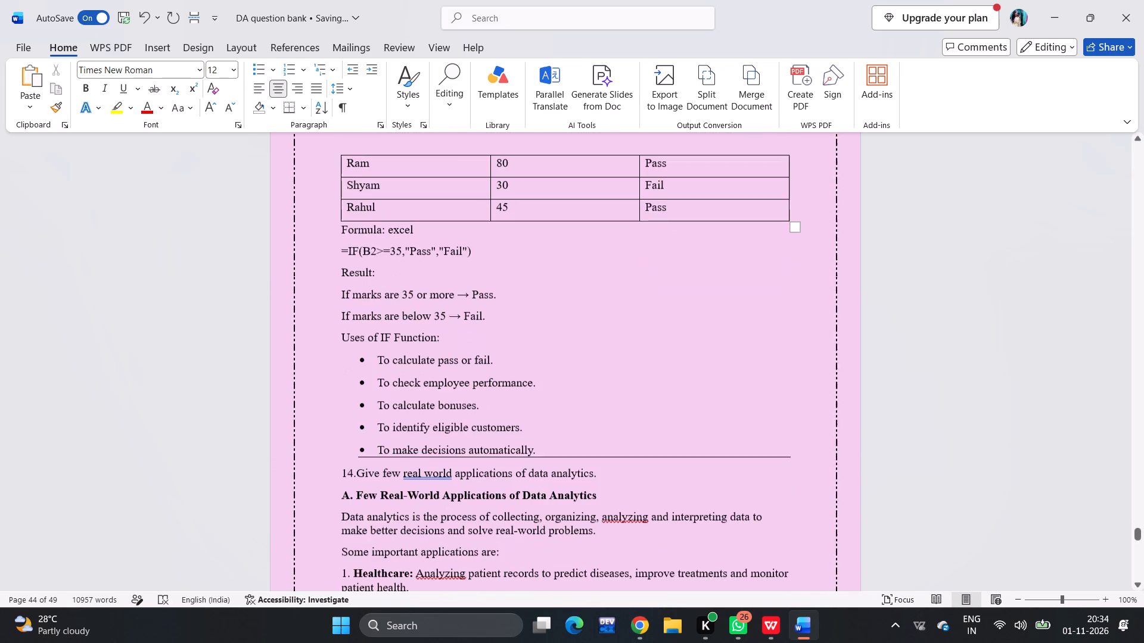
scroll(552, 455, down, 4)
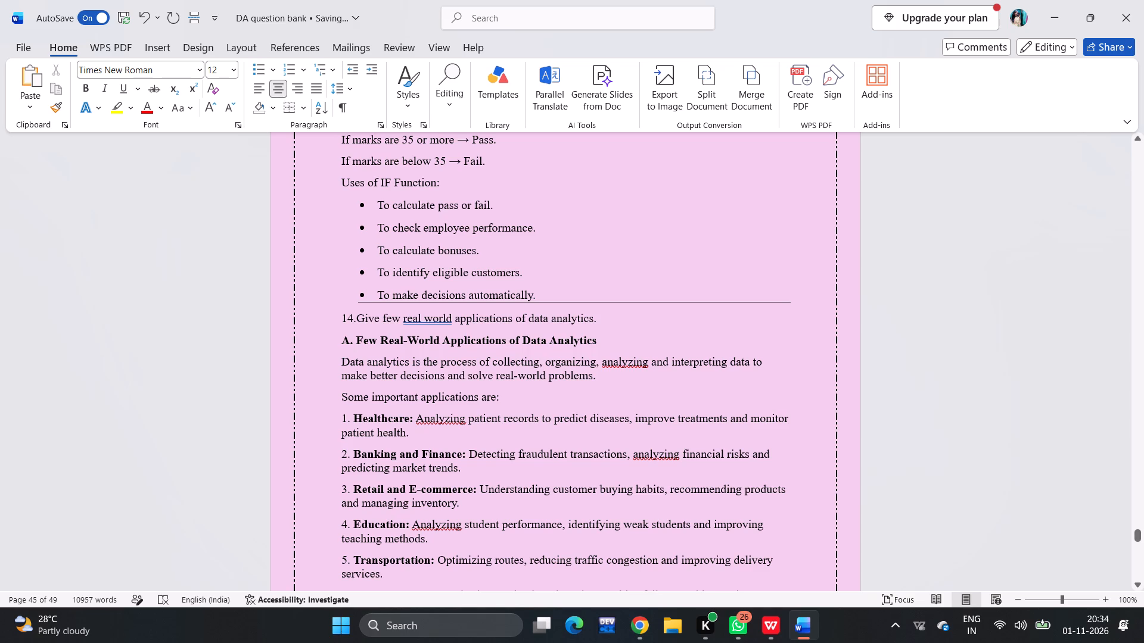
click(360, 318)
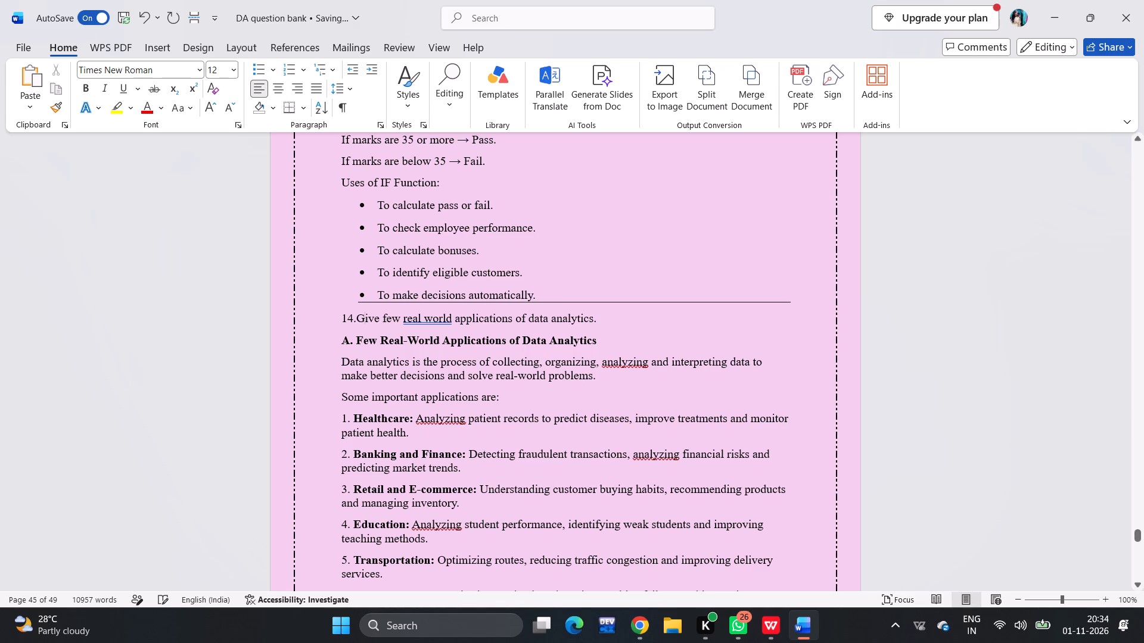
click(354, 317)
click(360, 317)
click(359, 317)
text((a)
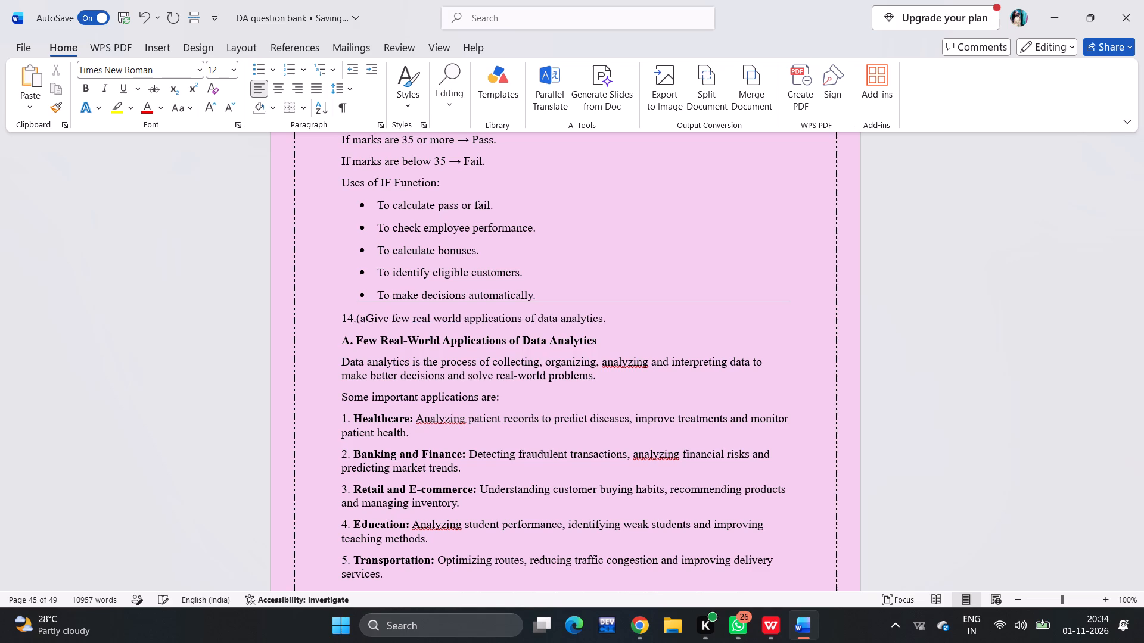
key(shift+parenright)
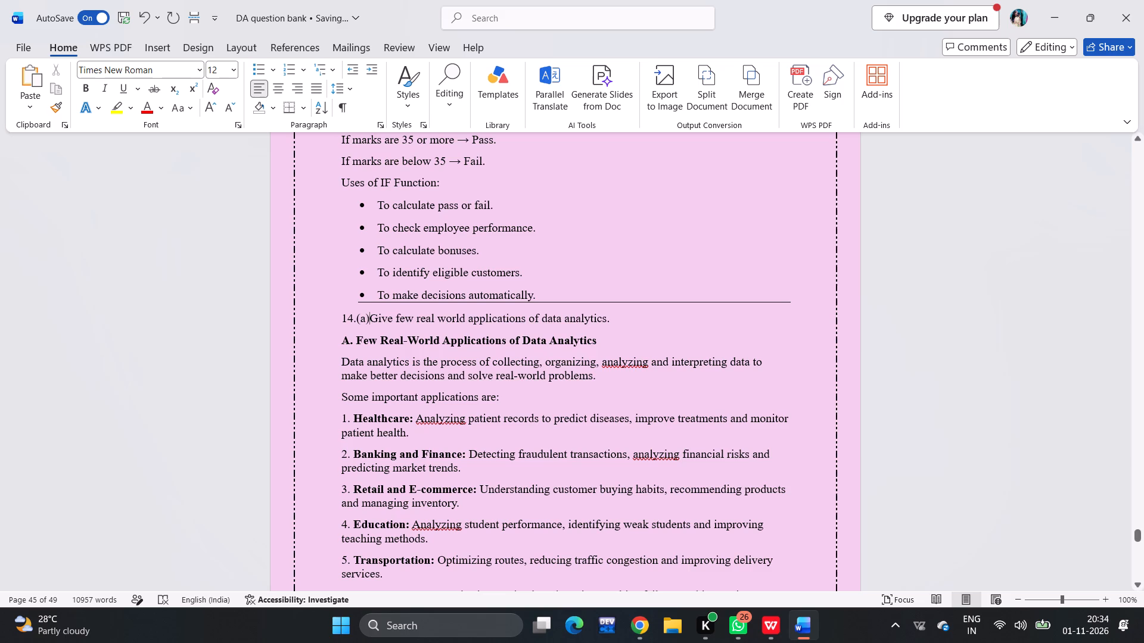
key(space)
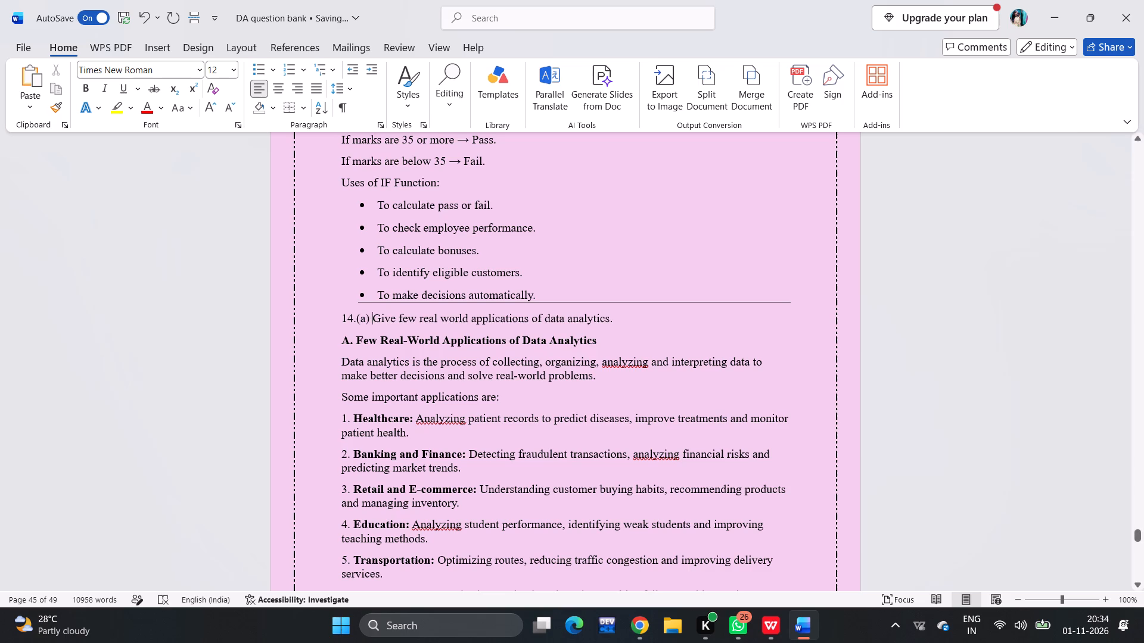
Make the whole question 14.(a) heading bold.
drag(340, 318, 633, 317)
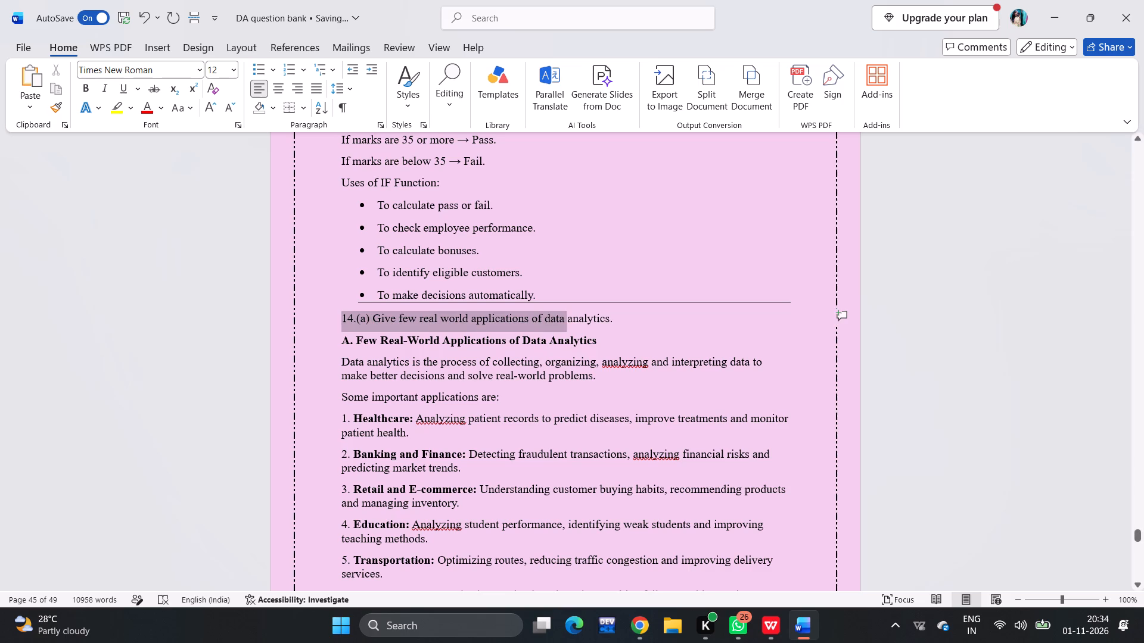
drag(633, 317, 645, 317)
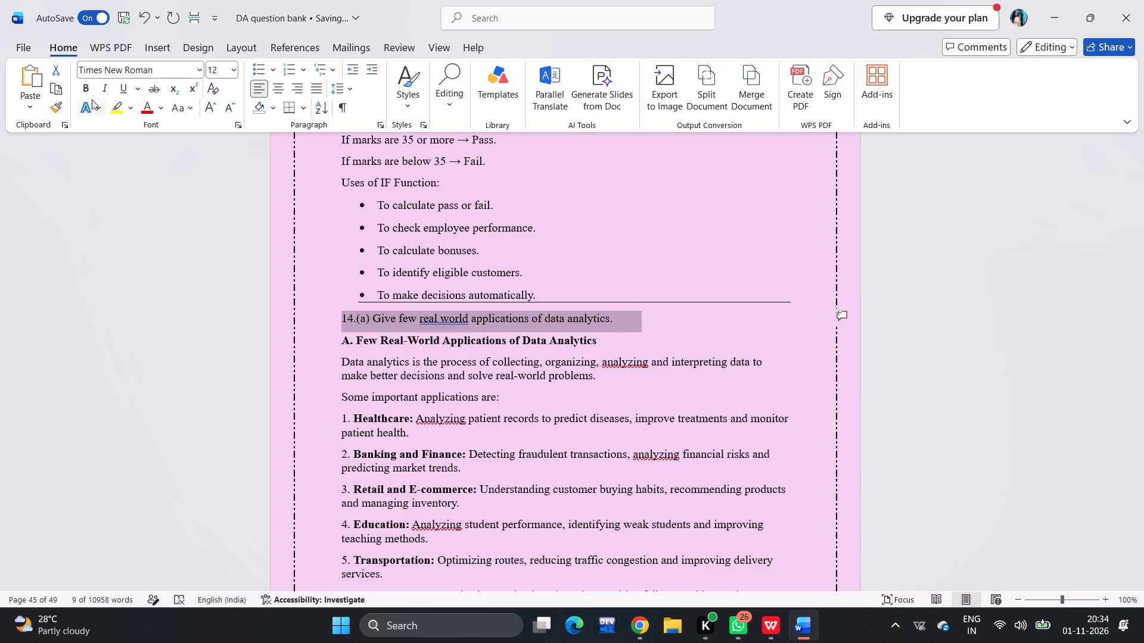
click(89, 92)
Look through the rest of the document from question 14(a) to the final filter conclusion, checking headings, dividers and spacing.
scroll(509, 394, down, 1)
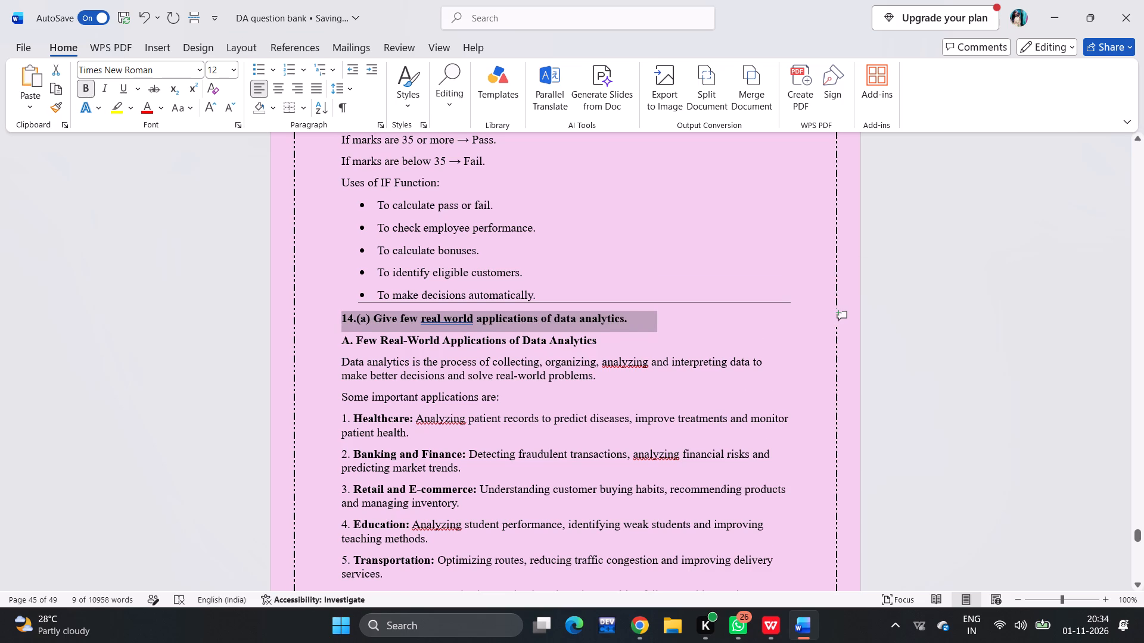
scroll(509, 394, down, 11)
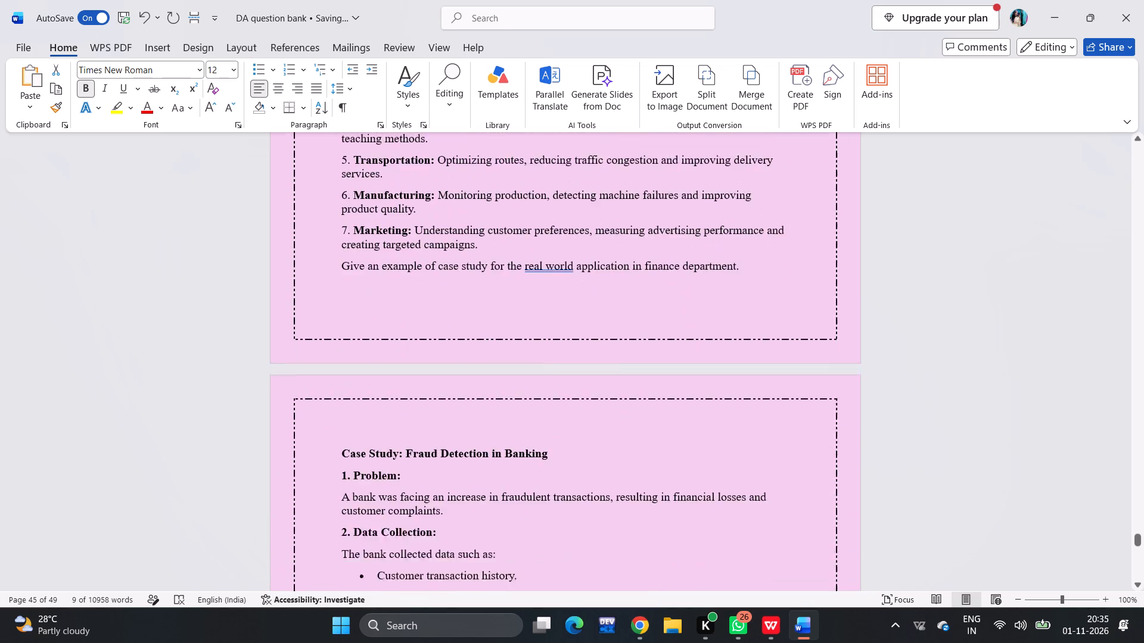
scroll(510, 383, down, 1)
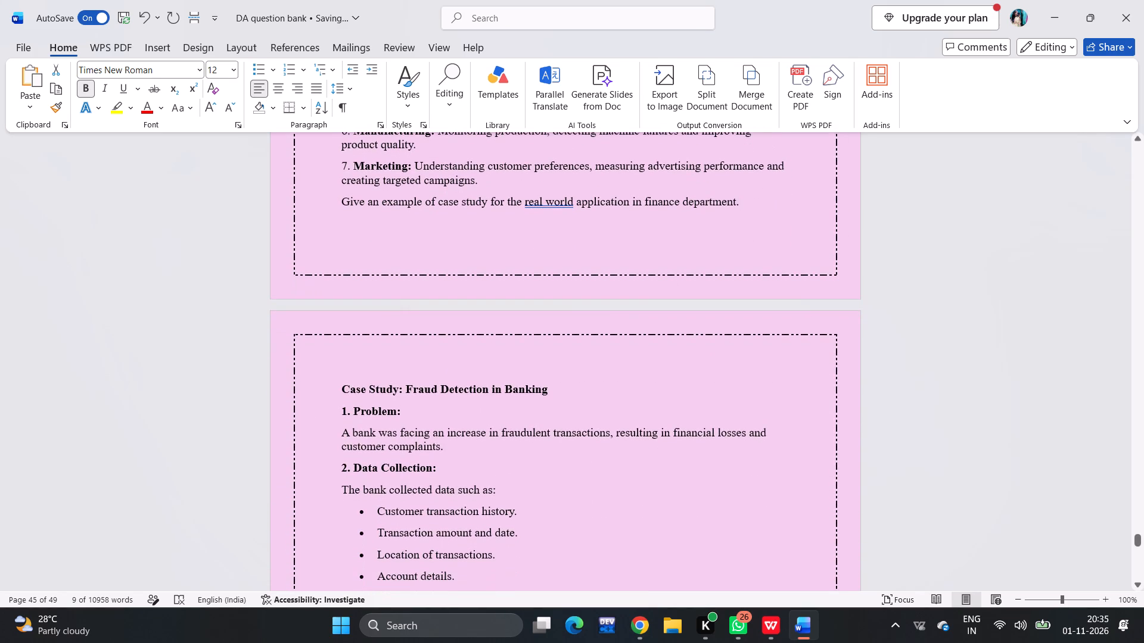
scroll(549, 466, down, 11)
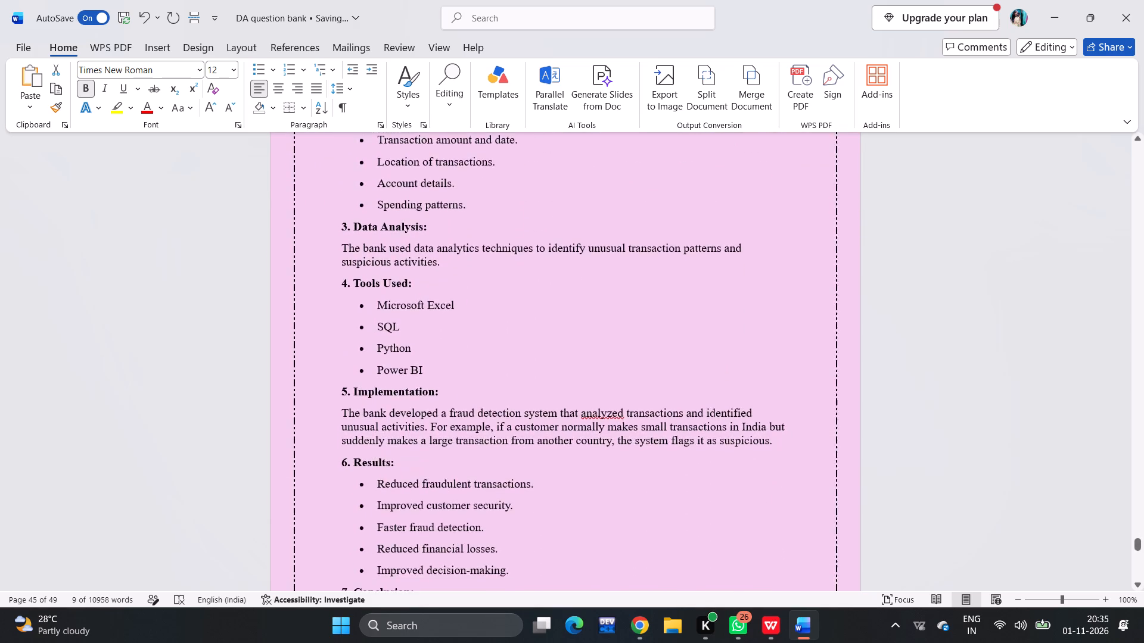
scroll(551, 446, down, 15)
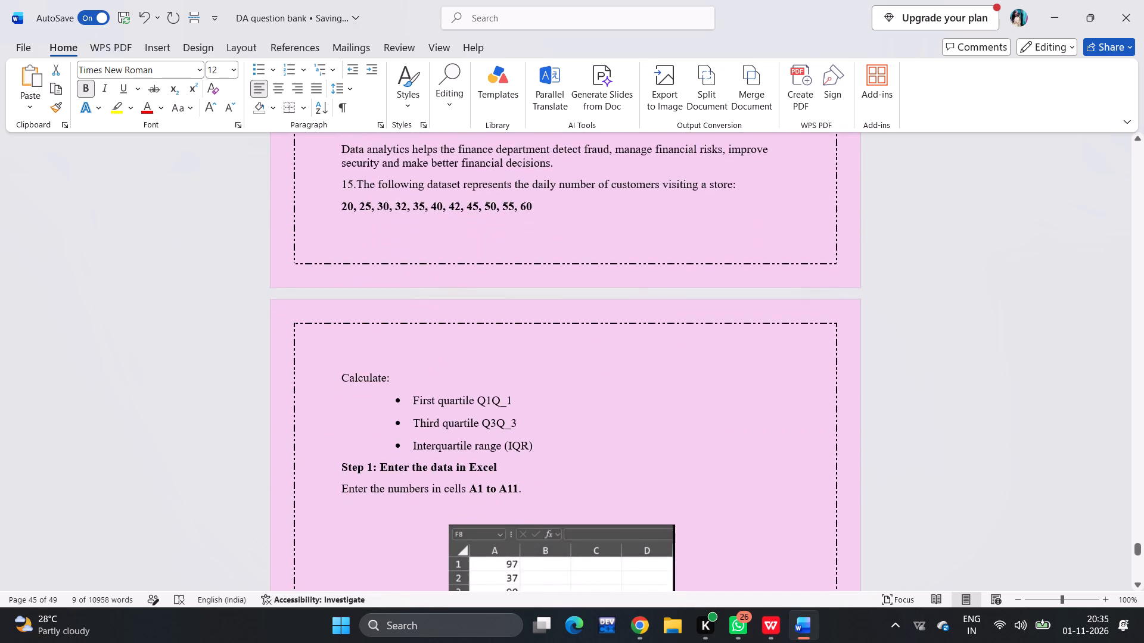
scroll(551, 446, down, 15)
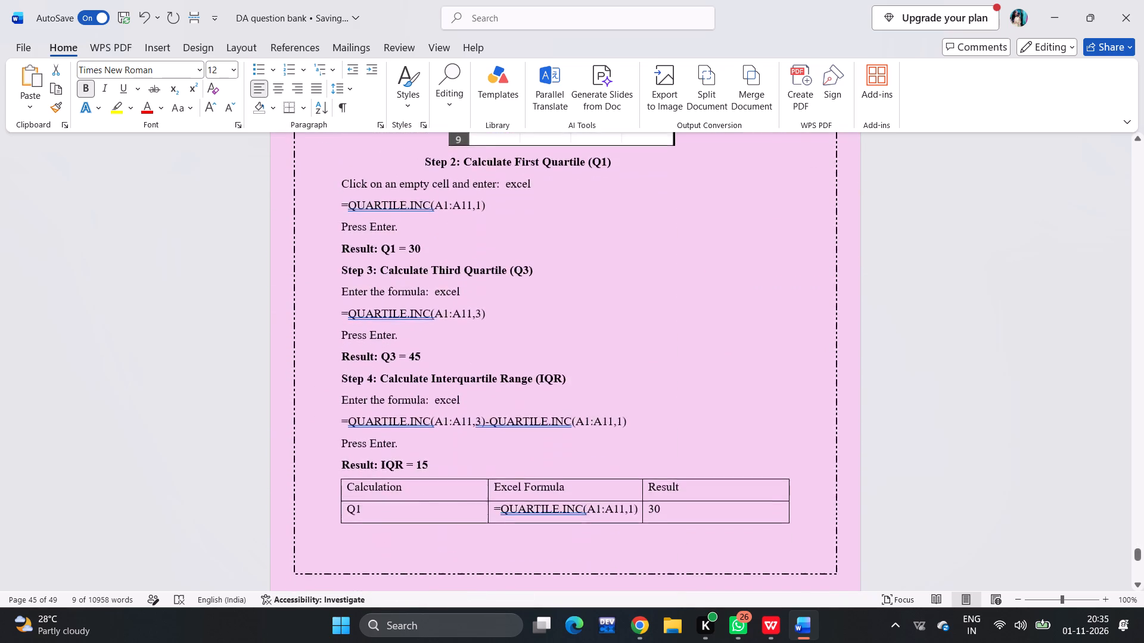
scroll(551, 446, down, 14)
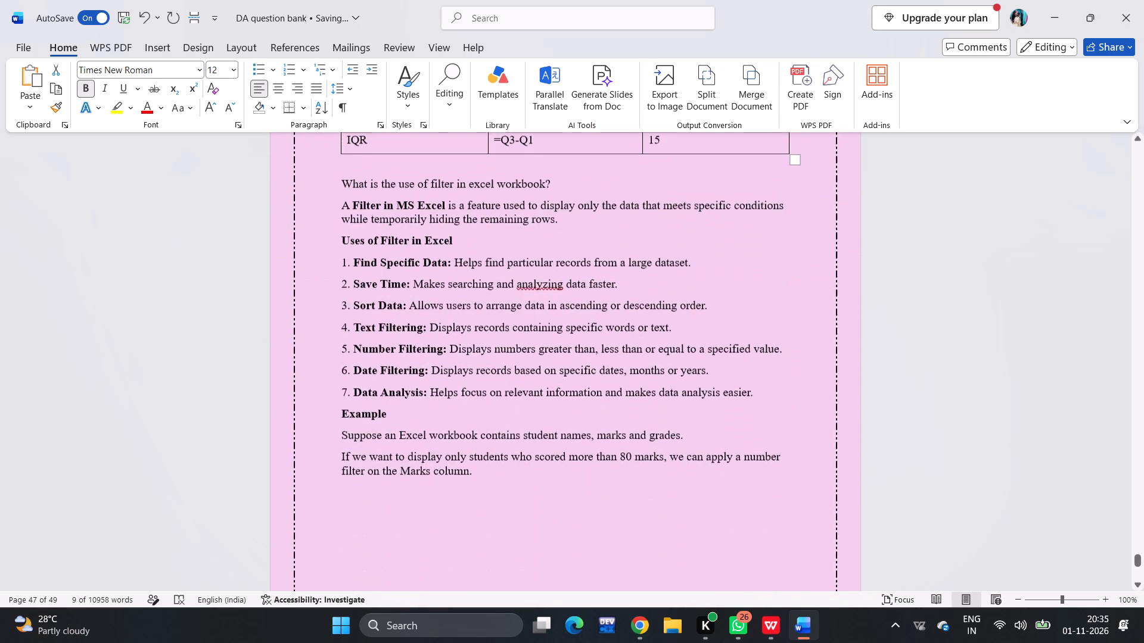
scroll(551, 446, down, 20)
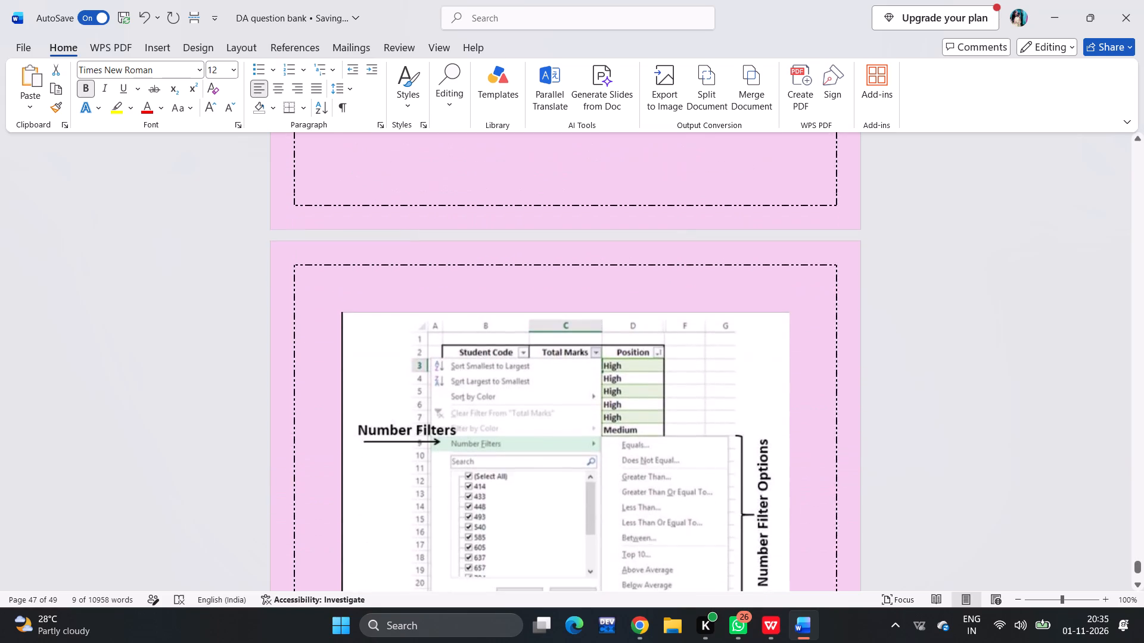
scroll(551, 444, down, 16)
scroll(551, 444, down, 6)
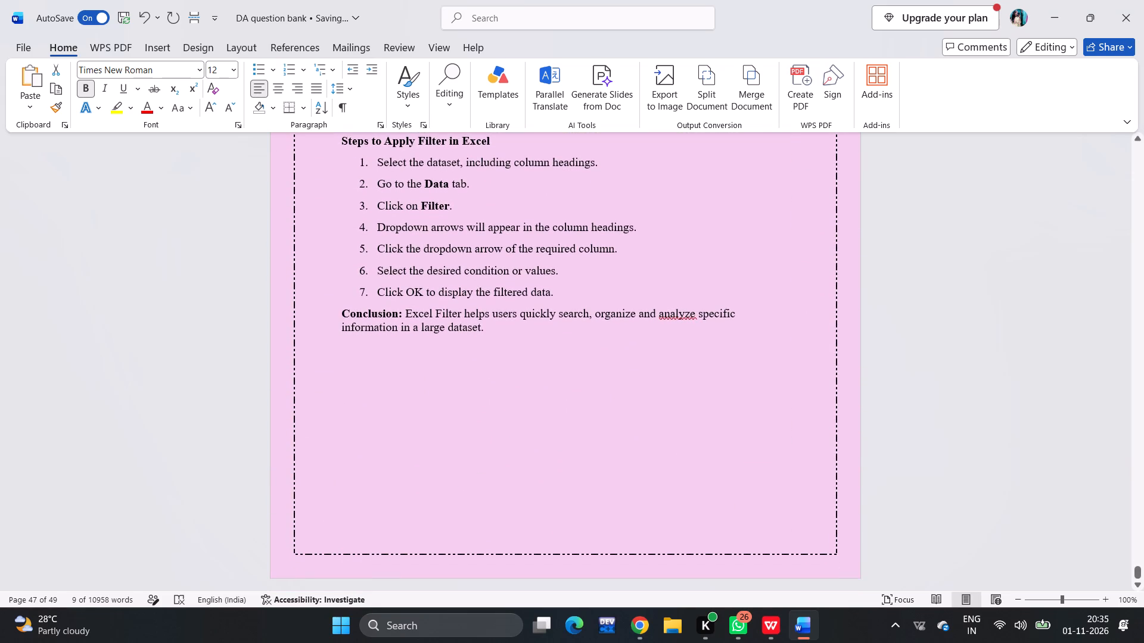
scroll(551, 444, down, 5)
Review the pages backwards from the filter answer through question 15 and the fraud case study to question 14(a).
scroll(561, 426, up, 20)
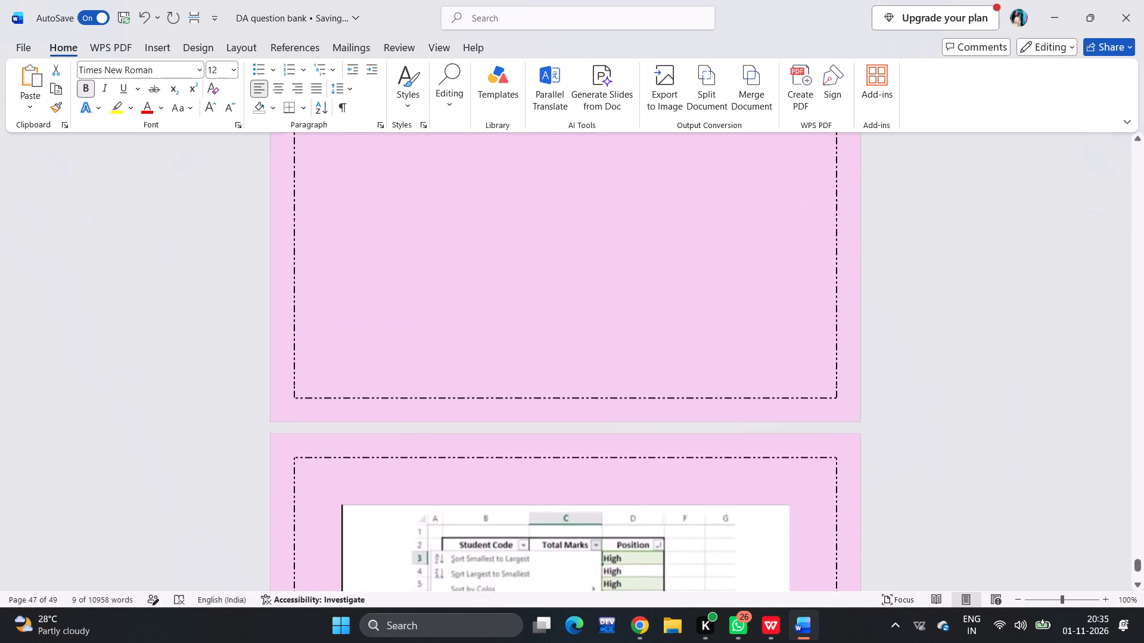
scroll(552, 418, up, 19)
scroll(552, 418, up, 3)
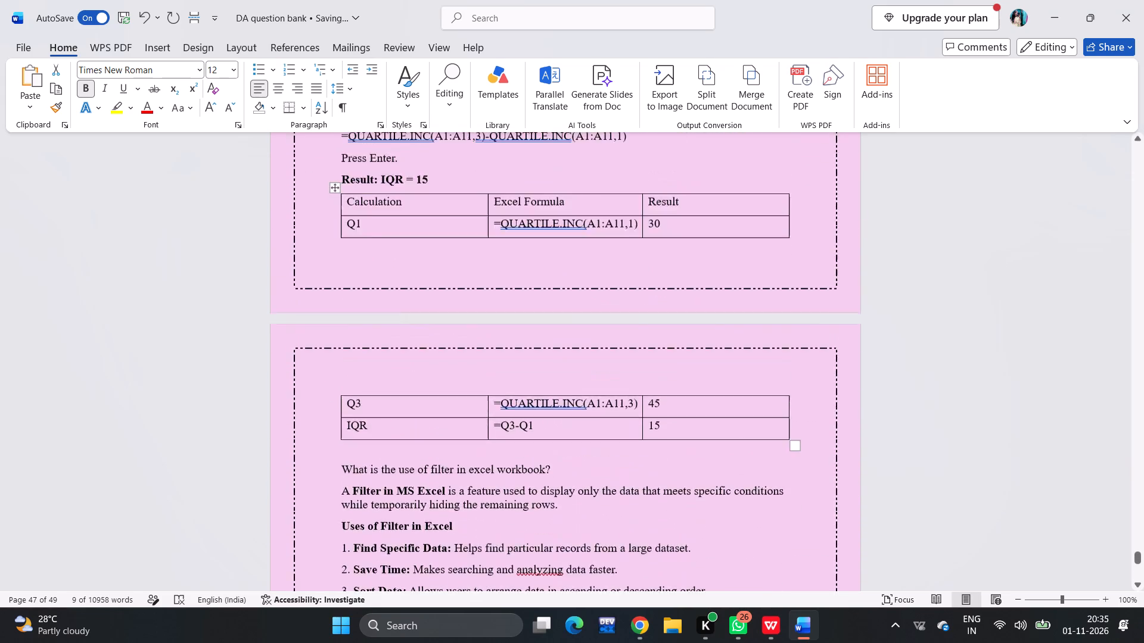
scroll(552, 418, up, 17)
scroll(552, 418, up, 6)
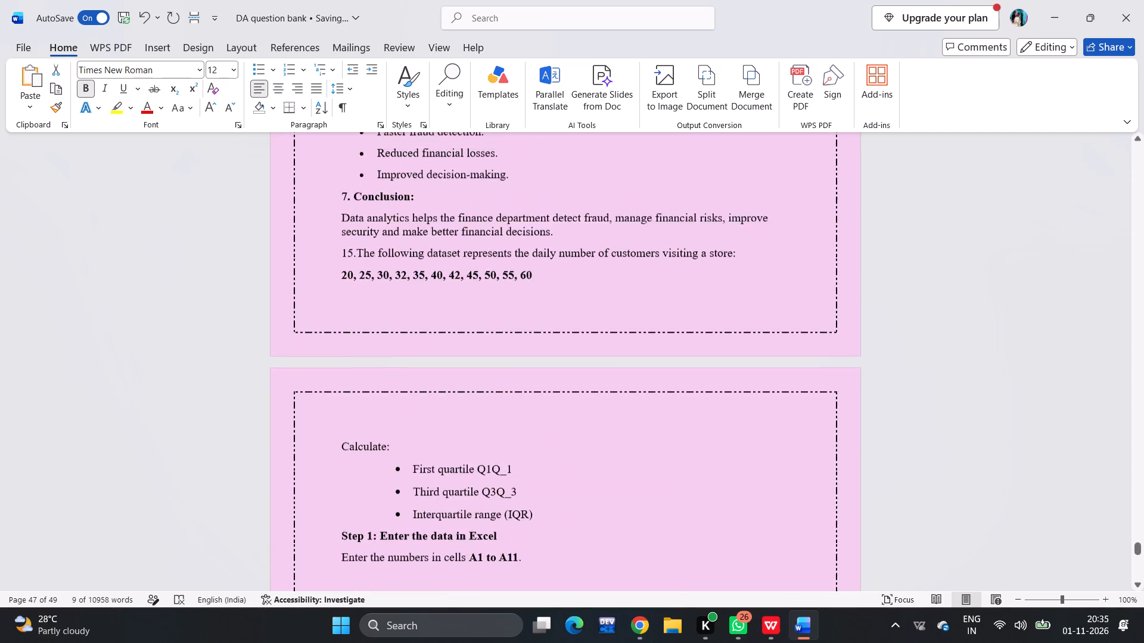
scroll(552, 418, up, 9)
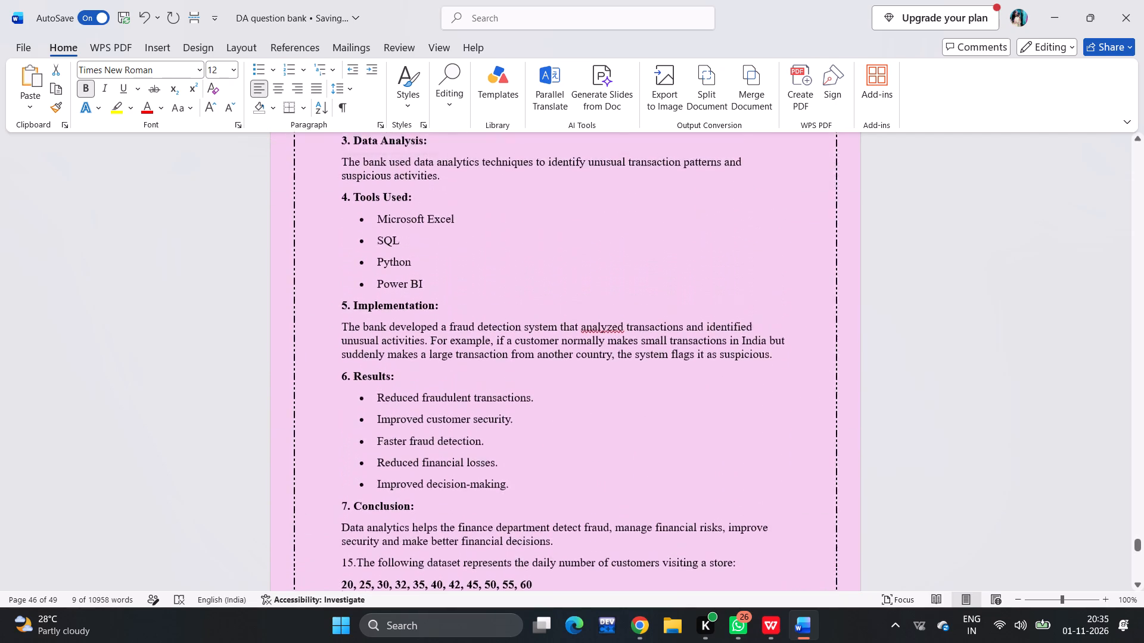
scroll(552, 418, up, 15)
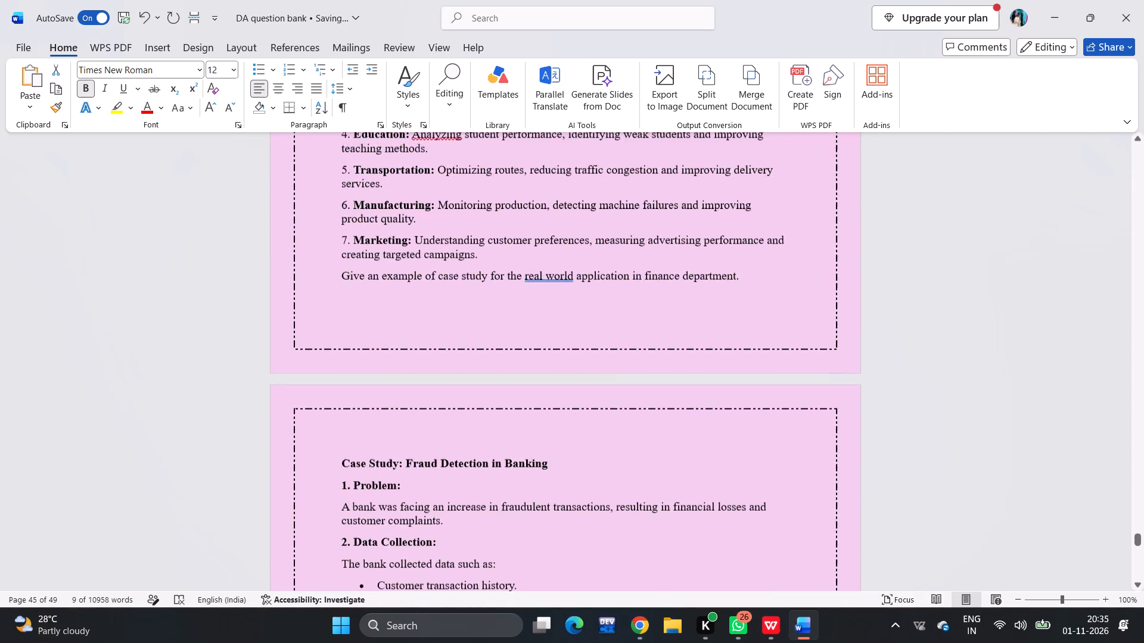
scroll(552, 418, up, 11)
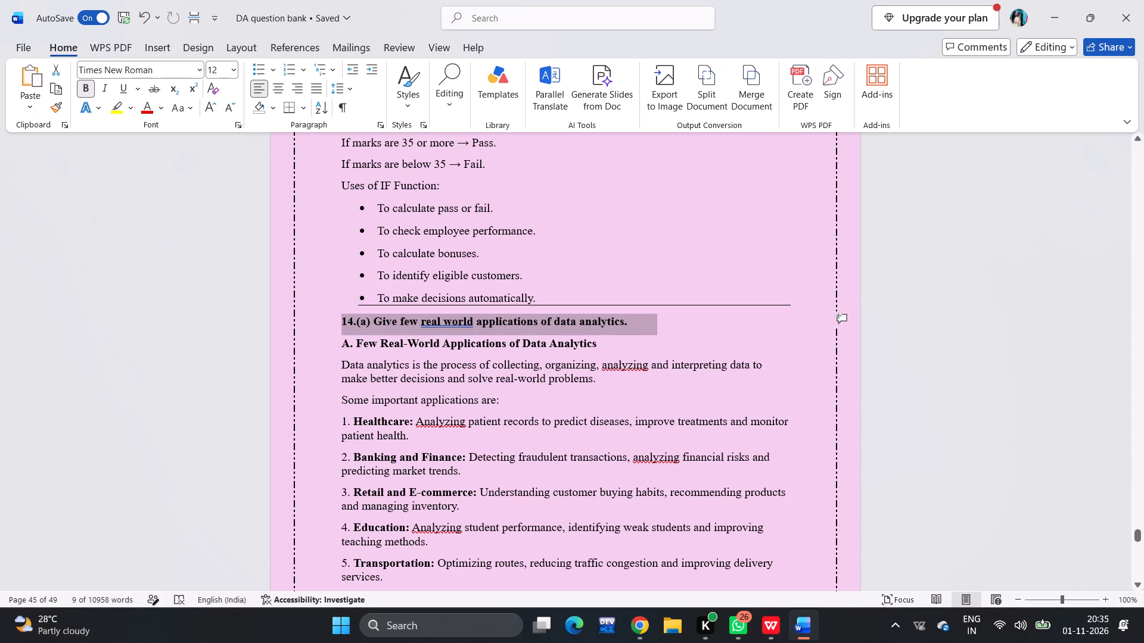
Re-examine questions 14 and 15 down to the number filter picture, including the blank space on the page before it.
scroll(462, 394, down, 2)
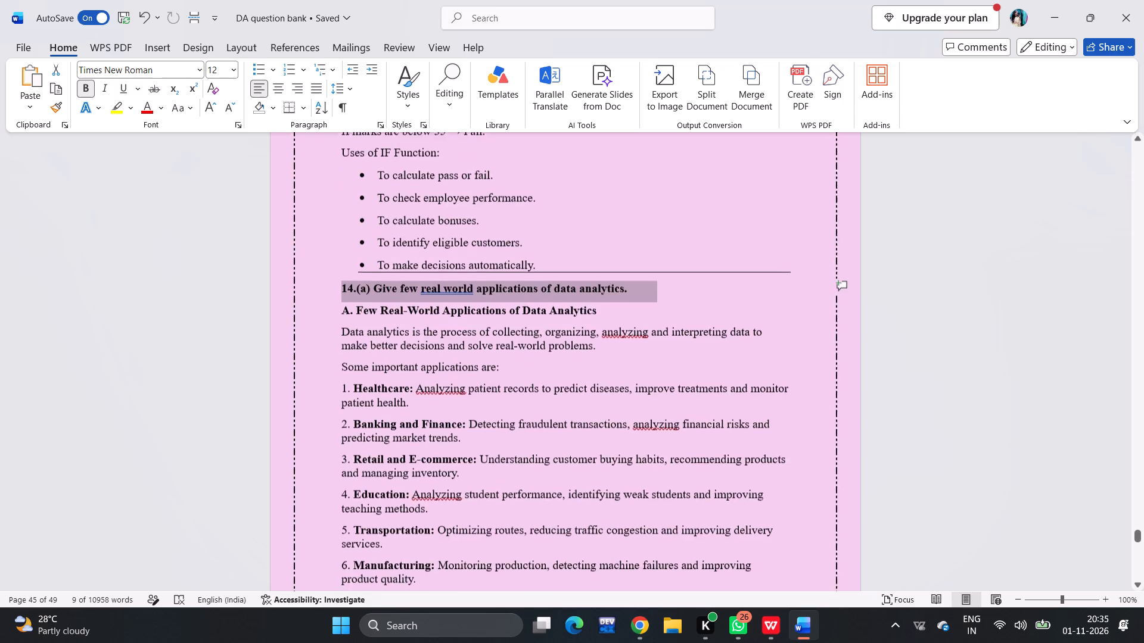
scroll(462, 394, down, 10)
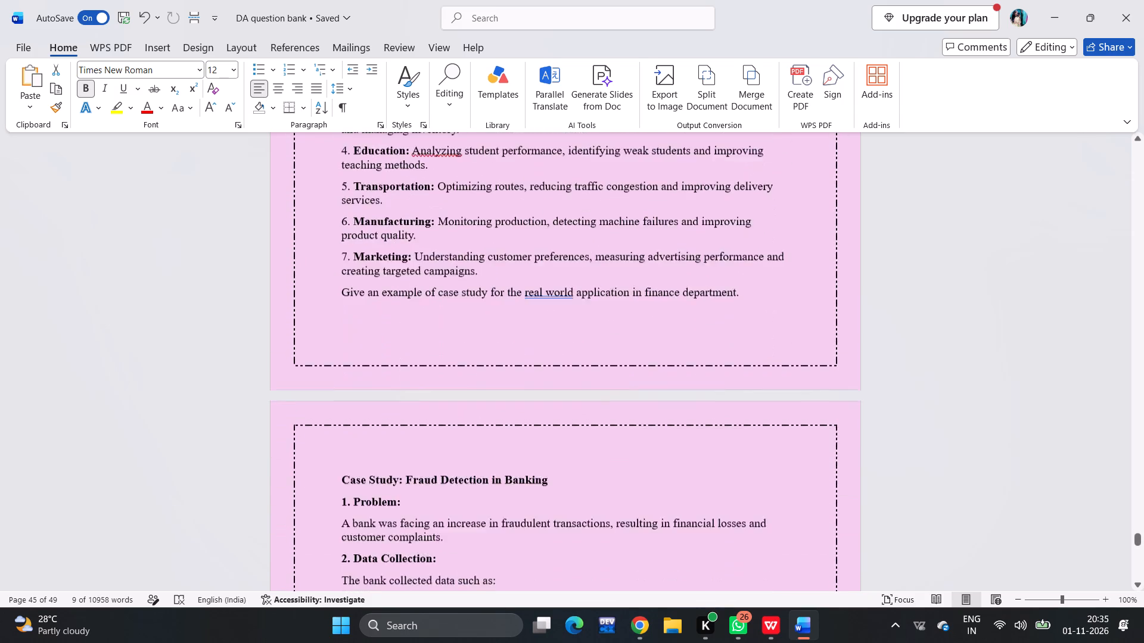
scroll(462, 394, down, 9)
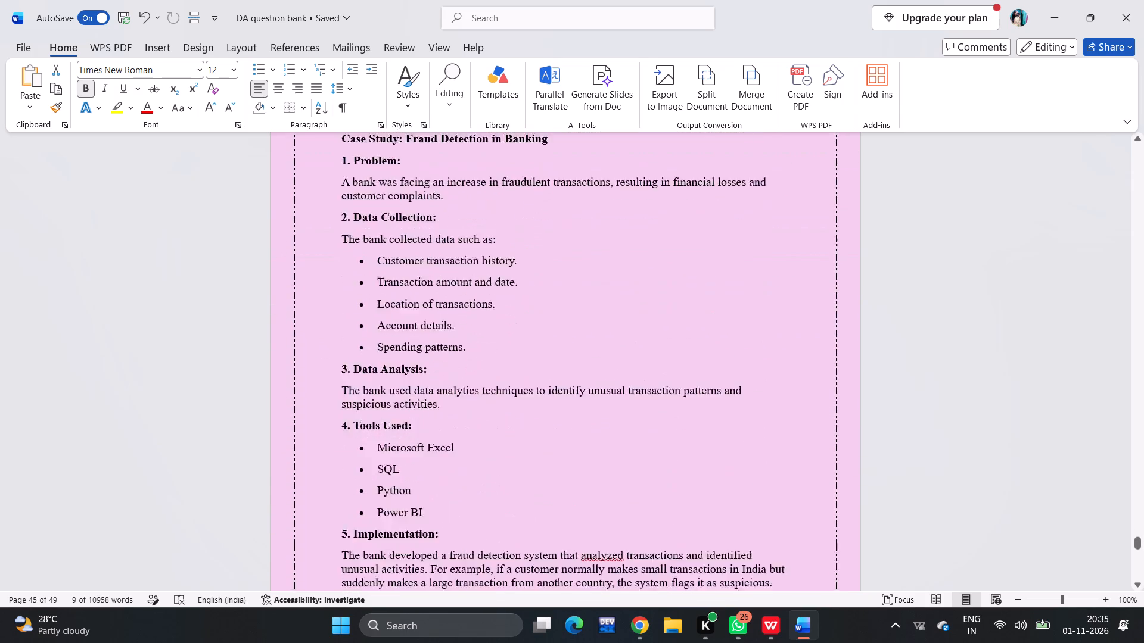
scroll(462, 394, down, 10)
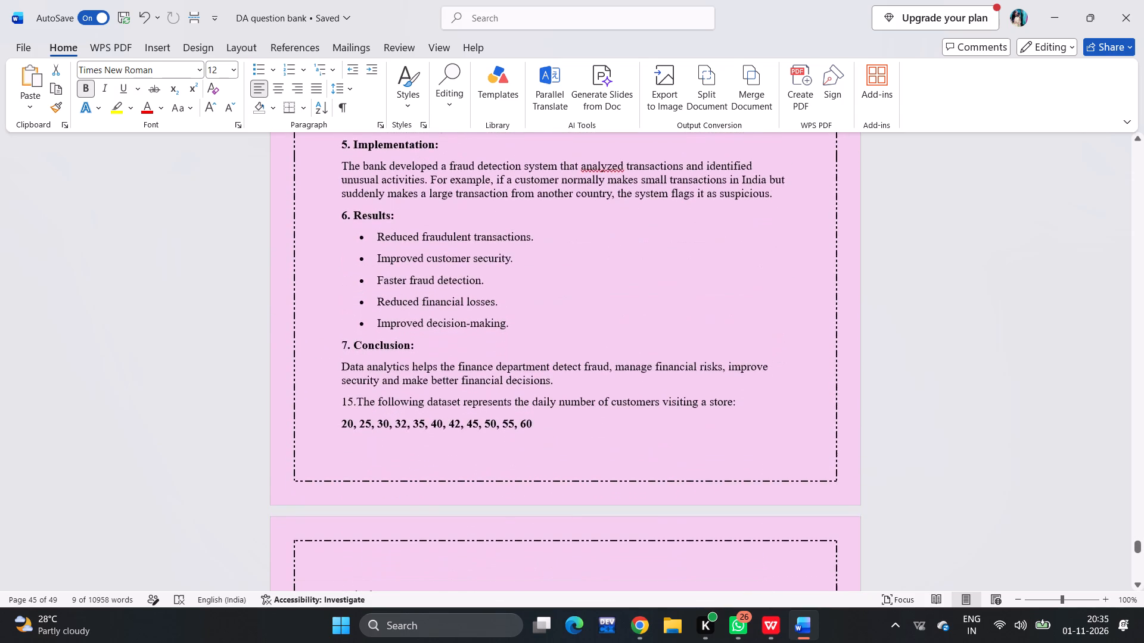
scroll(462, 394, down, 12)
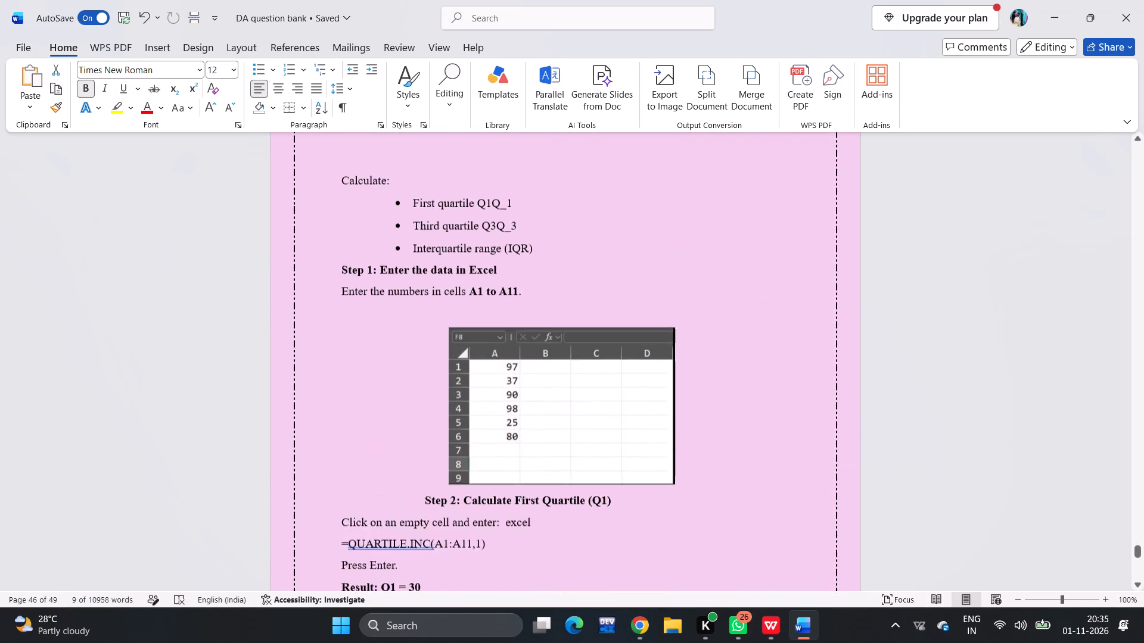
scroll(462, 394, down, 13)
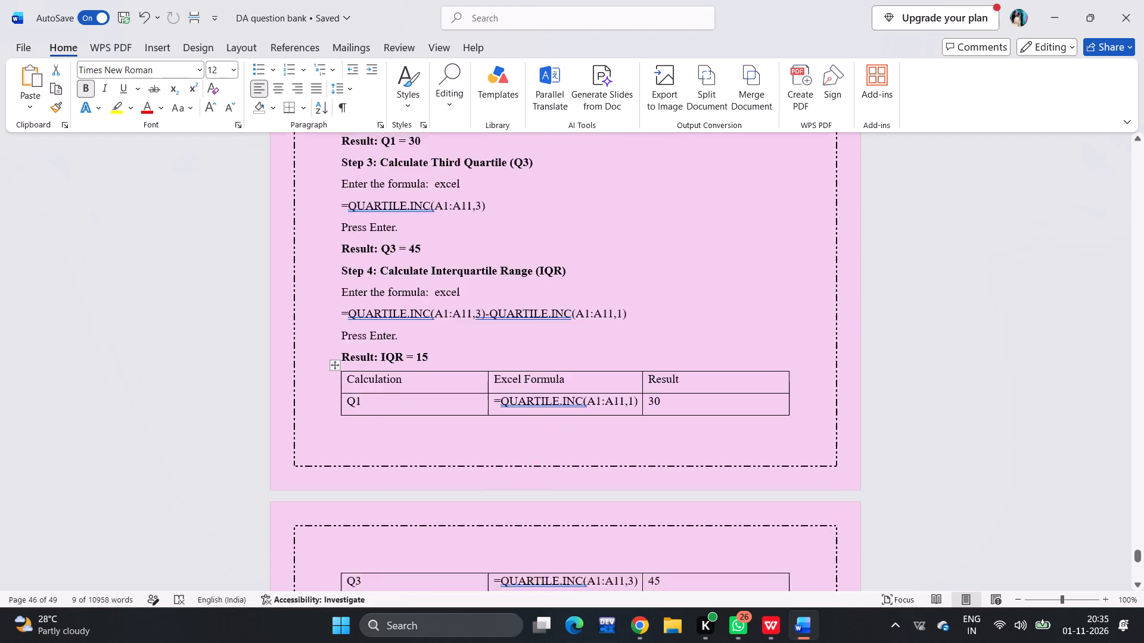
scroll(462, 394, down, 8)
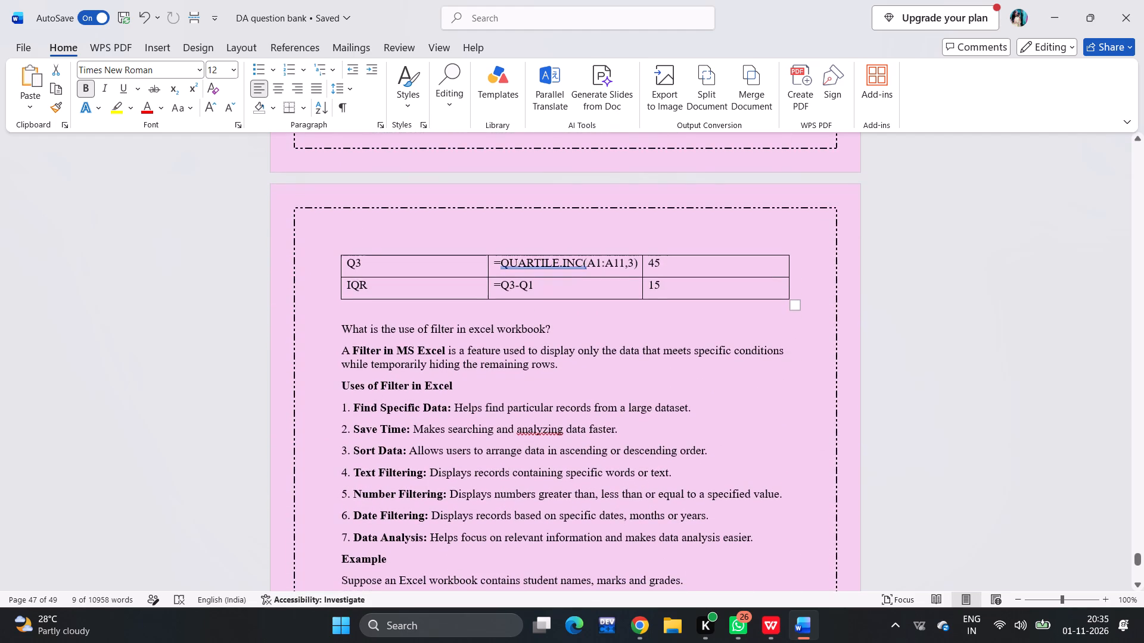
scroll(462, 394, down, 9)
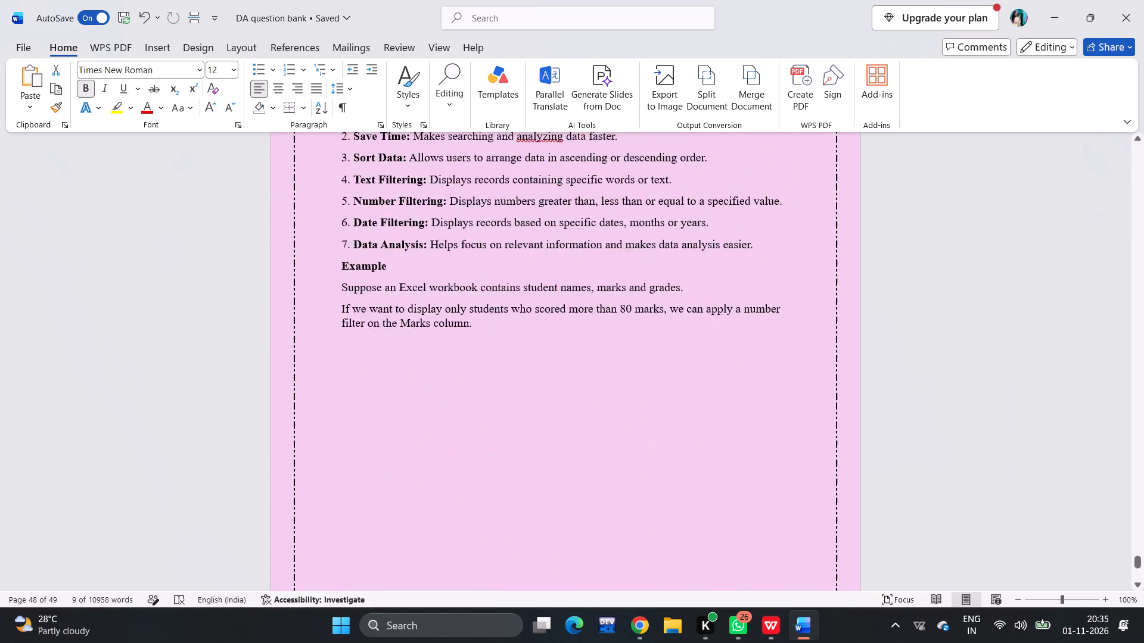
scroll(462, 394, down, 12)
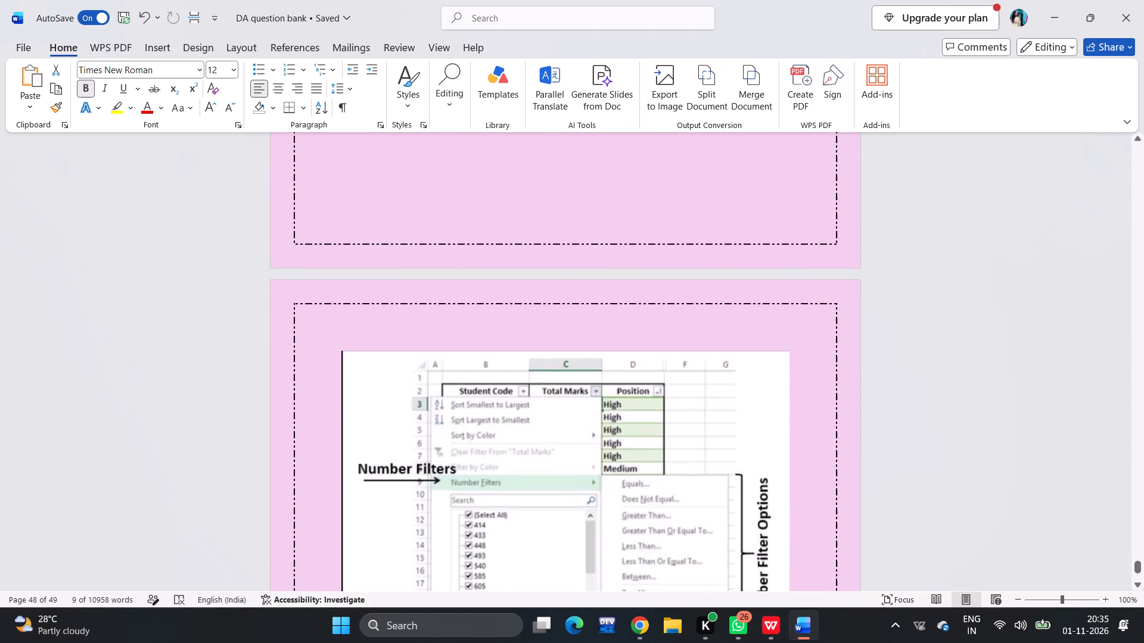
scroll(481, 361, up, 4)
click(480, 349)
click(495, 332)
scroll(469, 319, up, 1)
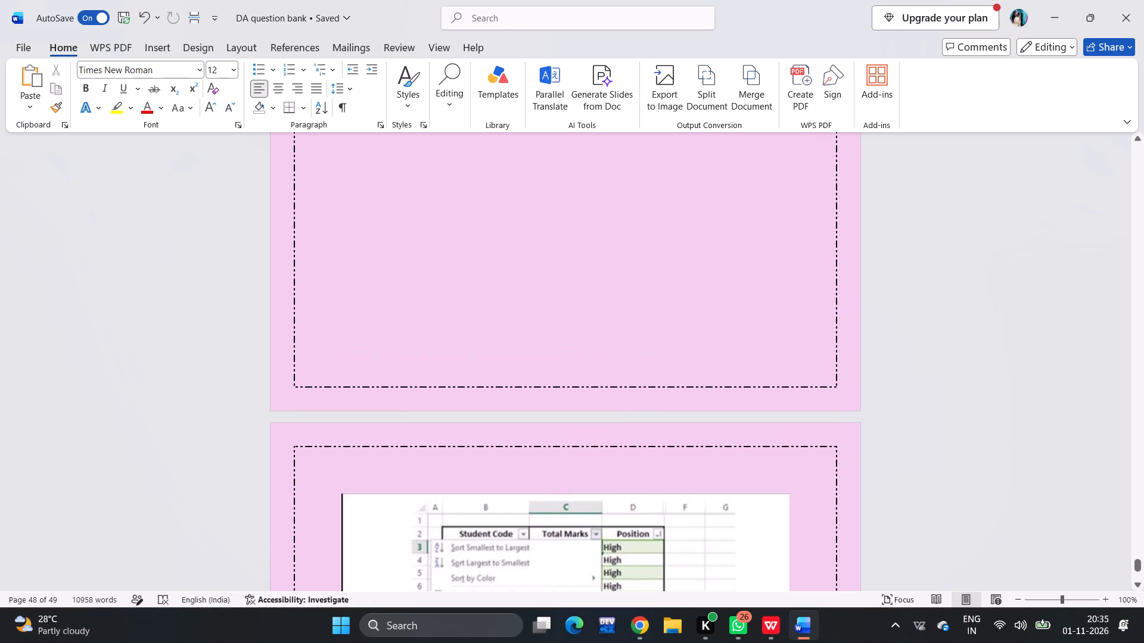
Delete the blank lines between the Marks column filter example and the number filter picture.
scroll(469, 319, up, 4)
click(469, 319)
key(BackSpace)
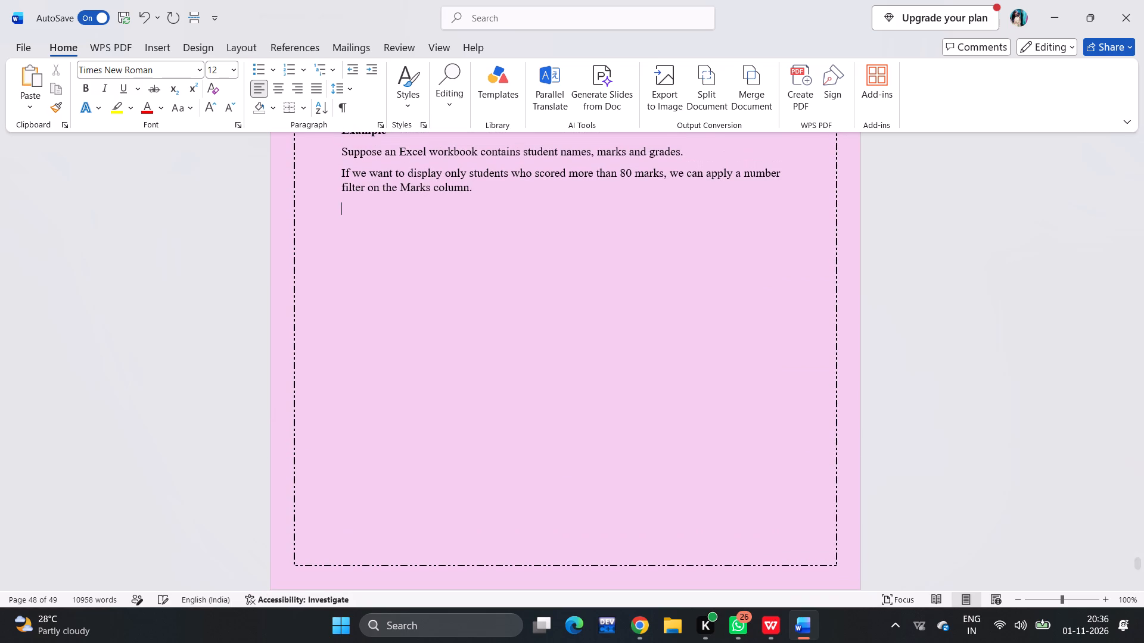
key(BackSpace)
Delete the empty lines after the Excel Filter conclusion at the end of the document.
scroll(486, 304, down, 2)
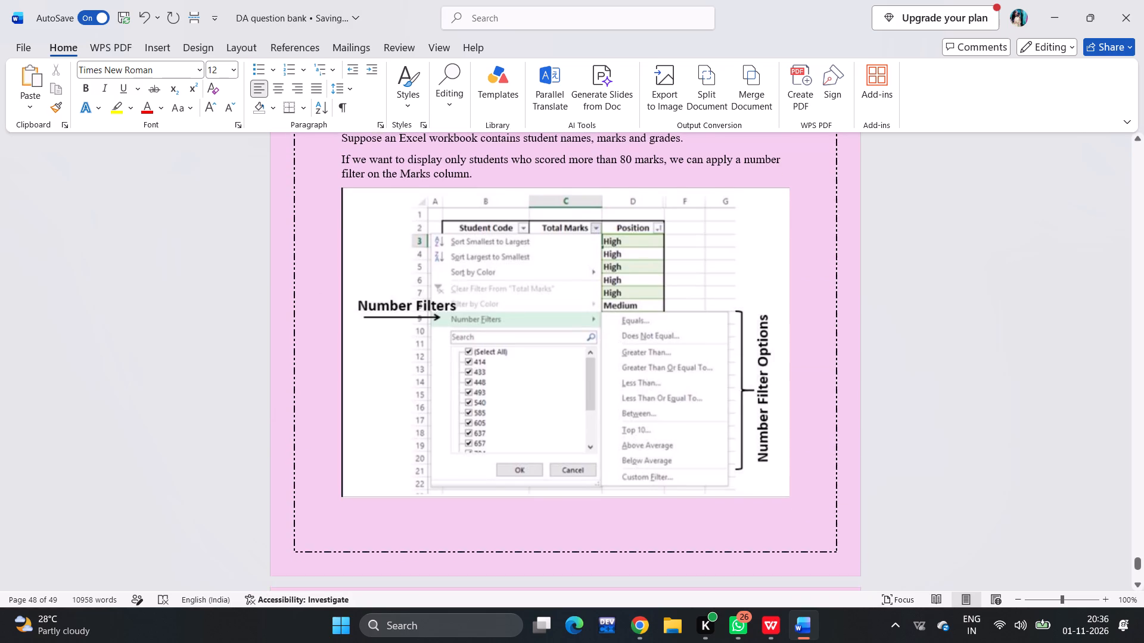
scroll(486, 304, down, 12)
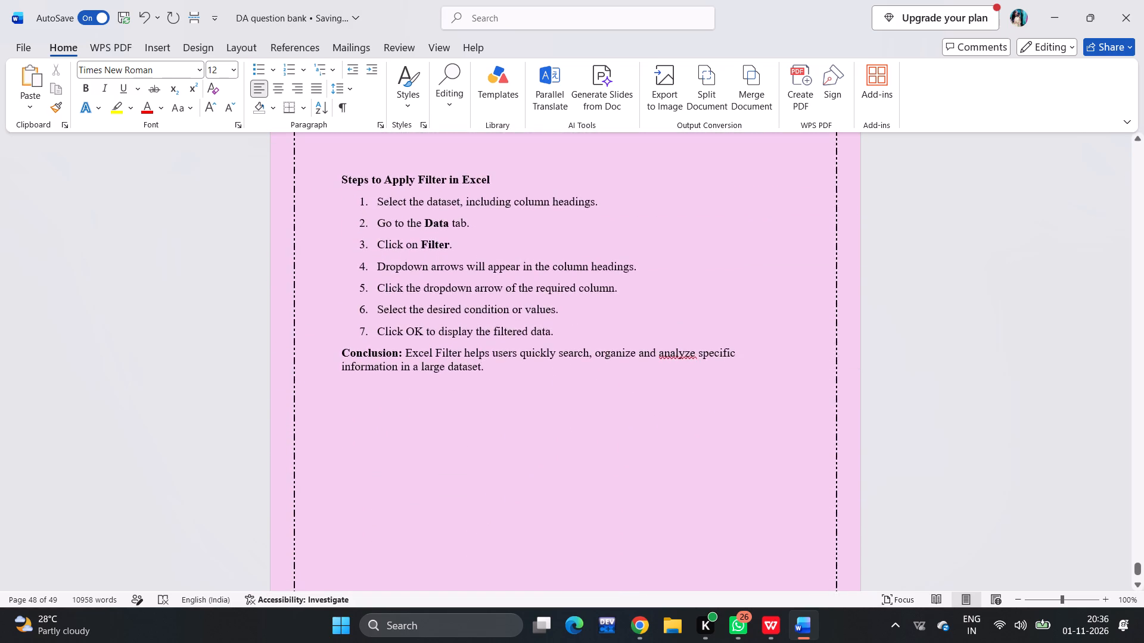
scroll(474, 323, down, 5)
click(509, 267)
key(BackSpace)
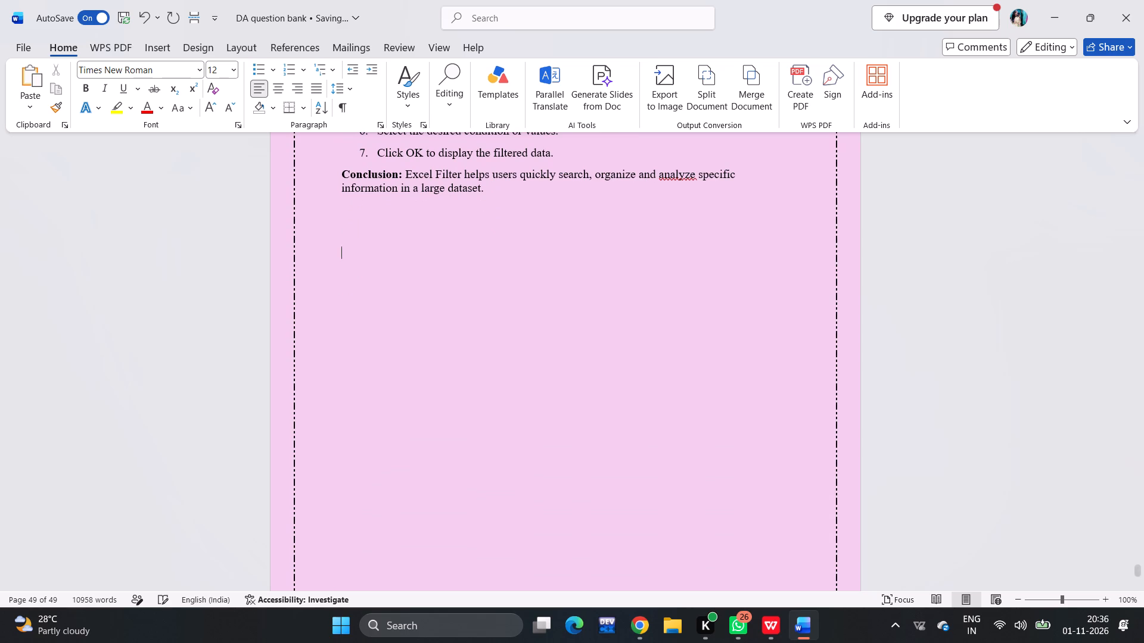
key(BackSpace)
key(BackSpace)
key(BackSpace)
key(BackSpace)
click(471, 355)
key(BackSpace)
key(BackSpace)
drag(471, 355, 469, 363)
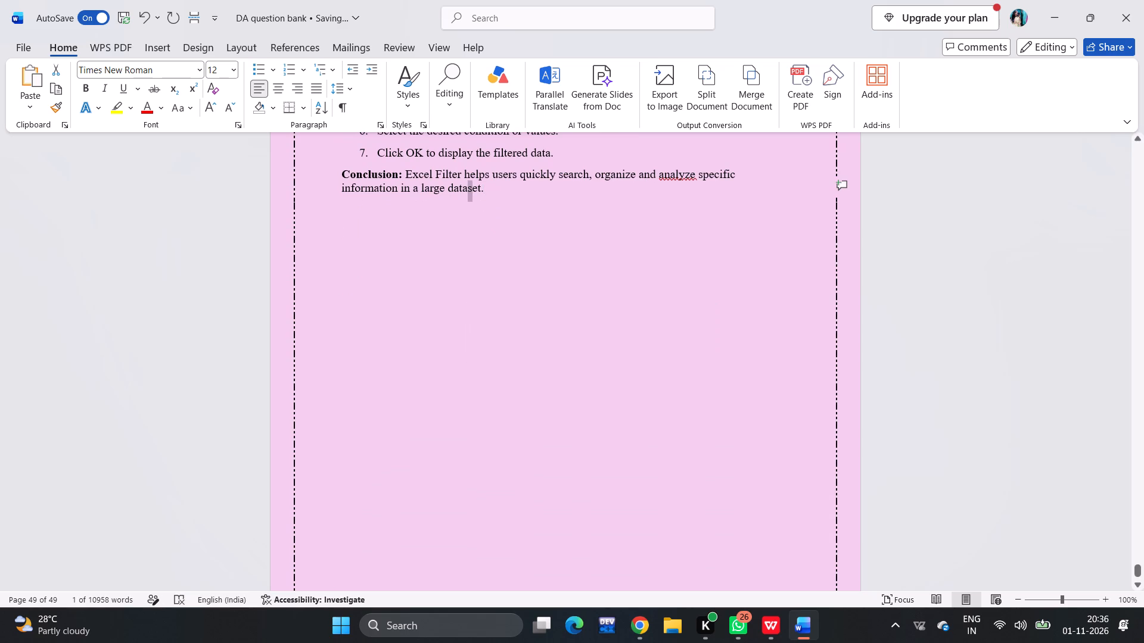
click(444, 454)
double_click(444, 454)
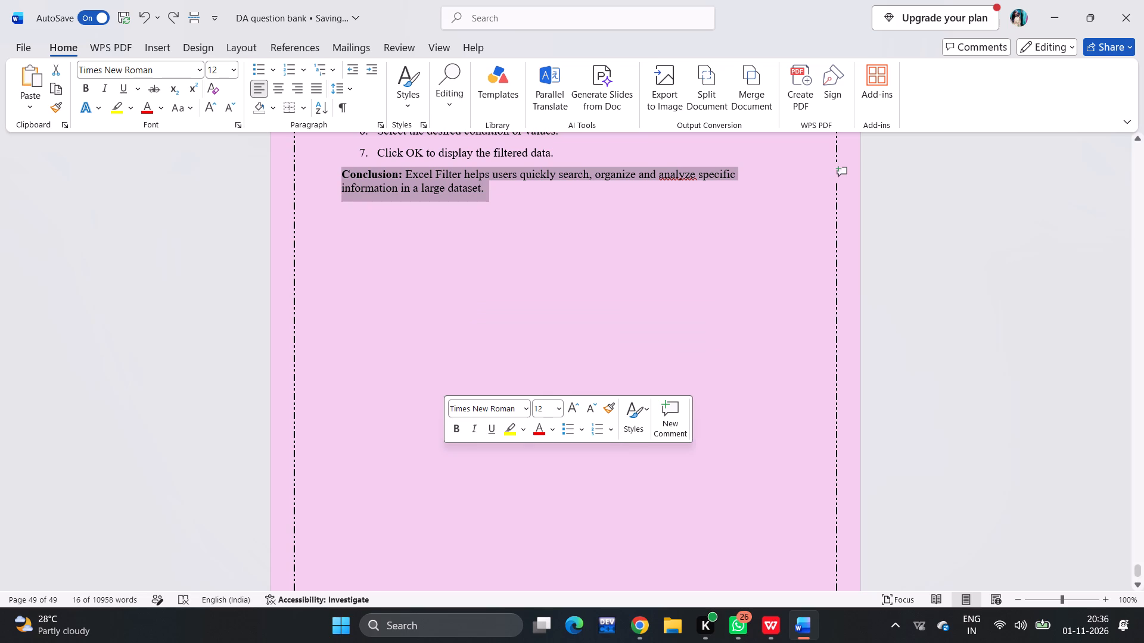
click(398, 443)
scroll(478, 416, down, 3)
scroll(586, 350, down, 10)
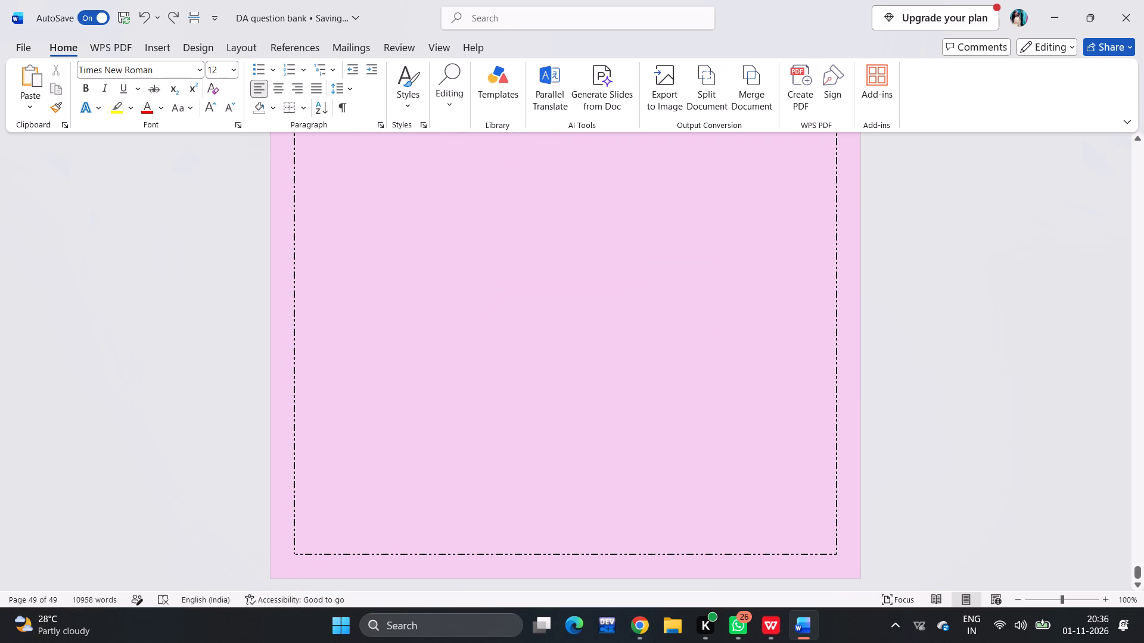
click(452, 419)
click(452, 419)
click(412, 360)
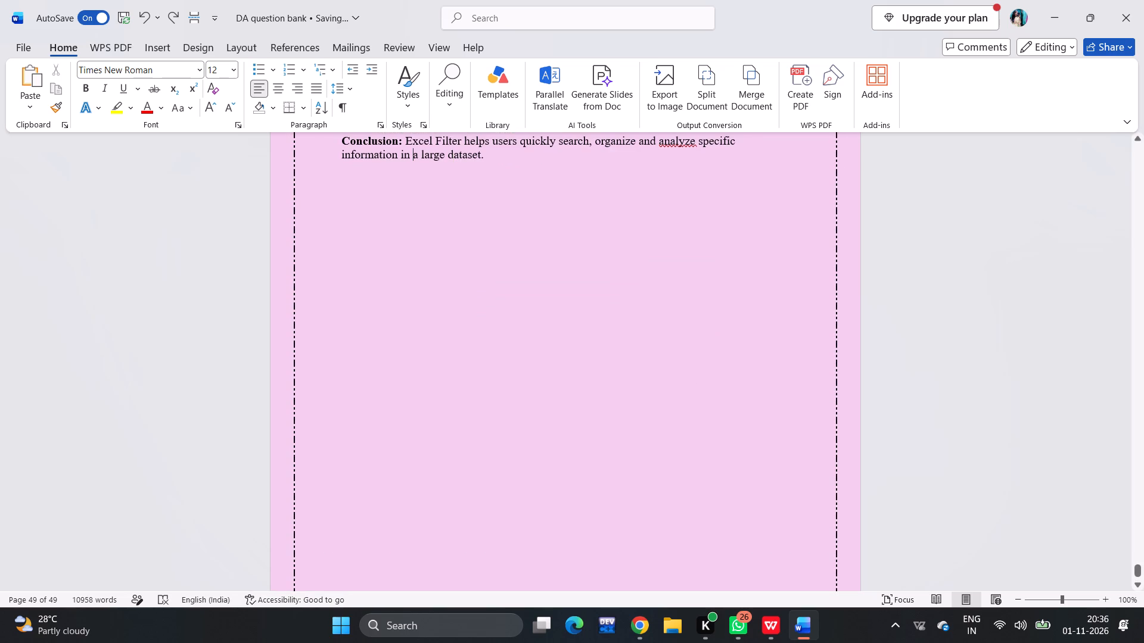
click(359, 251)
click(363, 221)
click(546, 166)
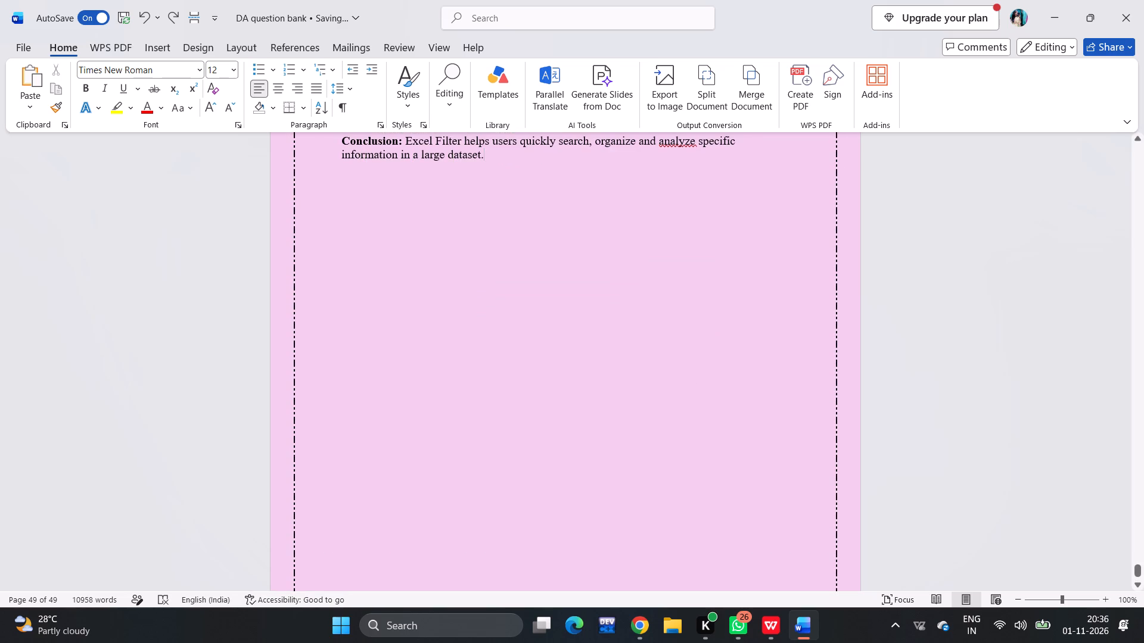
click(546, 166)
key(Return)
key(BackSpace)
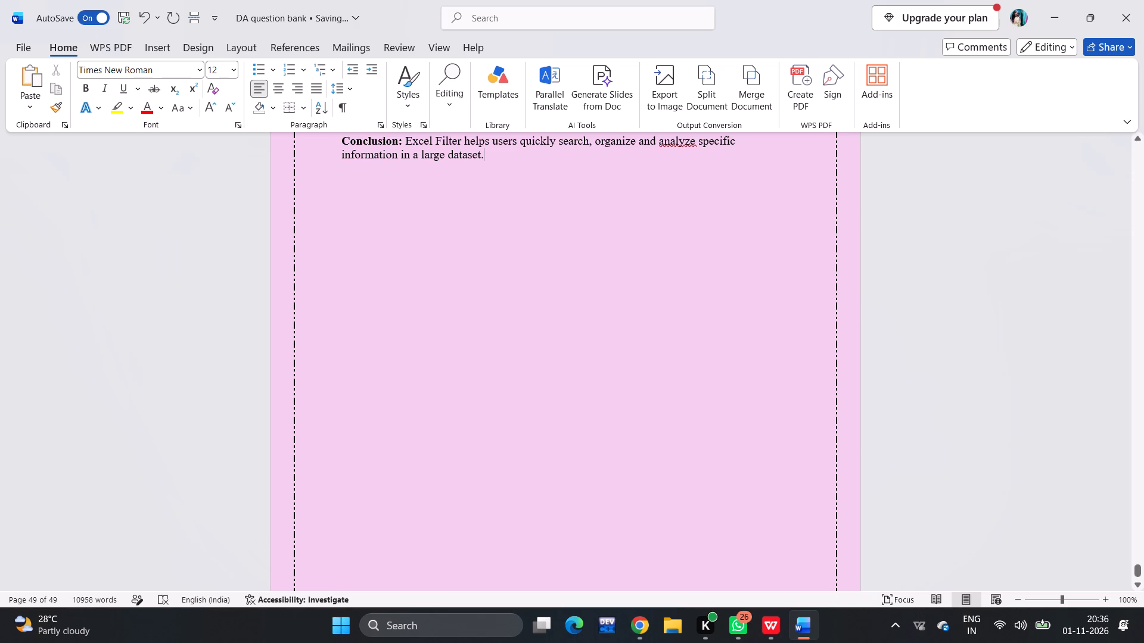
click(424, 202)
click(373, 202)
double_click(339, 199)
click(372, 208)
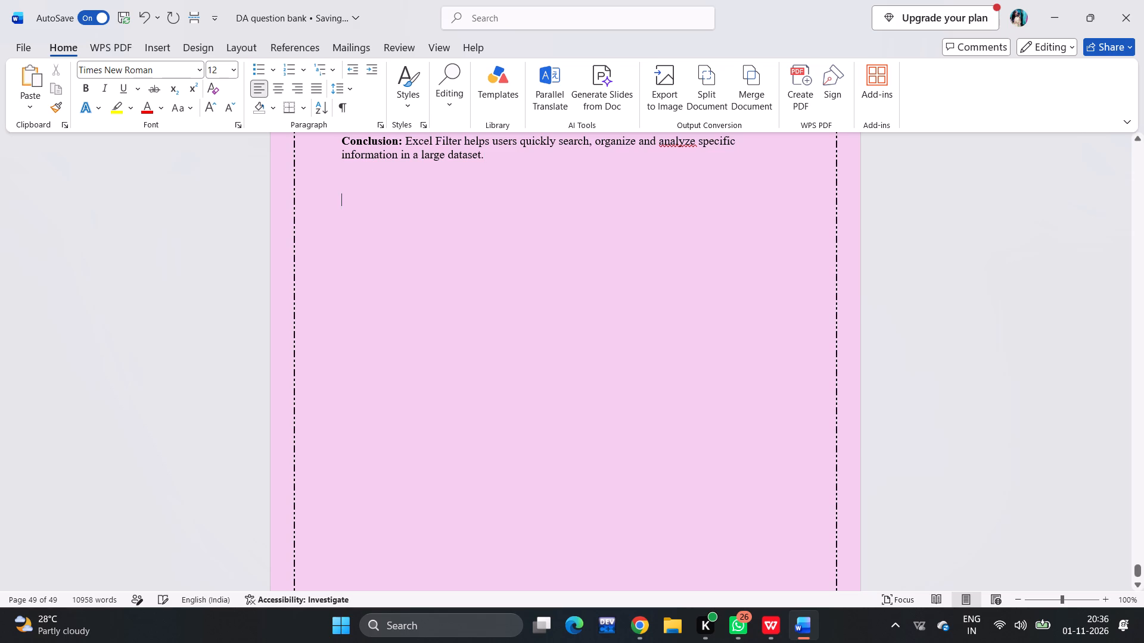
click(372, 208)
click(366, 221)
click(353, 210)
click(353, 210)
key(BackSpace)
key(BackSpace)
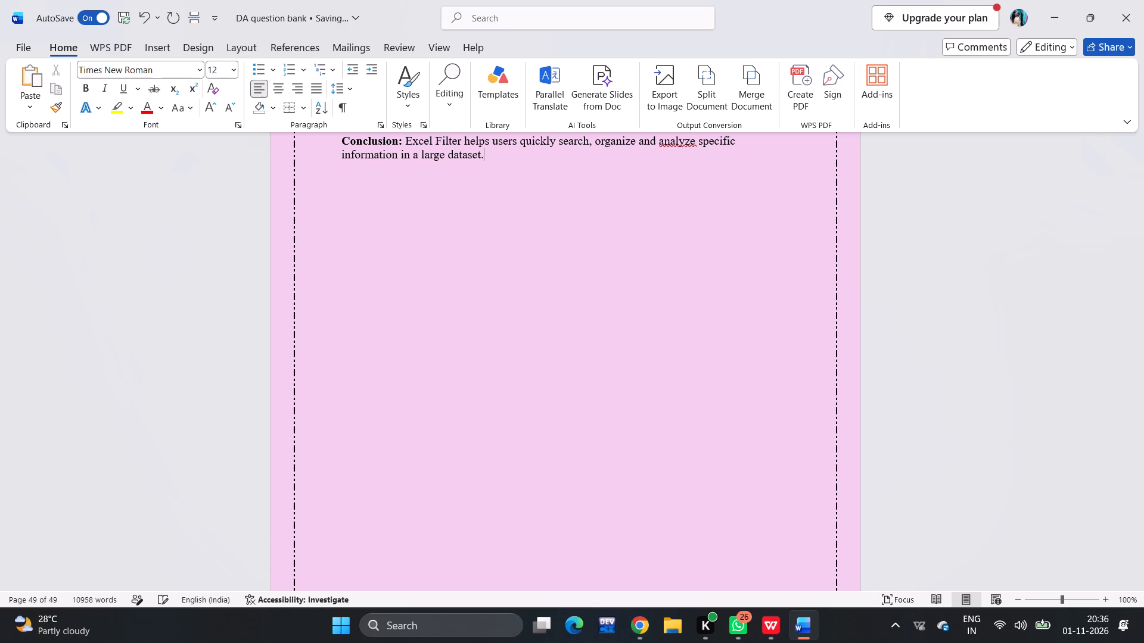
Check the layout from the document's end back through the filter answer and the quartile calculation steps and table.
scroll(557, 403, down, 5)
scroll(414, 529, down, 8)
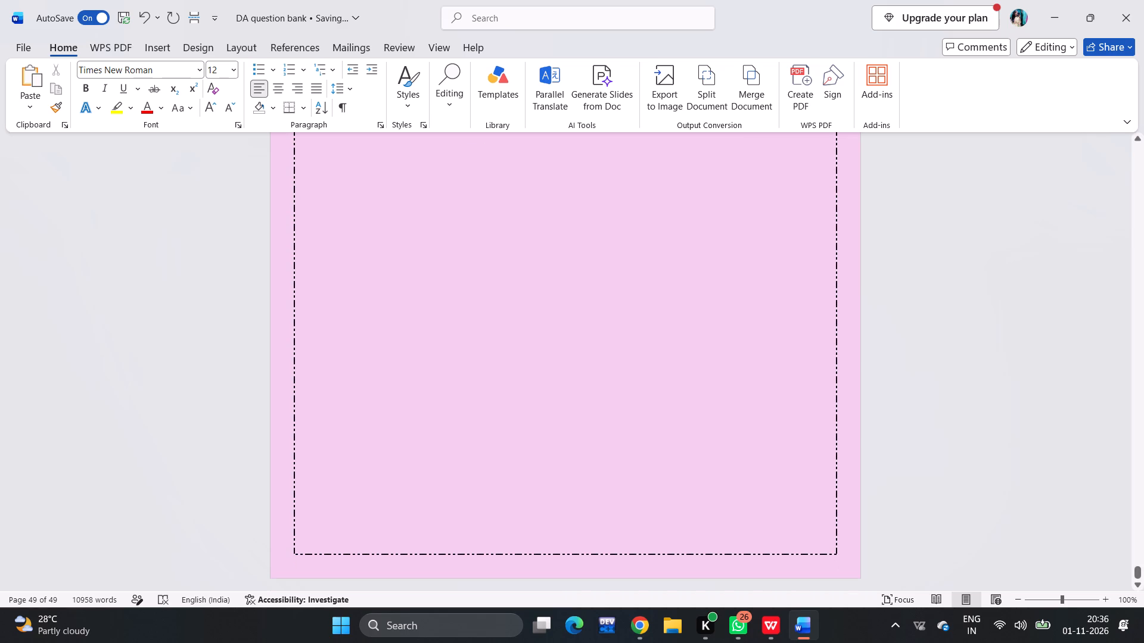
scroll(449, 527, down, 3)
scroll(573, 490, down, 10)
scroll(573, 490, up, 12)
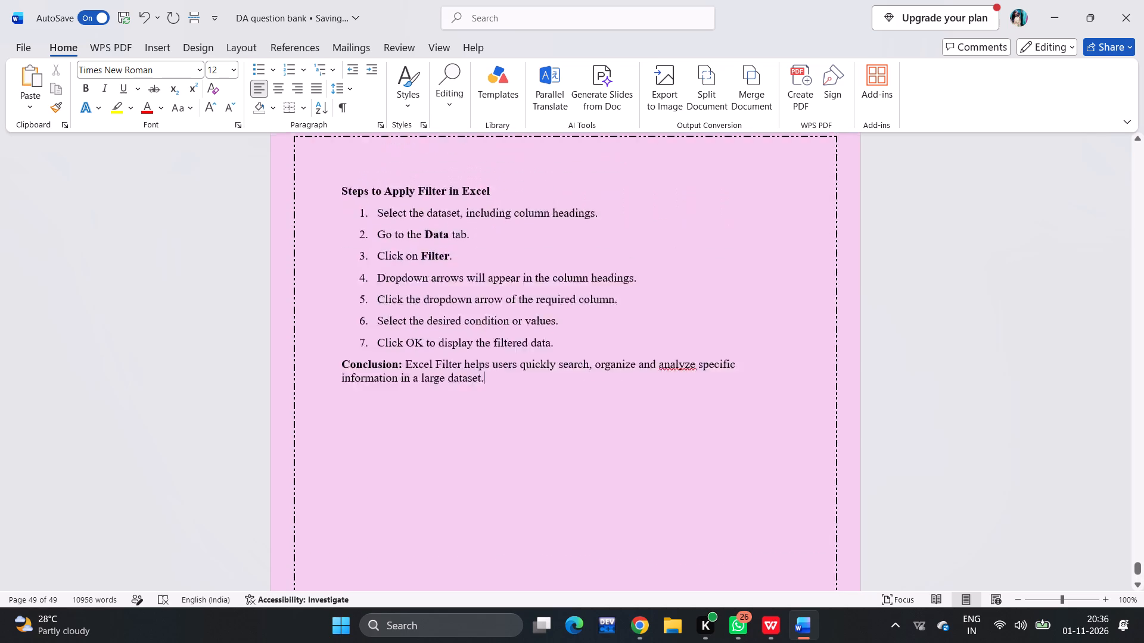
scroll(573, 490, up, 14)
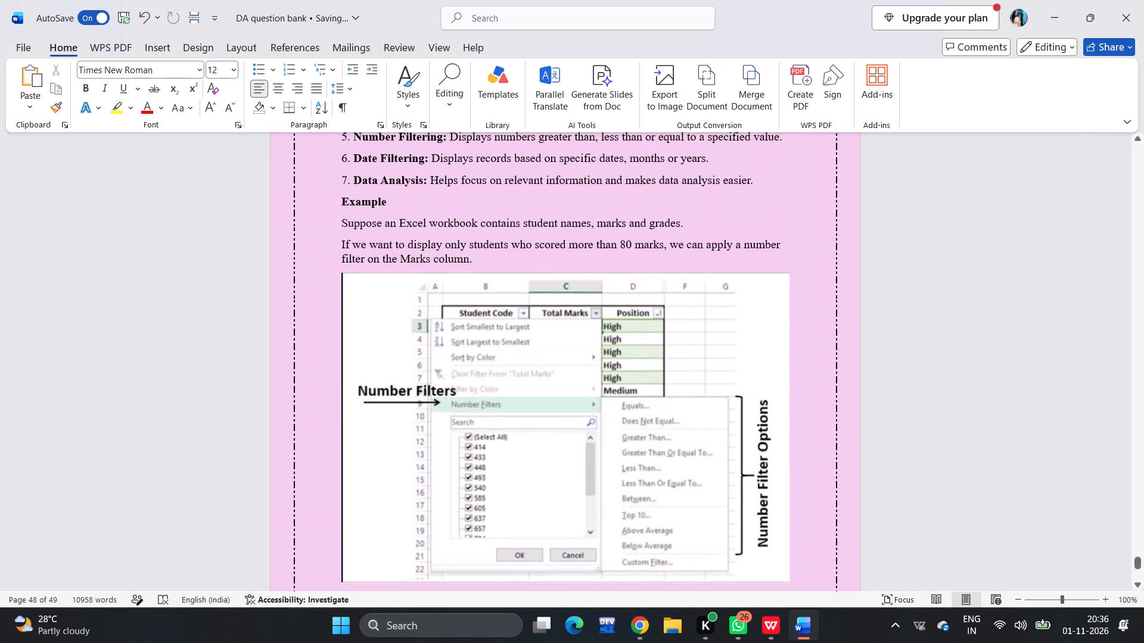
scroll(573, 454, up, 10)
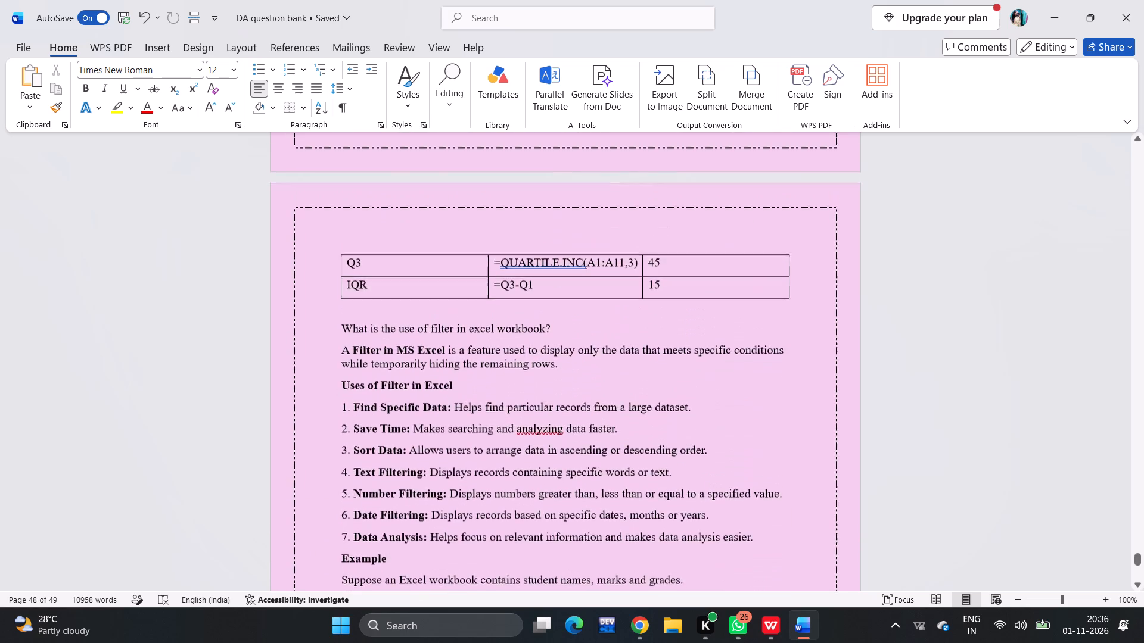
scroll(573, 454, up, 7)
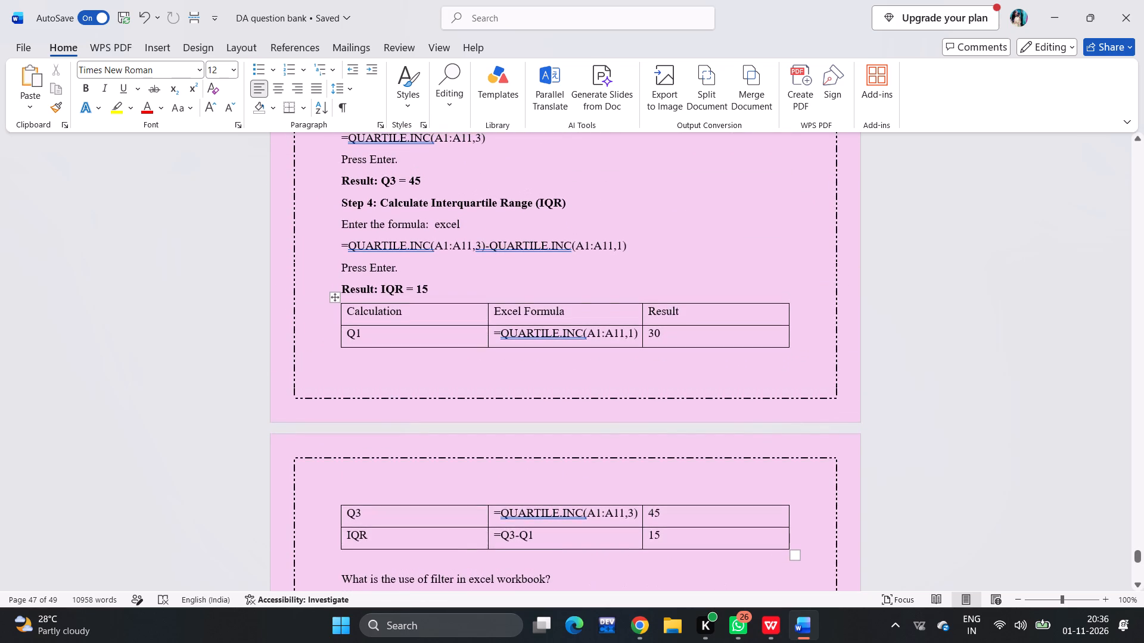
scroll(573, 454, down, 1)
scroll(573, 454, up, 9)
scroll(573, 454, down, 3)
scroll(573, 454, up, 1)
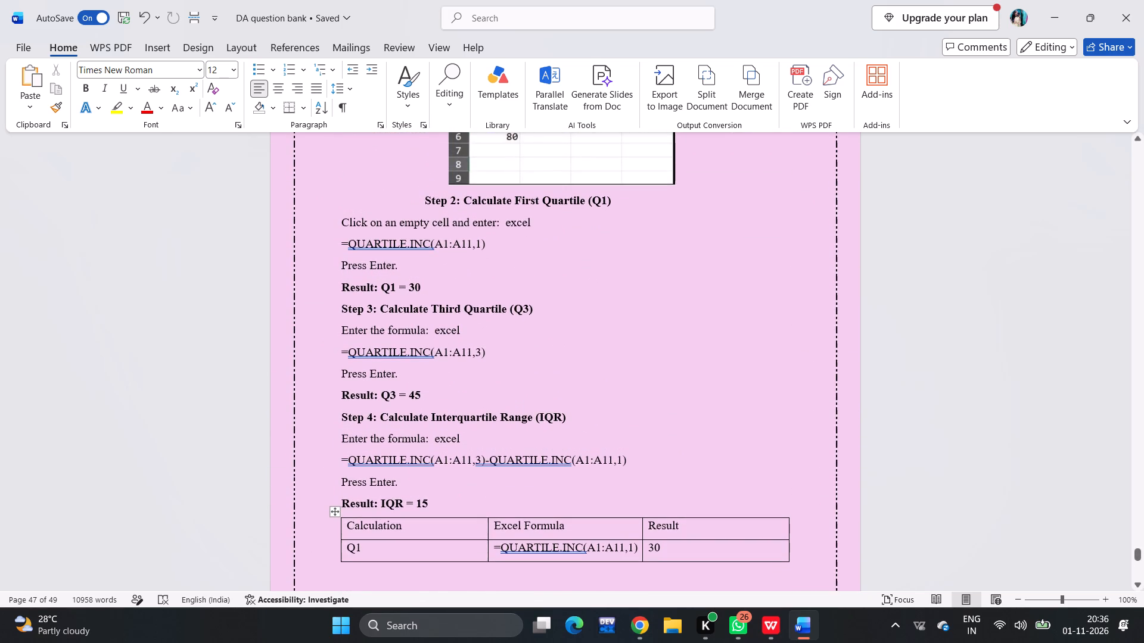
scroll(573, 454, down, 1)
scroll(573, 454, up, 6)
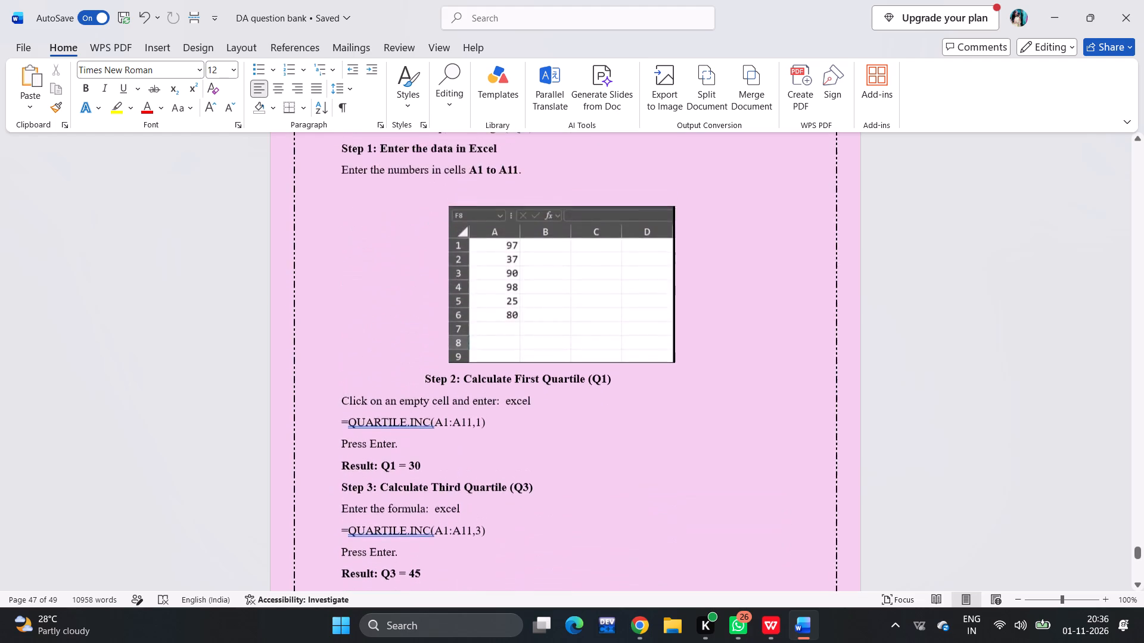
Review the pages backwards from the question 15 dataset through the fraud case study to question 14.(a).
scroll(573, 454, up, 17)
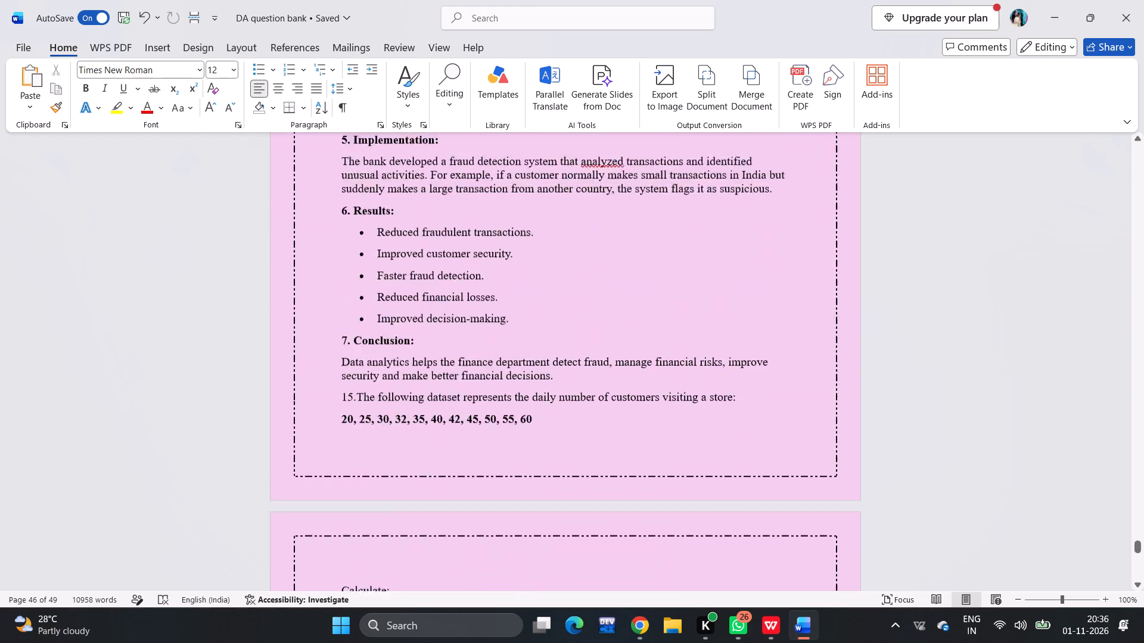
scroll(573, 454, up, 18)
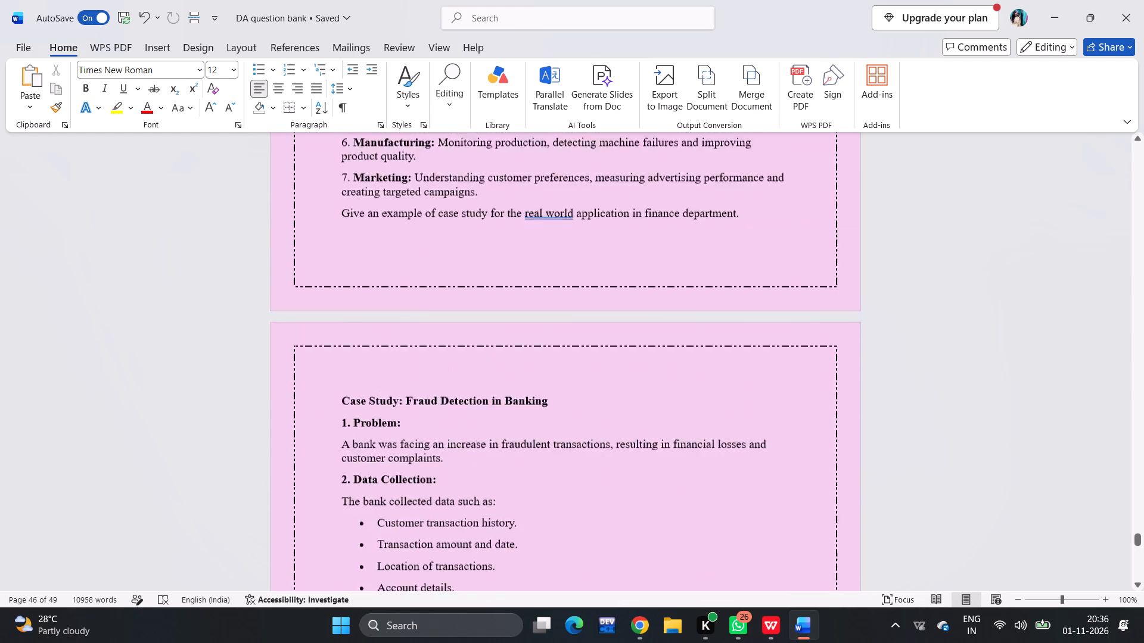
scroll(573, 454, up, 10)
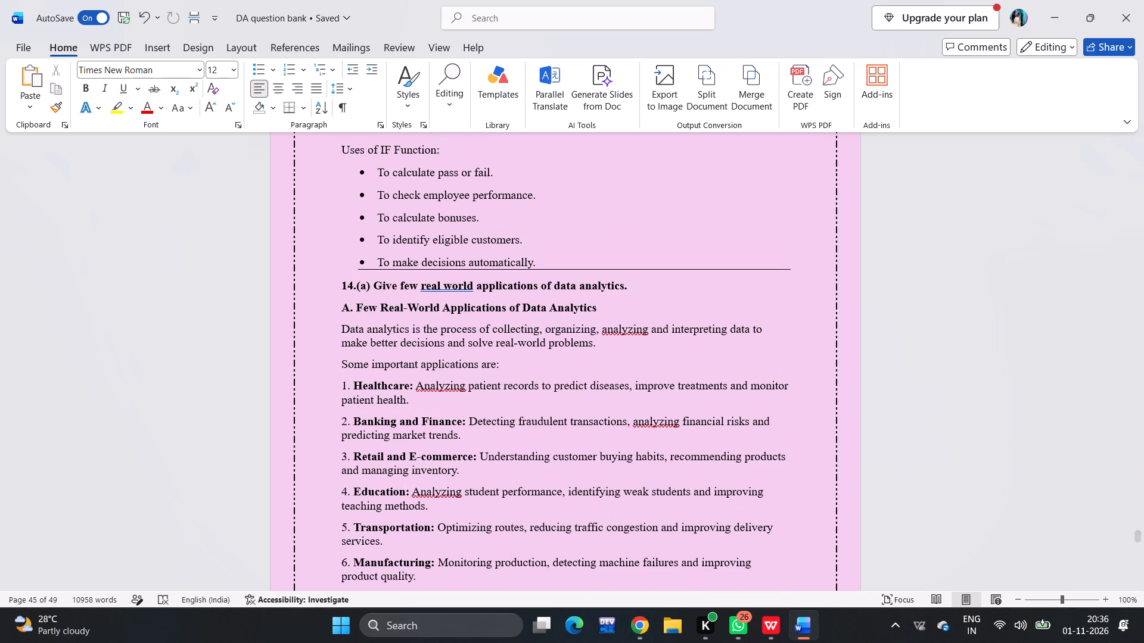
Re-read from question 14.(a) through the fraud detection case study to question 15's quartile steps, checking question headings and separators.
scroll(573, 454, down, 2)
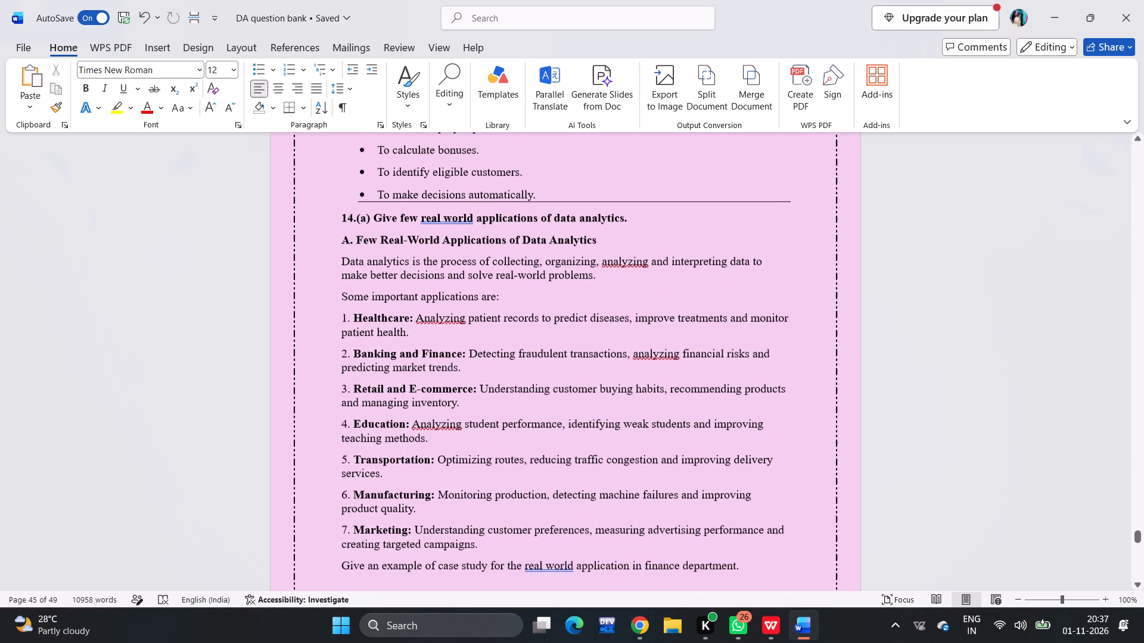
scroll(573, 454, down, 1)
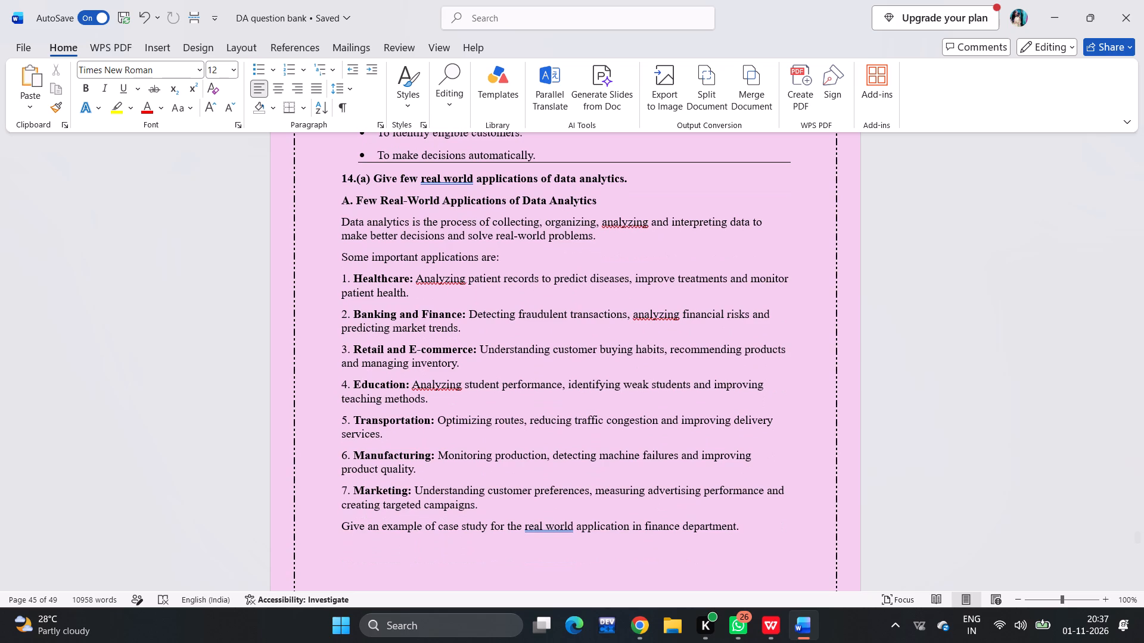
scroll(573, 450, down, 13)
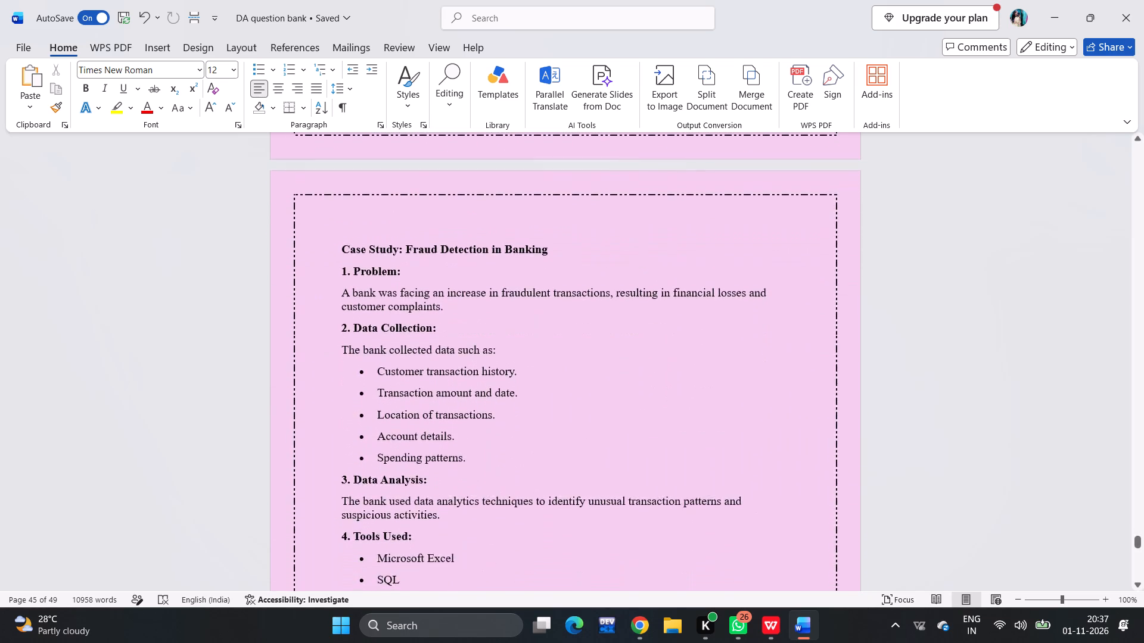
scroll(573, 450, down, 10)
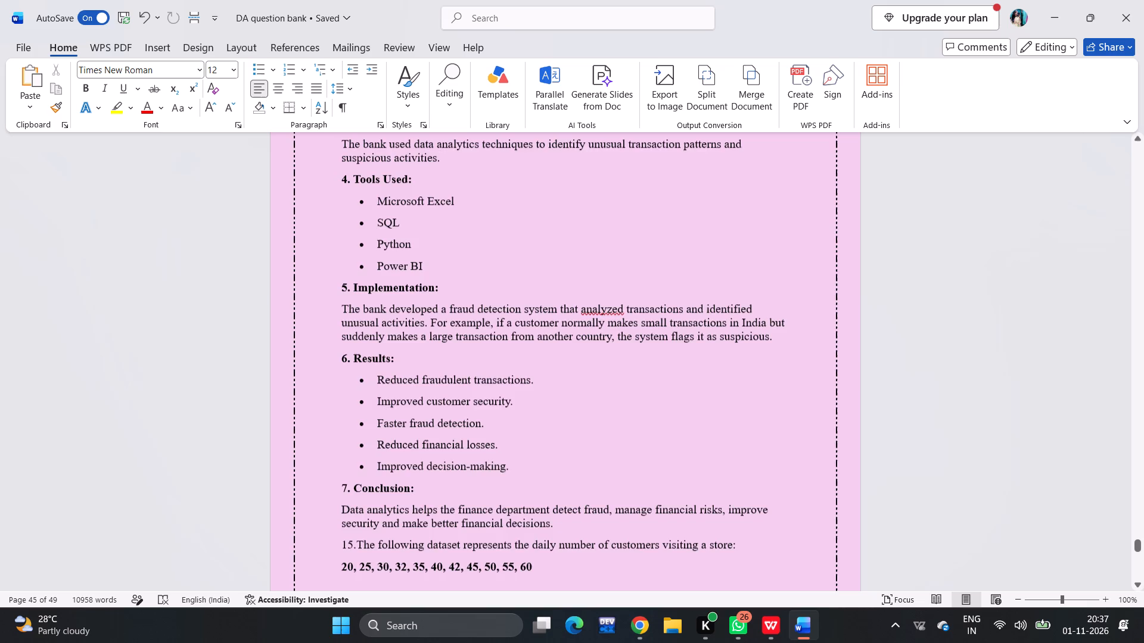
scroll(573, 450, down, 13)
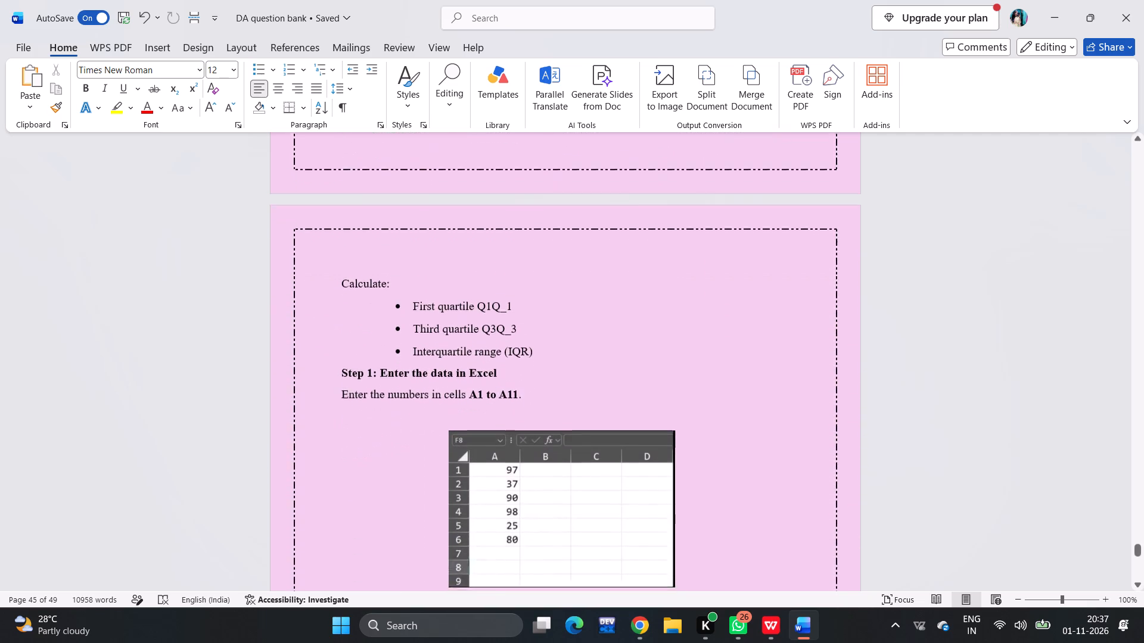
scroll(573, 450, down, 7)
Bold the question asking for a case study of the real world application in the finance department.
scroll(573, 450, up, 6)
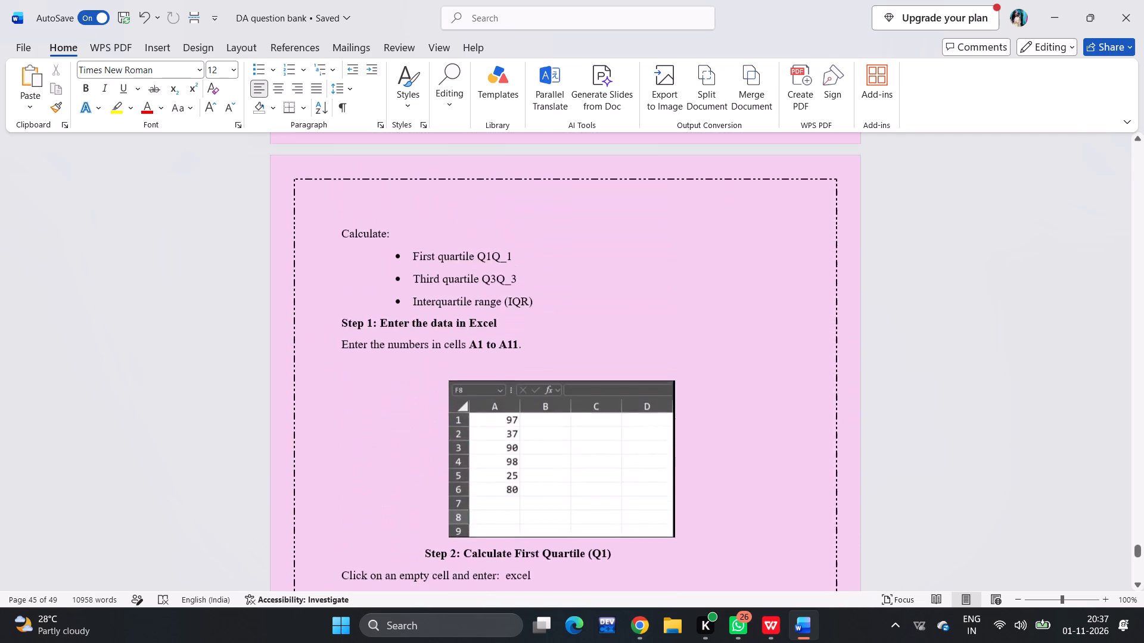
scroll(573, 450, up, 19)
scroll(573, 450, up, 8)
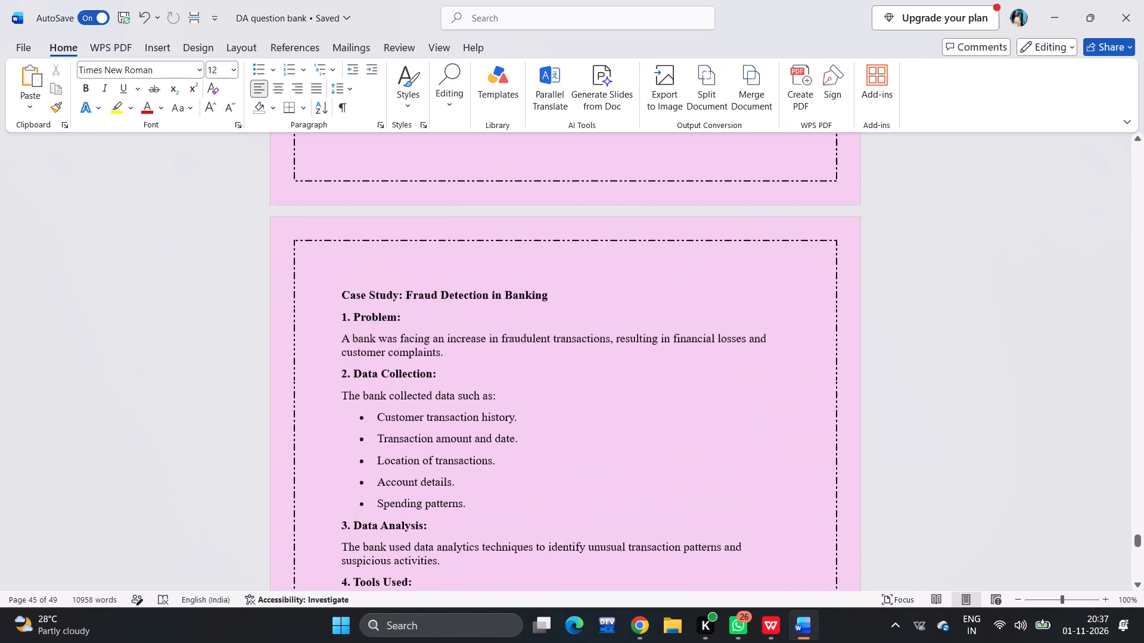
scroll(573, 450, up, 3)
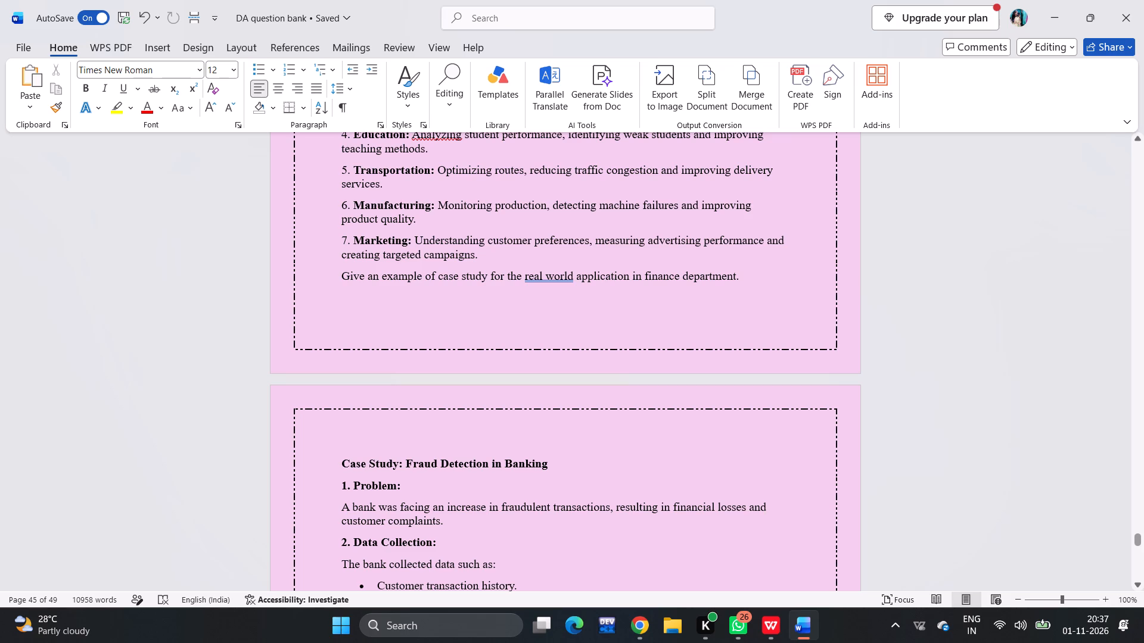
drag(341, 275, 457, 265)
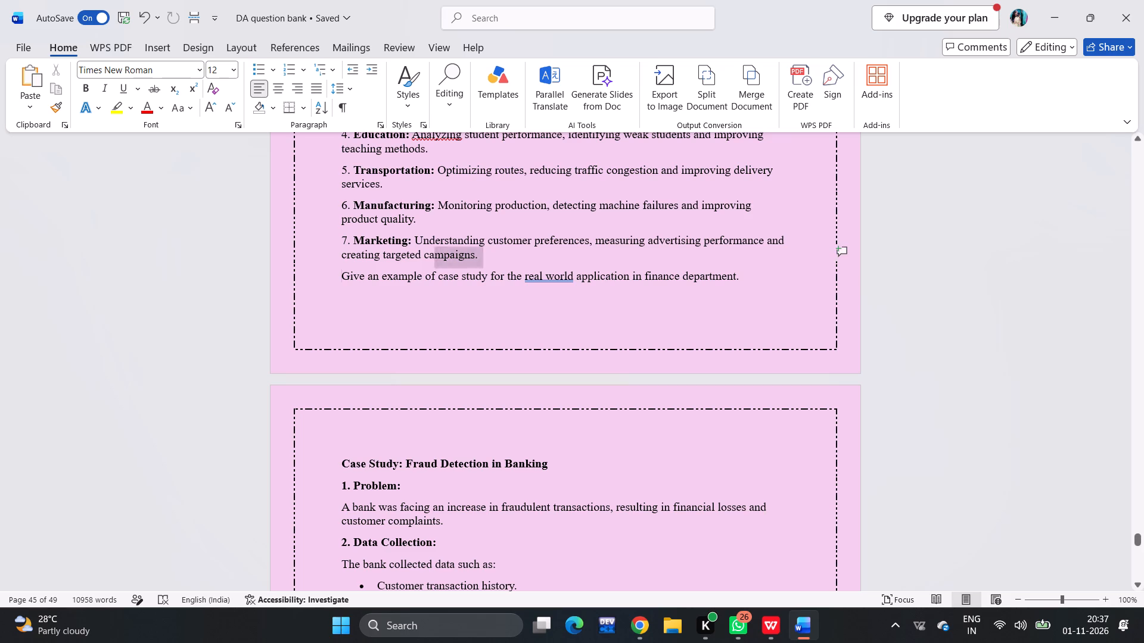
drag(457, 265, 752, 276)
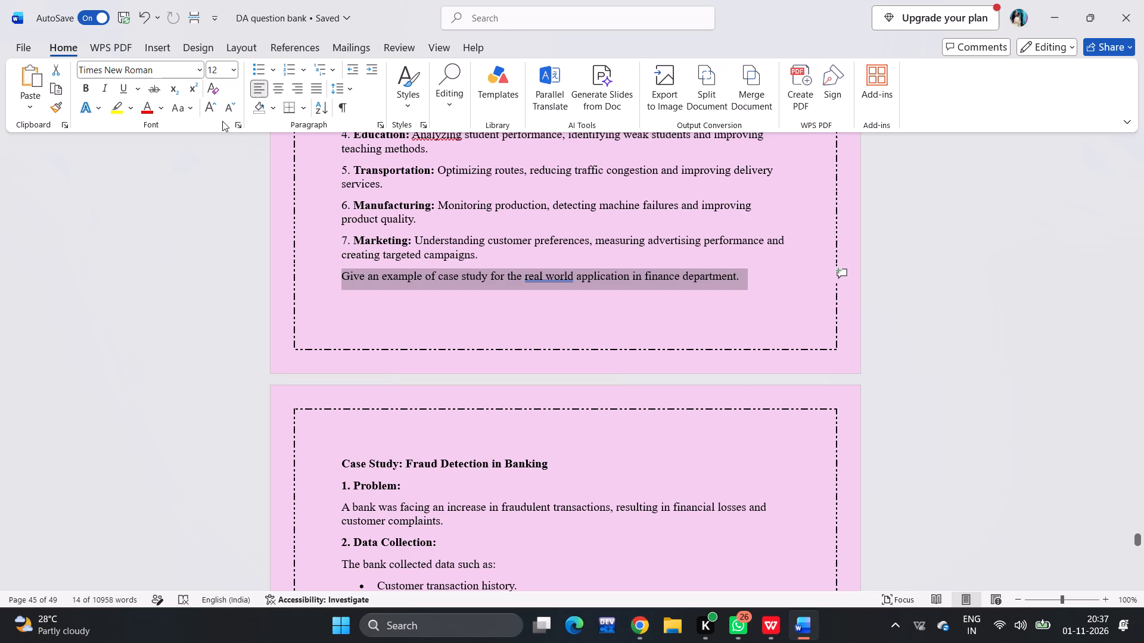
click(86, 88)
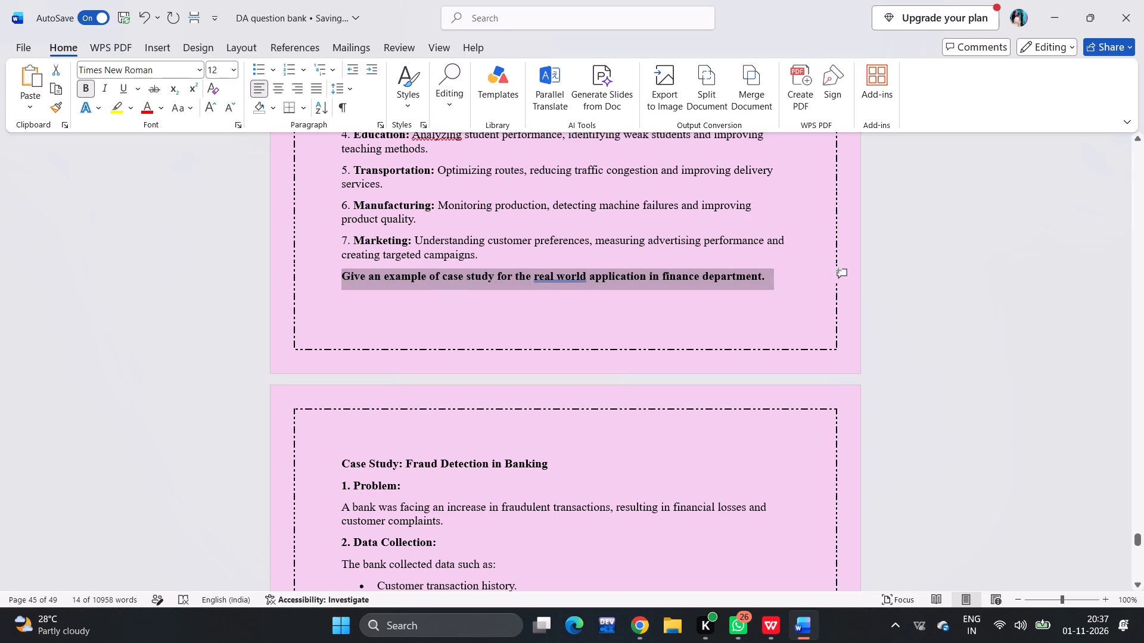
Prefix the finance department case study question with "(b) ".
click(340, 270)
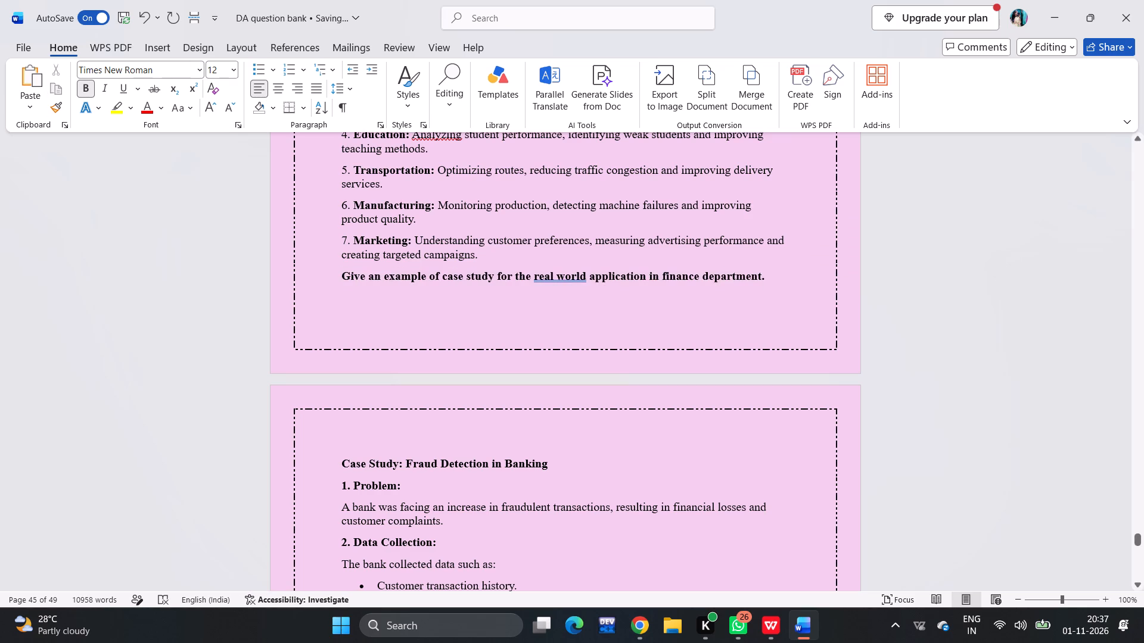
key(shift+parenleft)
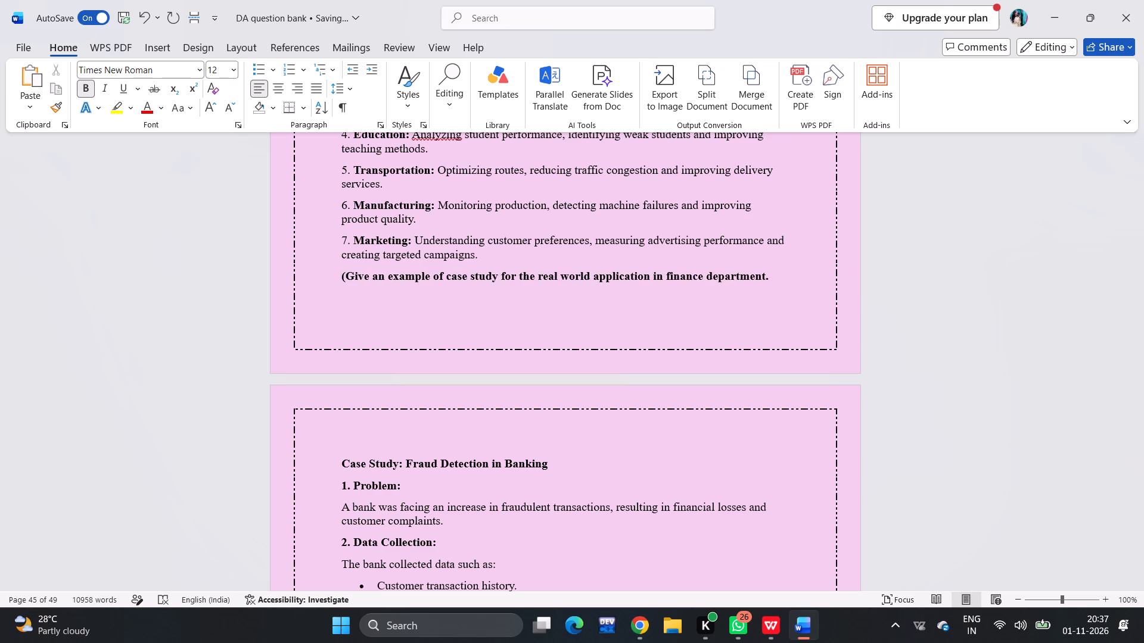
key(b)
text())
key(space)
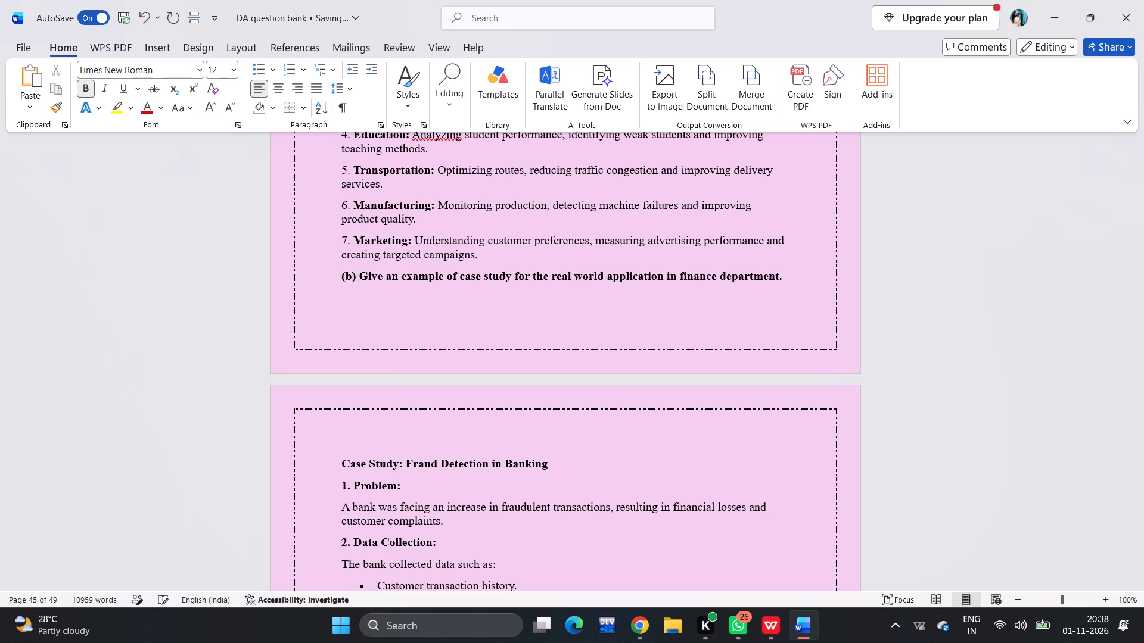
Paste the centred dashed separator between the Marketing item and question (b), removing the extra empty line after it.
click(488, 259)
key(Return)
click(282, 88)
key(ctrl+v)
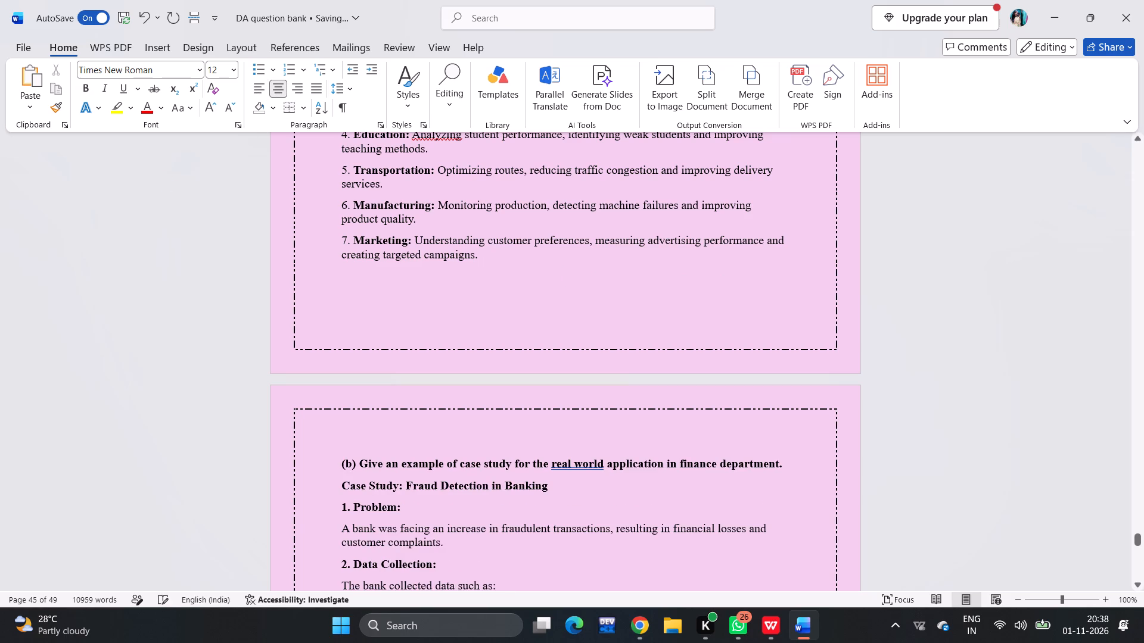
click(559, 455)
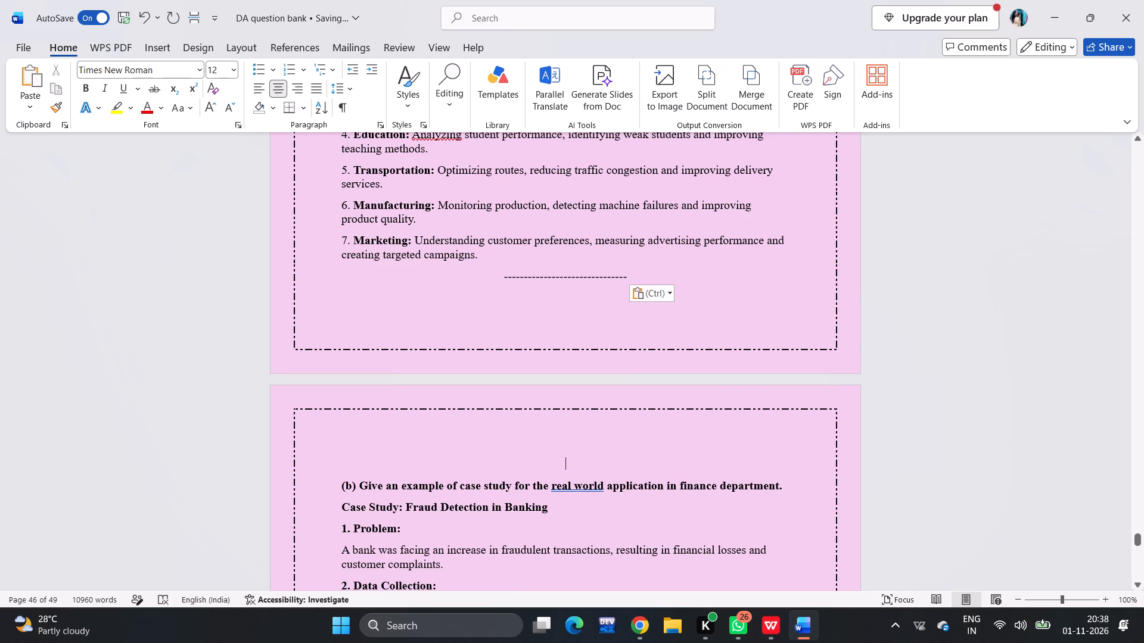
key(BackSpace)
key(BackSpace)
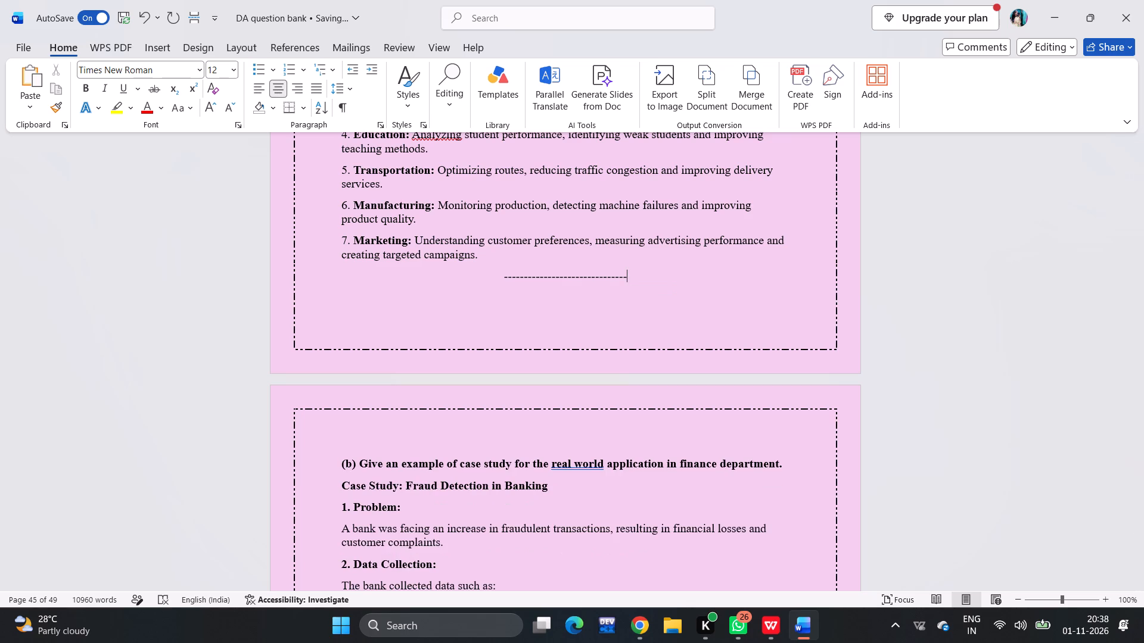
Bold the question 15 heading about the daily number of customers visiting a store.
scroll(641, 480, up, 9)
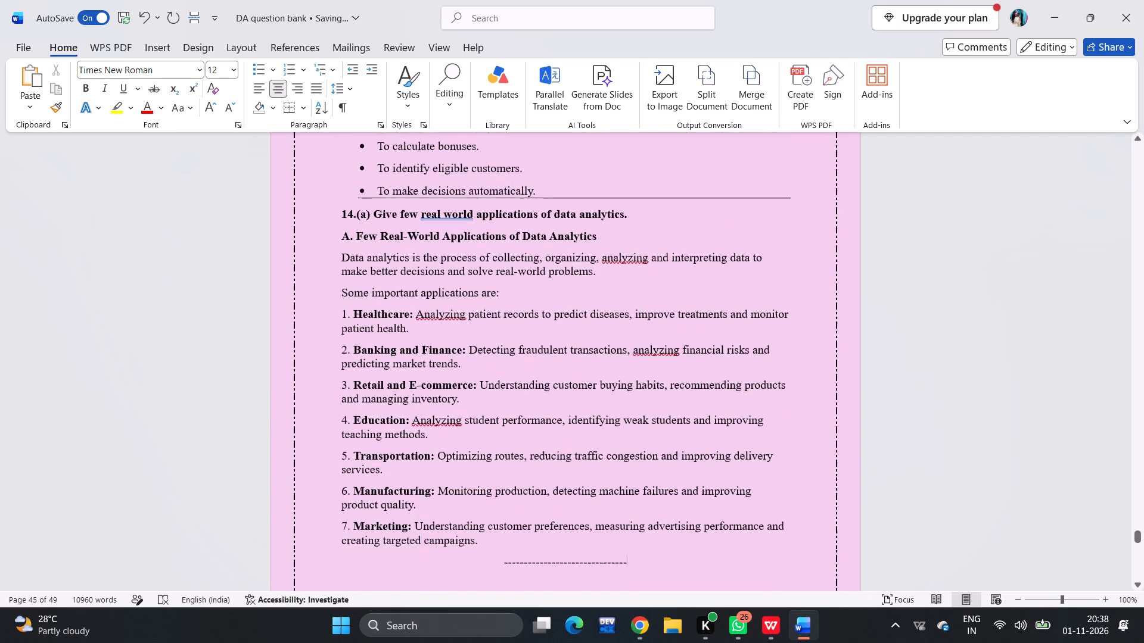
scroll(641, 480, up, 1)
scroll(641, 480, down, 1)
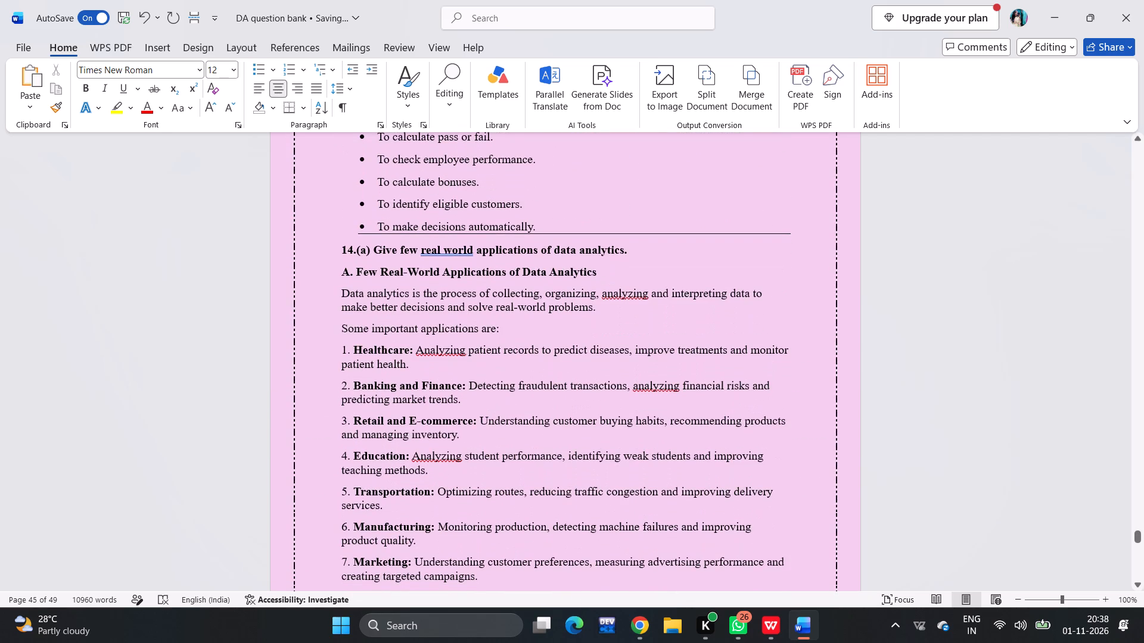
scroll(641, 480, down, 3)
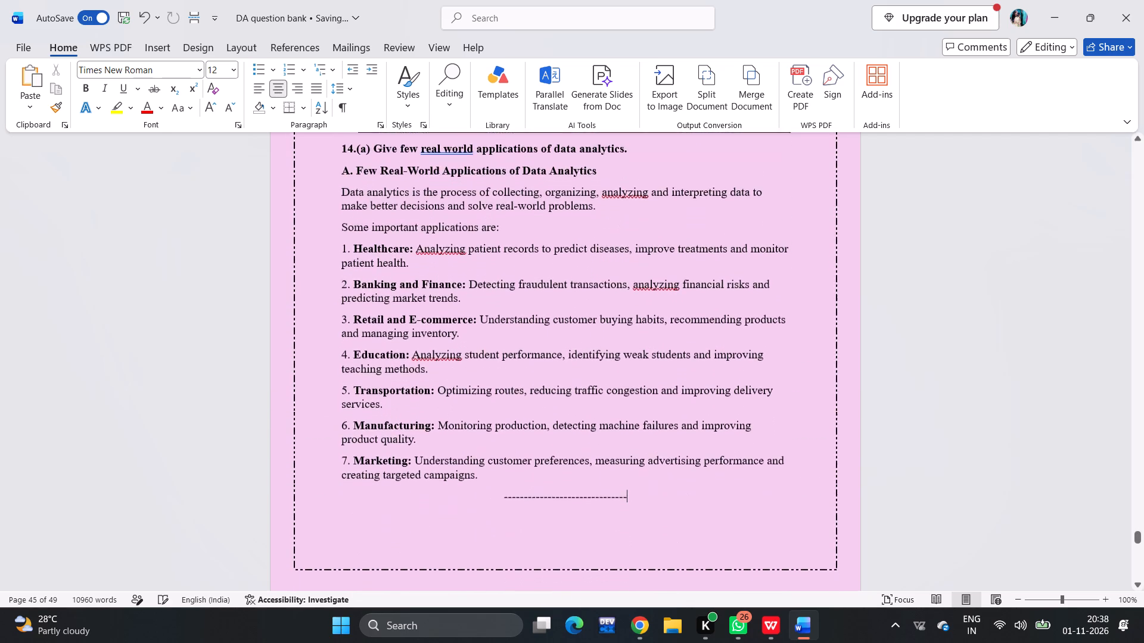
scroll(641, 480, down, 9)
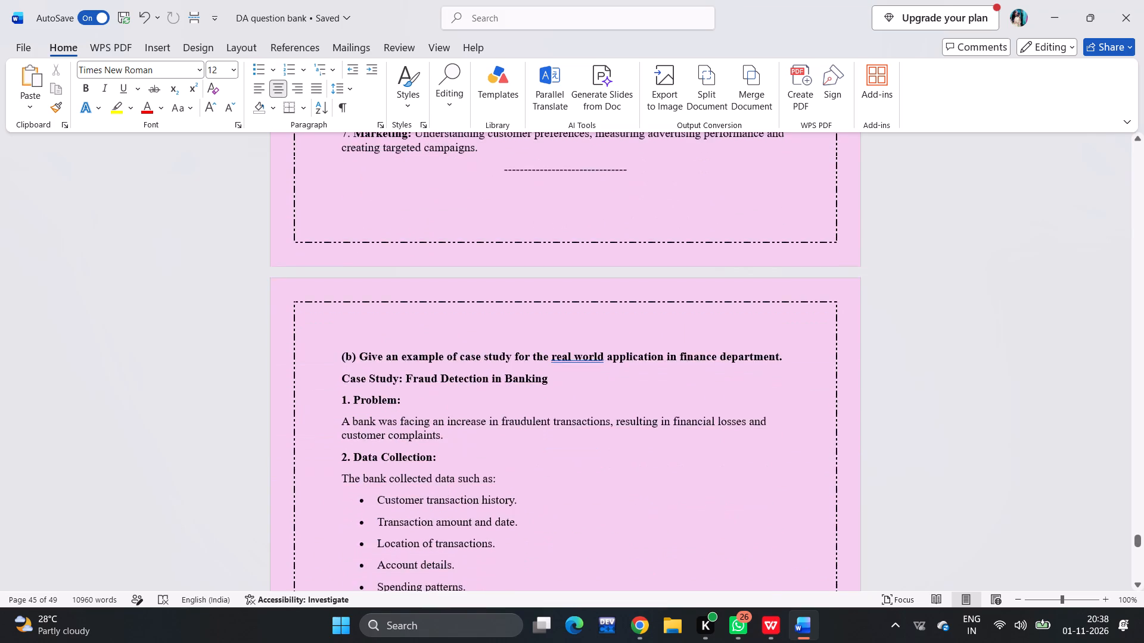
scroll(641, 480, down, 13)
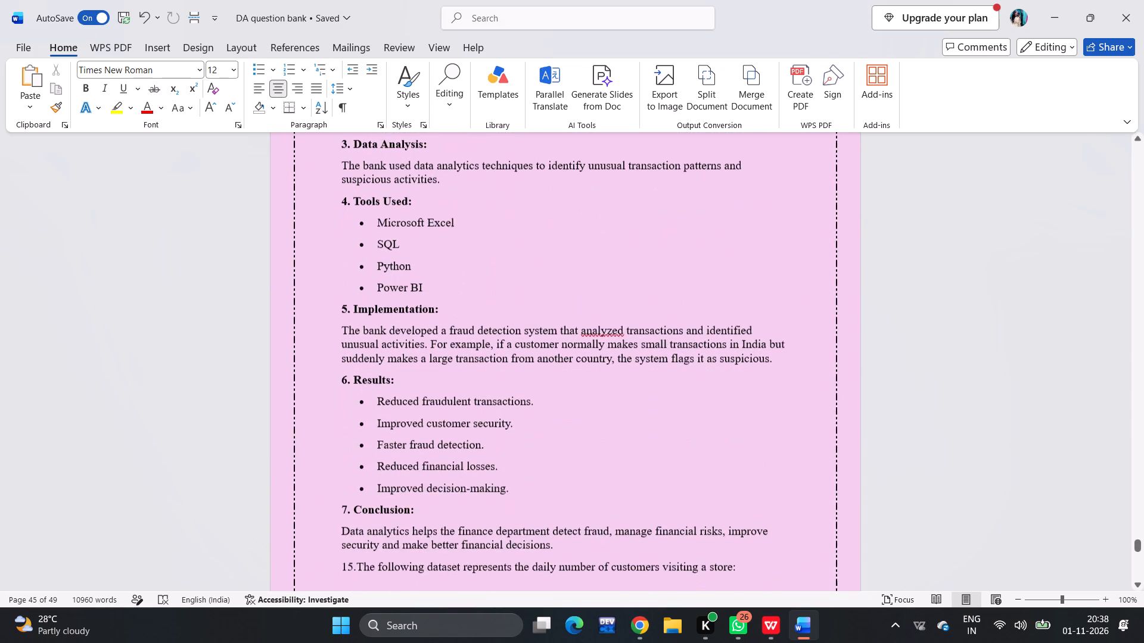
scroll(641, 480, down, 3)
scroll(601, 420, down, 2)
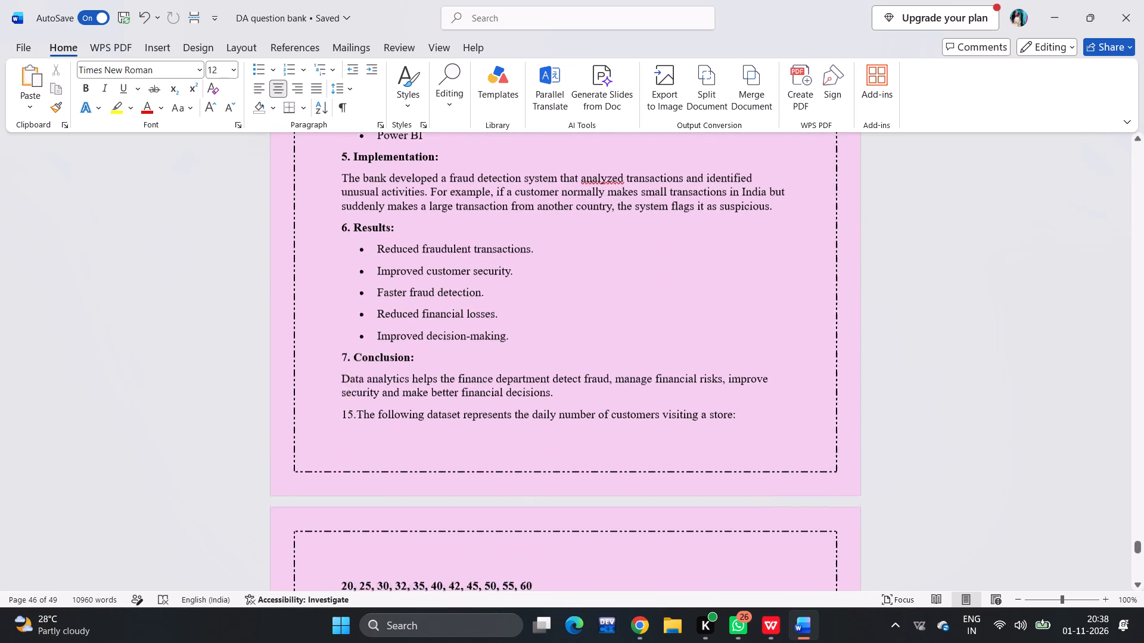
scroll(601, 420, down, 2)
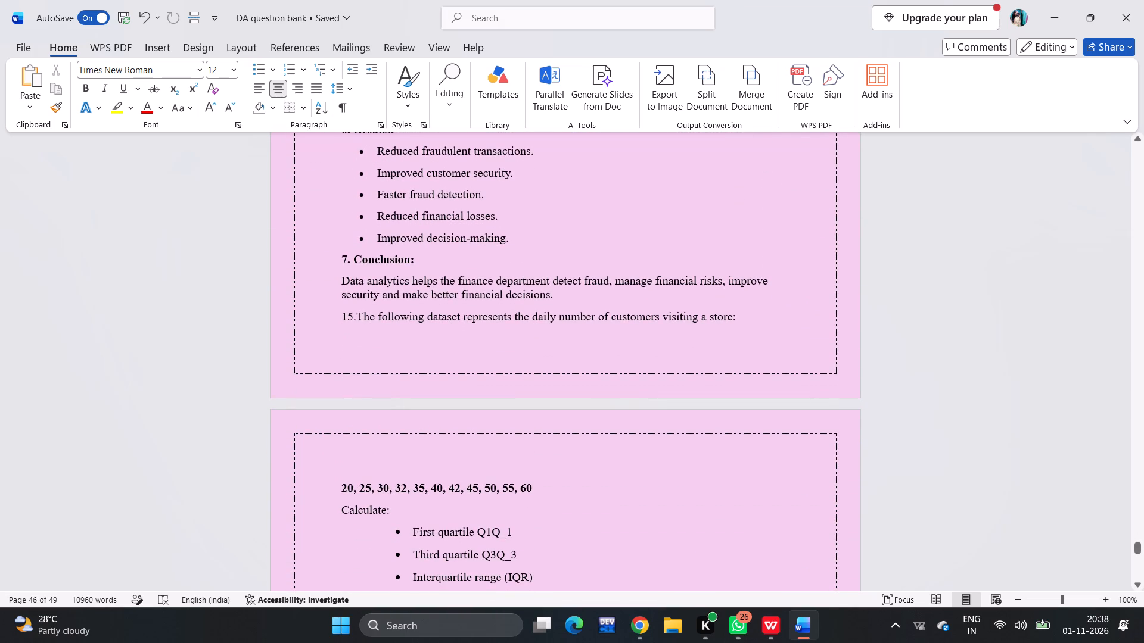
drag(341, 316, 733, 313)
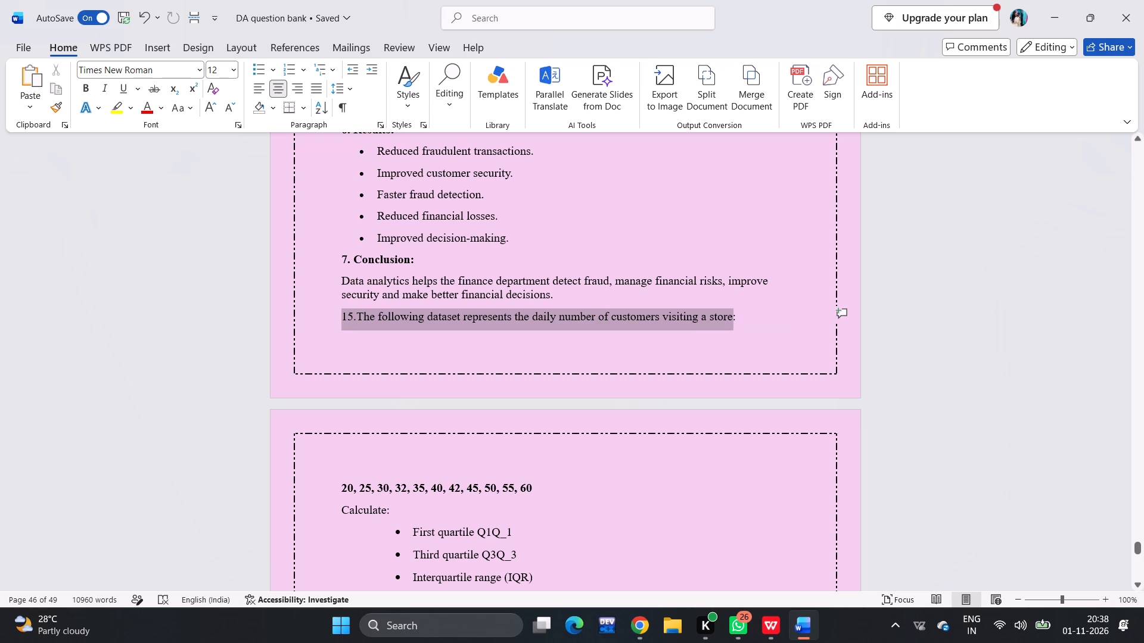
drag(733, 313, 742, 316)
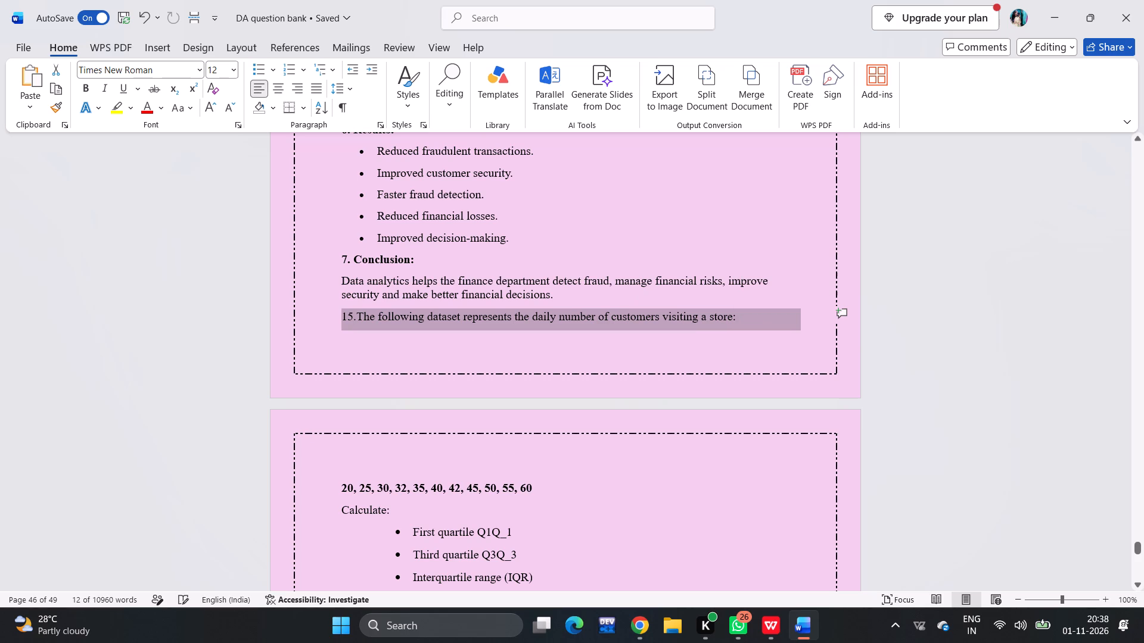
click(89, 88)
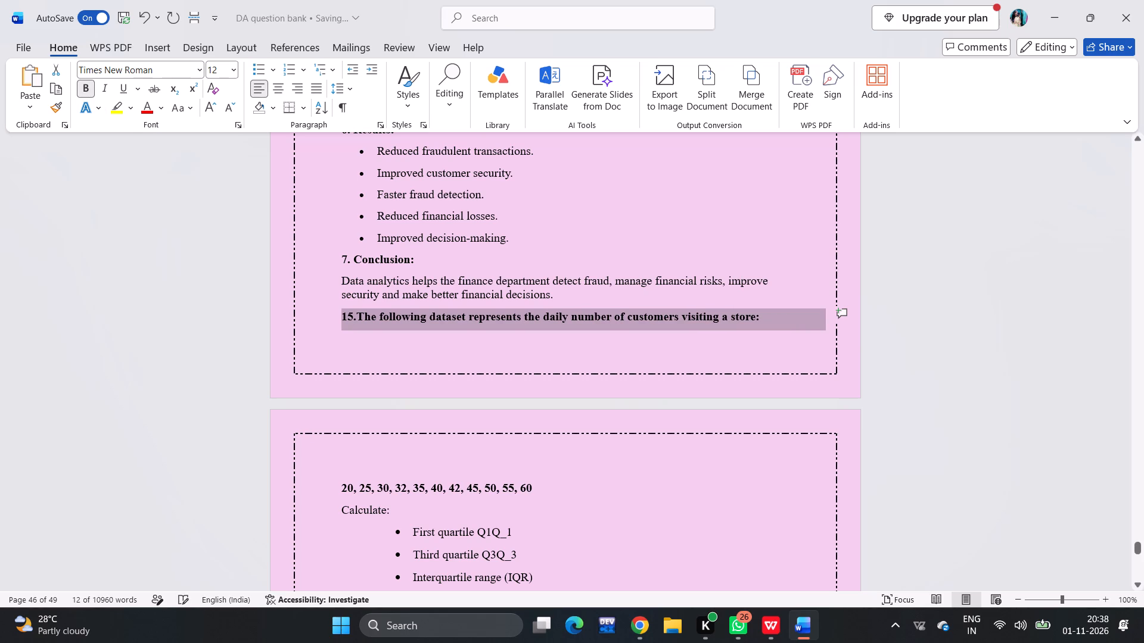
Insert a full-width horizontal divider line after the fraud case study's conclusion, leaving no empty line before question 15.
click(650, 290)
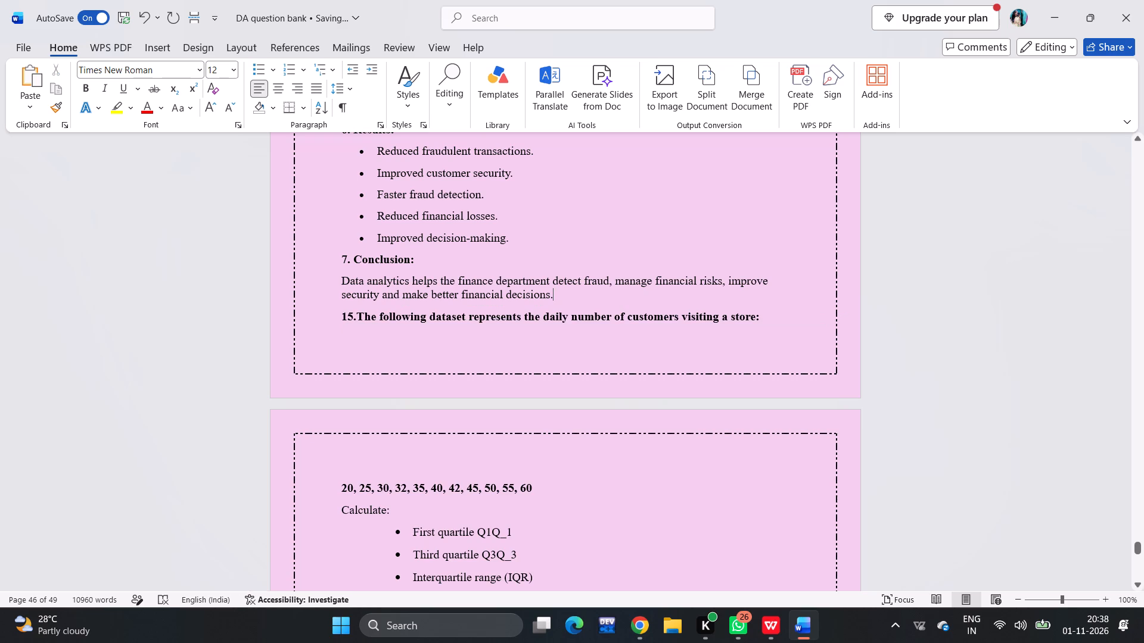
key(Return)
key(minus)
key(minus)
key(minus)
key(minus)
key(minus)
key(minus)
key(minus)
key(minus)
key(minus)
key(minus)
key(minus)
key(minus)
key(minus)
key(minus)
key(minus)
key(minus)
key(minus)
key(minus)
key(minus)
key(minus)
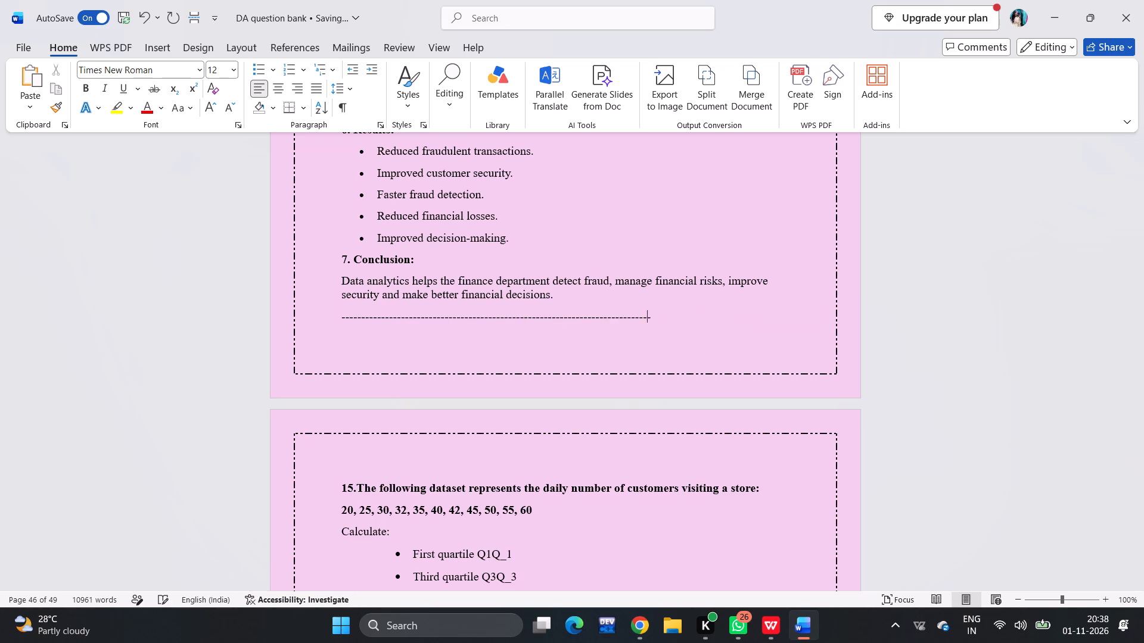
text(------------)
key(BackSpace)
key(Return)
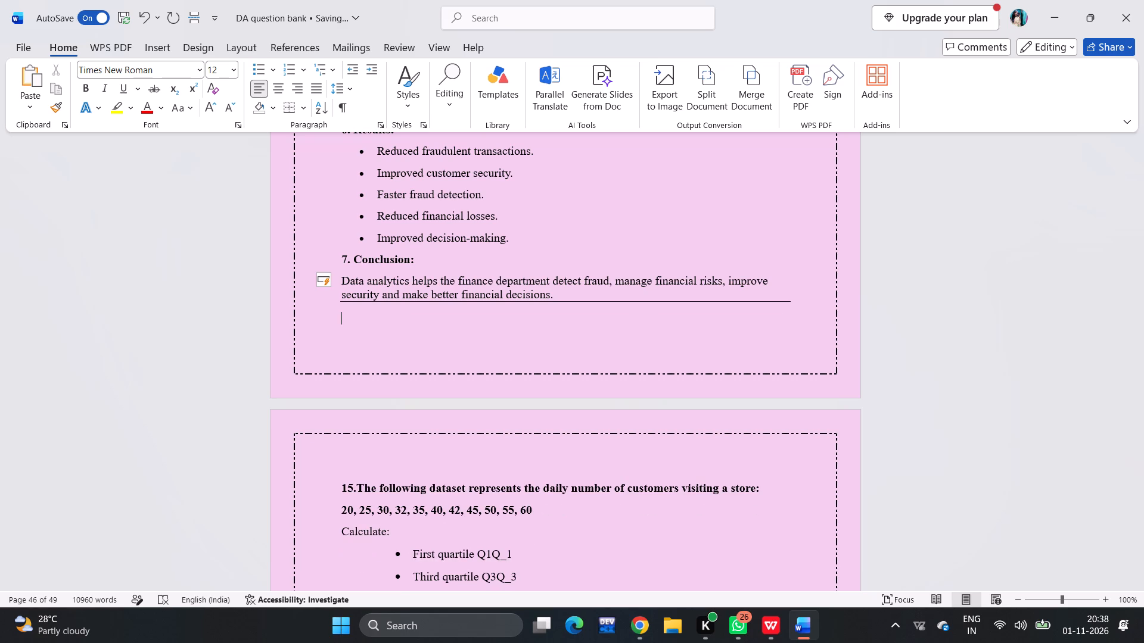
click(565, 351)
key(BackSpace)
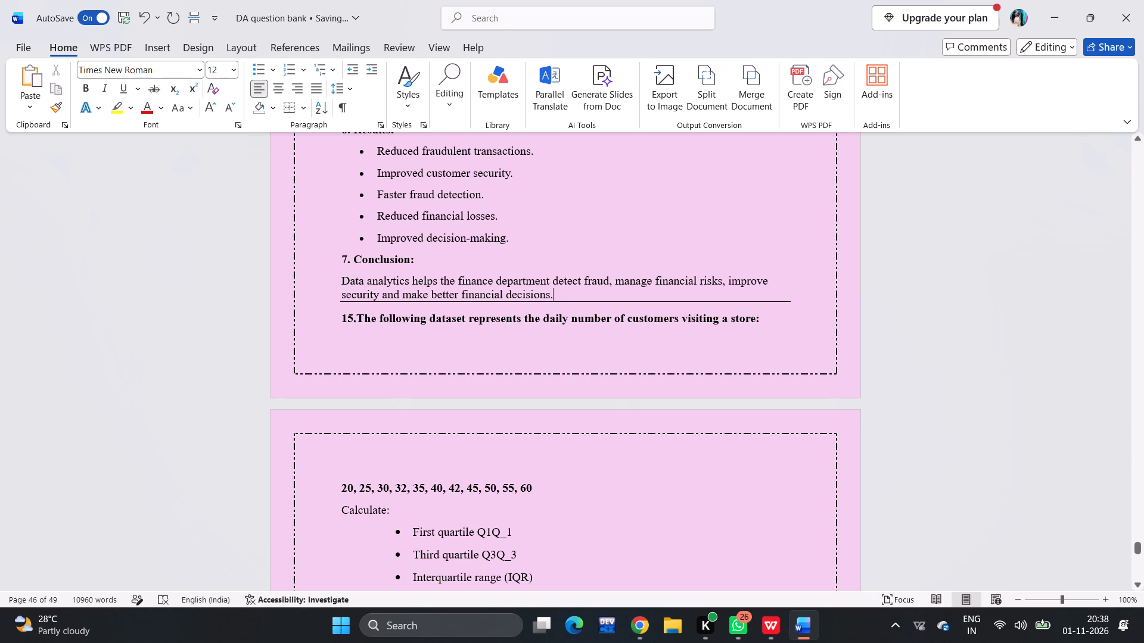
key(Return)
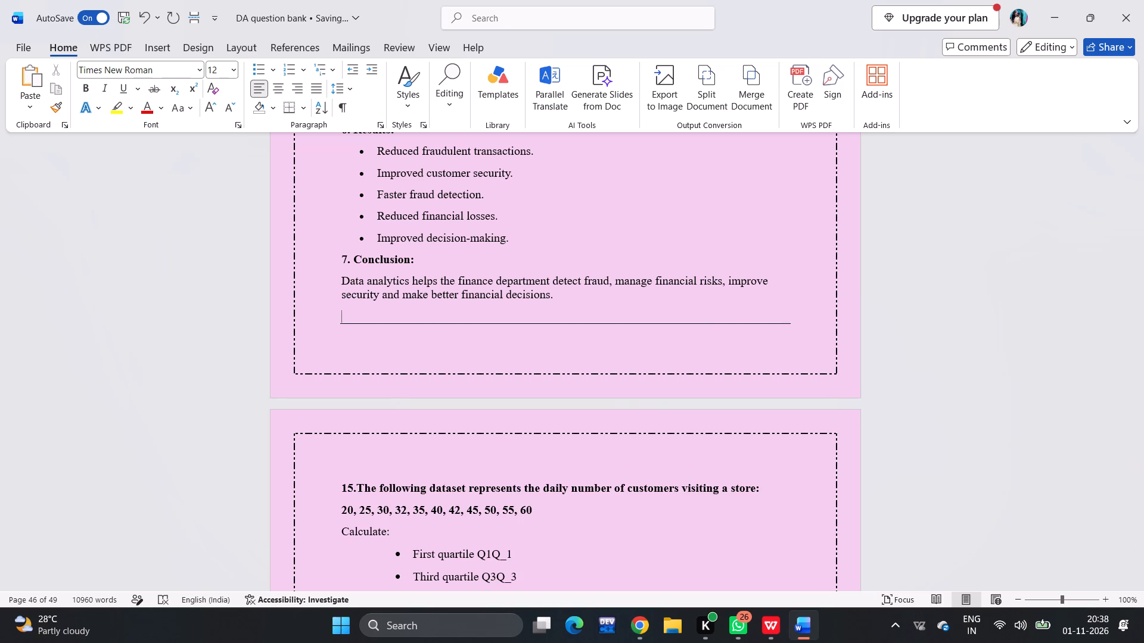
key(BackSpace)
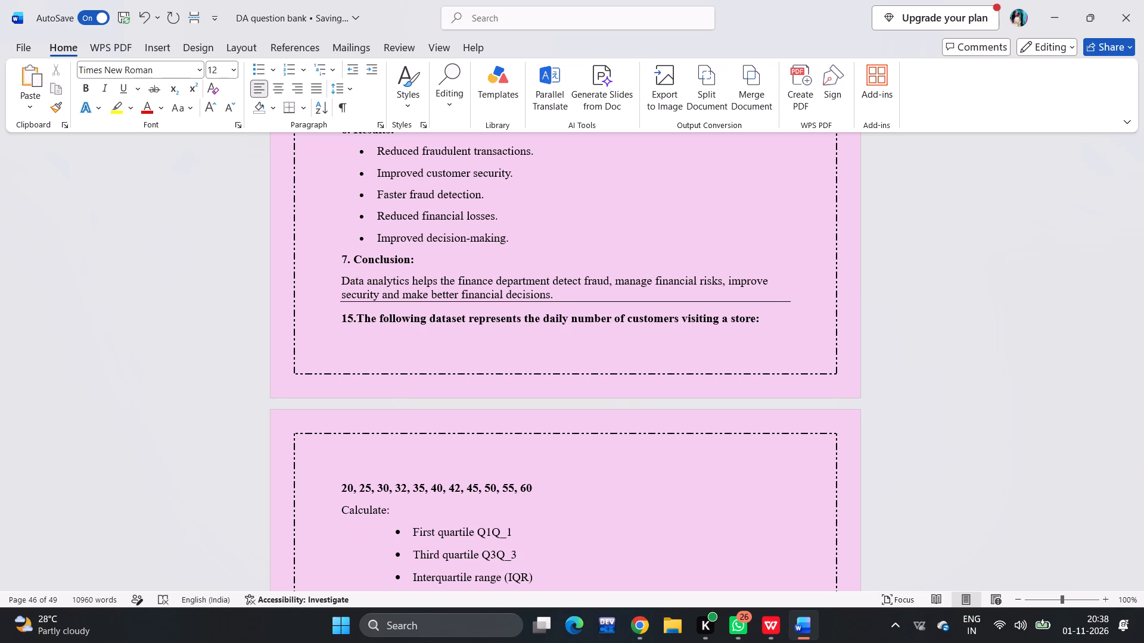
Add an empty line above the question 15 heading so it starts on the same page as its dataset.
click(338, 311)
key(Return)
scroll(601, 451, up, 4)
scroll(601, 451, down, 4)
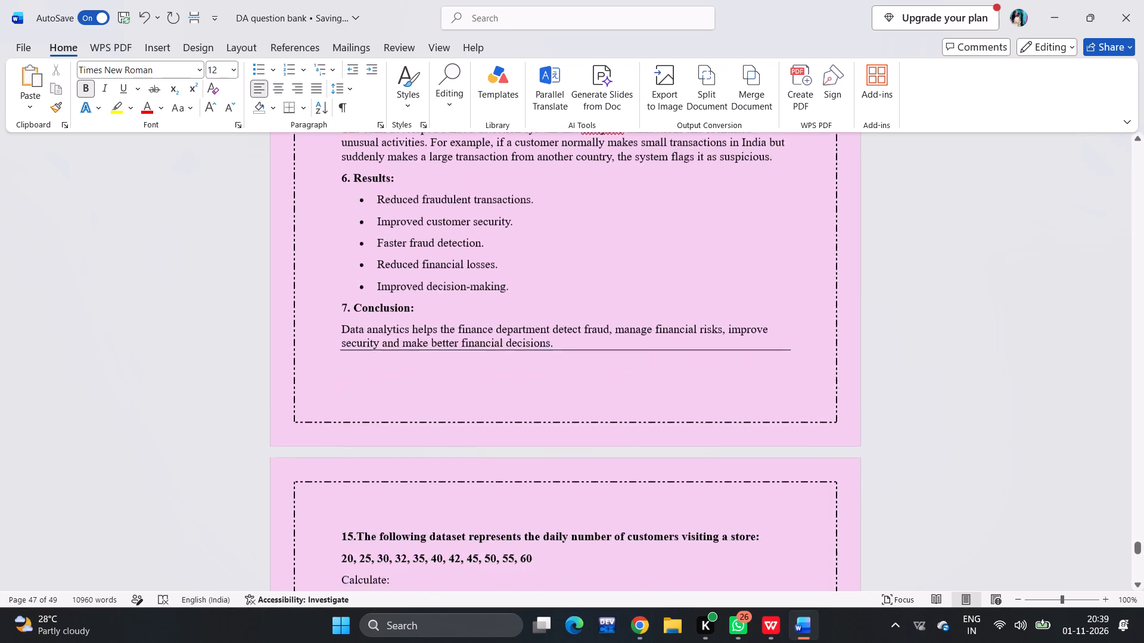
Insert the label "(a)" after the number 15 in the heading about daily customers visiting a store.
scroll(601, 451, down, 7)
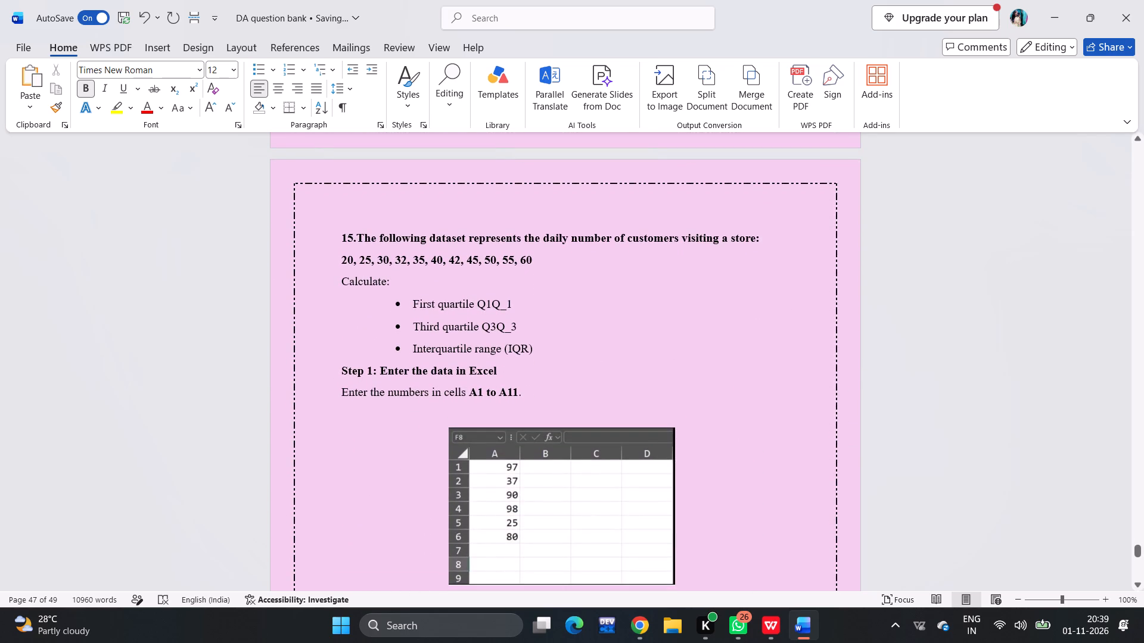
scroll(623, 429, down, 2)
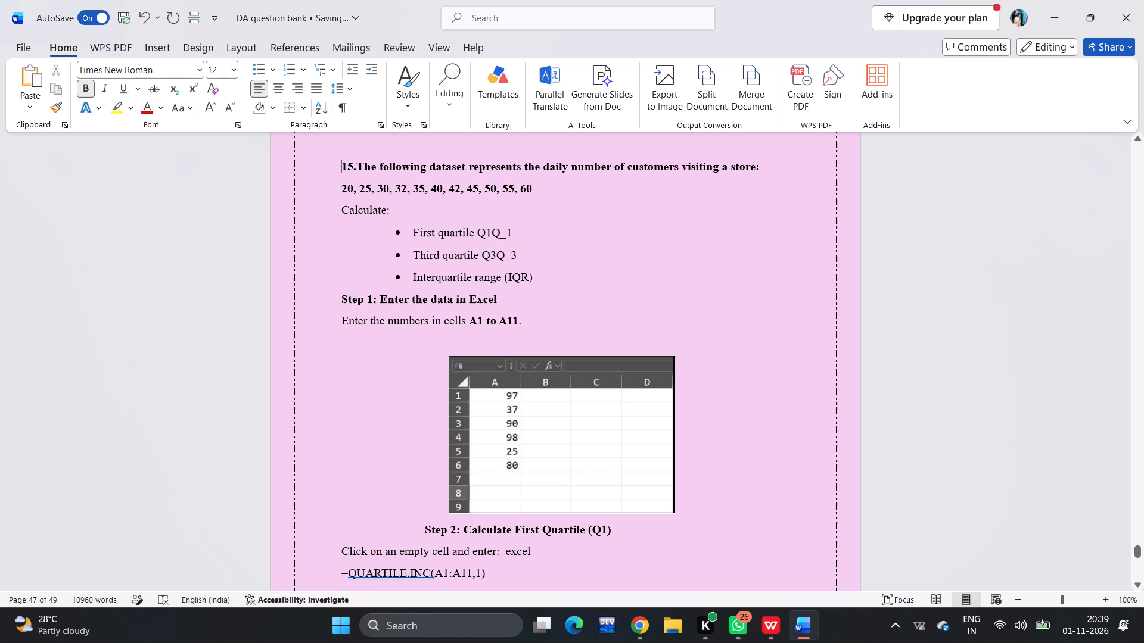
scroll(492, 238, down, 5)
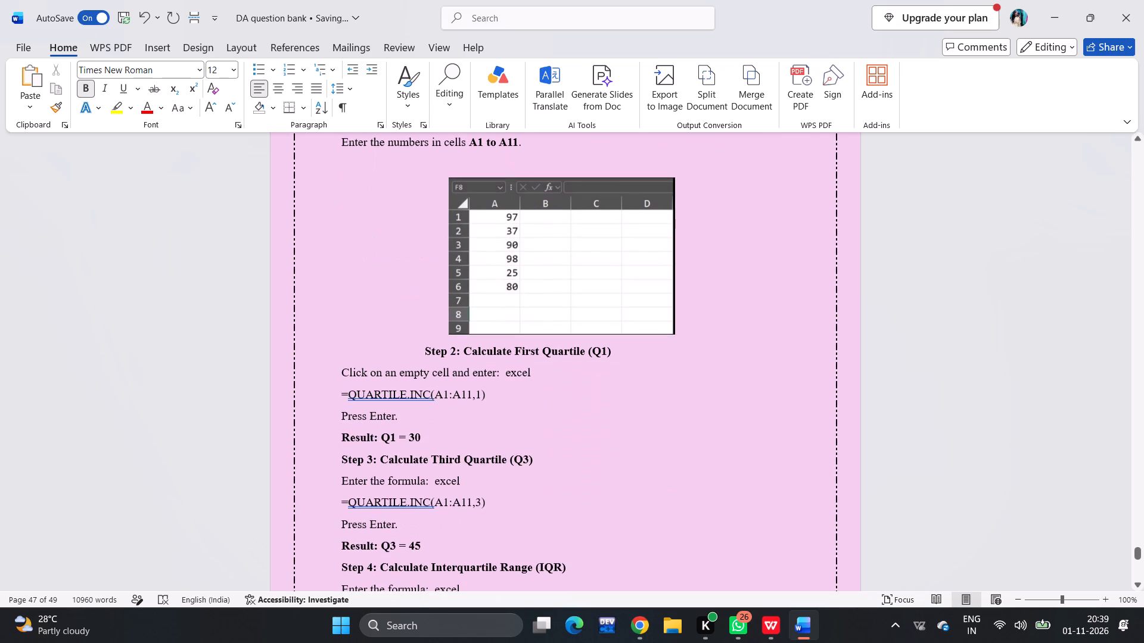
scroll(472, 258, down, 4)
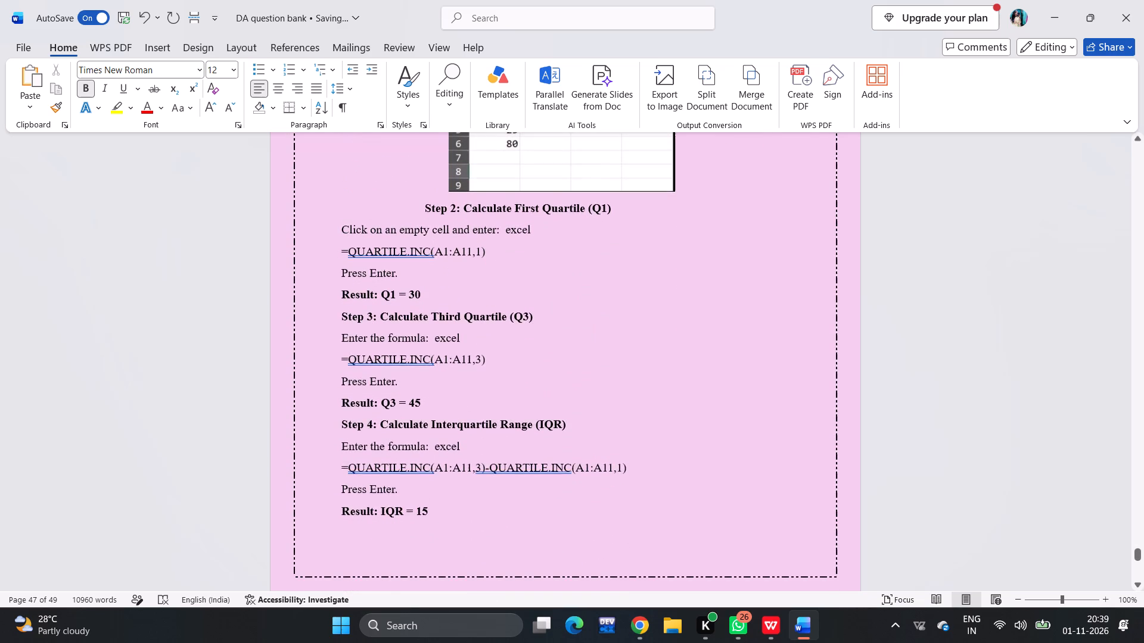
scroll(472, 258, down, 1)
scroll(472, 258, up, 11)
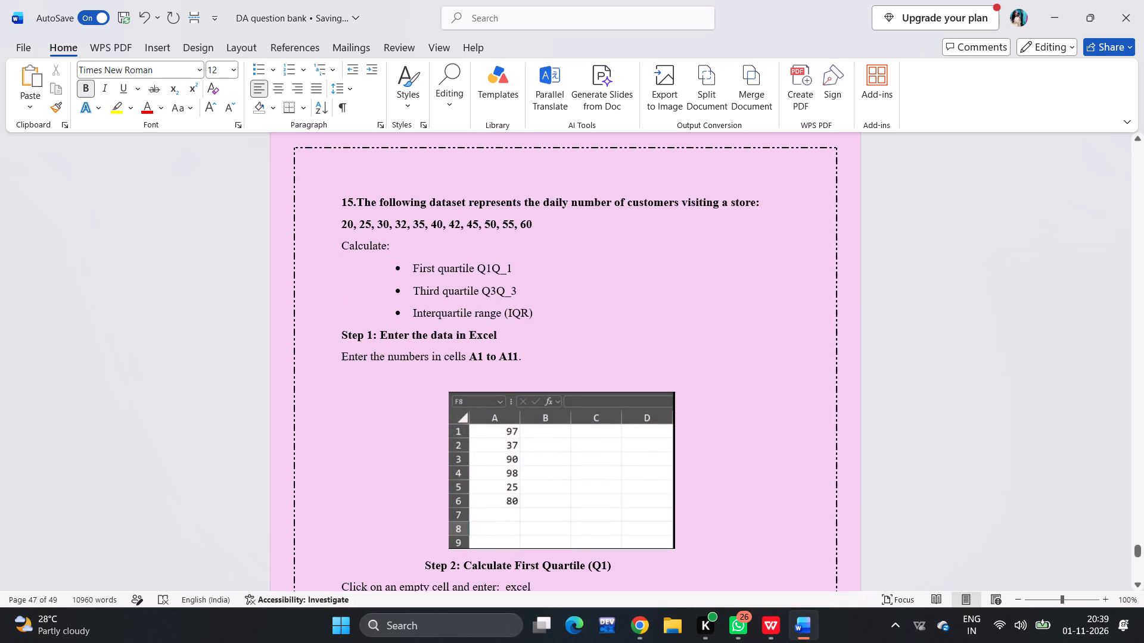
click(360, 201)
click(359, 200)
key(shift+parenleft)
key(a)
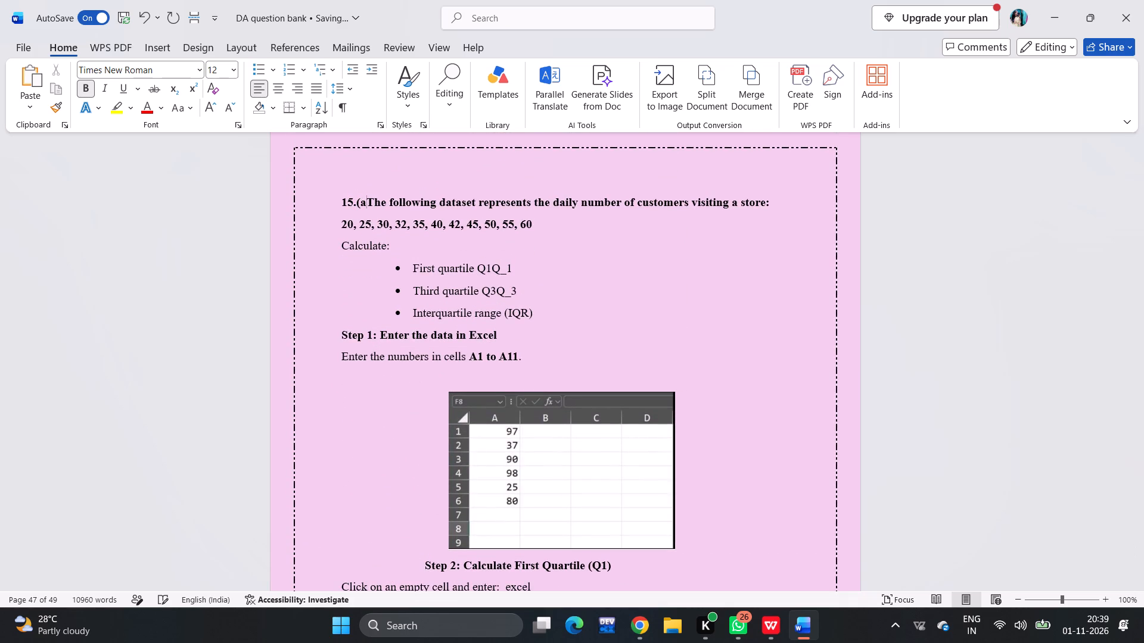
text())
key(space)
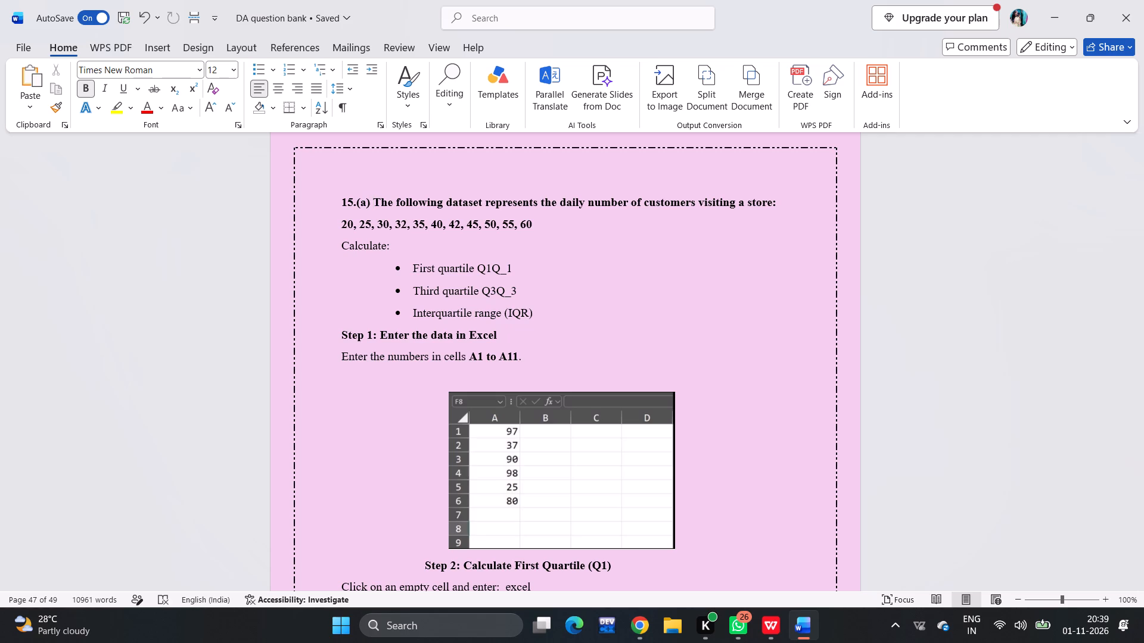
Prefix the question on the use of filter in an Excel workbook with "(b)" and make that heading bold.
scroll(450, 343, down, 10)
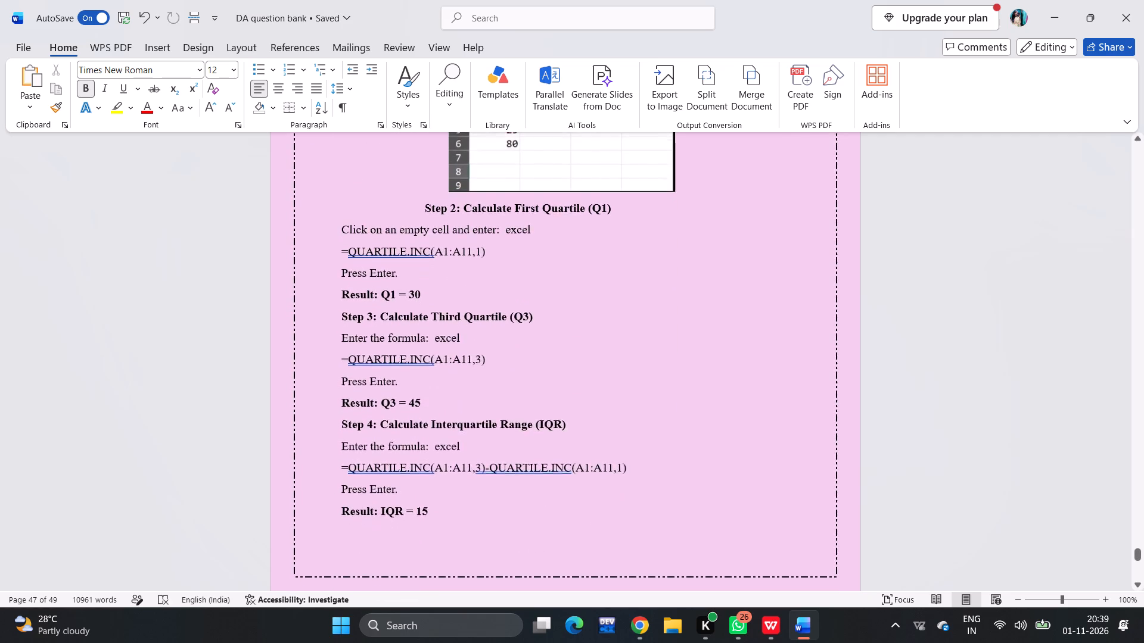
scroll(450, 343, down, 13)
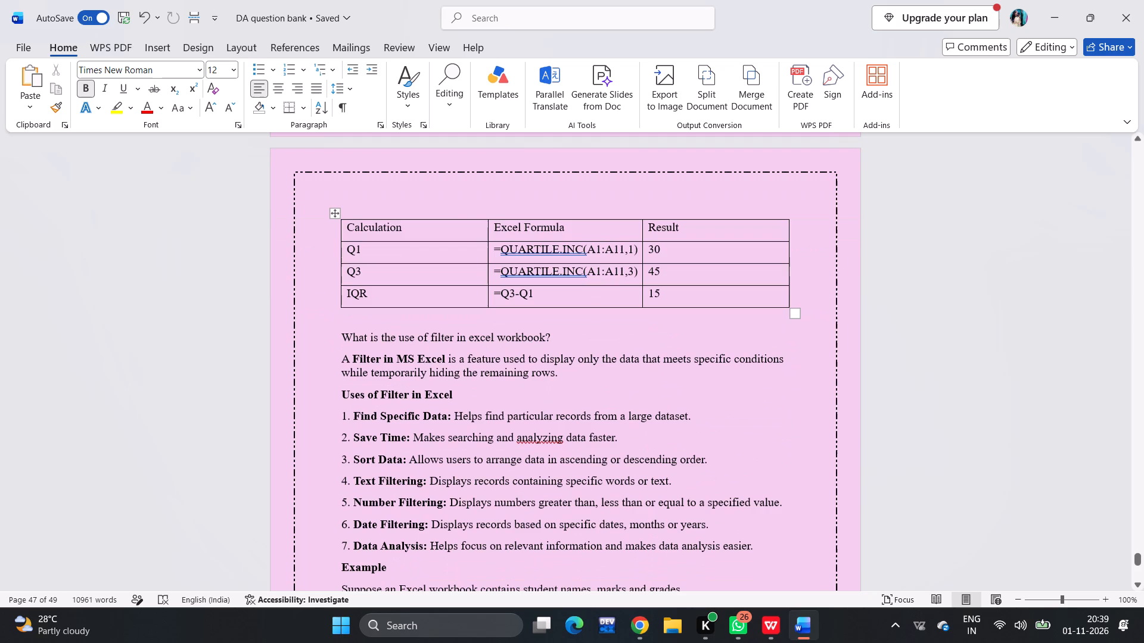
click(340, 336)
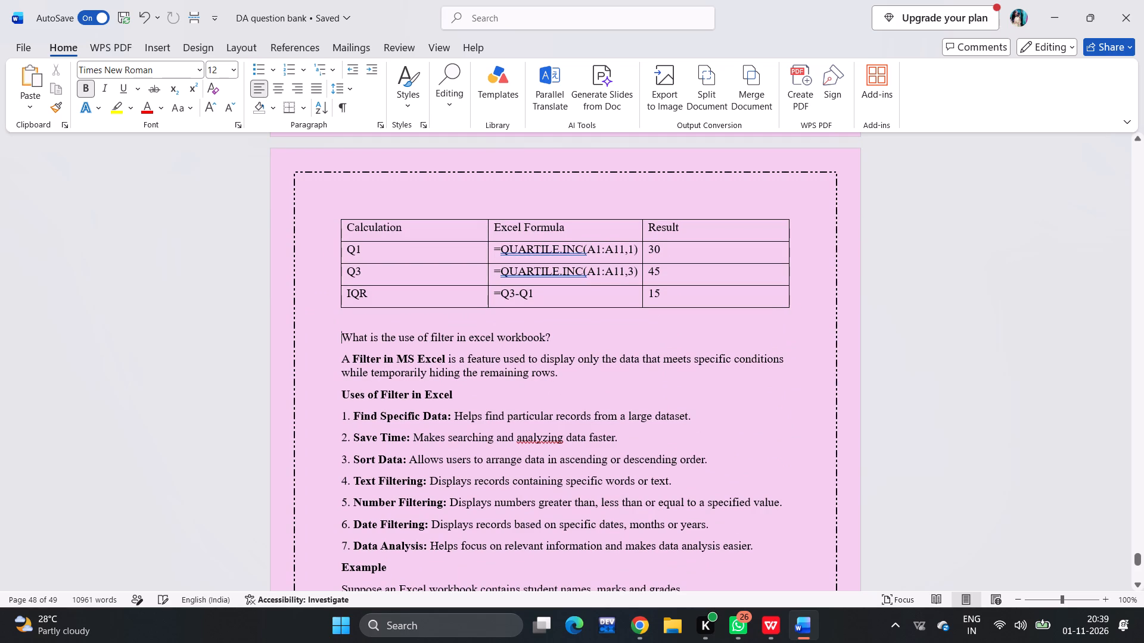
text((b)
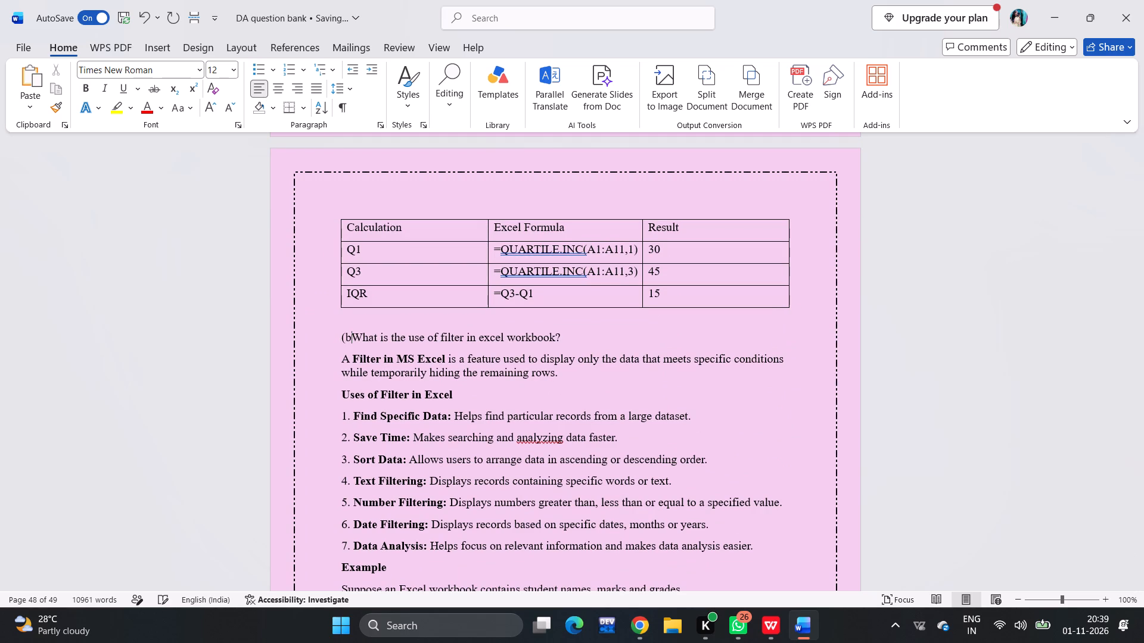
text())
key(space)
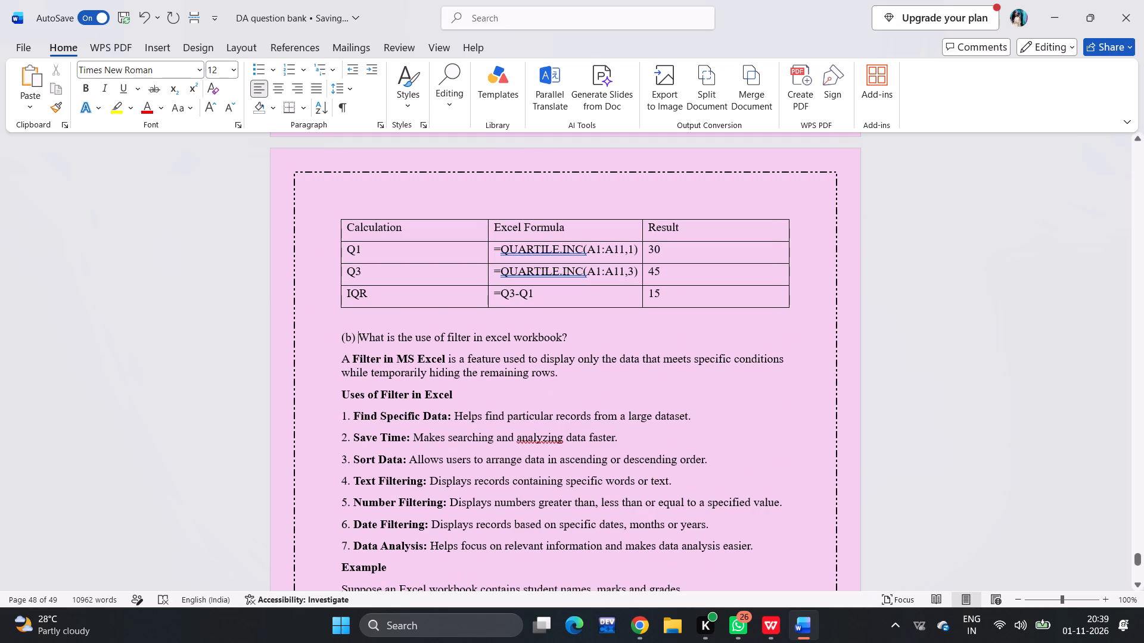
drag(344, 333, 599, 326)
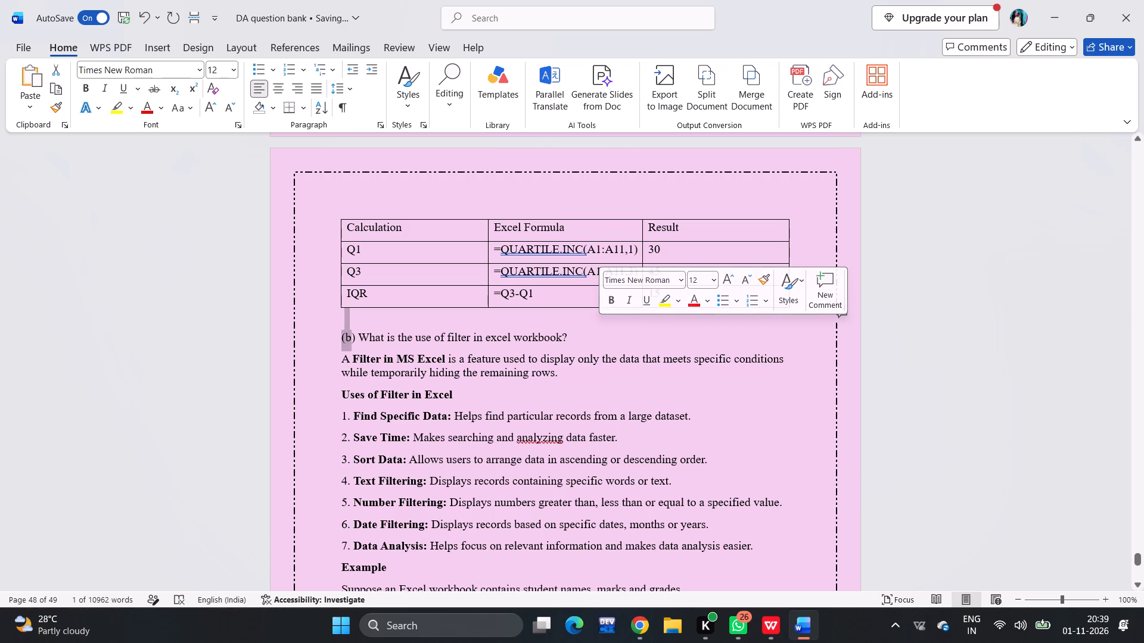
drag(569, 343, 326, 349)
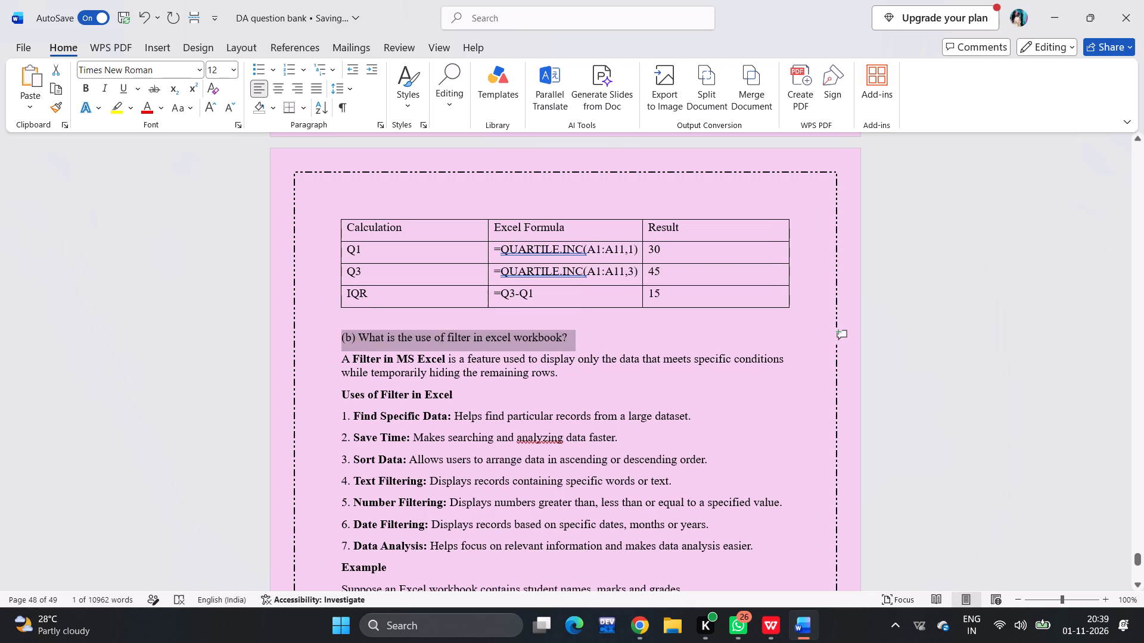
click(91, 89)
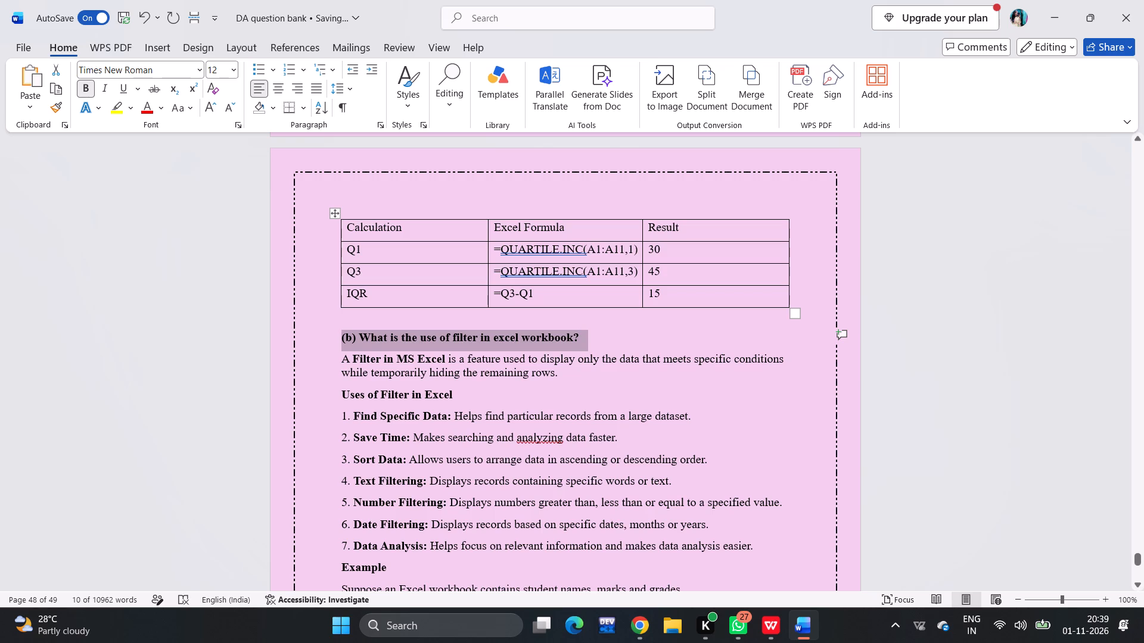
Paste the centred dashed separator between the quartile results table and question (b), leaving no extra empty line after it.
click(798, 297)
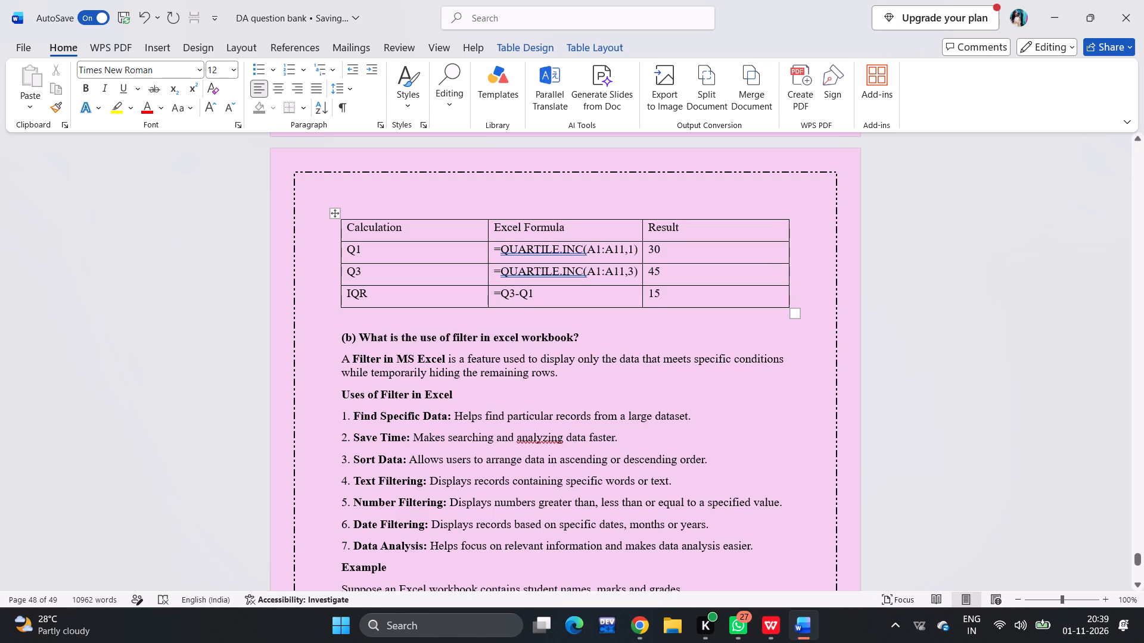
click(341, 336)
key(Return)
click(527, 331)
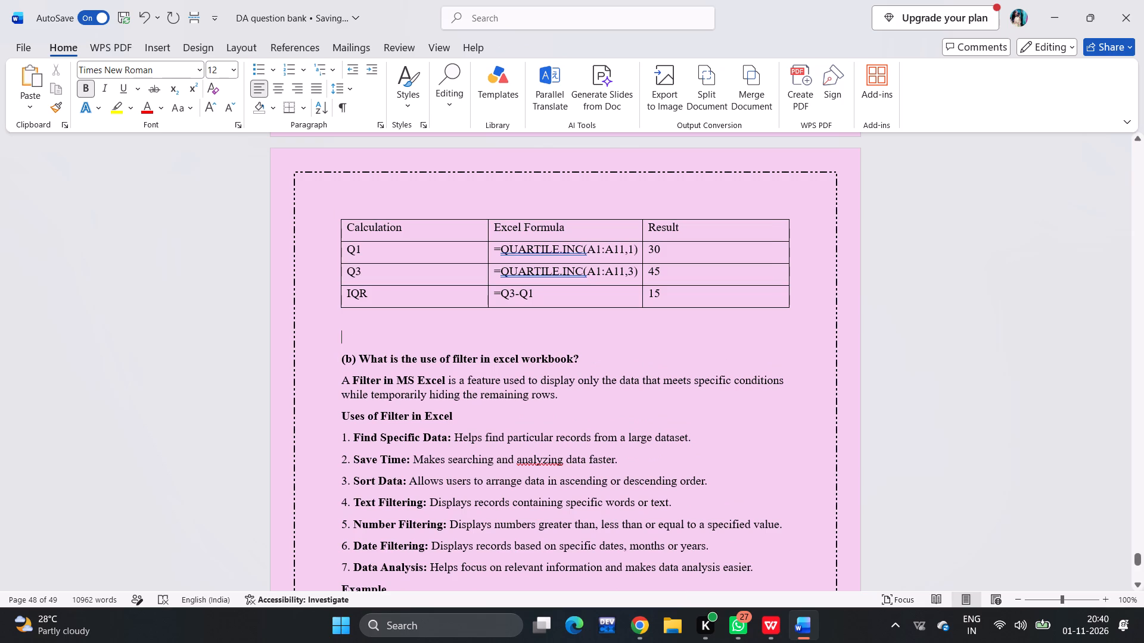
click(275, 94)
key(ctrl+v)
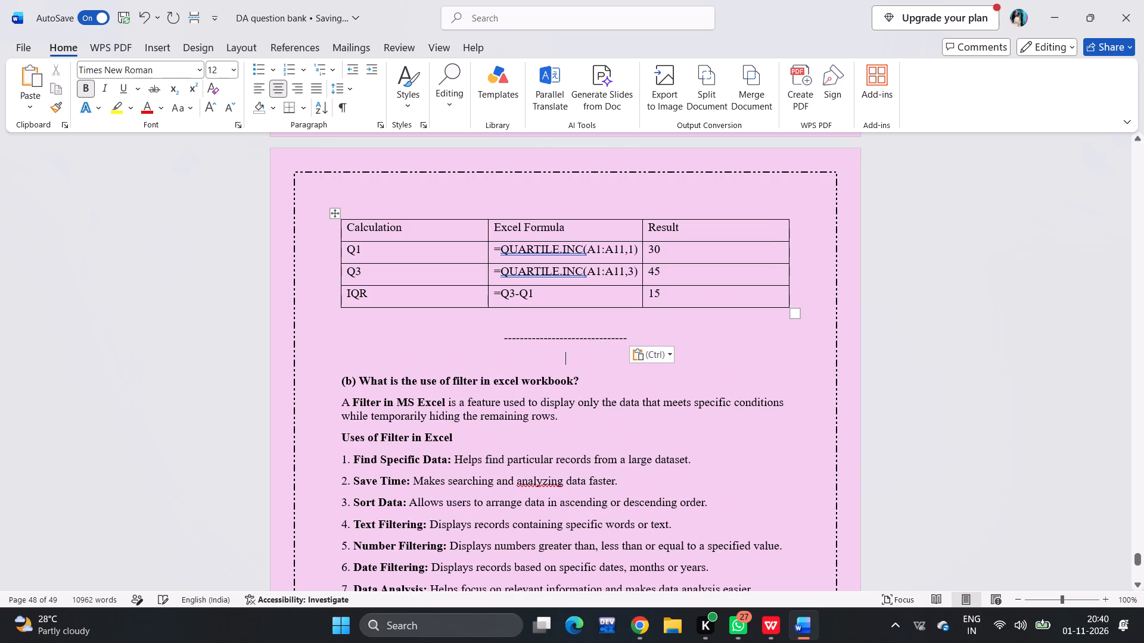
key(BackSpace)
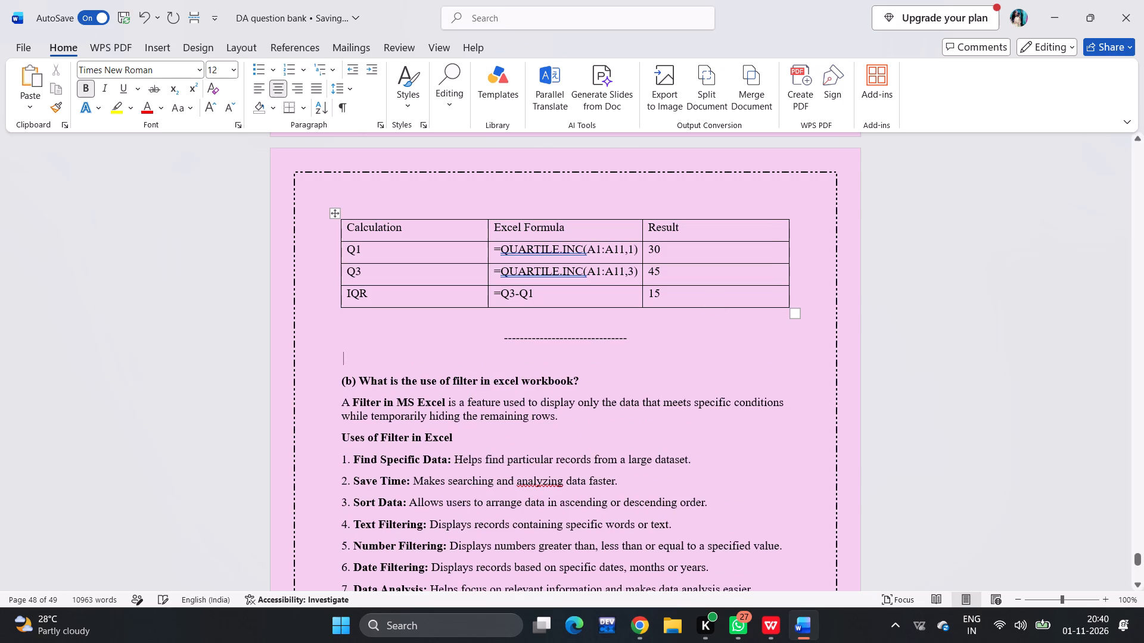
key(BackSpace)
Insert a full-width horizontal divider line after the filter example's last sentence about the Marks column.
scroll(605, 315, down, 5)
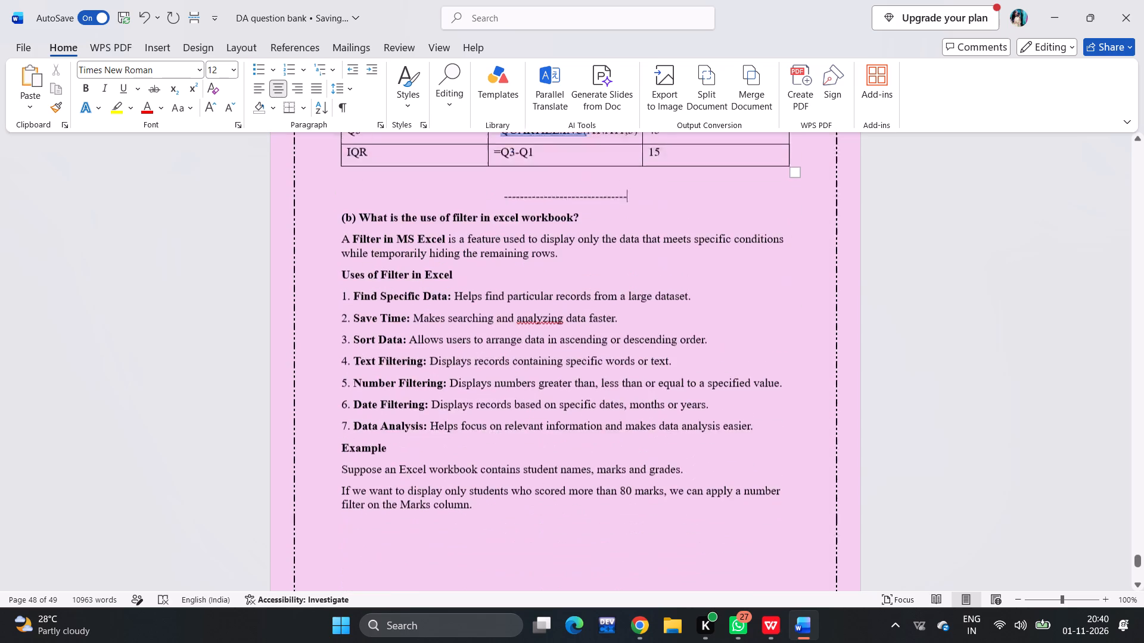
scroll(604, 333, down, 4)
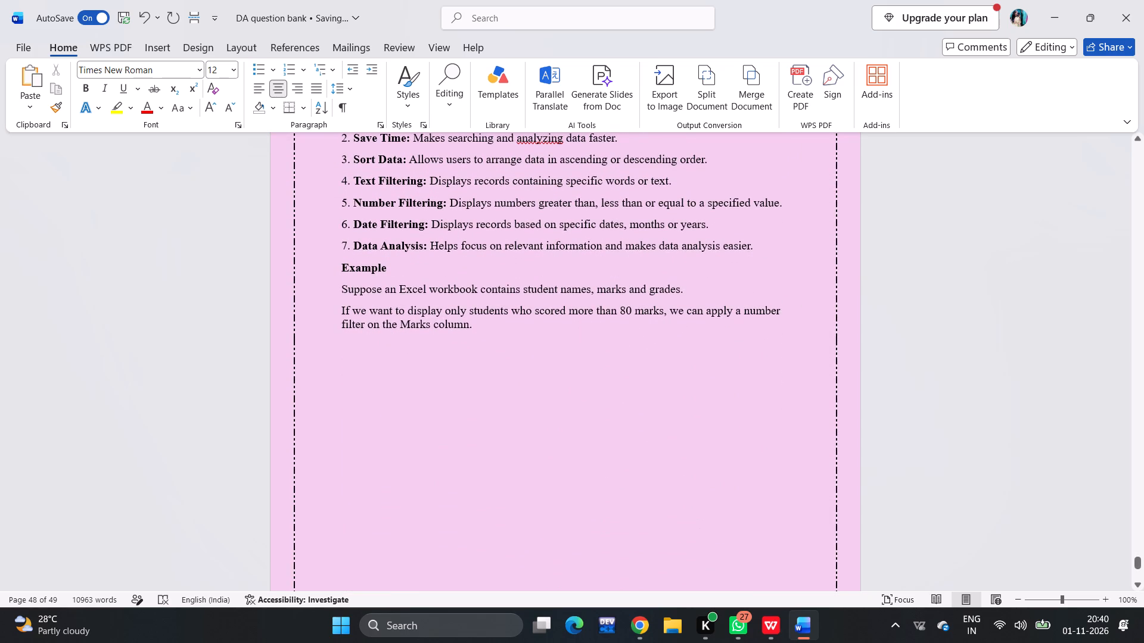
click(524, 321)
key(Return)
key(minus)
key(minus)
key(minus)
key(minus)
key(minus)
key(minus)
key(minus)
key(minus)
key(minus)
key(minus)
key(minus)
key(minus)
key(minus)
key(minus)
key(minus)
key(minus)
key(minus)
key(minus)
key(minus)
key(minus)
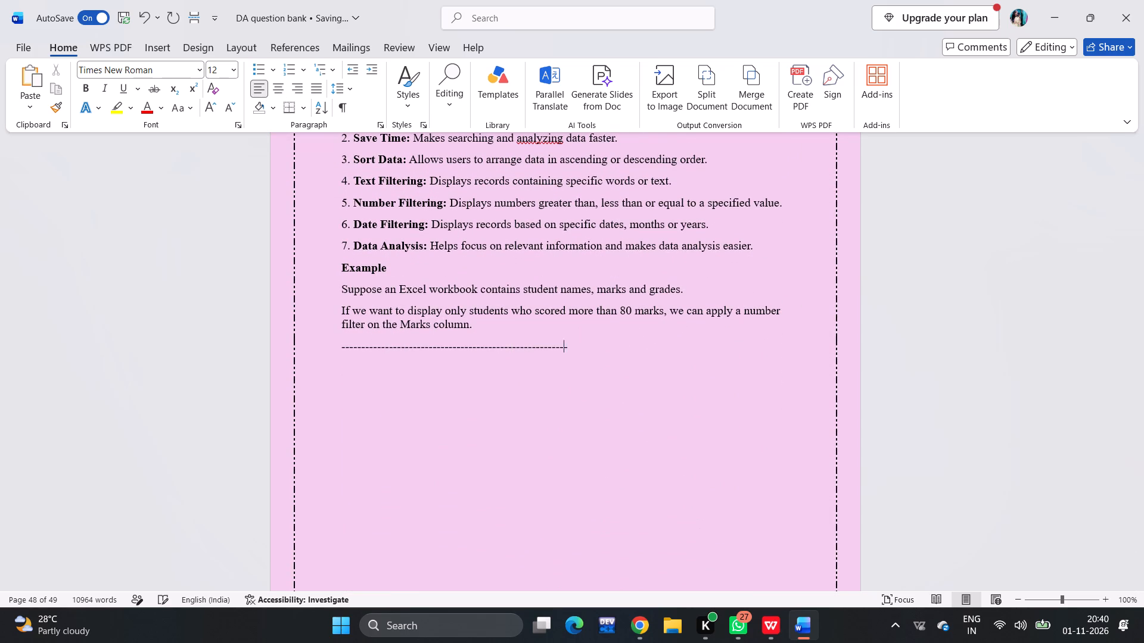
text(--)
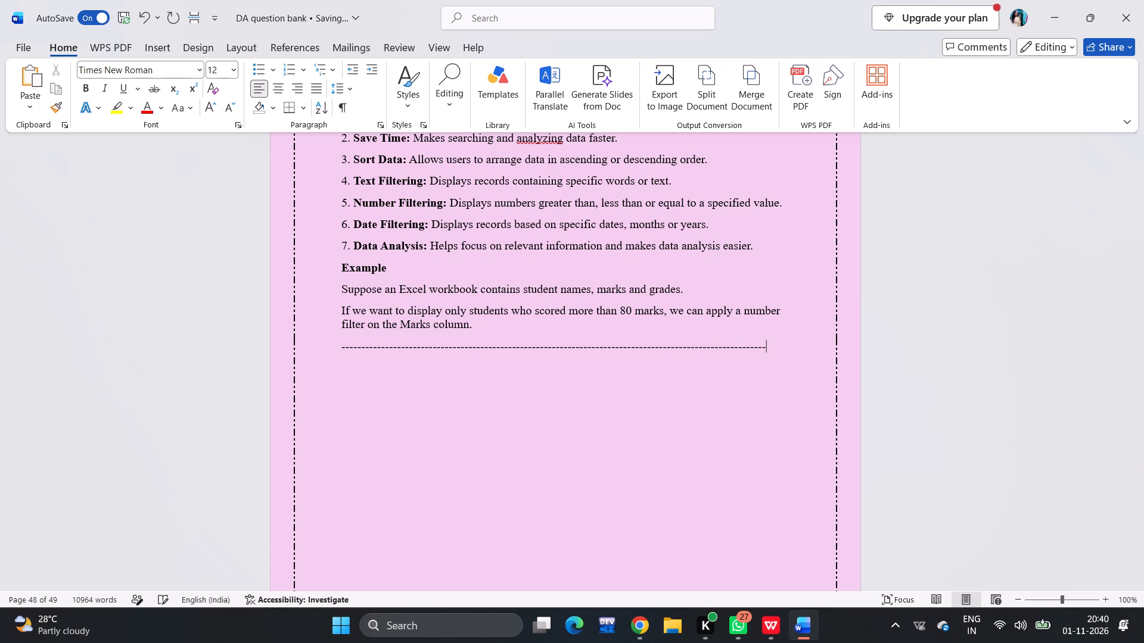
text(-----)
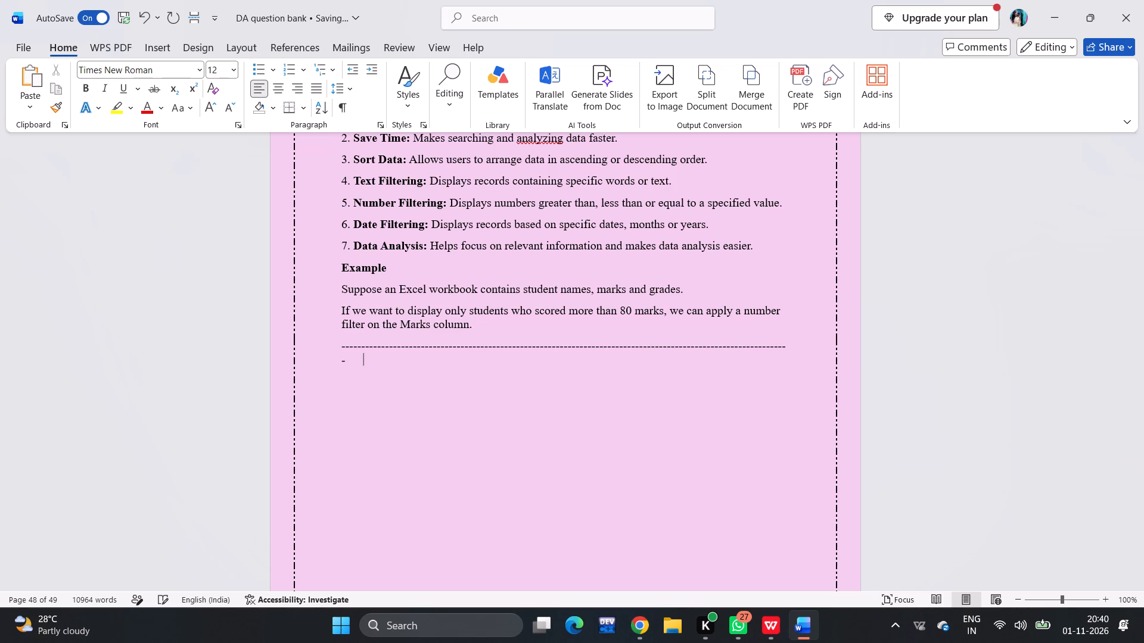
key(BackSpace)
key(Return)
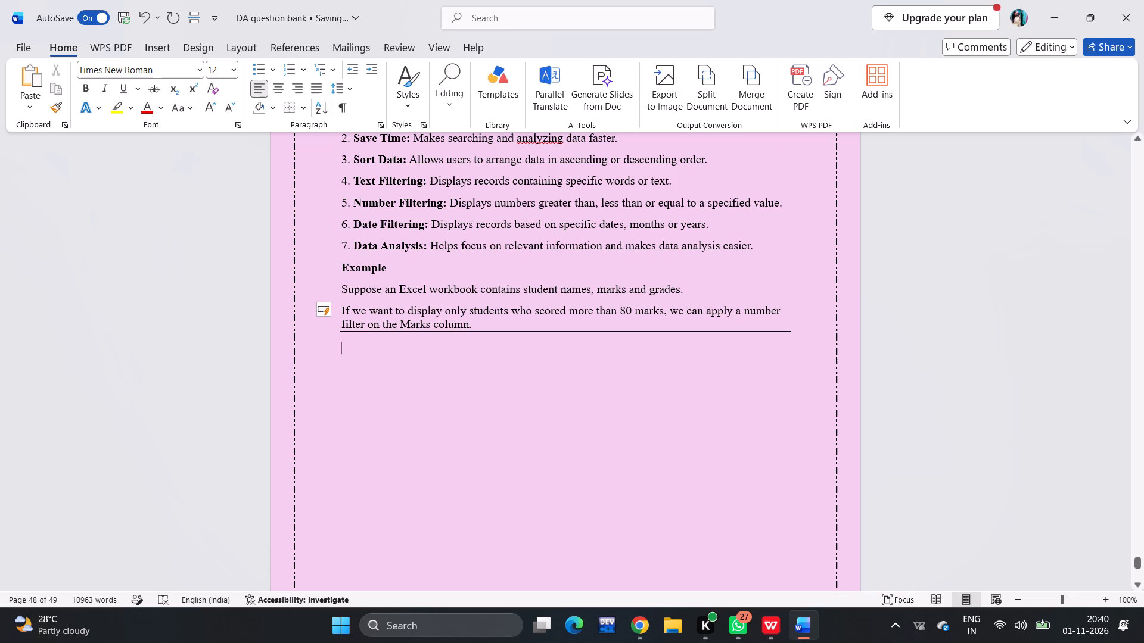
Switch to WPS Office and copy the whole text of the question 16 to 20 answers document, from Q16 through the conditional formatting steps.
click(772, 618)
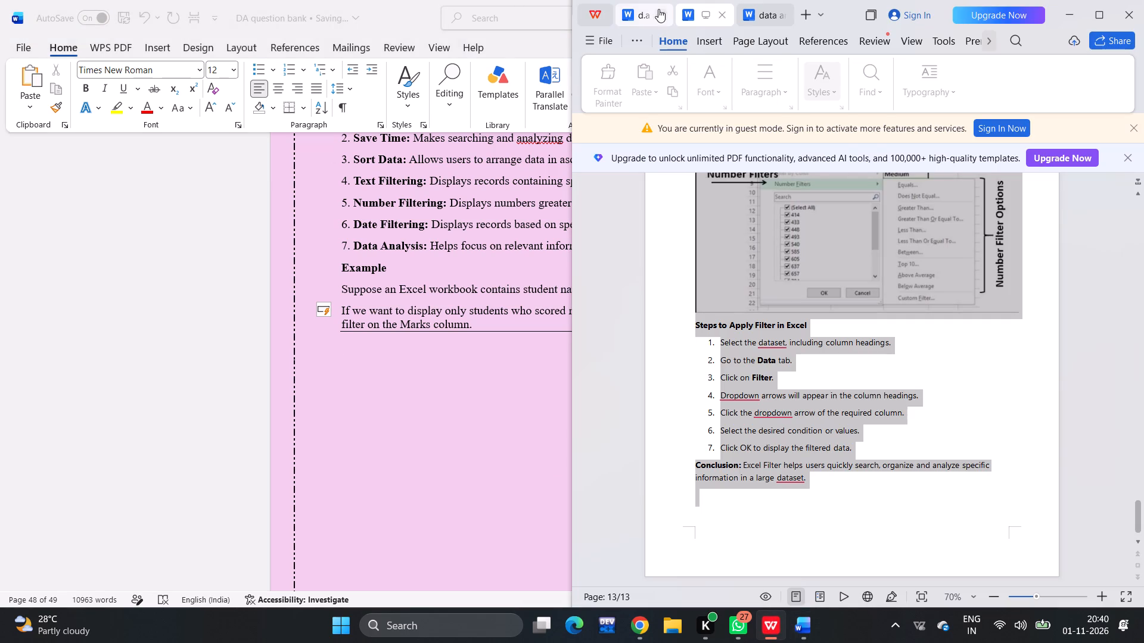
click(648, 15)
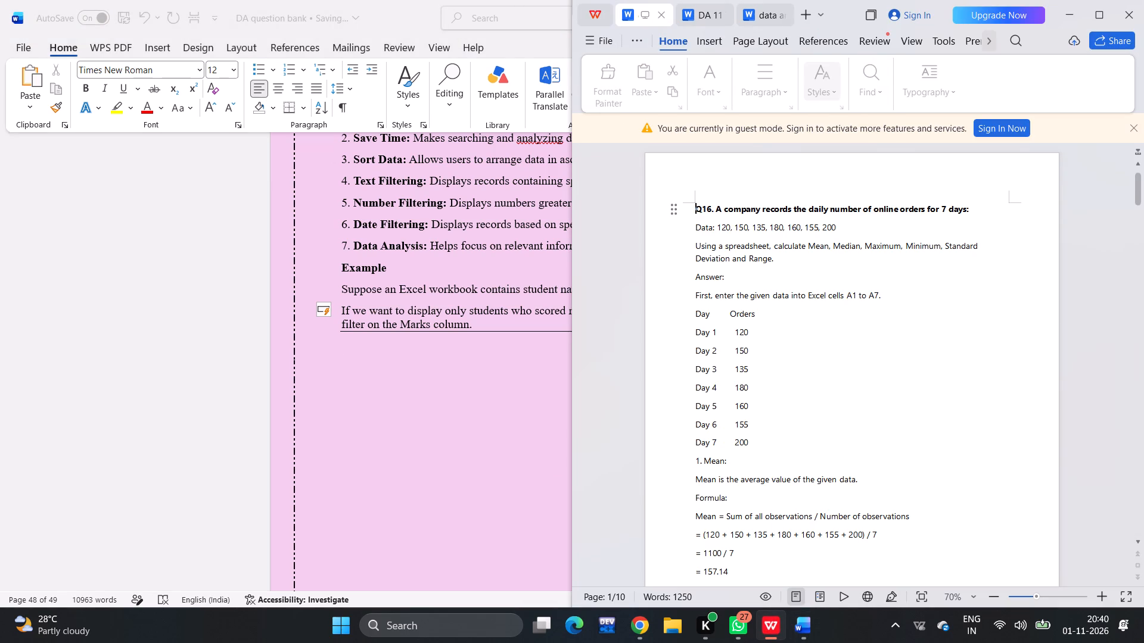
drag(696, 206, 709, 244)
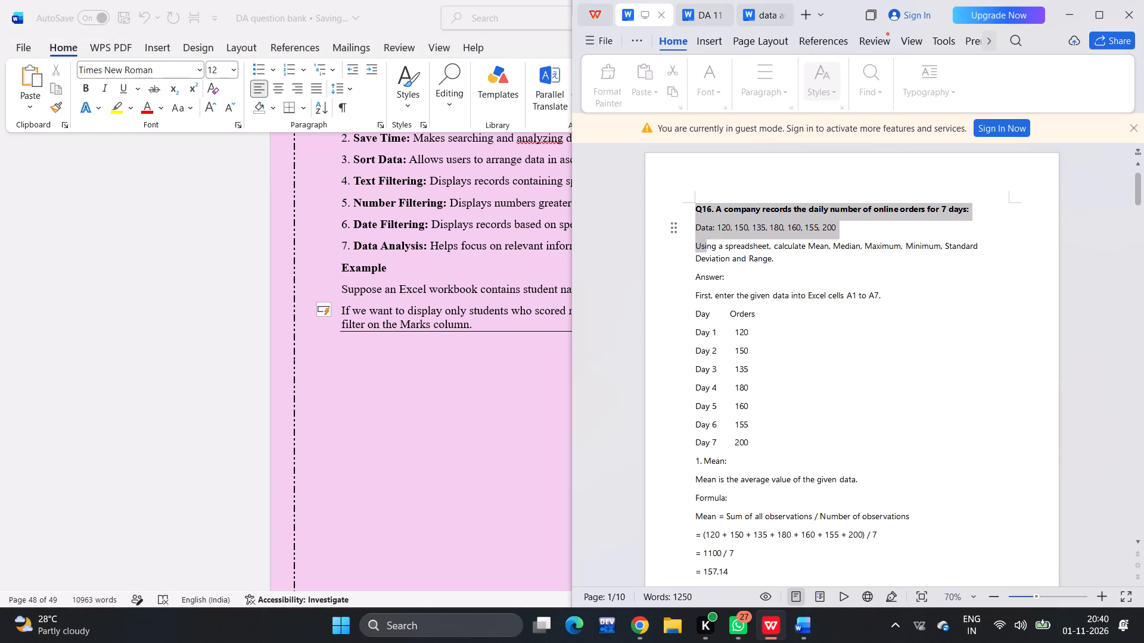
drag(709, 244, 768, 603)
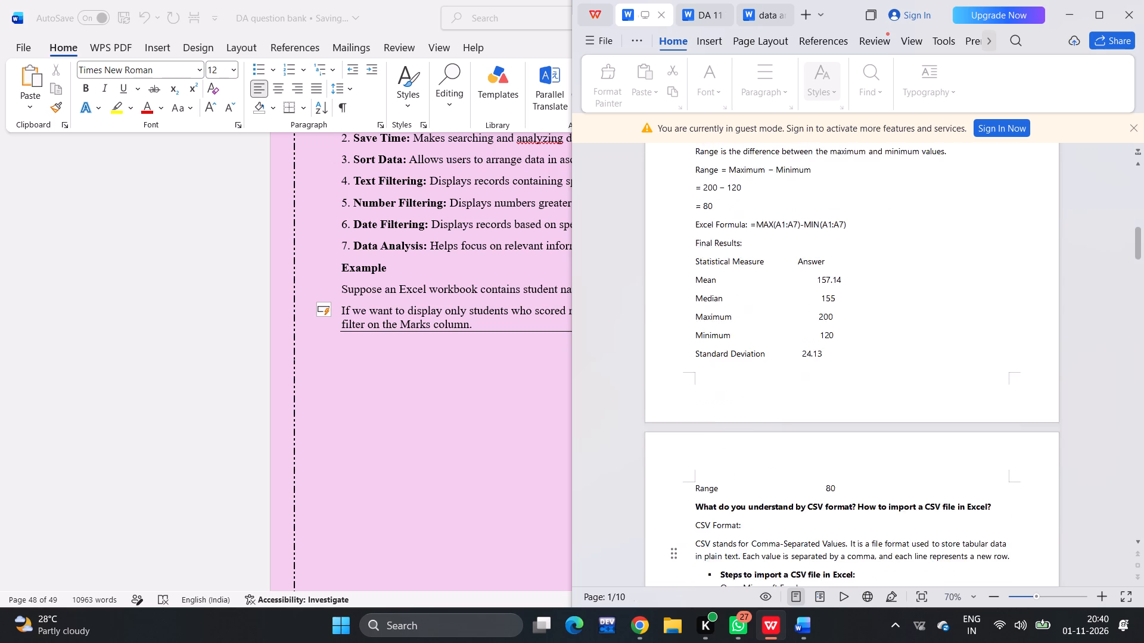
drag(768, 603, 859, 604)
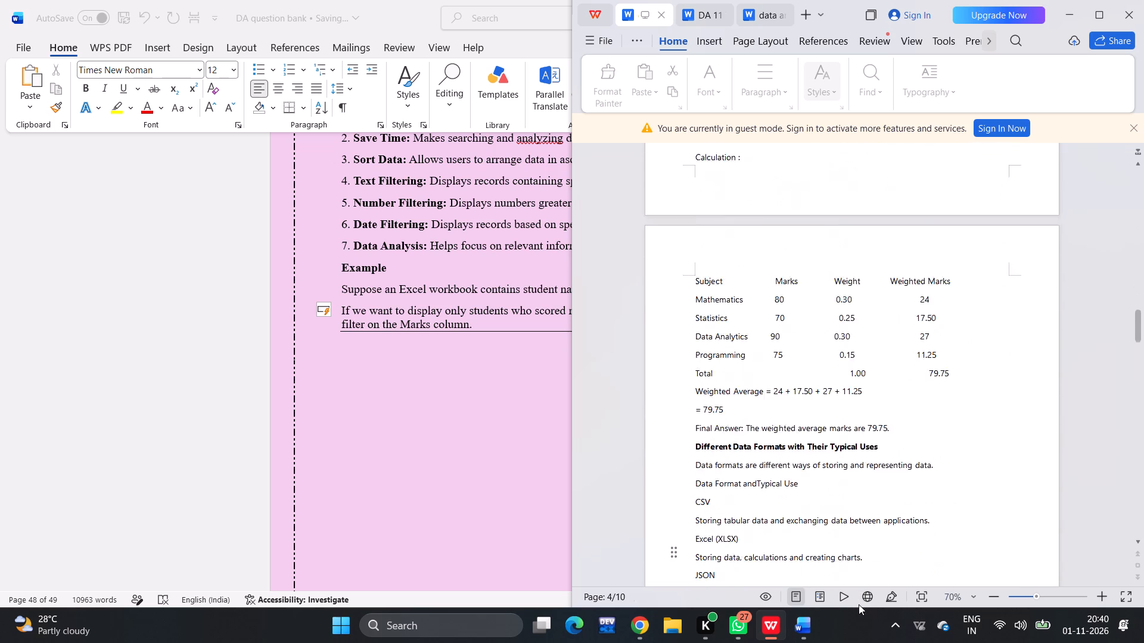
drag(859, 604, 862, 604)
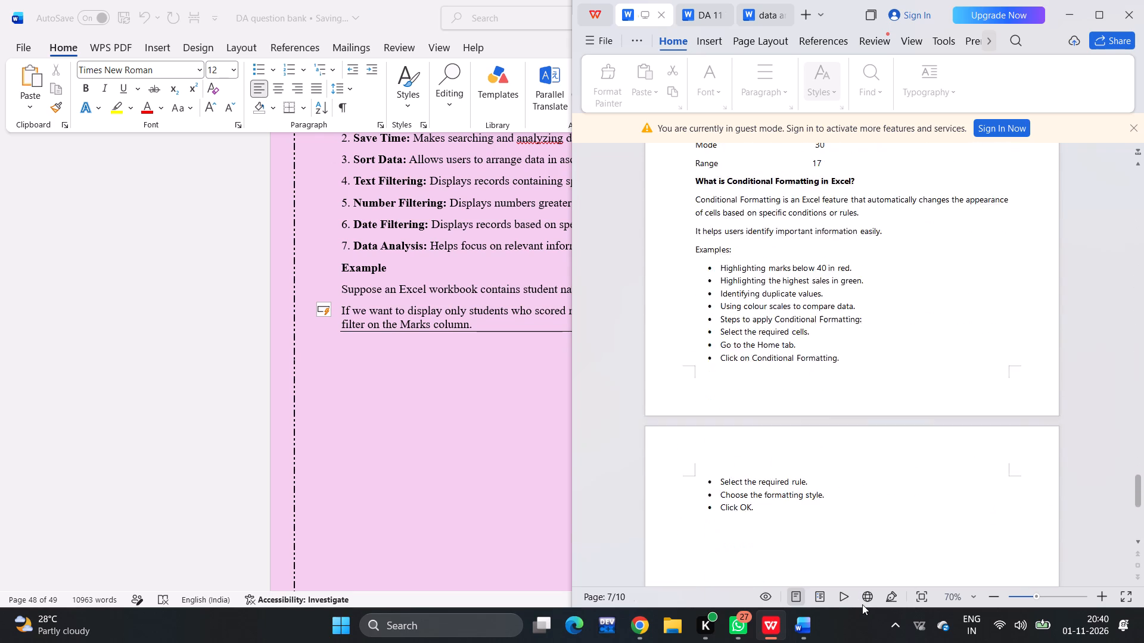
drag(862, 604, 991, 51)
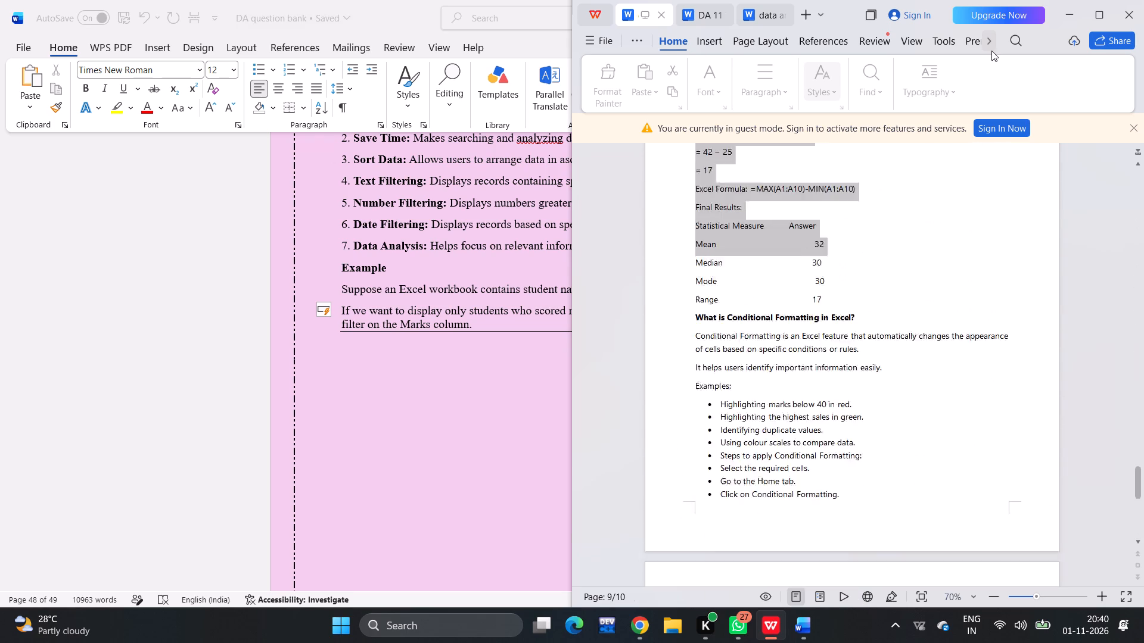
drag(991, 51, 986, 563)
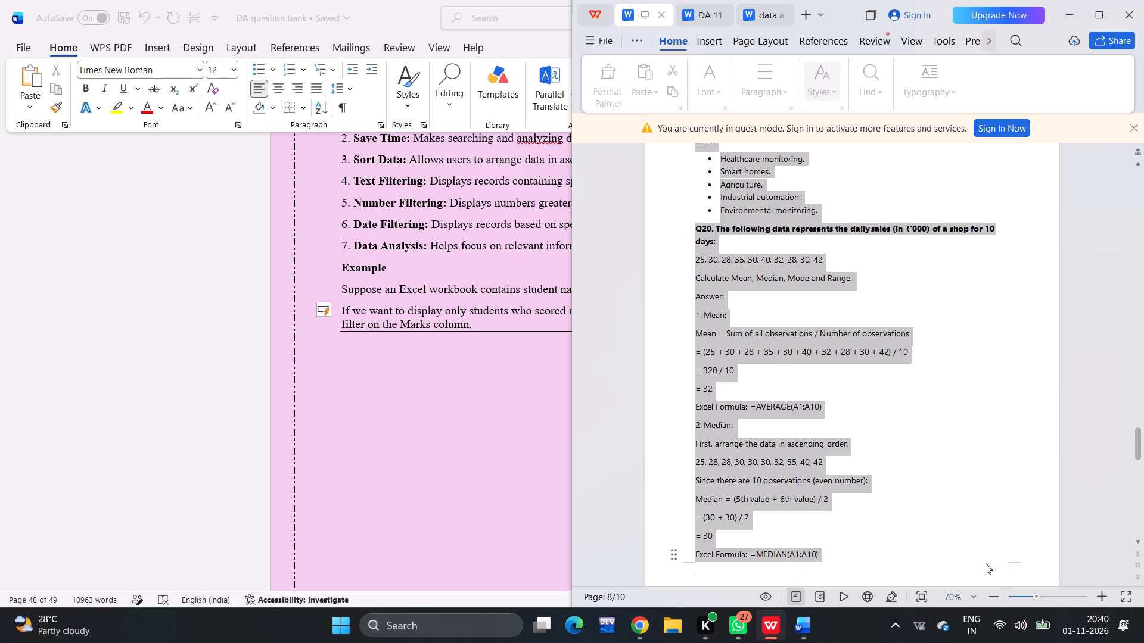
drag(986, 563, 1080, 500)
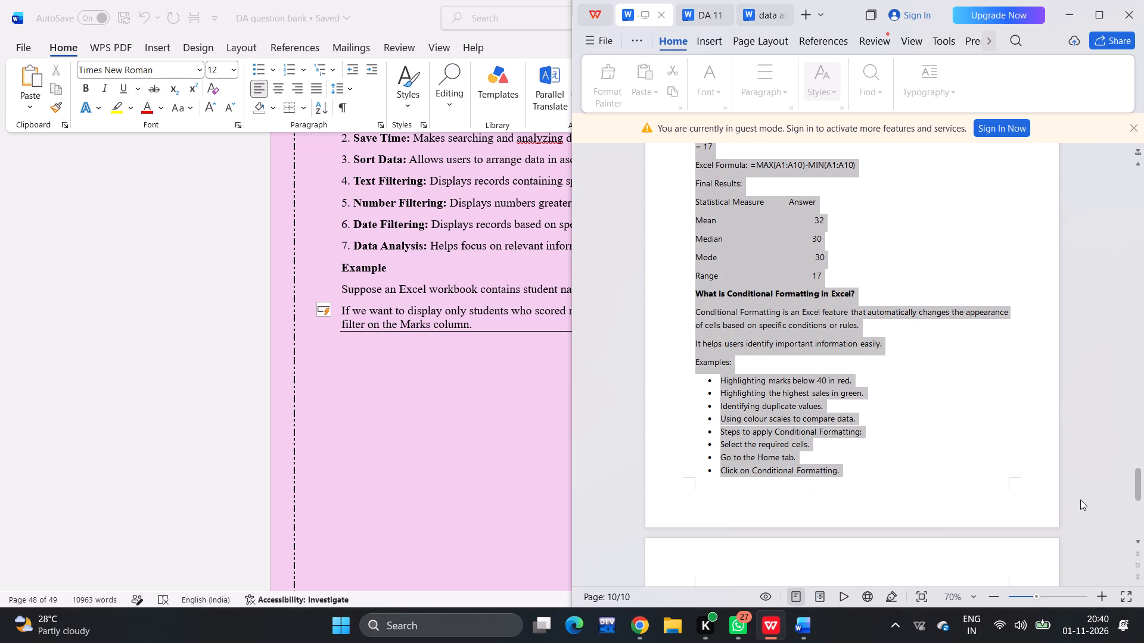
drag(1080, 500, 1143, 604)
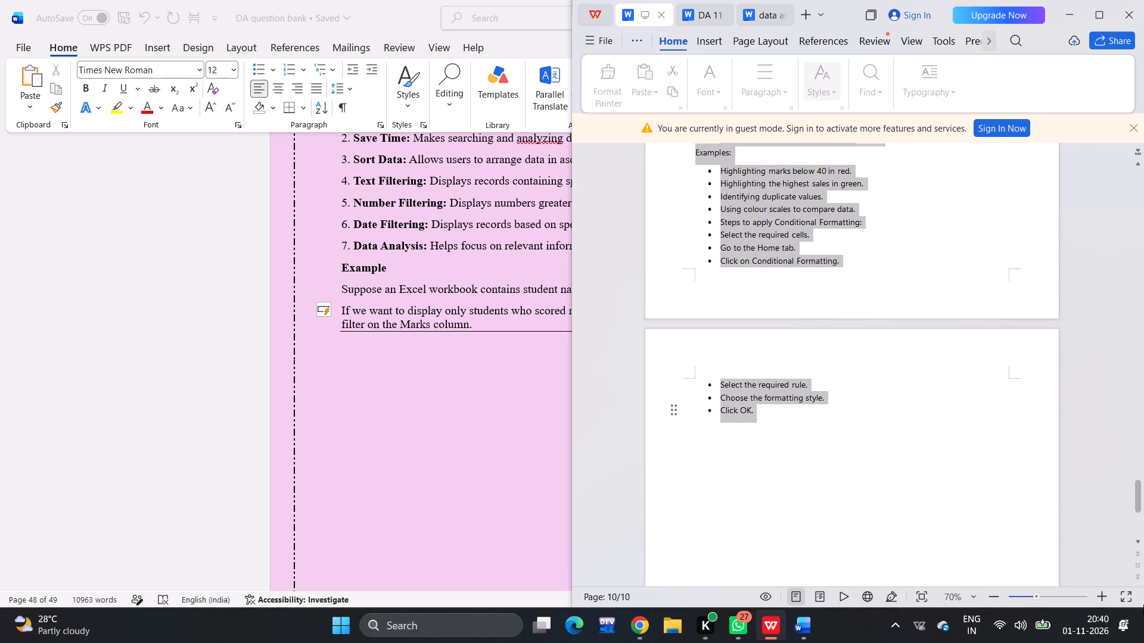
drag(1143, 604, 1143, 277)
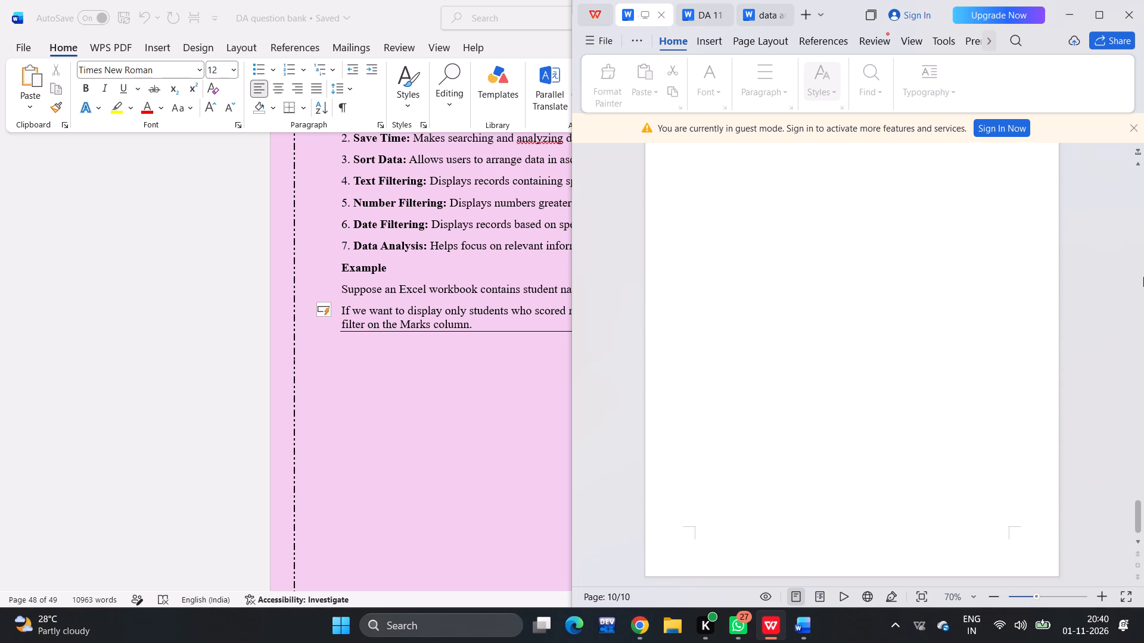
drag(1143, 277, 1070, 219)
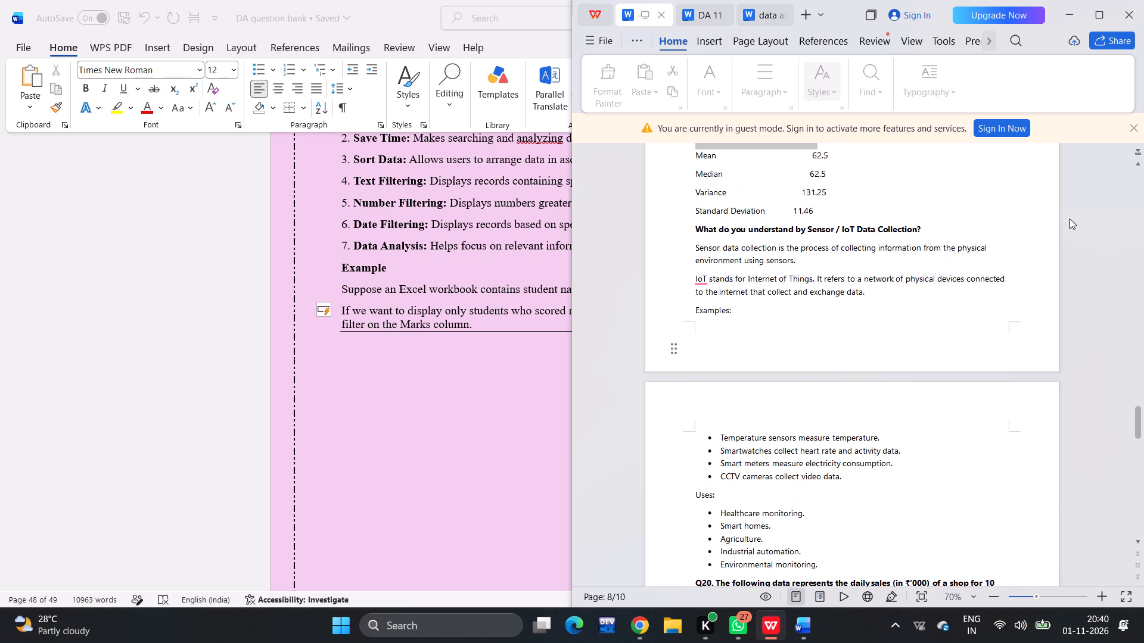
drag(1070, 219, 1071, 274)
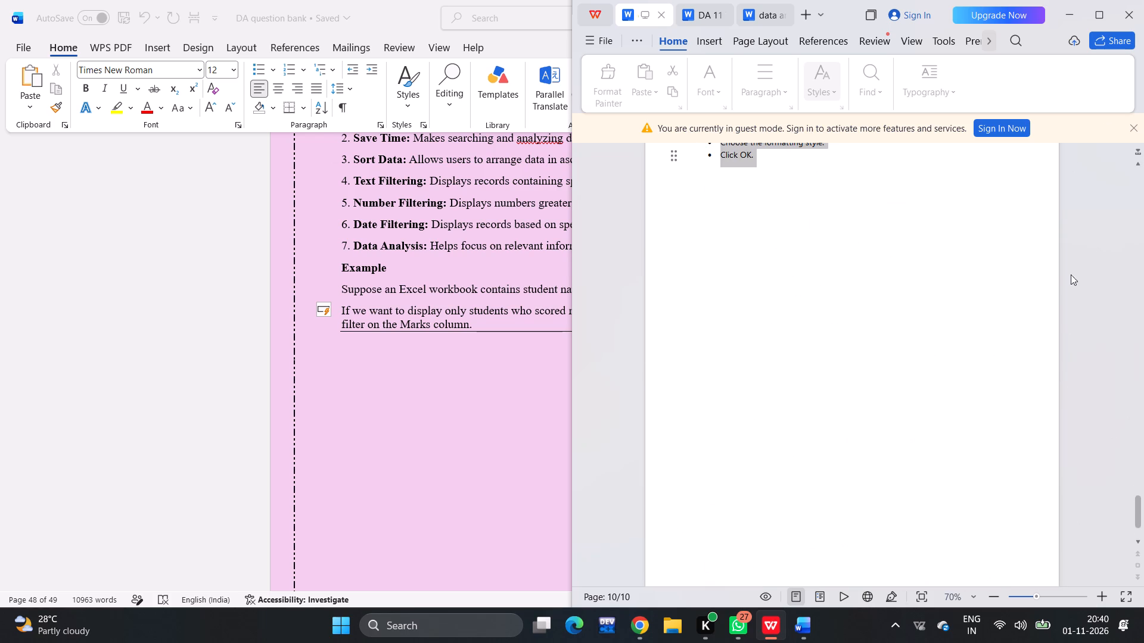
drag(1071, 274, 918, 282)
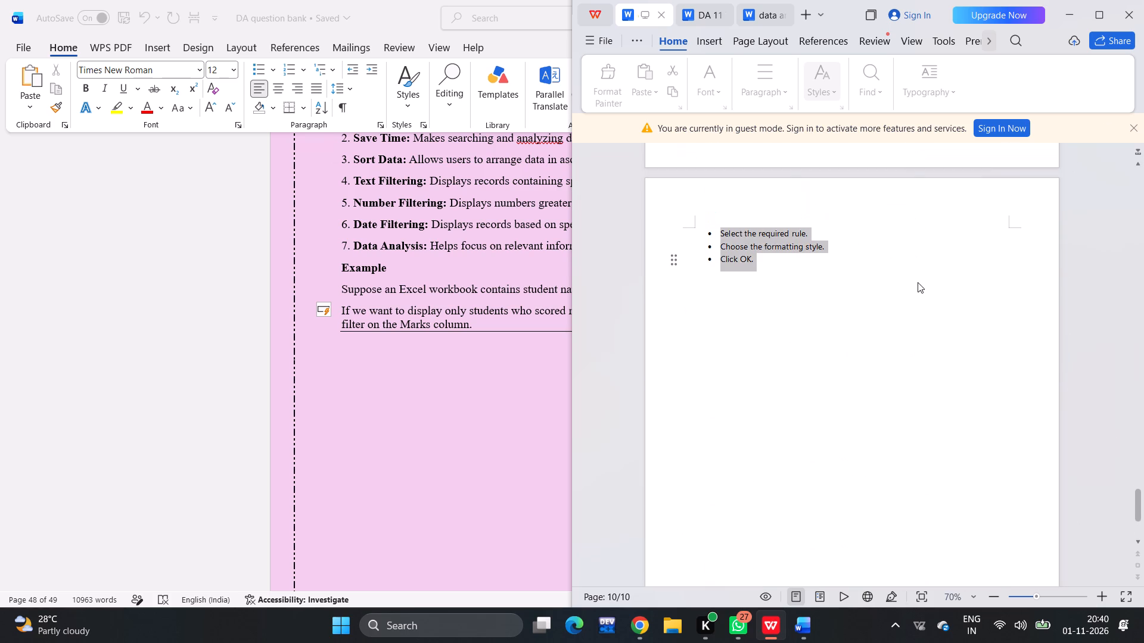
key(ctrl+c)
key(ctrl+c)
Switch back to Word and paste the question 16 to 20 answers below the divider line that closes question 15.
click(472, 401)
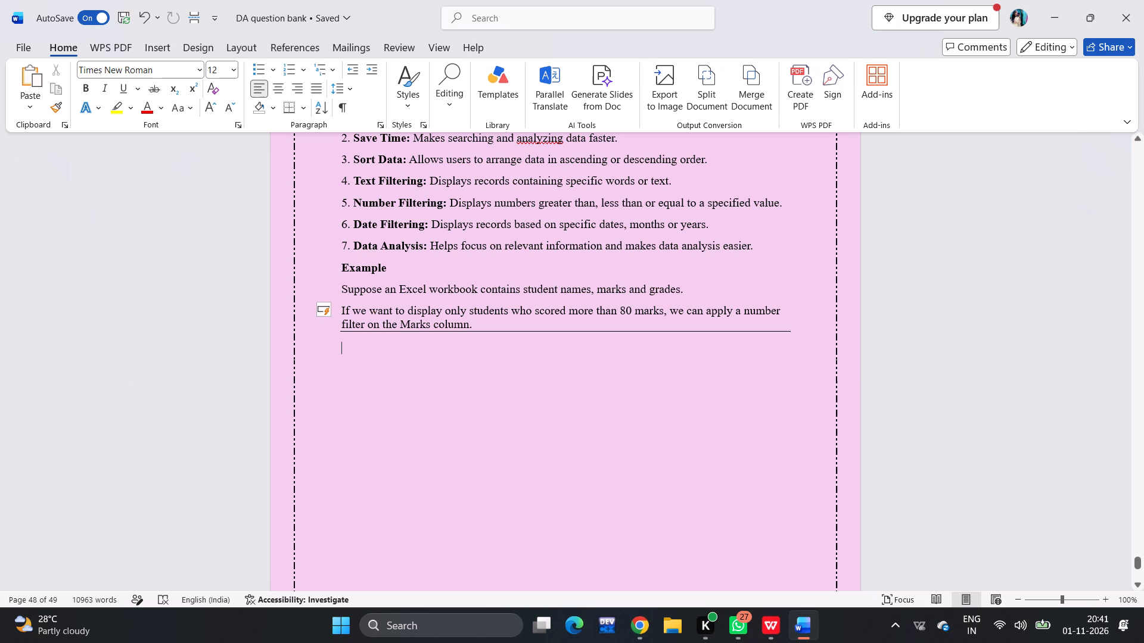
key(ctrl+v)
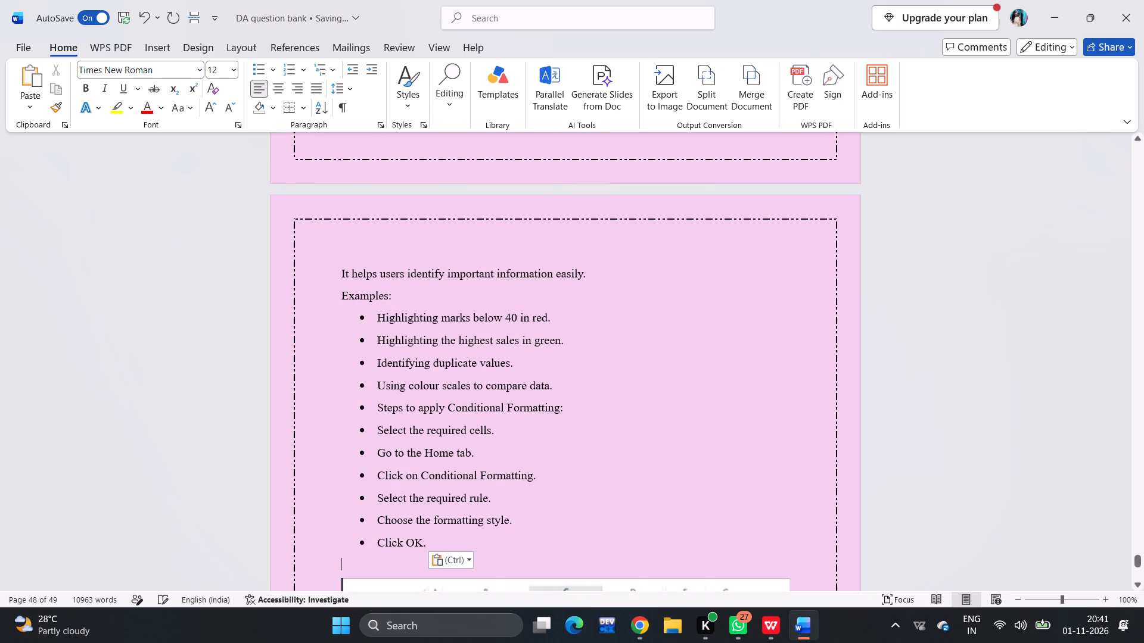
Look through the pasted answers from the end of question 20 back to the start of question 16.
scroll(604, 321, up, 19)
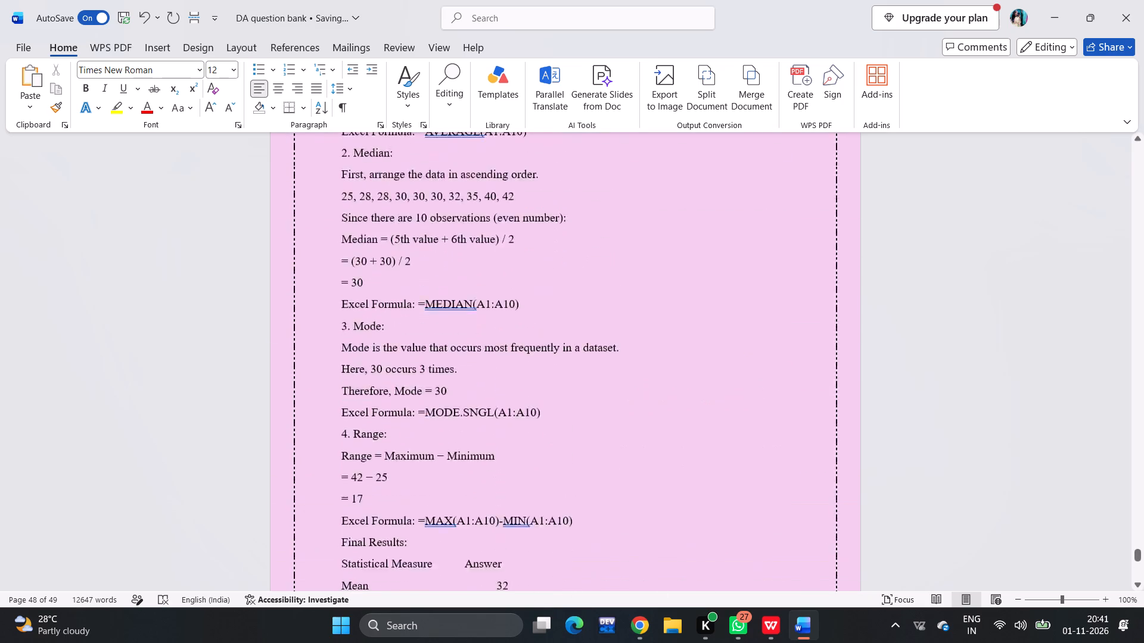
scroll(604, 321, up, 18)
scroll(604, 321, up, 4)
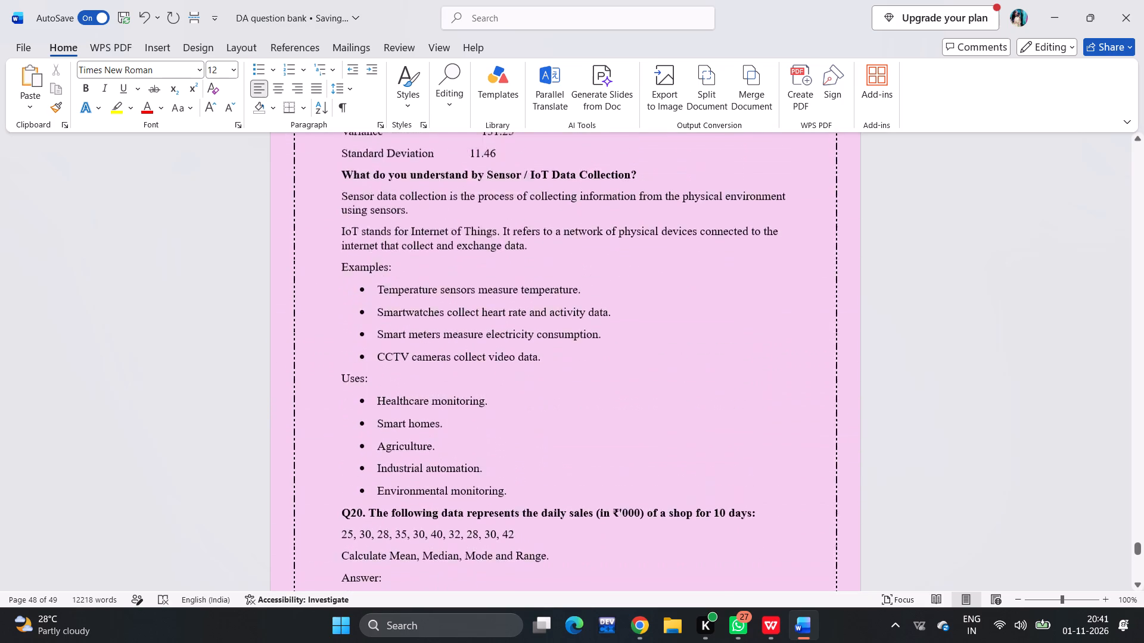
scroll(604, 321, up, 2)
scroll(604, 321, up, 20)
scroll(604, 321, up, 10)
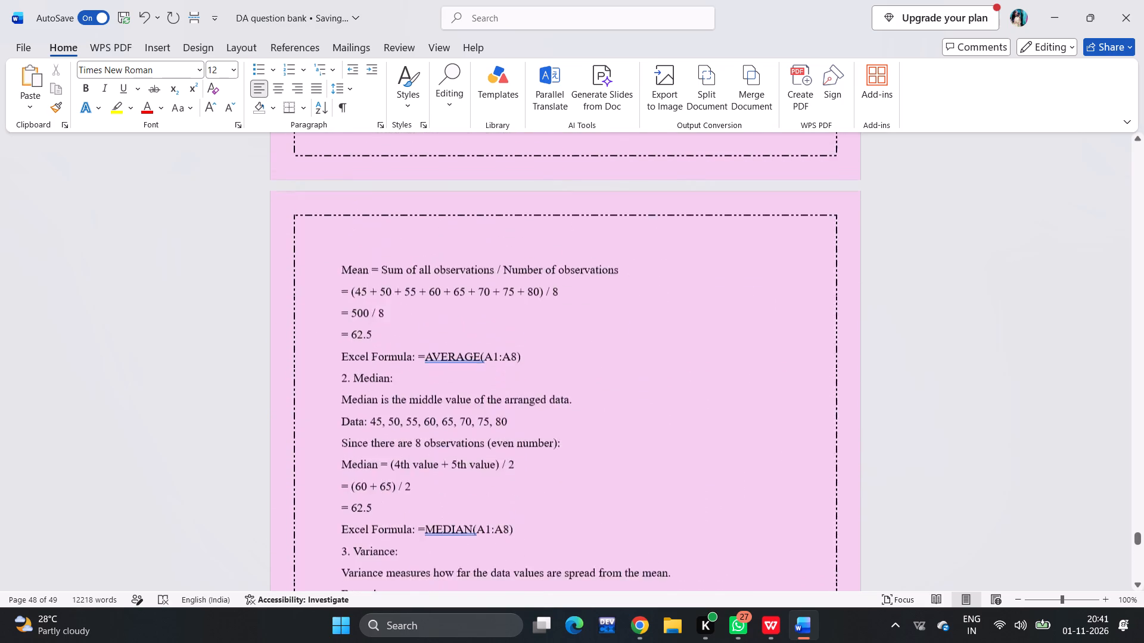
scroll(604, 321, up, 11)
scroll(604, 321, up, 16)
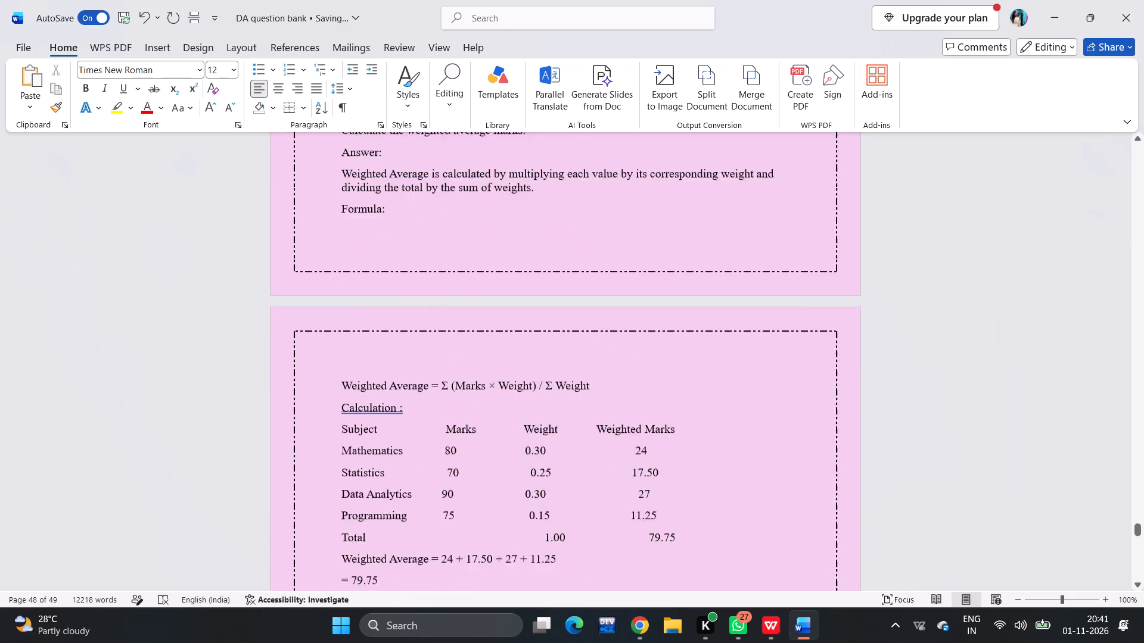
scroll(604, 321, up, 16)
scroll(604, 321, up, 9)
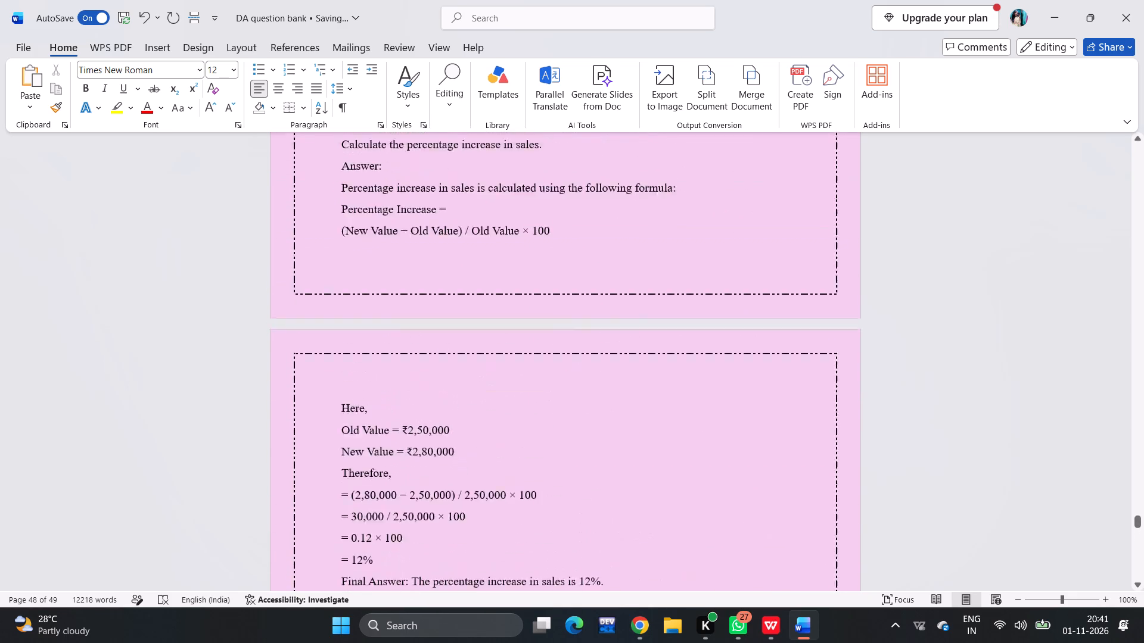
scroll(604, 321, up, 17)
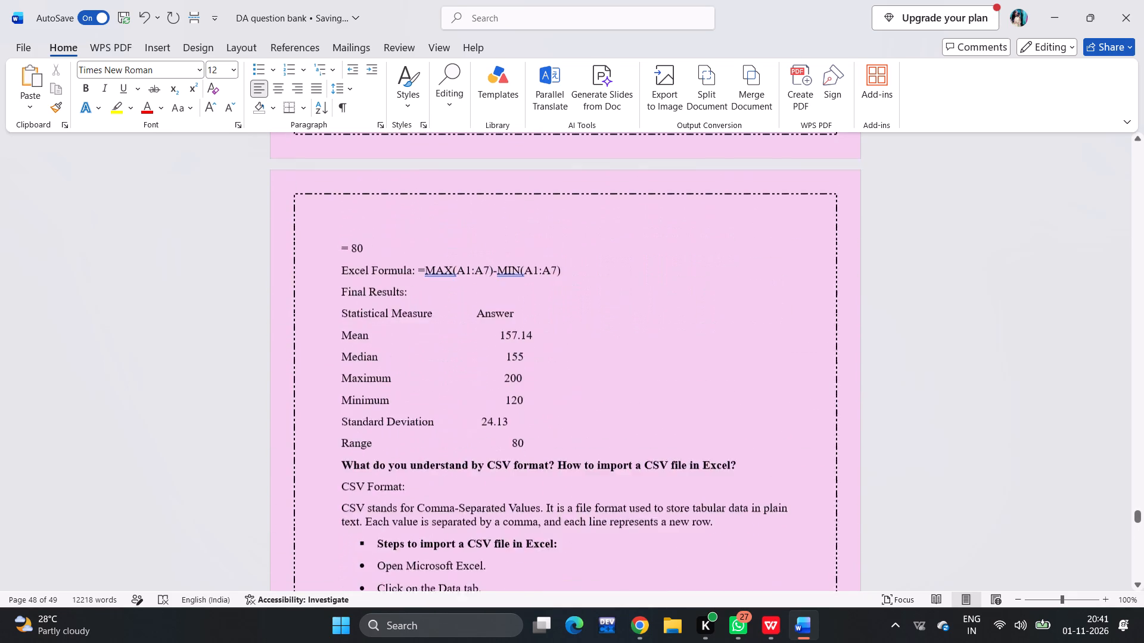
scroll(604, 321, up, 16)
scroll(604, 321, up, 12)
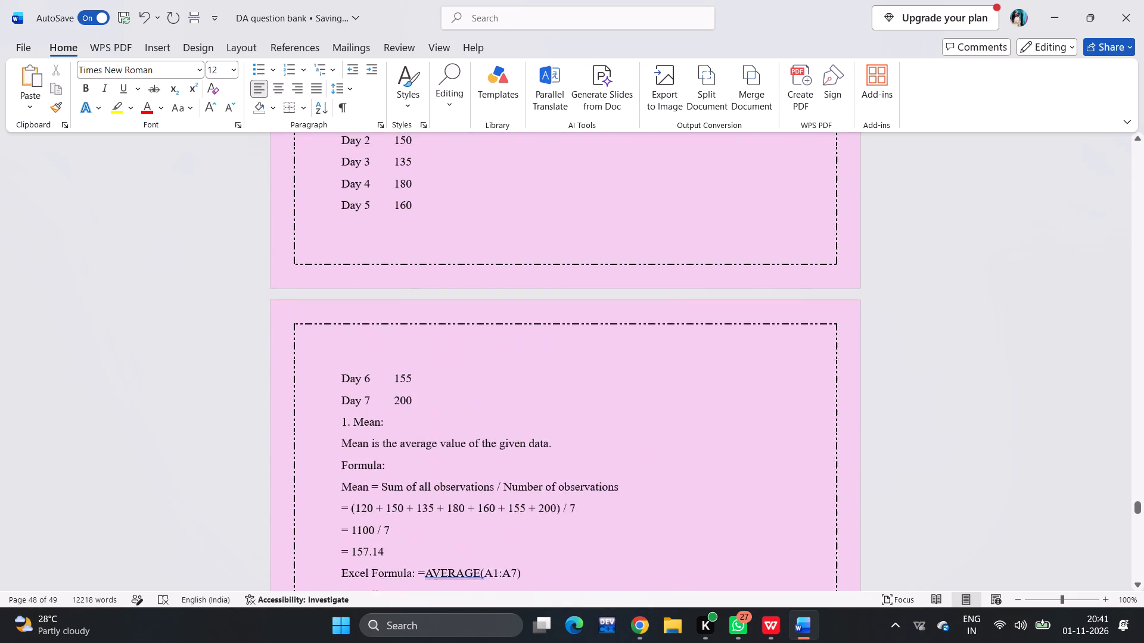
scroll(604, 321, up, 18)
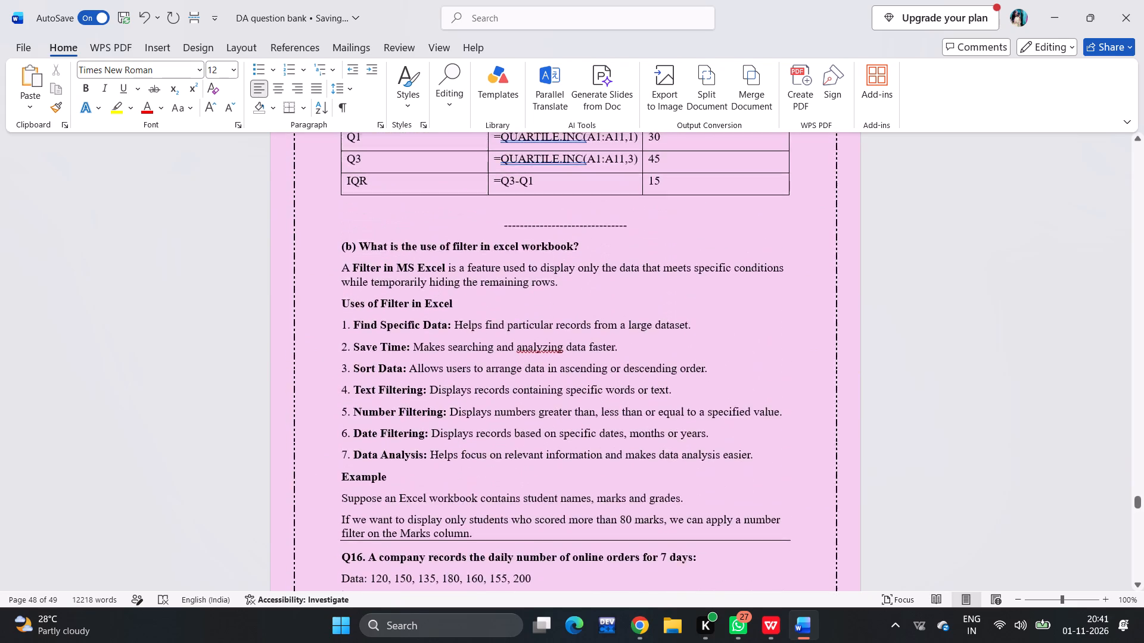
Examine the layout of question 15 and the end of the preceding answer, including heading labels, divider line and quartile steps.
scroll(604, 321, up, 9)
scroll(604, 321, down, 5)
scroll(604, 321, up, 3)
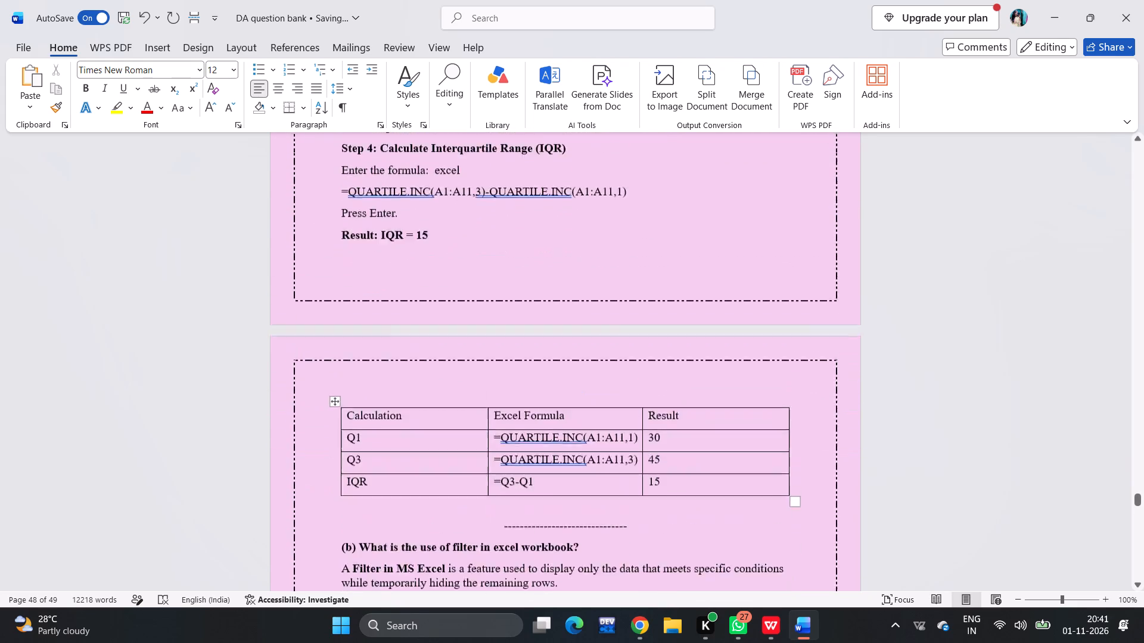
scroll(604, 321, up, 16)
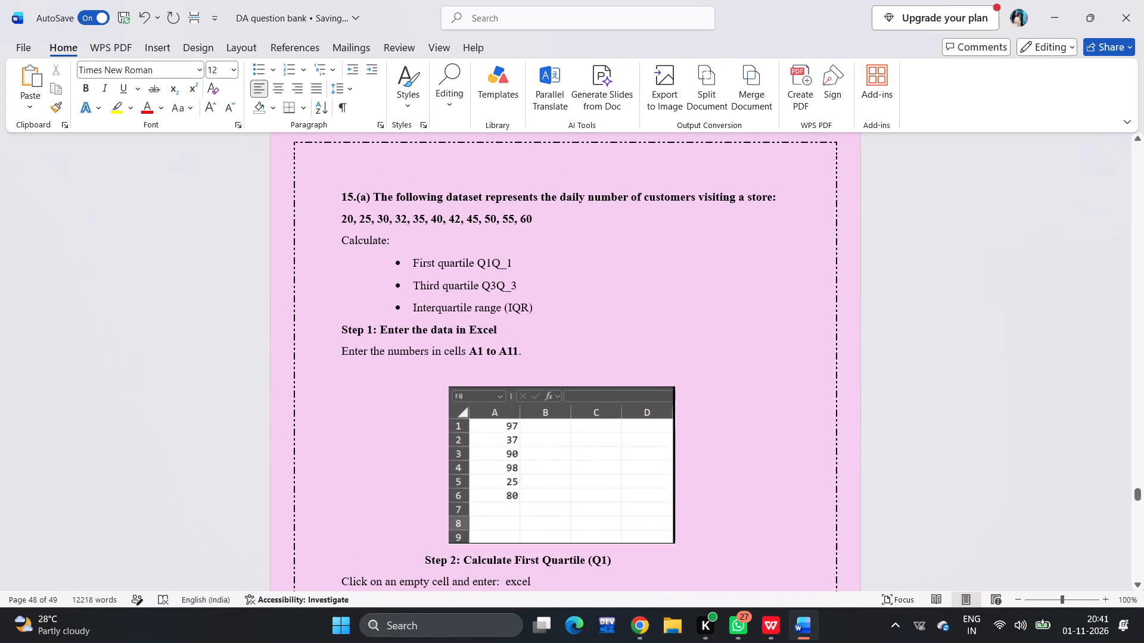
scroll(604, 321, up, 5)
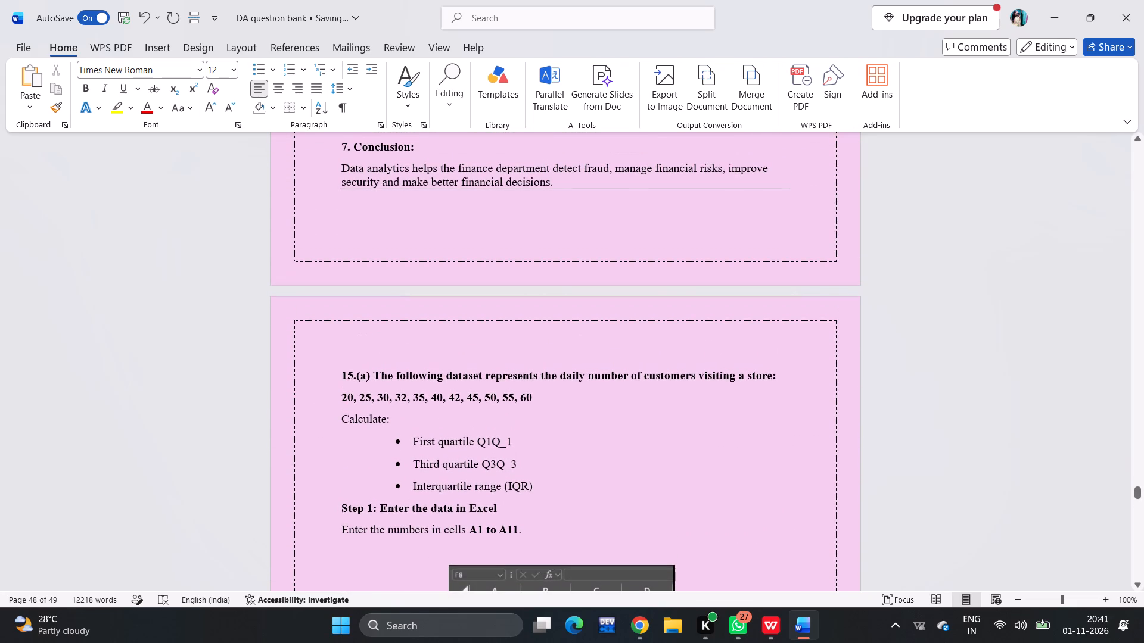
scroll(604, 321, up, 4)
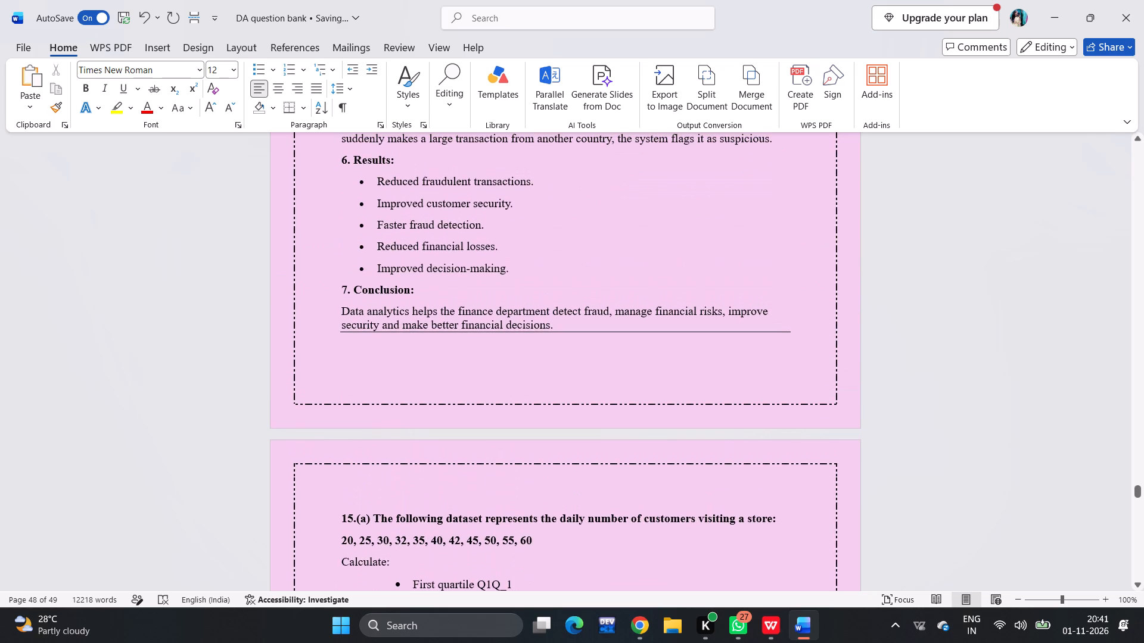
scroll(604, 321, down, 9)
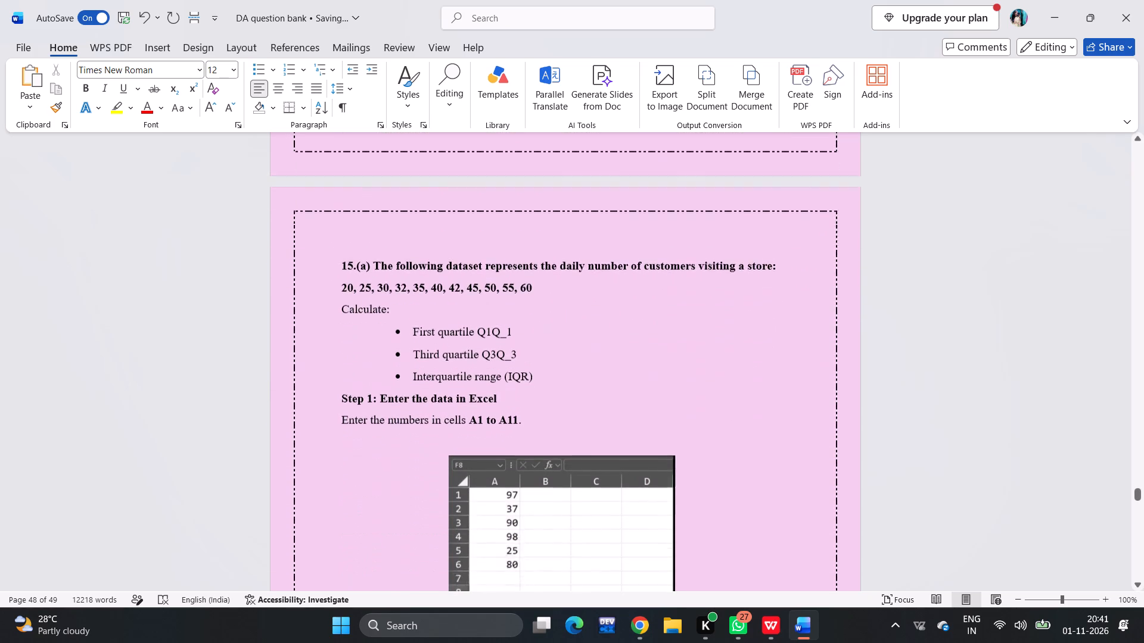
scroll(604, 321, down, 12)
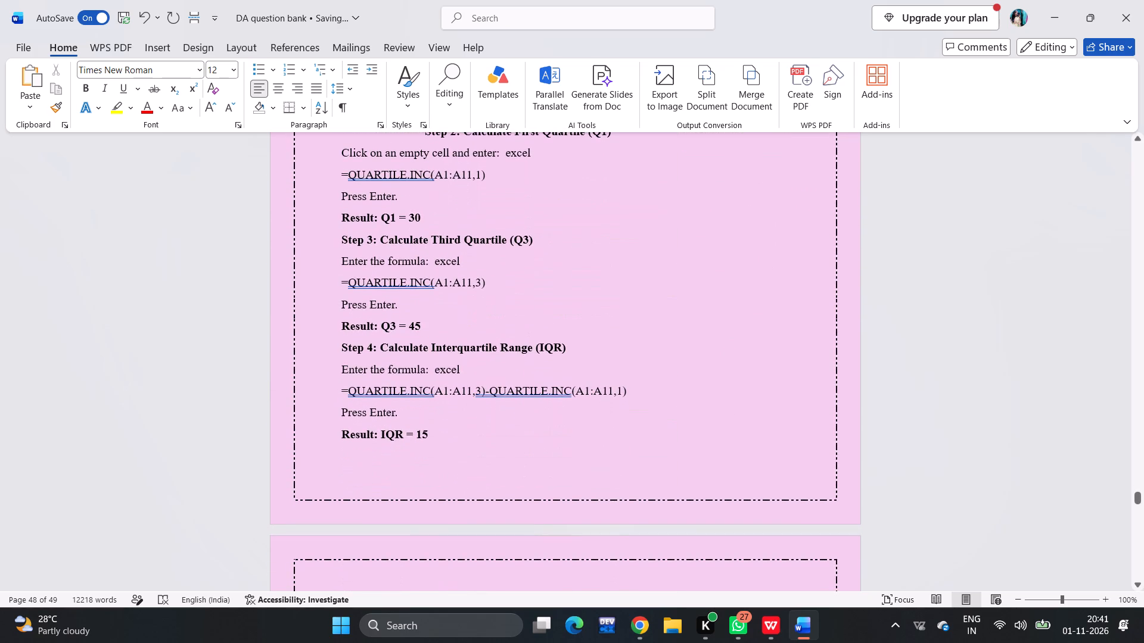
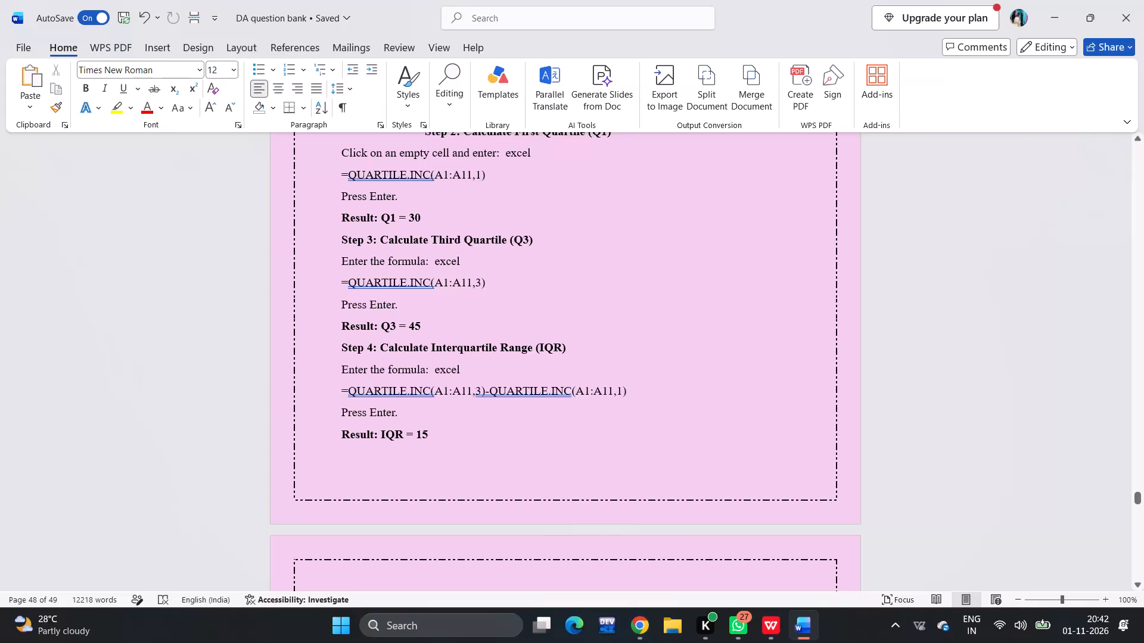
Review question 15 from the dataset and quartile steps through part (b) on the use of filters.
scroll(478, 300, up, 4)
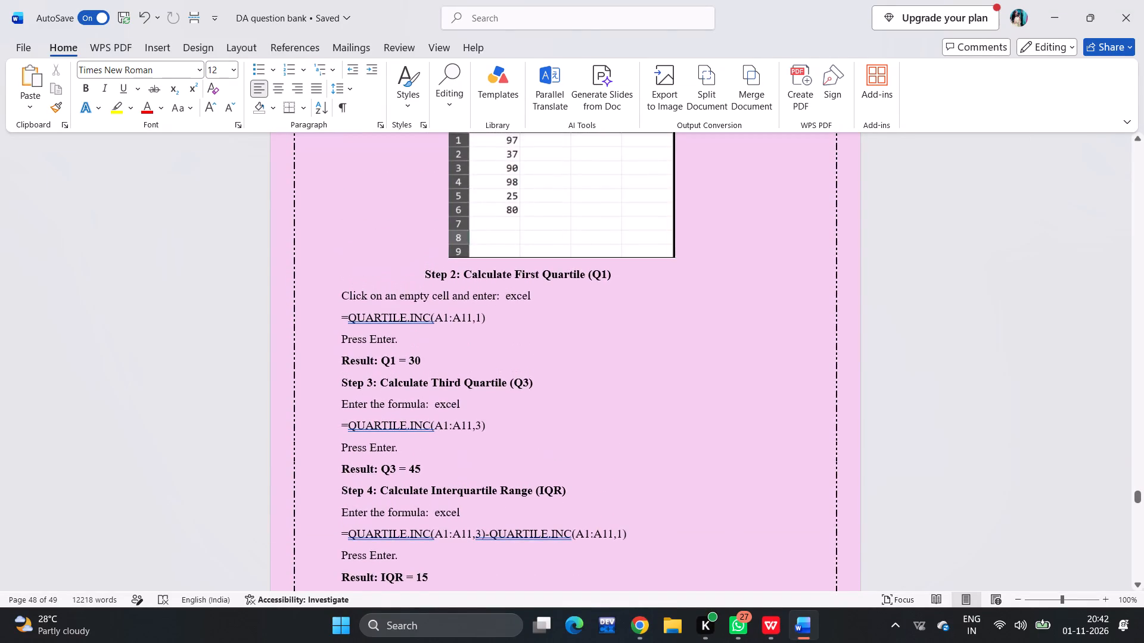
scroll(478, 300, up, 10)
scroll(478, 300, down, 4)
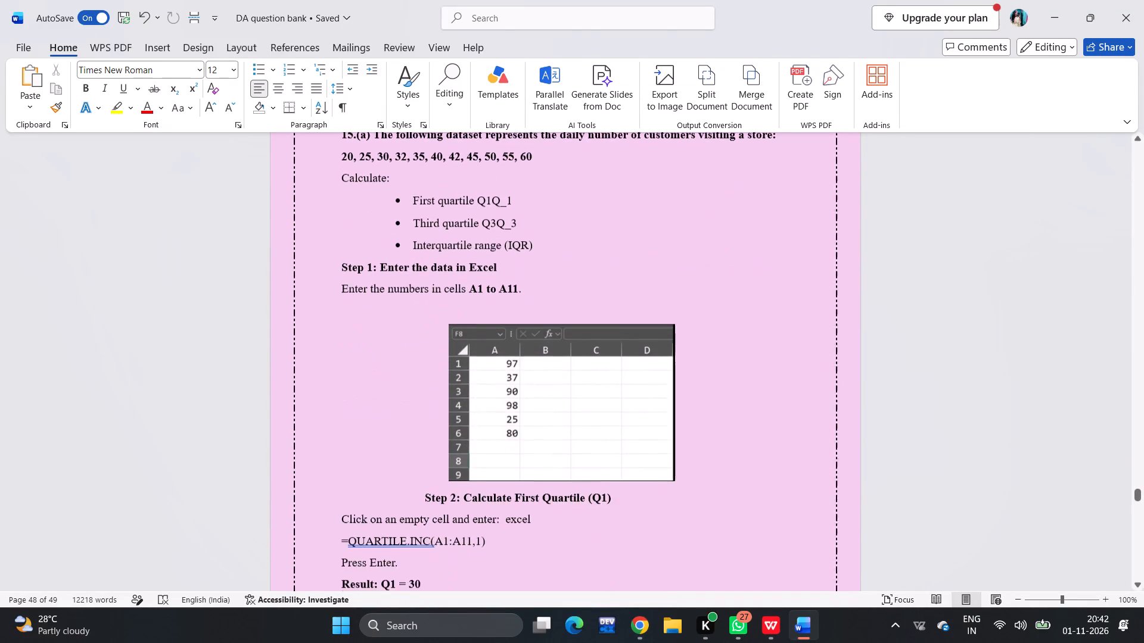
scroll(478, 300, down, 9)
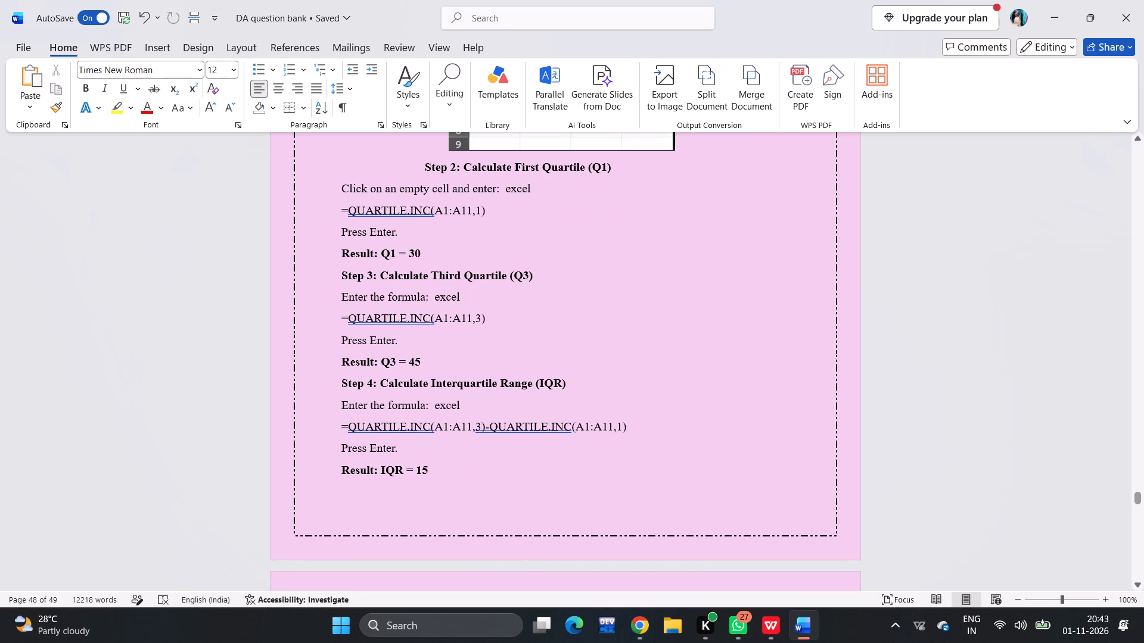
scroll(551, 243, down, 16)
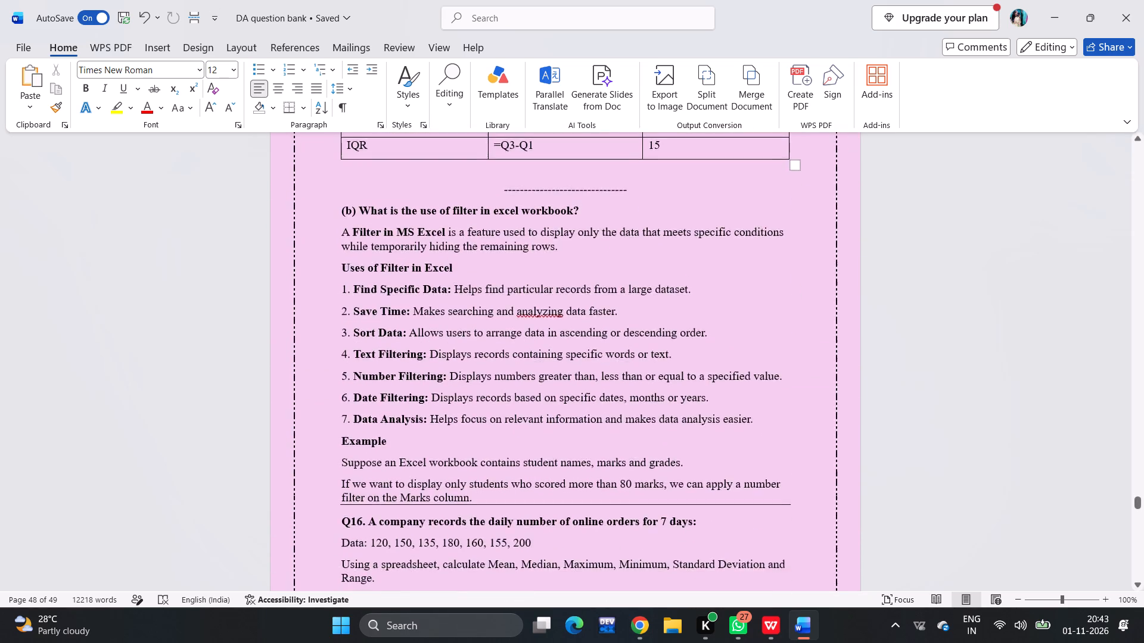
scroll(527, 245, down, 3)
scroll(527, 245, up, 3)
scroll(527, 245, down, 2)
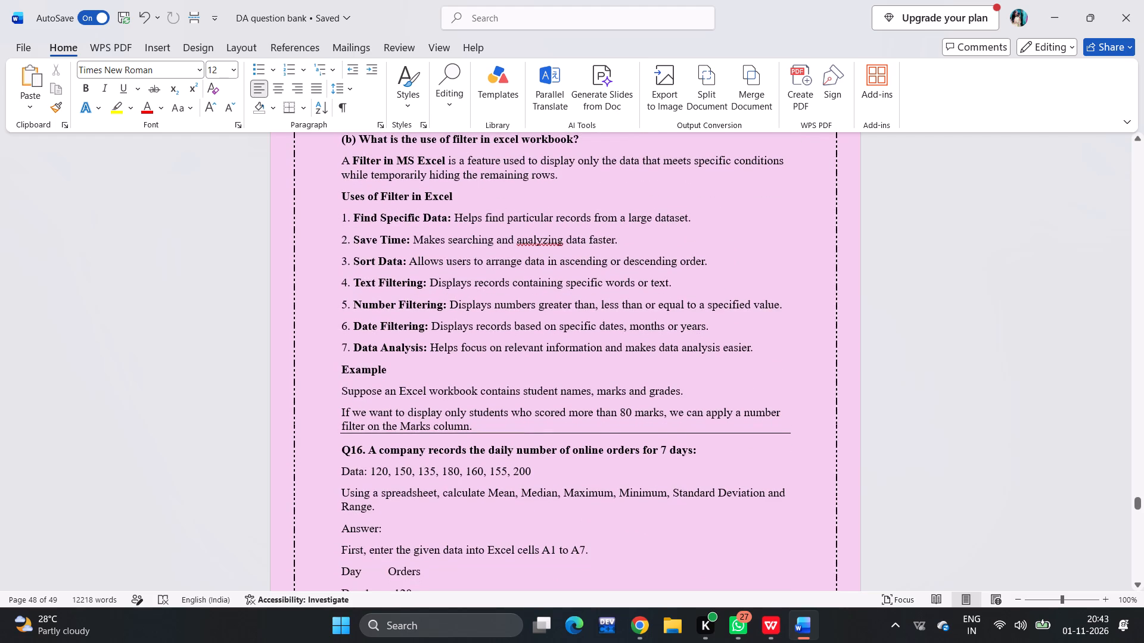
Examine the start of the pasted question 16, including its heading, data line, answer label and day-by-day orders list.
scroll(527, 245, down, 4)
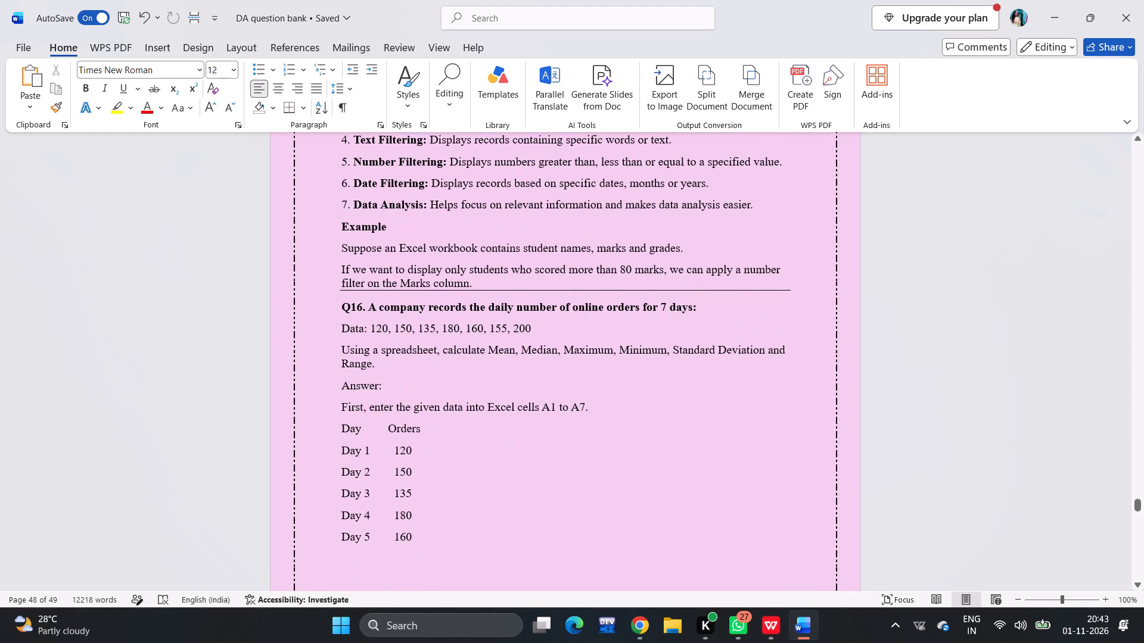
scroll(527, 245, down, 2)
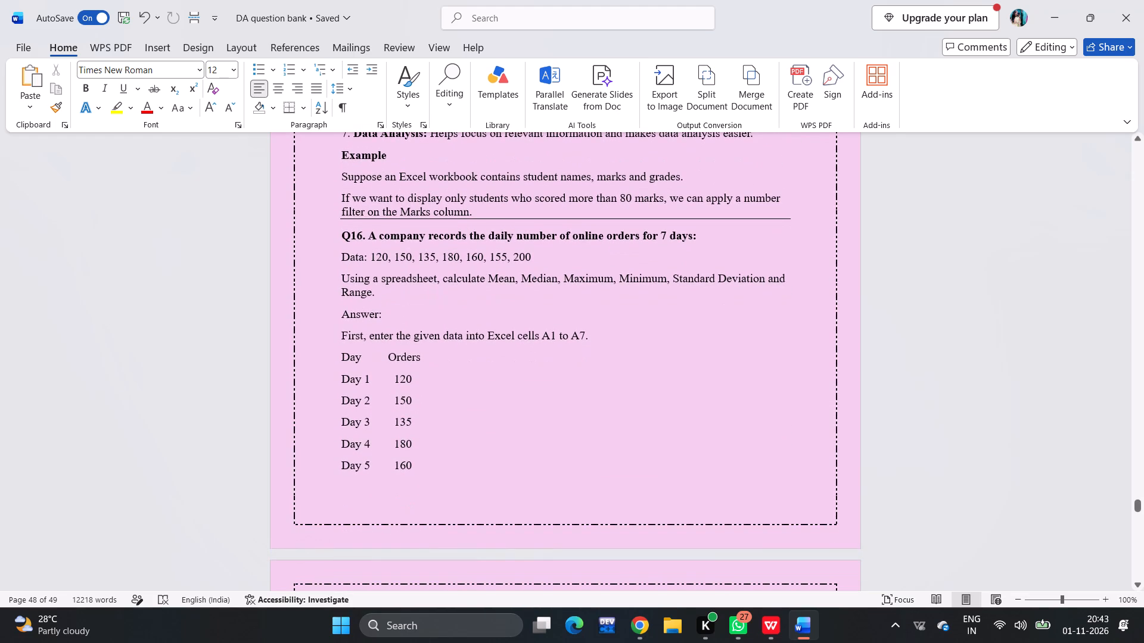
scroll(527, 245, down, 2)
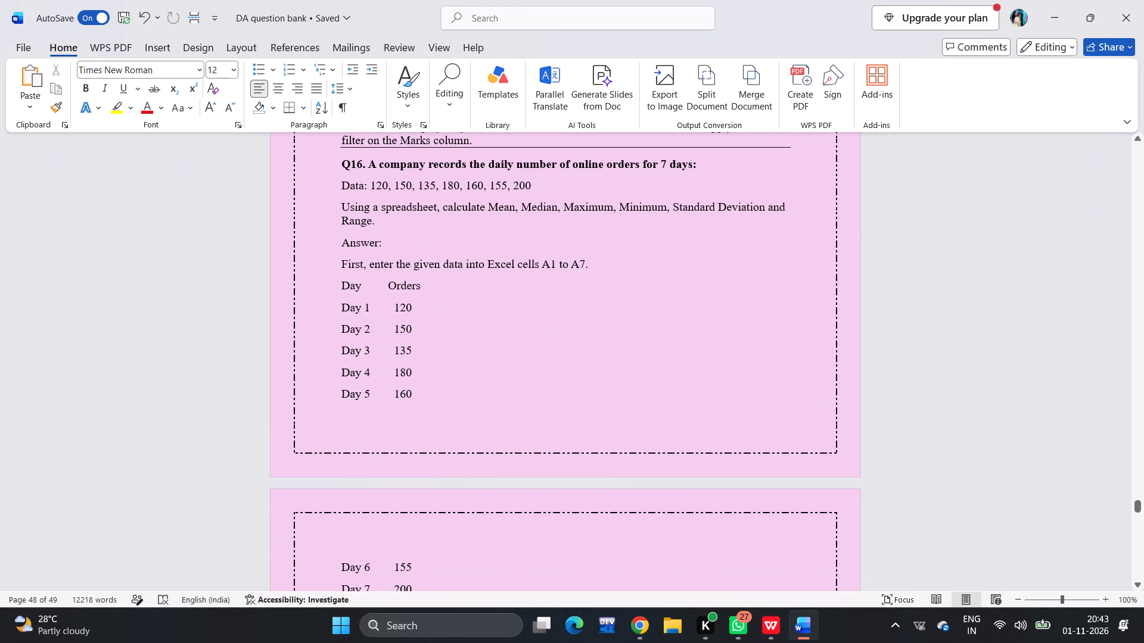
scroll(527, 245, down, 1)
scroll(527, 239, up, 2)
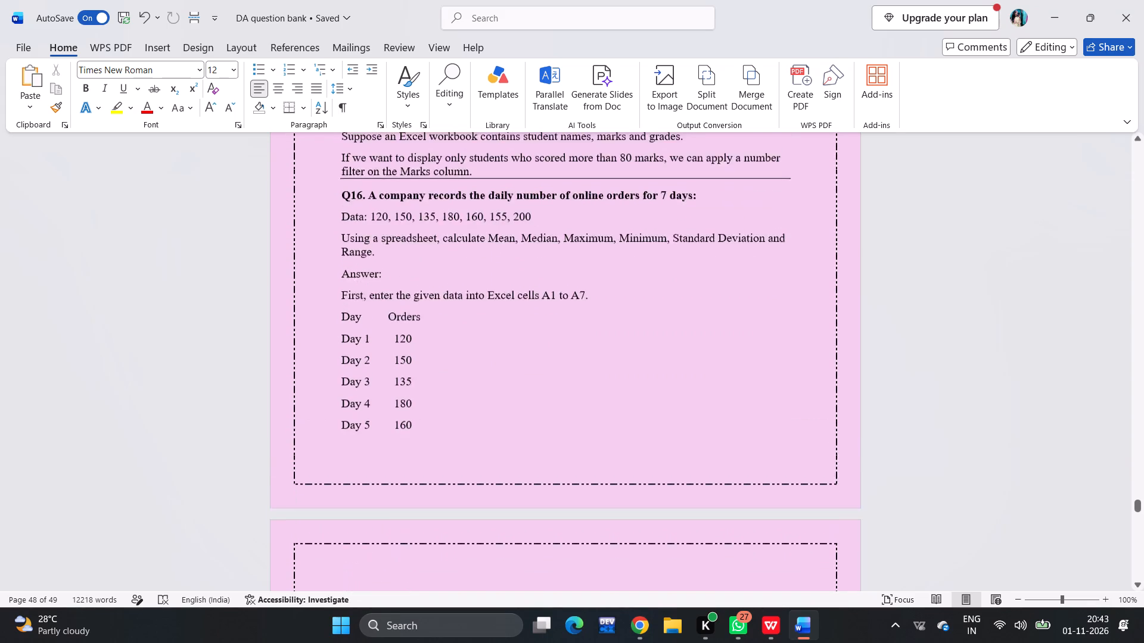
scroll(527, 239, up, 1)
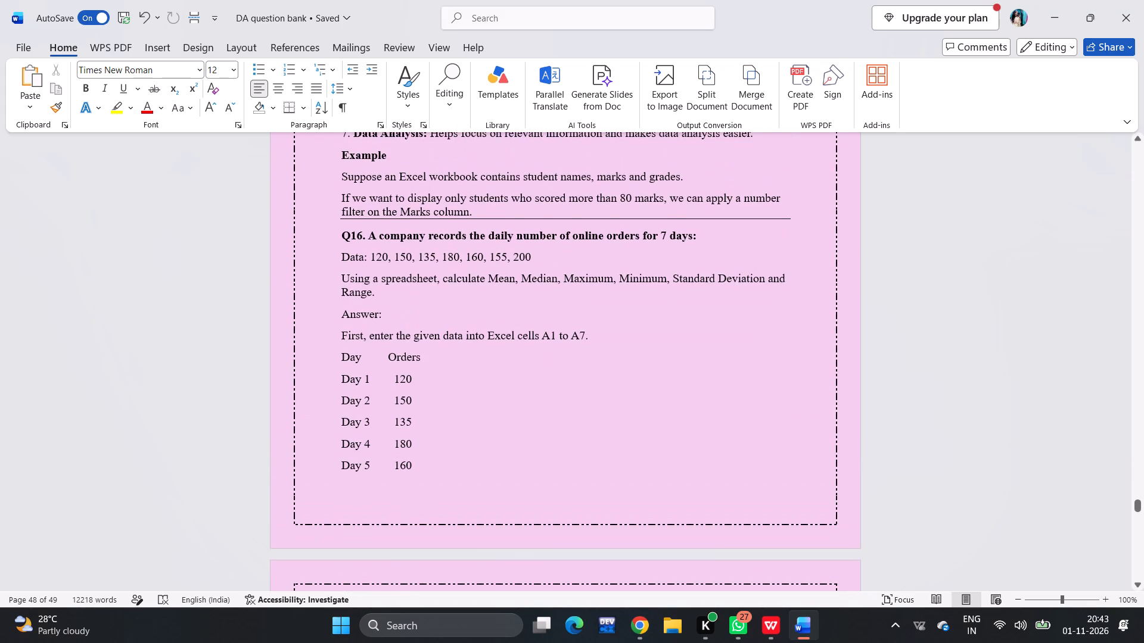
scroll(527, 239, down, 1)
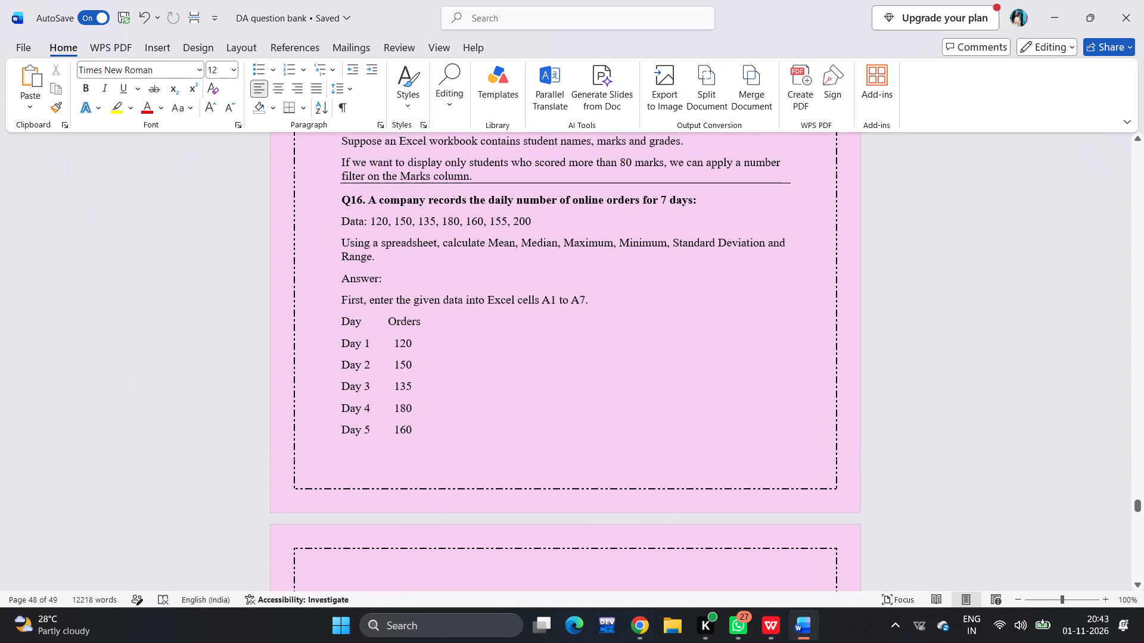
scroll(527, 239, down, 1)
scroll(527, 239, up, 2)
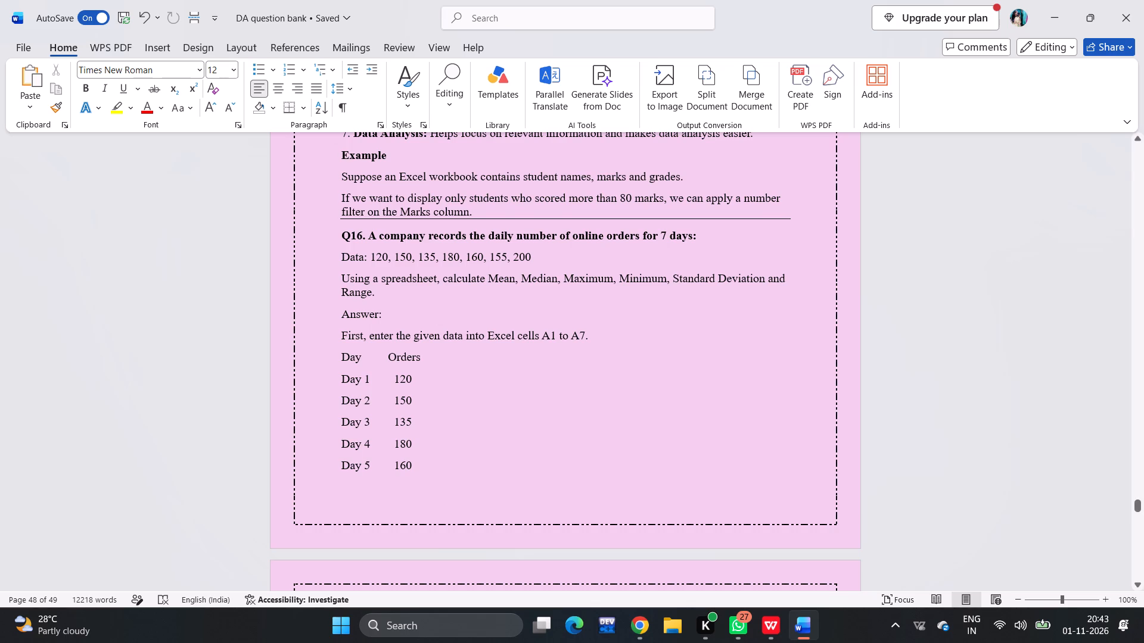
scroll(423, 297, down, 1)
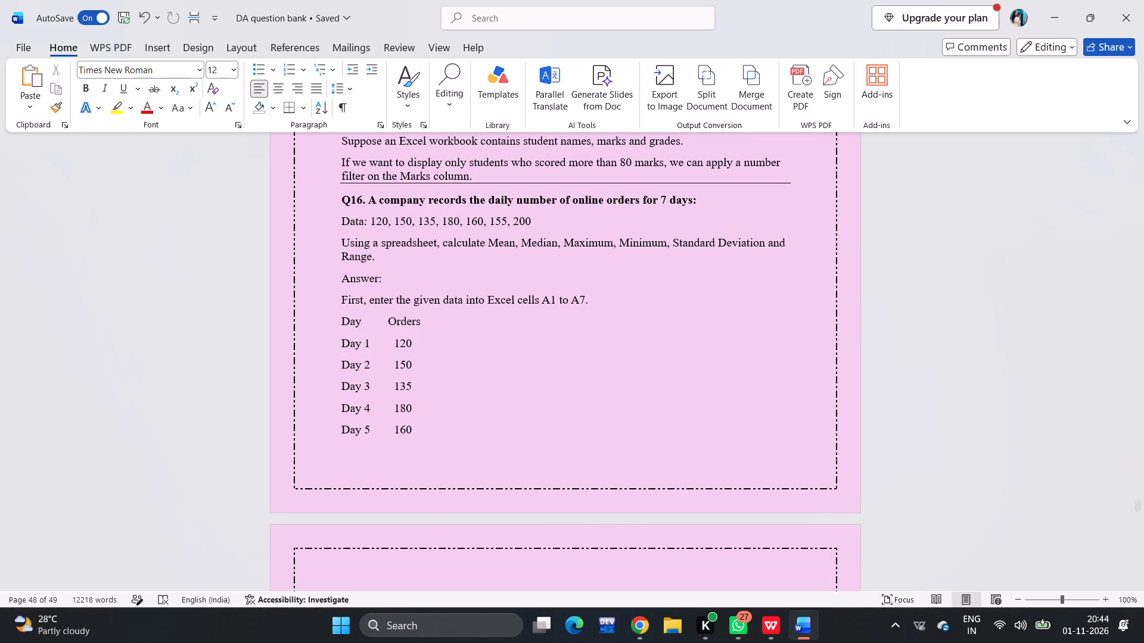
Check question 15's layout again, from part (b) and the formula table back to the 15.(a) heading and the divider line before it.
scroll(459, 311, up, 4)
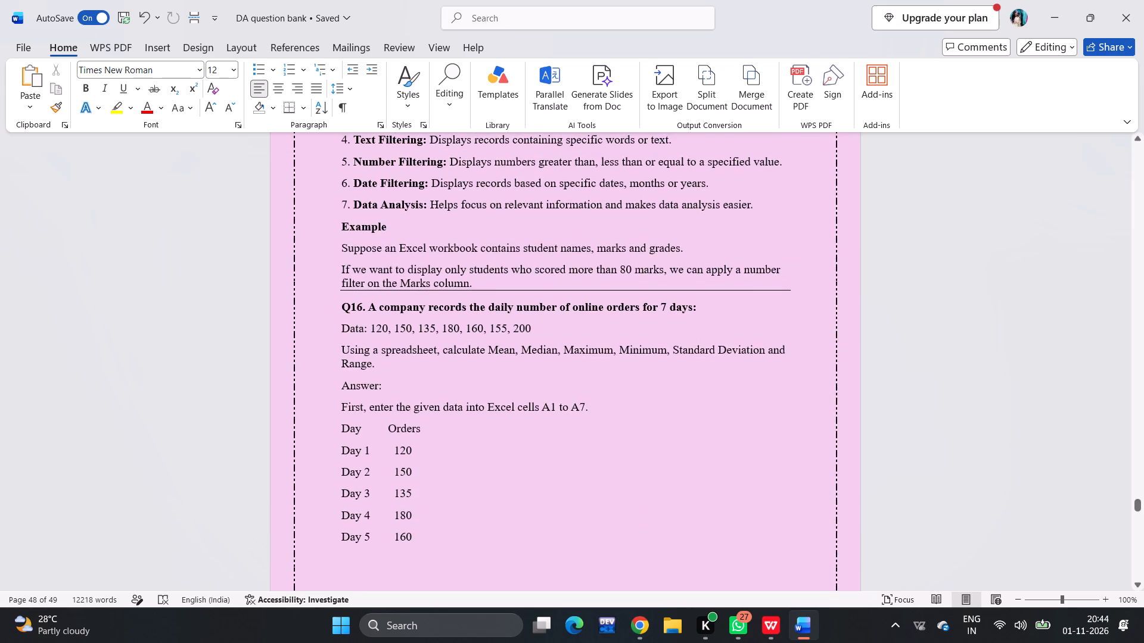
scroll(459, 311, up, 7)
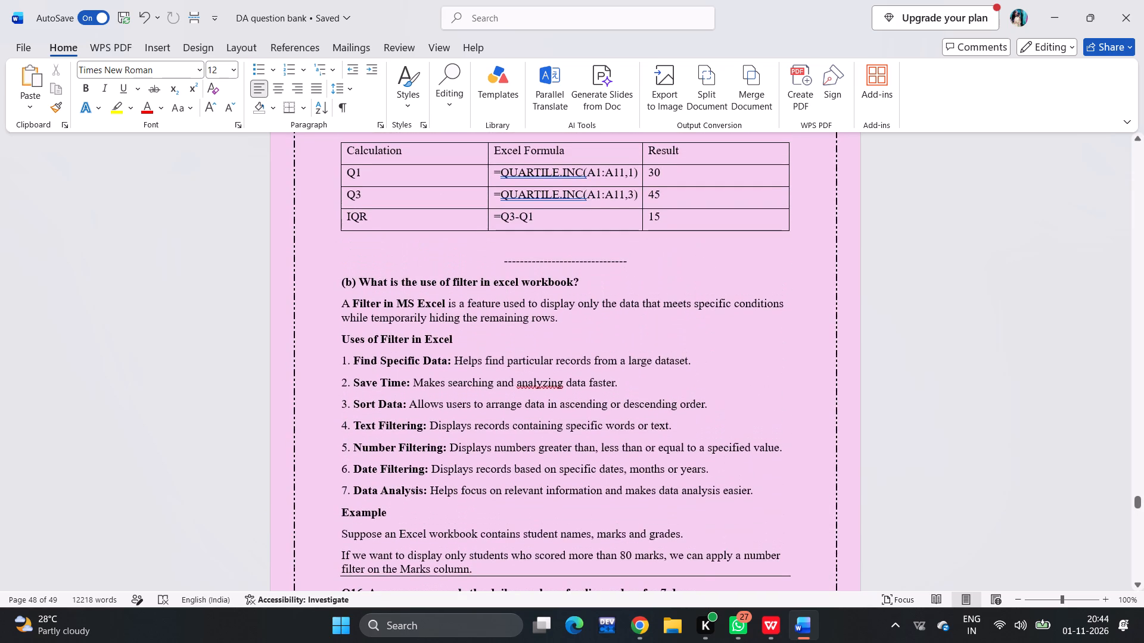
scroll(459, 311, down, 3)
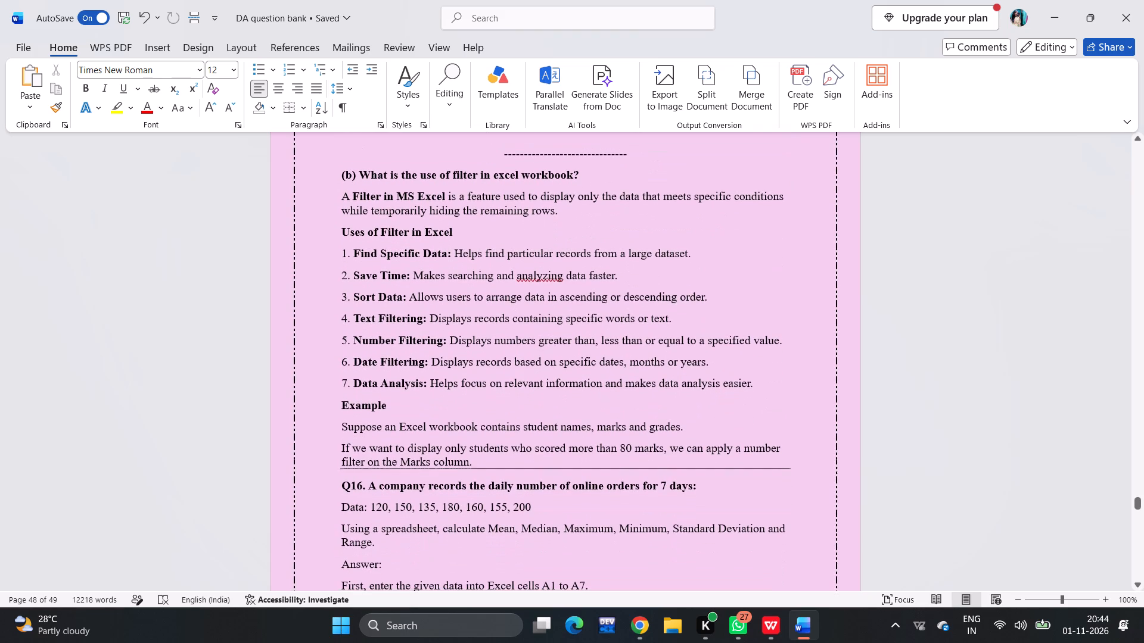
scroll(459, 311, up, 11)
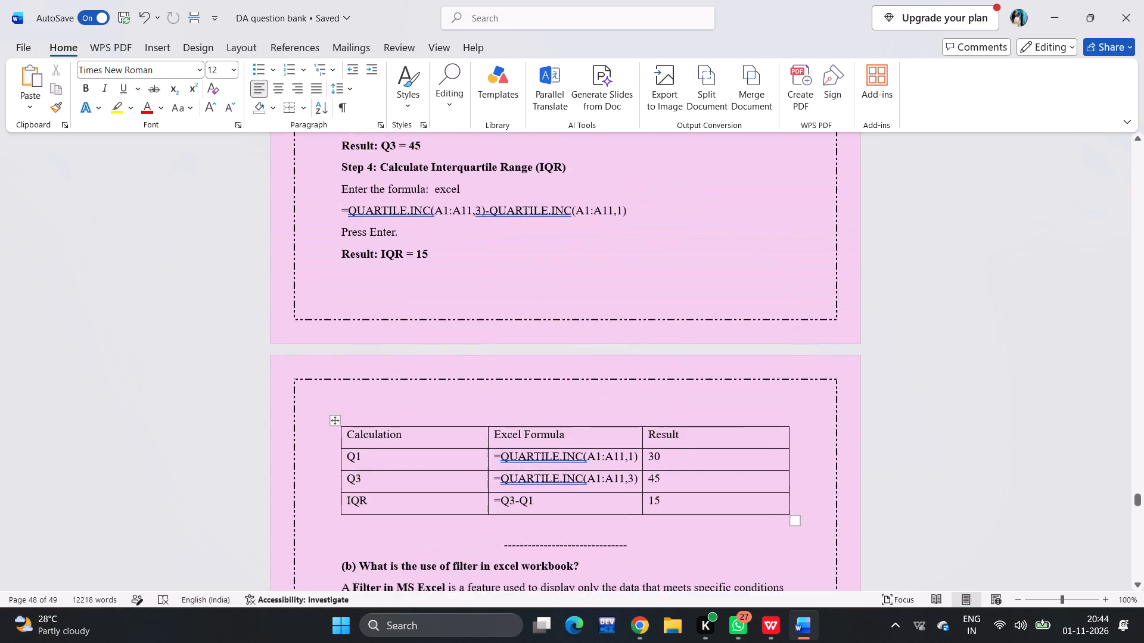
scroll(459, 311, up, 16)
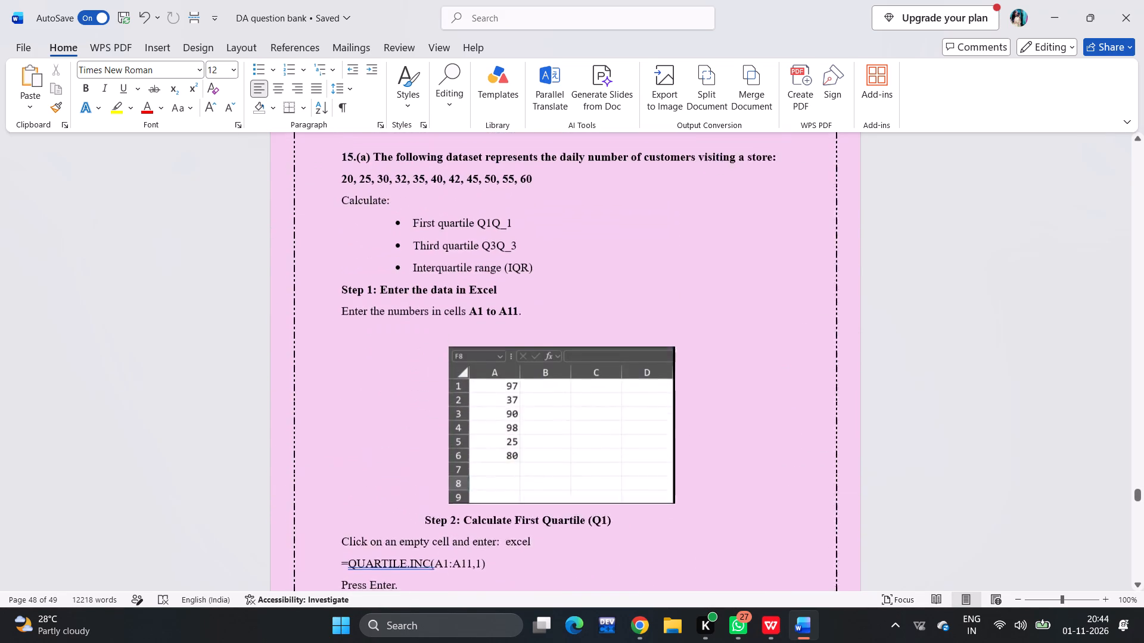
scroll(459, 311, up, 2)
scroll(459, 311, down, 2)
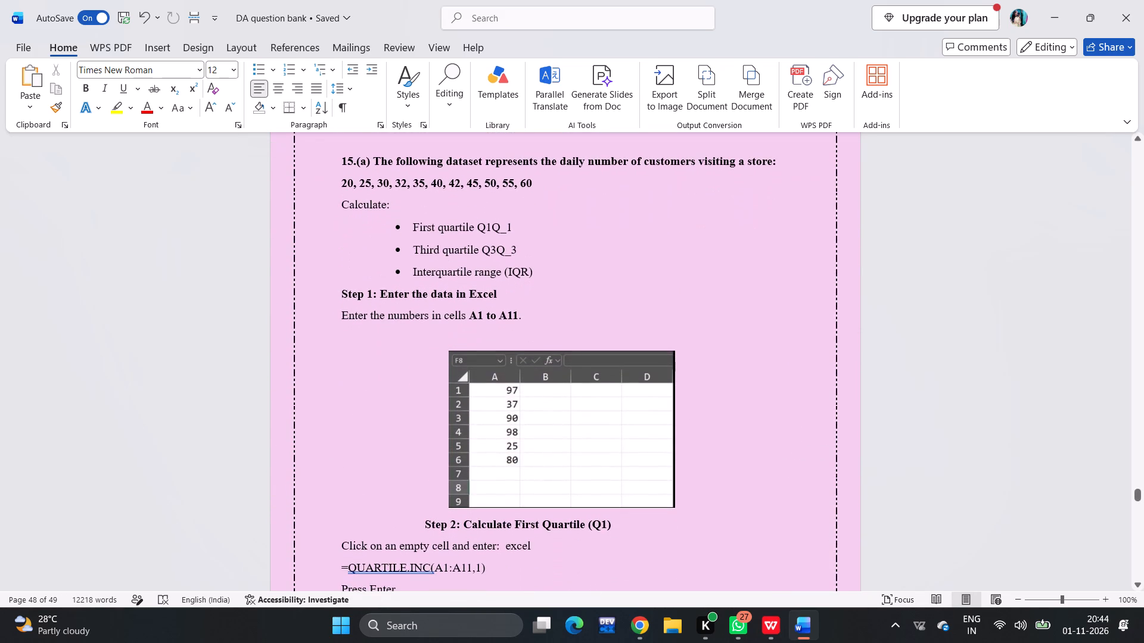
scroll(459, 311, down, 1)
scroll(459, 311, up, 5)
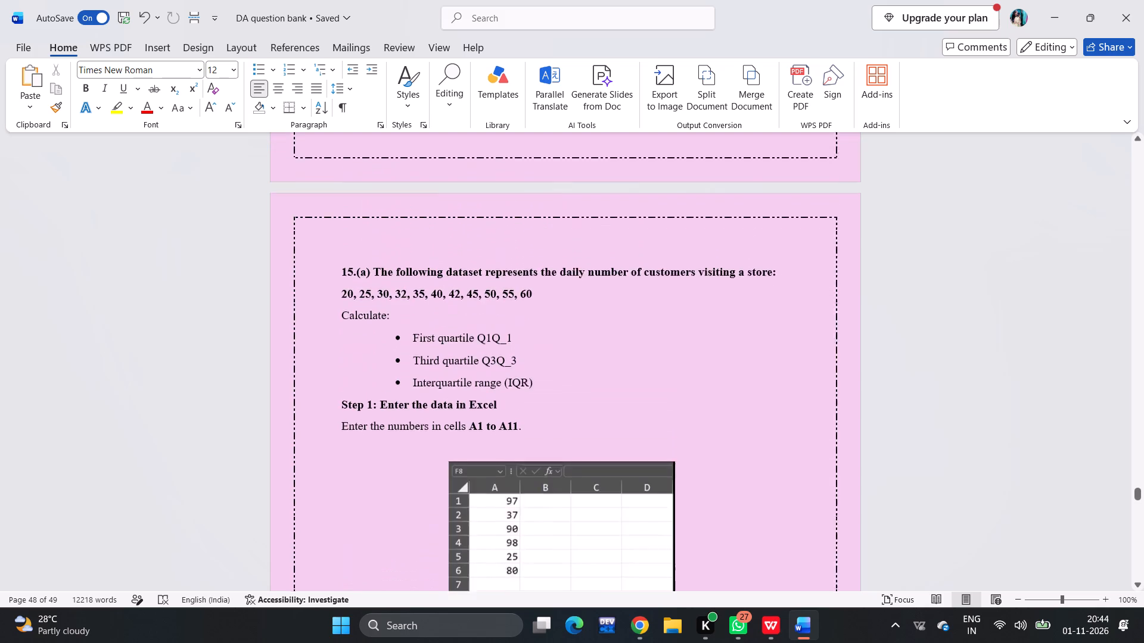
scroll(459, 311, up, 5)
scroll(459, 311, down, 4)
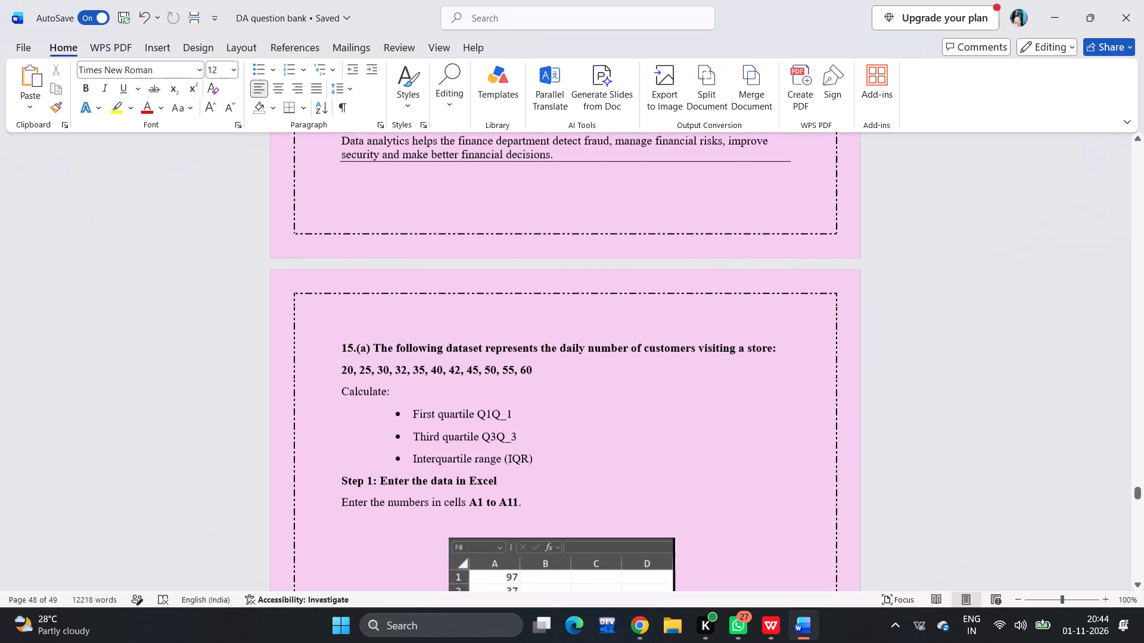
scroll(459, 311, down, 6)
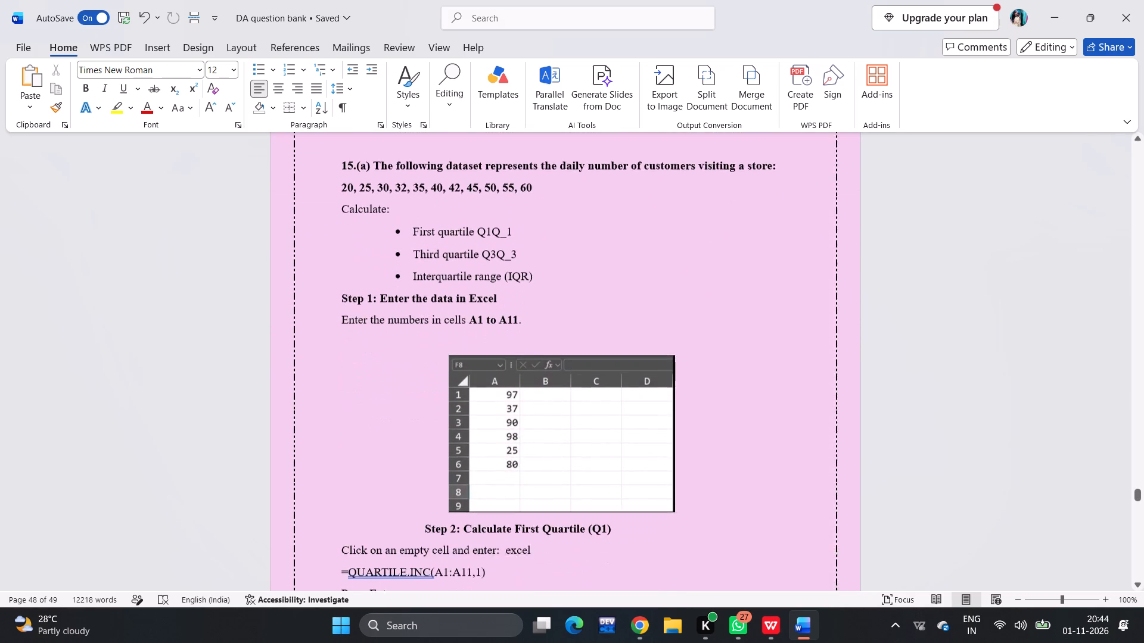
scroll(459, 311, up, 5)
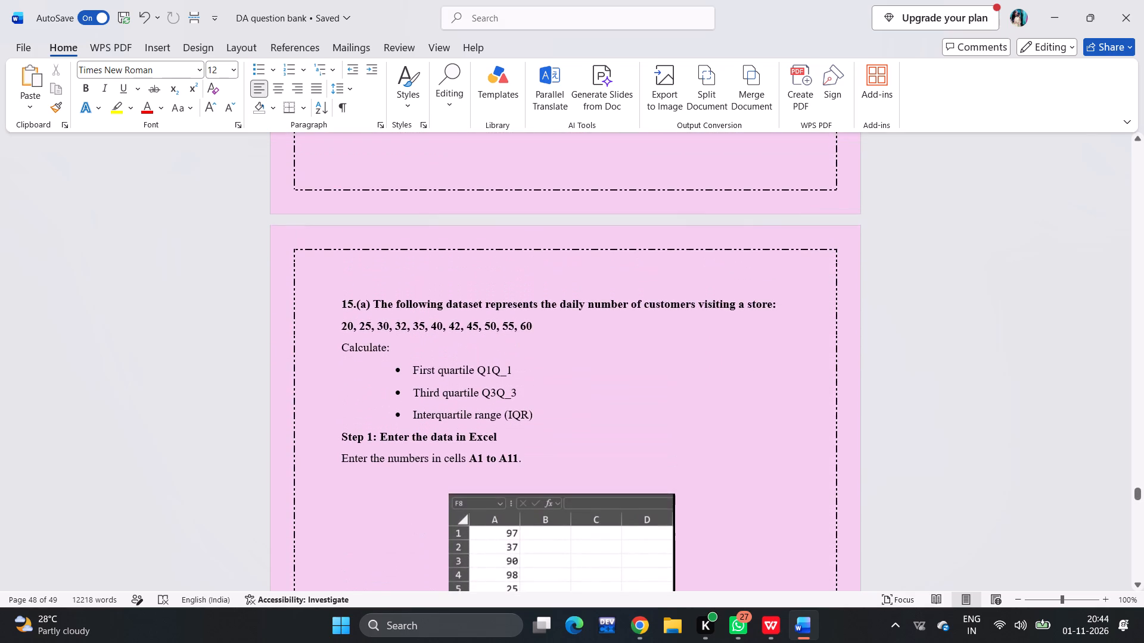
Compare question 15's headings, table, dashed separator and closing divider line with the layout of the pasted question 16.
scroll(459, 311, down, 4)
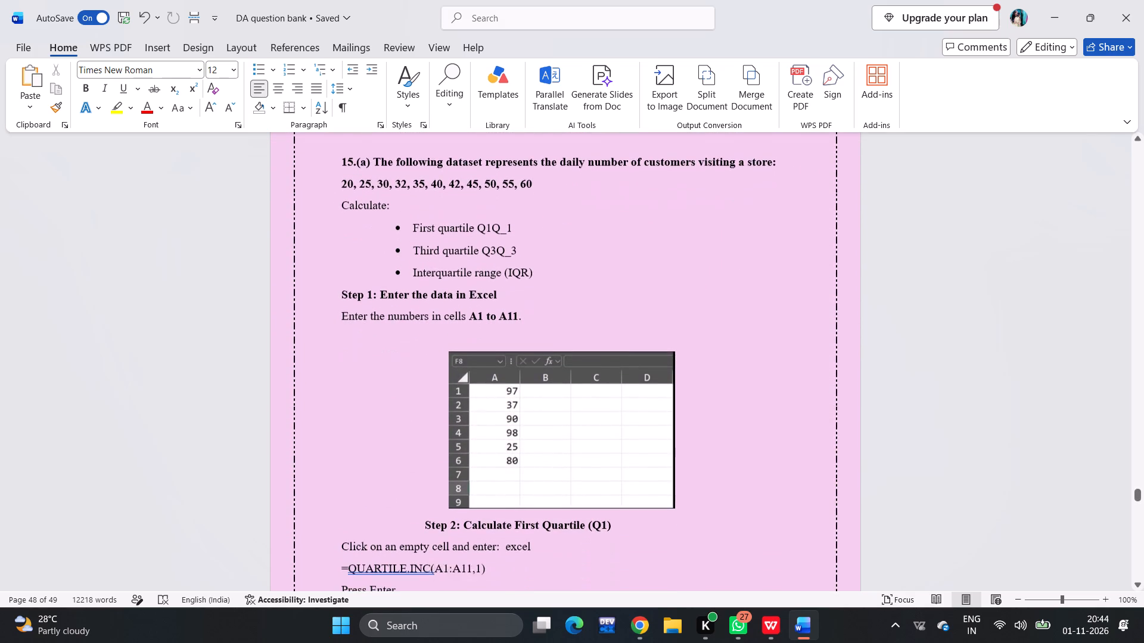
scroll(459, 311, down, 10)
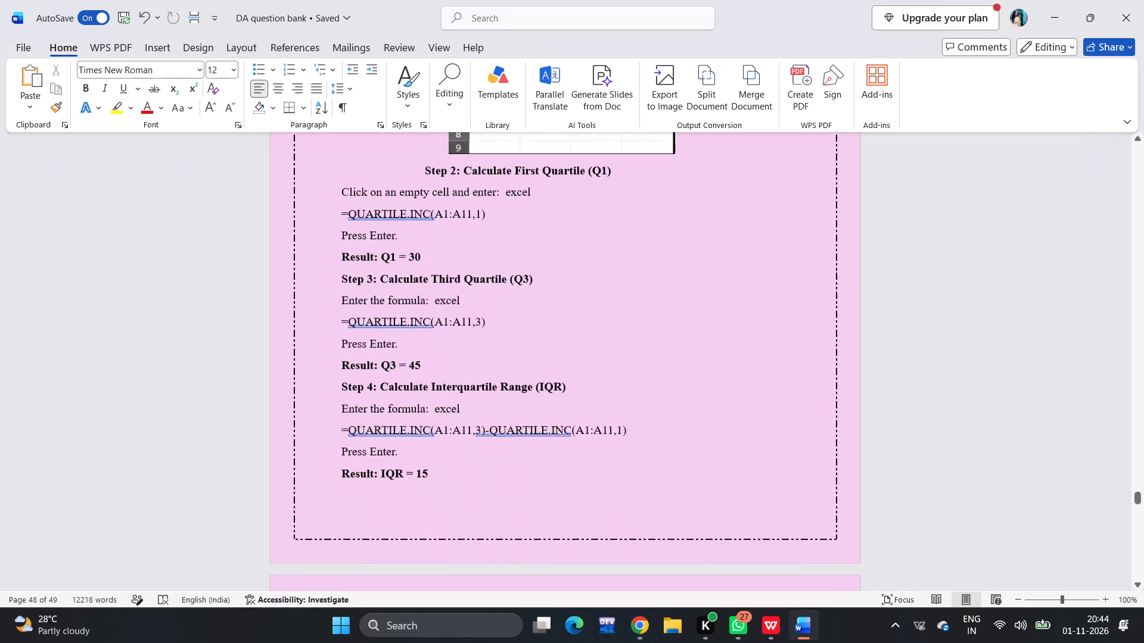
scroll(459, 311, down, 14)
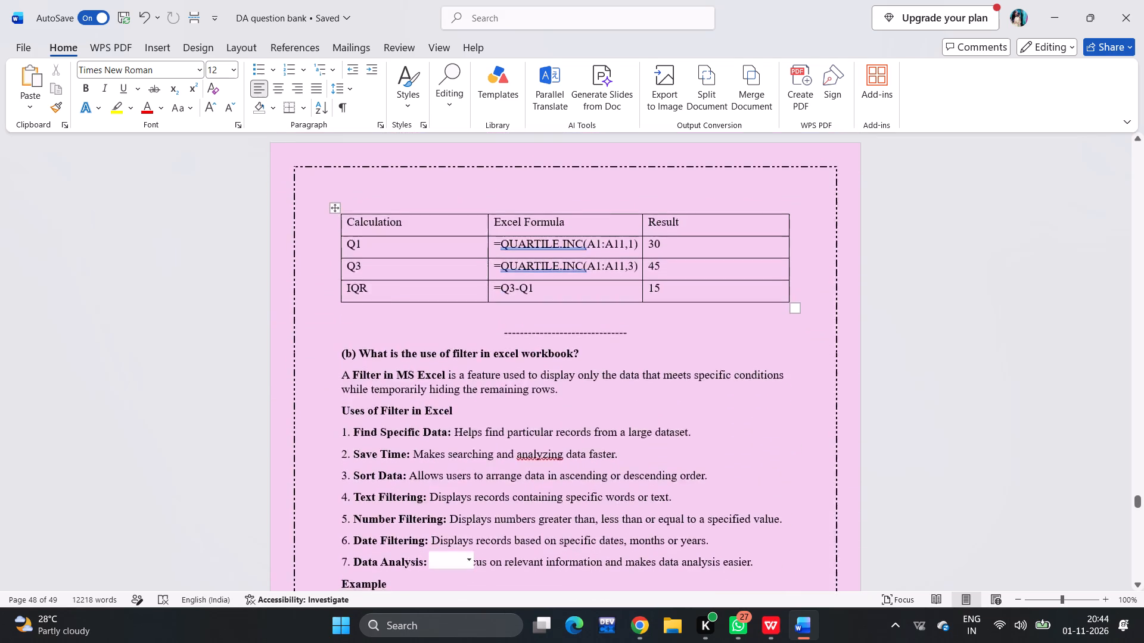
scroll(459, 311, down, 10)
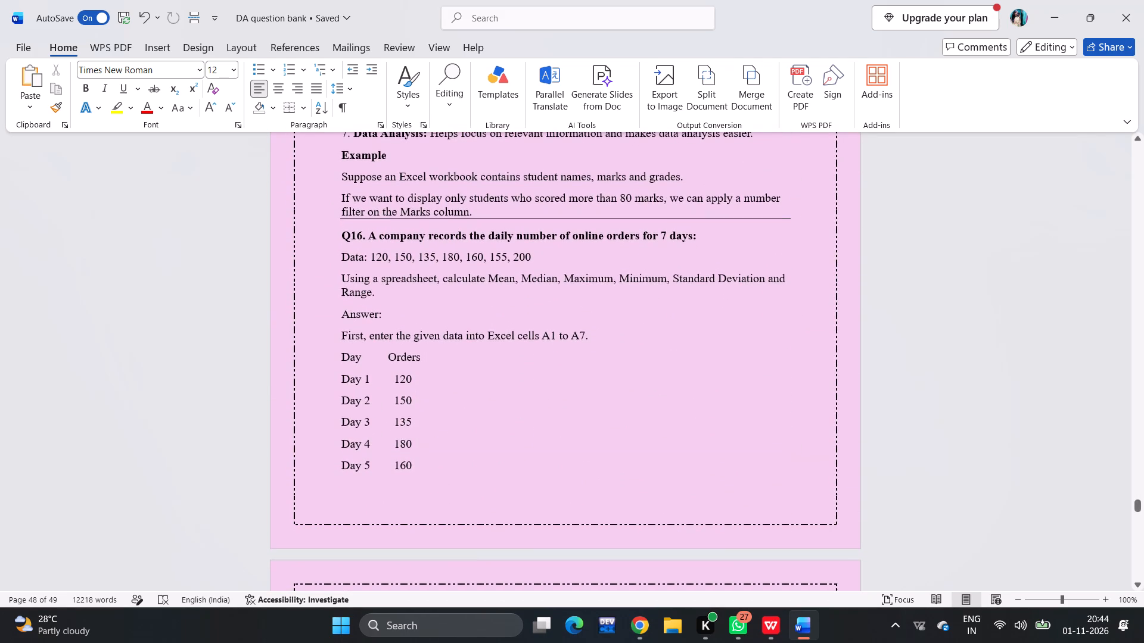
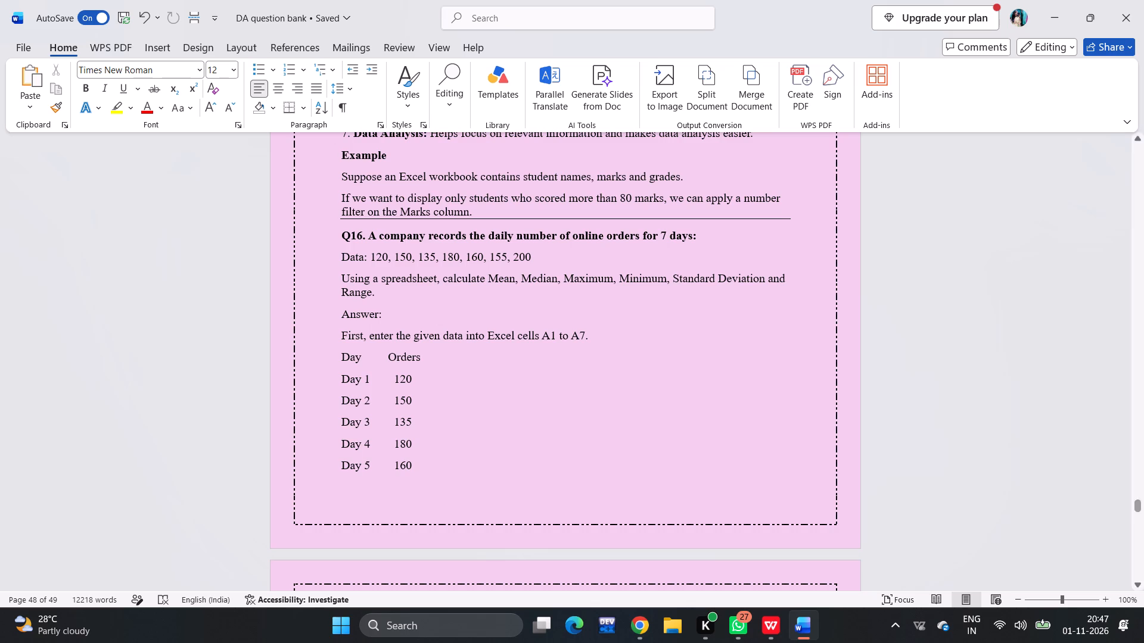
Switch to Calculator and multiply 156 by 5.
click(437, 625)
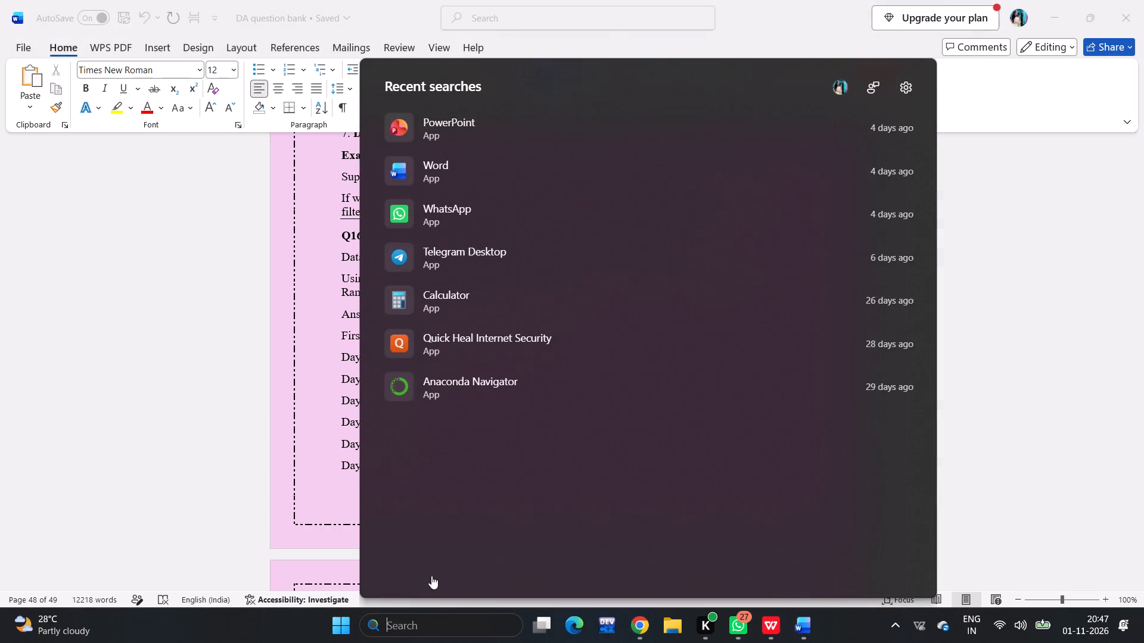
click(481, 304)
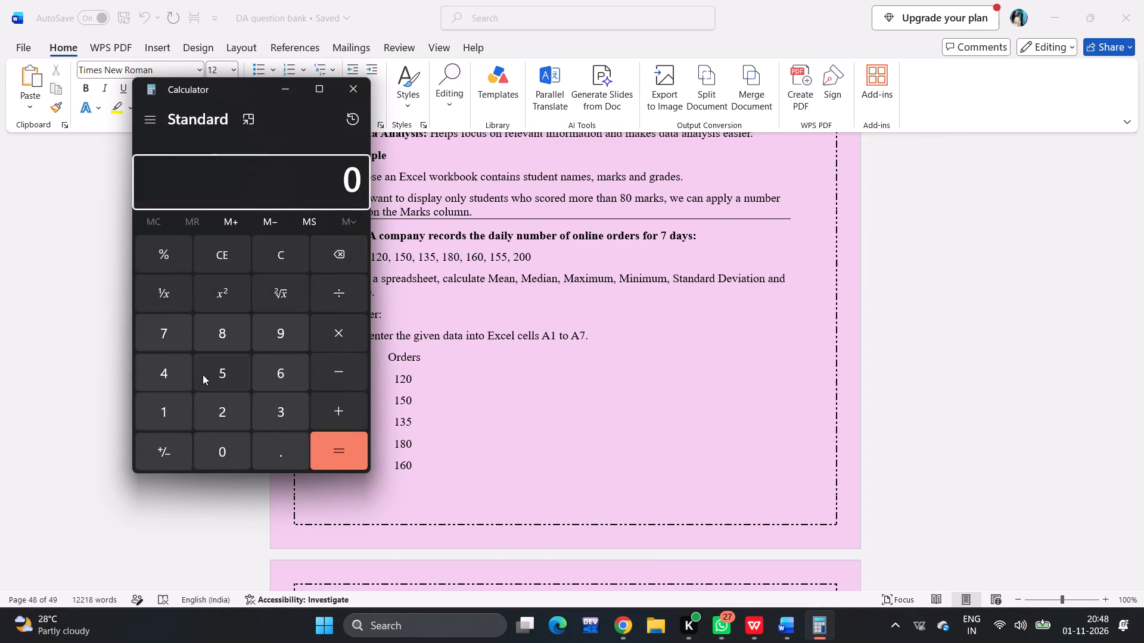
click(163, 411)
click(216, 377)
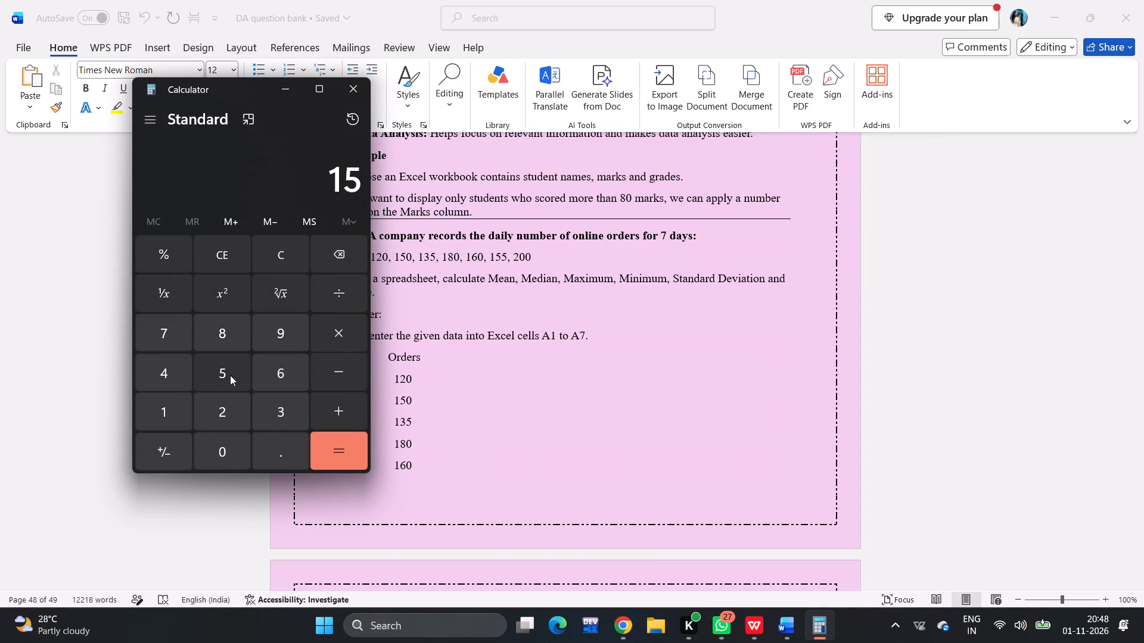
click(290, 370)
click(340, 332)
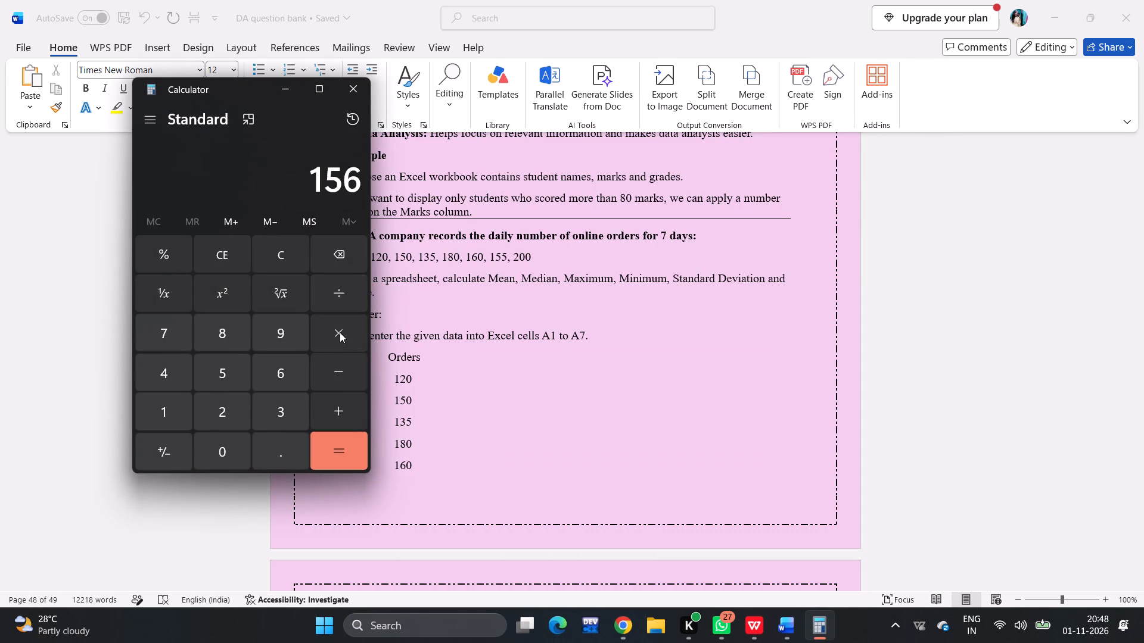
click(231, 364)
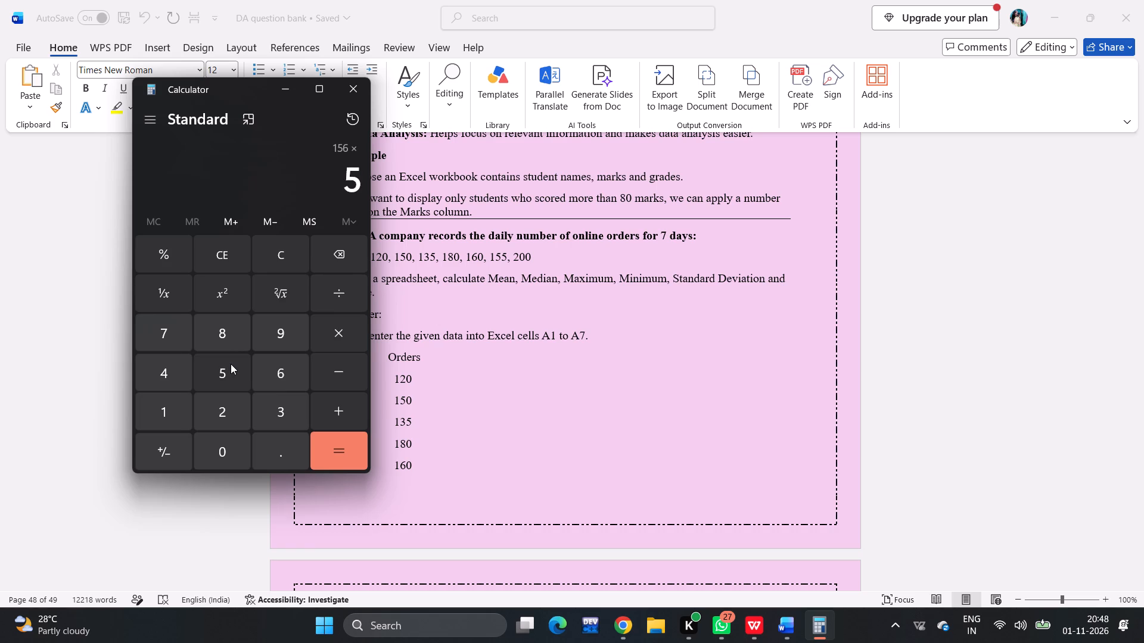
click(345, 460)
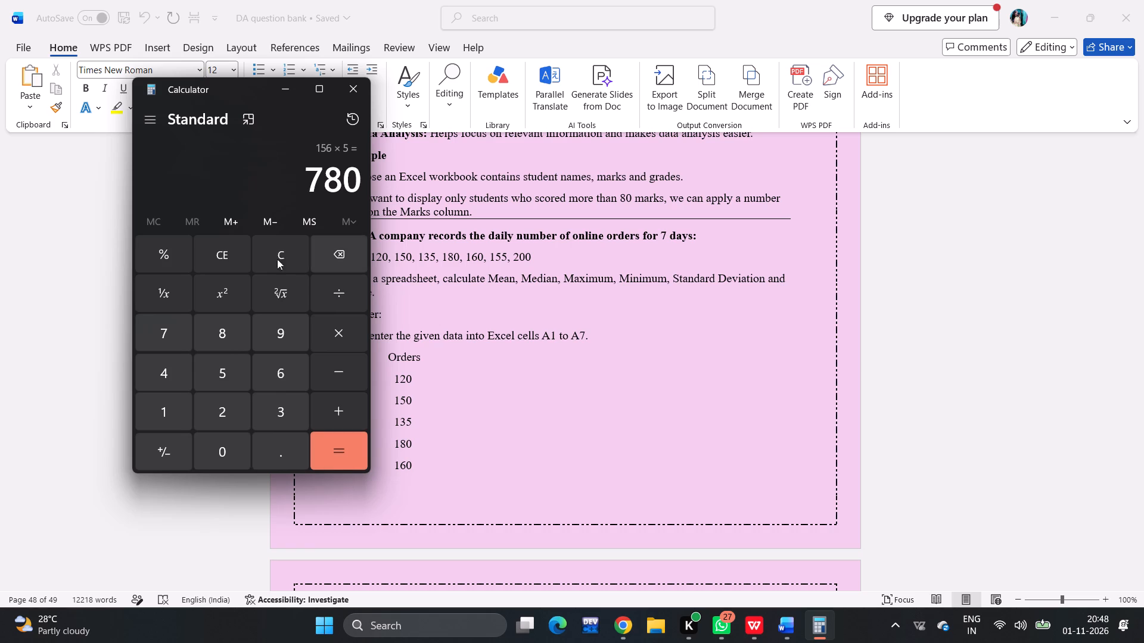
Reposition the Calculator window in its normal size beside the document page so the question 16 text is uncovered.
drag(241, 93, 767, 245)
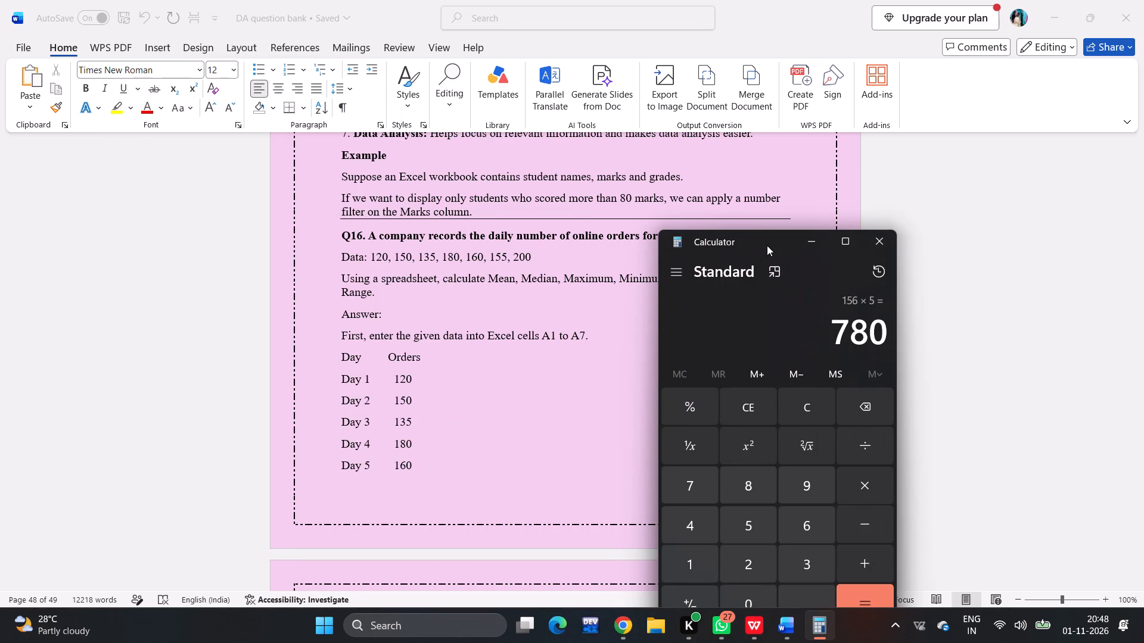
click(767, 245)
drag(767, 245, 1067, 17)
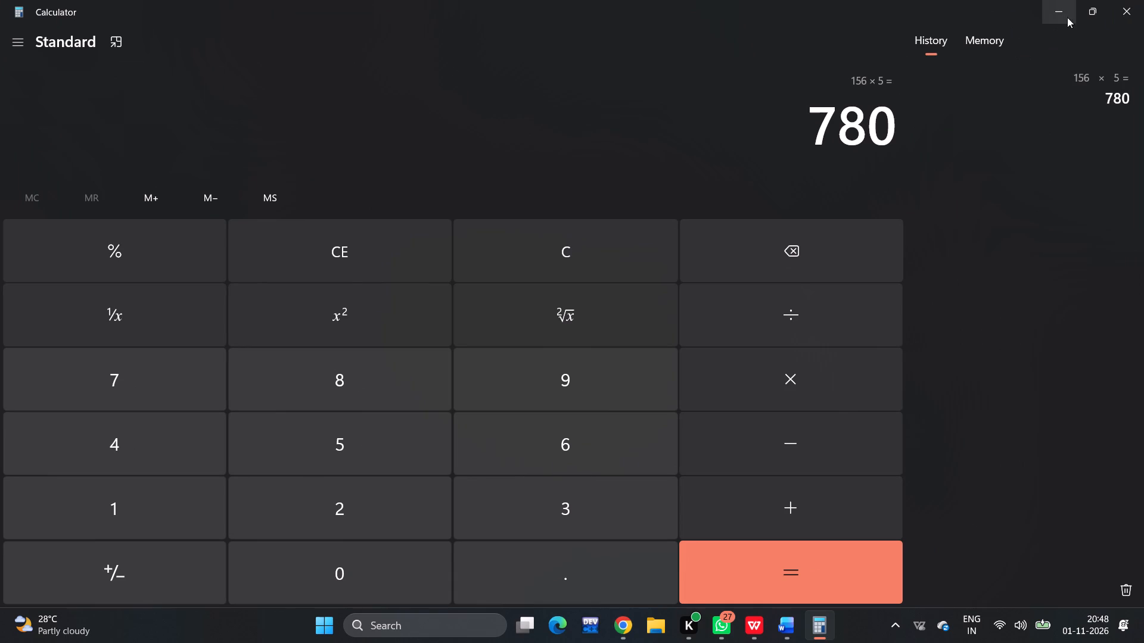
drag(1067, 17, 1085, 13)
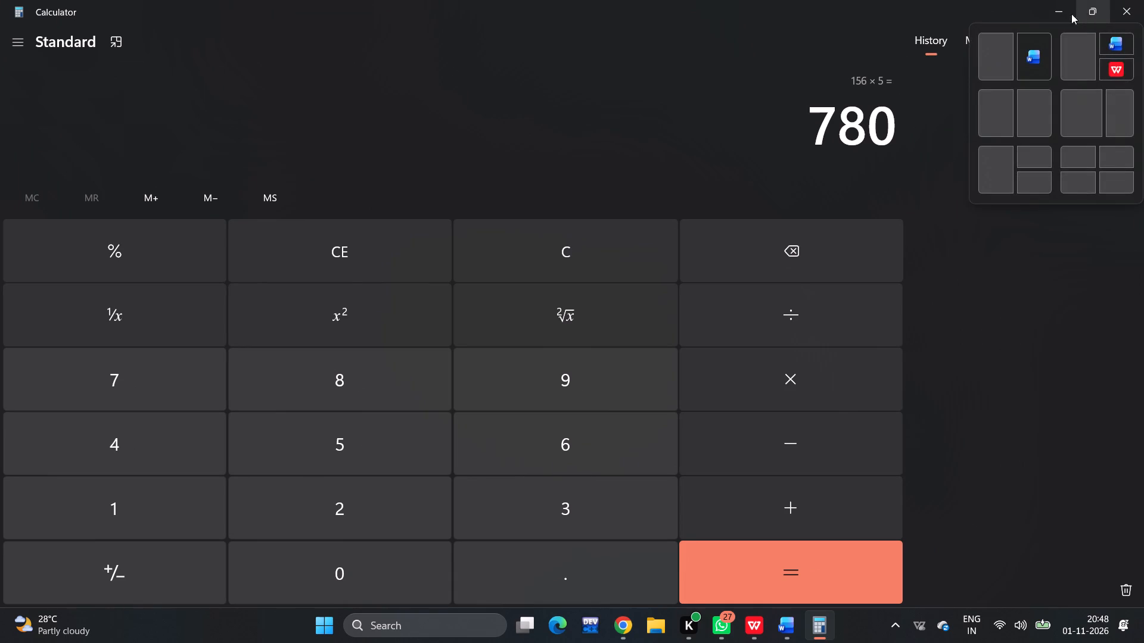
click(1101, 9)
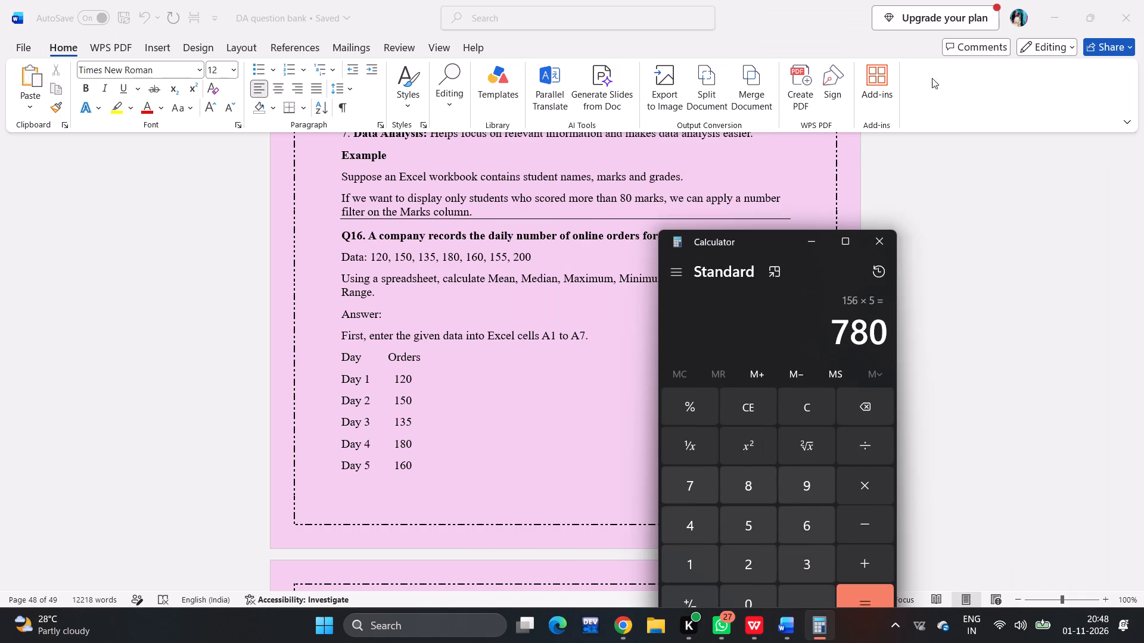
drag(769, 239, 945, 133)
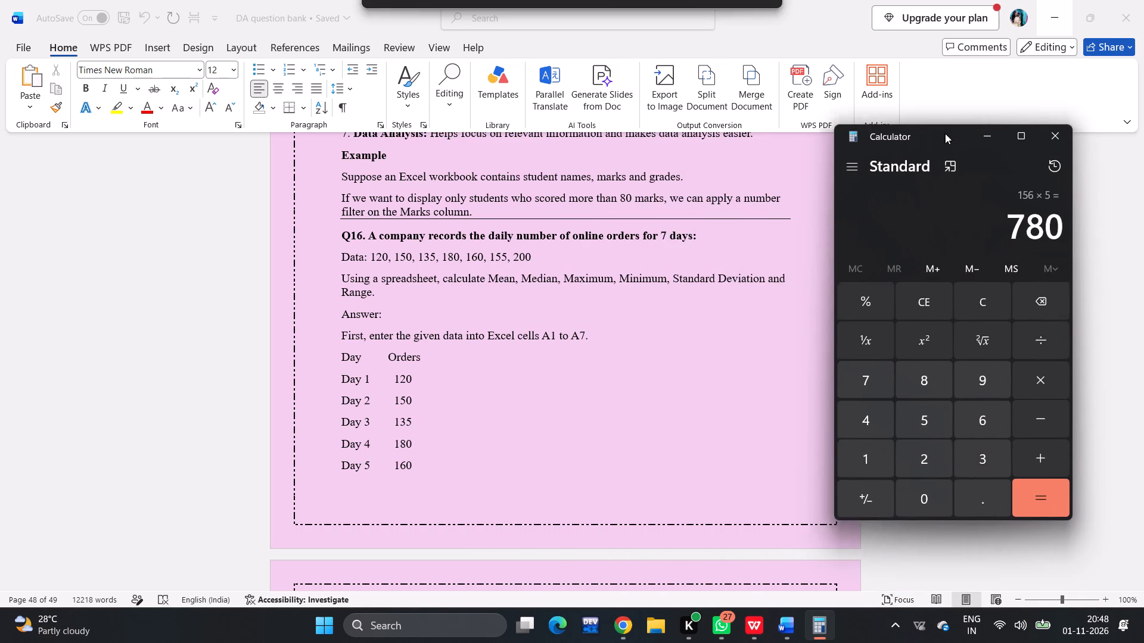
drag(945, 133, 980, 129)
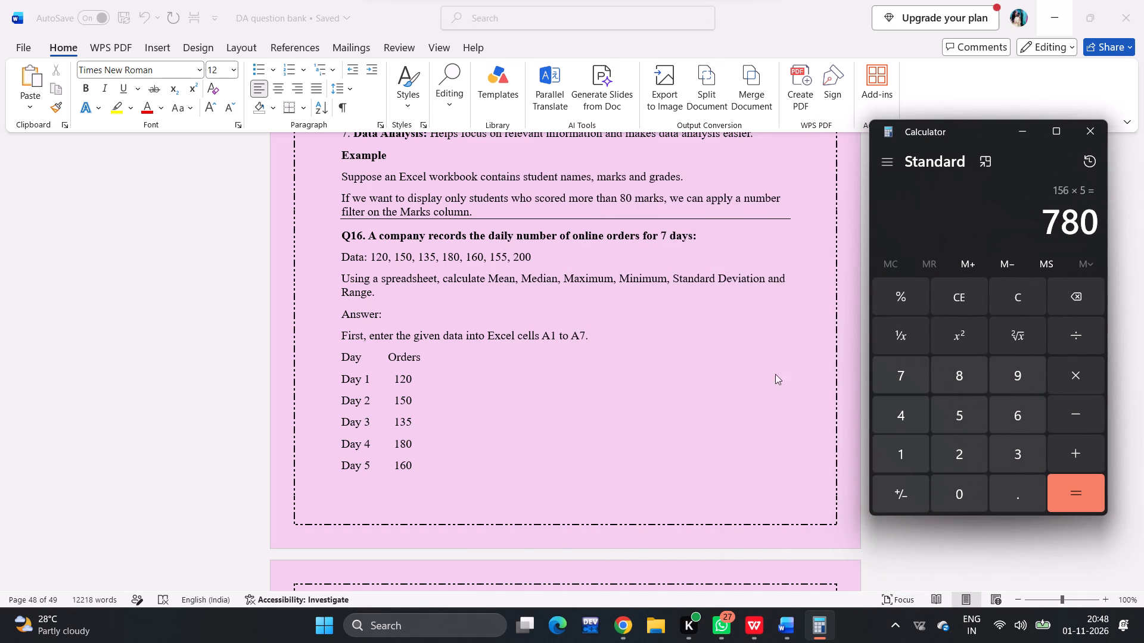
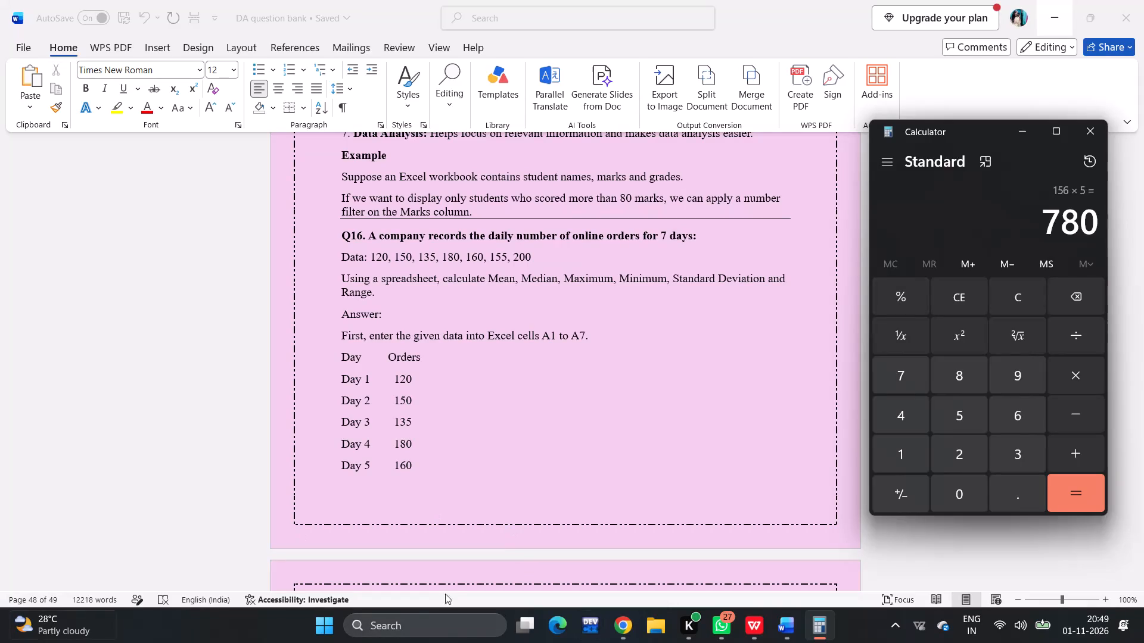
Return to the Word document and insert the label "(a)" before the Q16 question text about daily online orders.
click(554, 436)
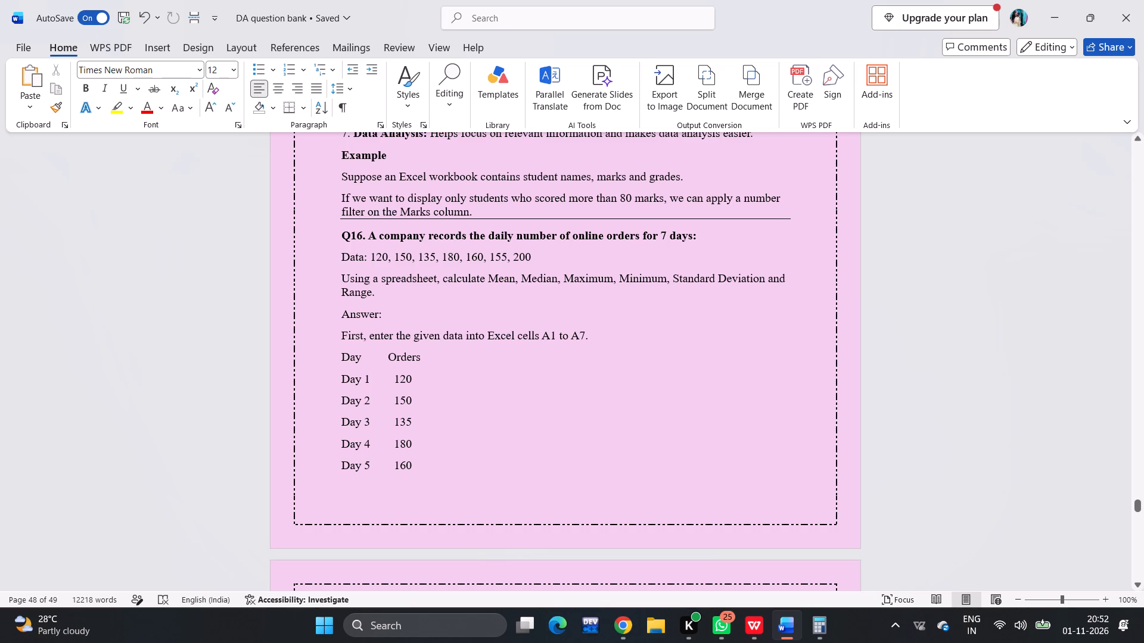
click(368, 235)
key(shift+parenleft)
key(a)
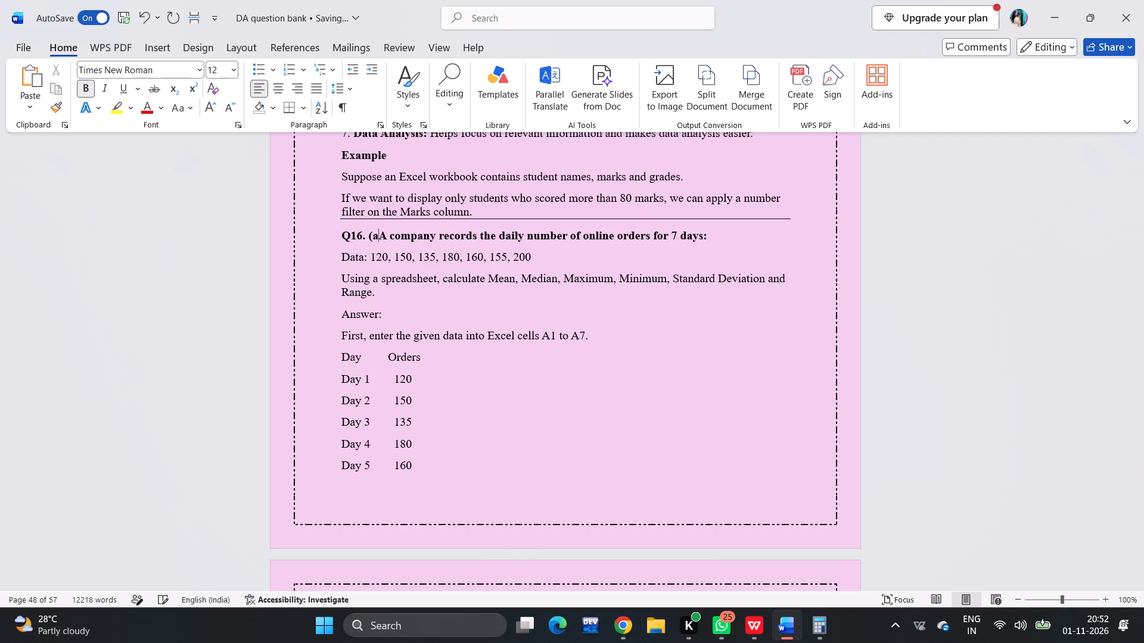
text())
key(space)
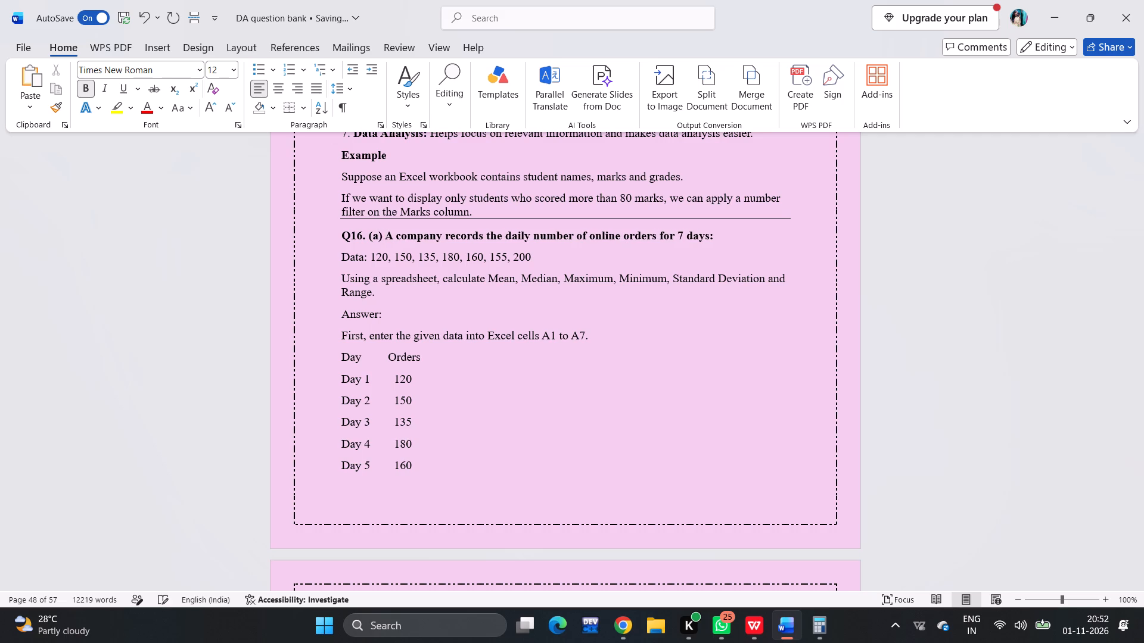
Insert the label "(b)" before the question "What do you understand by CSV format? How to import a CSV file in Excel?".
scroll(416, 336, down, 11)
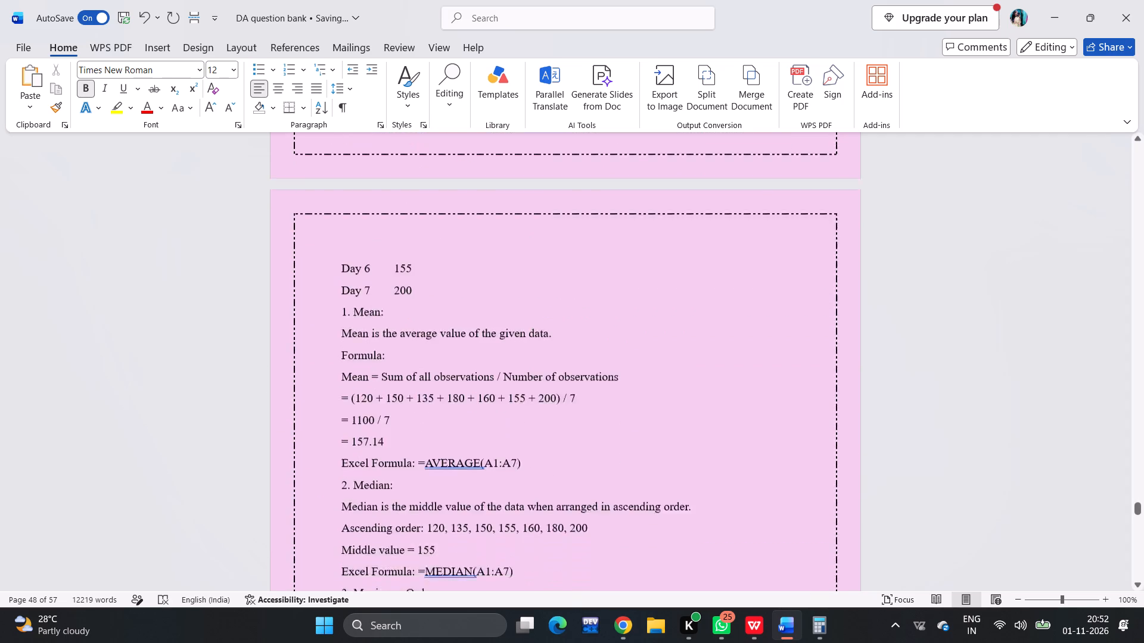
scroll(414, 325, down, 17)
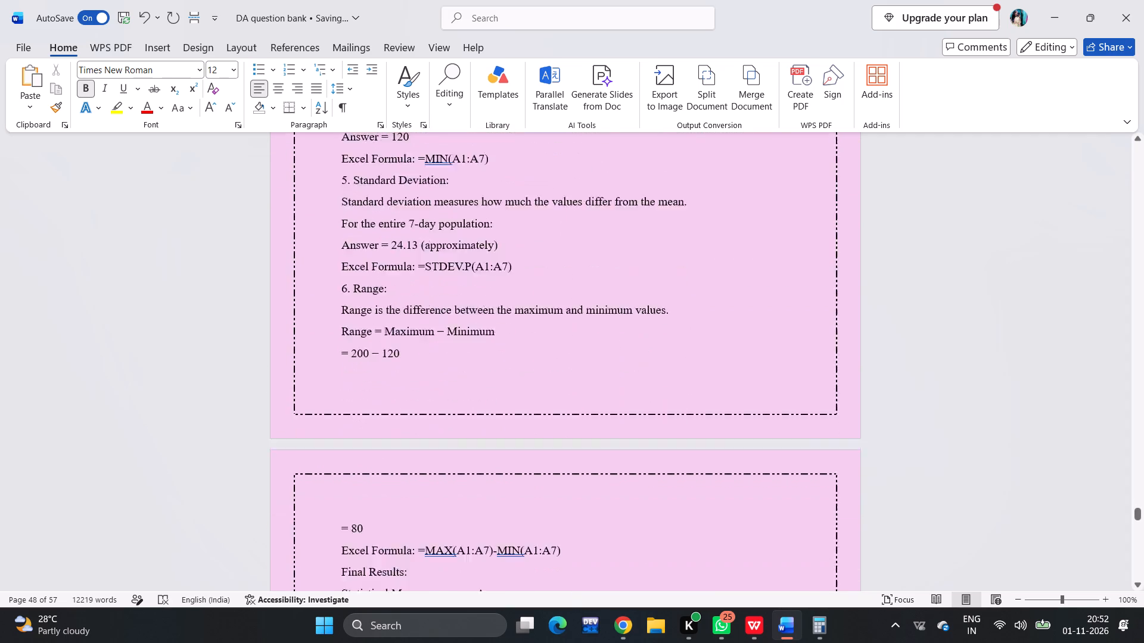
scroll(414, 325, down, 8)
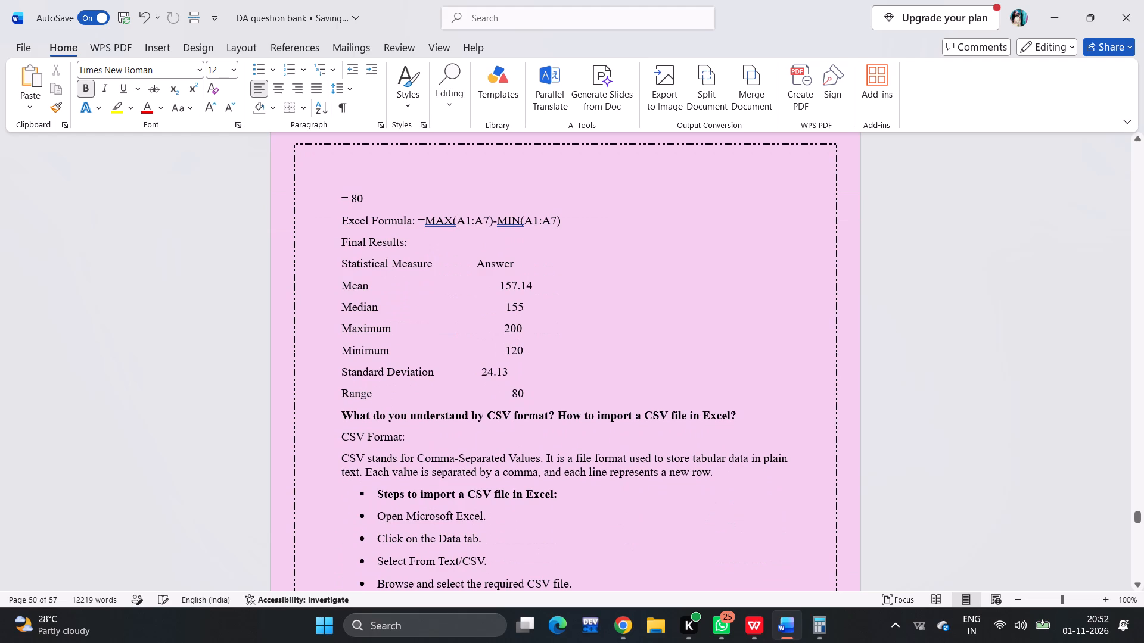
click(343, 414)
text((b)
text())
key(space)
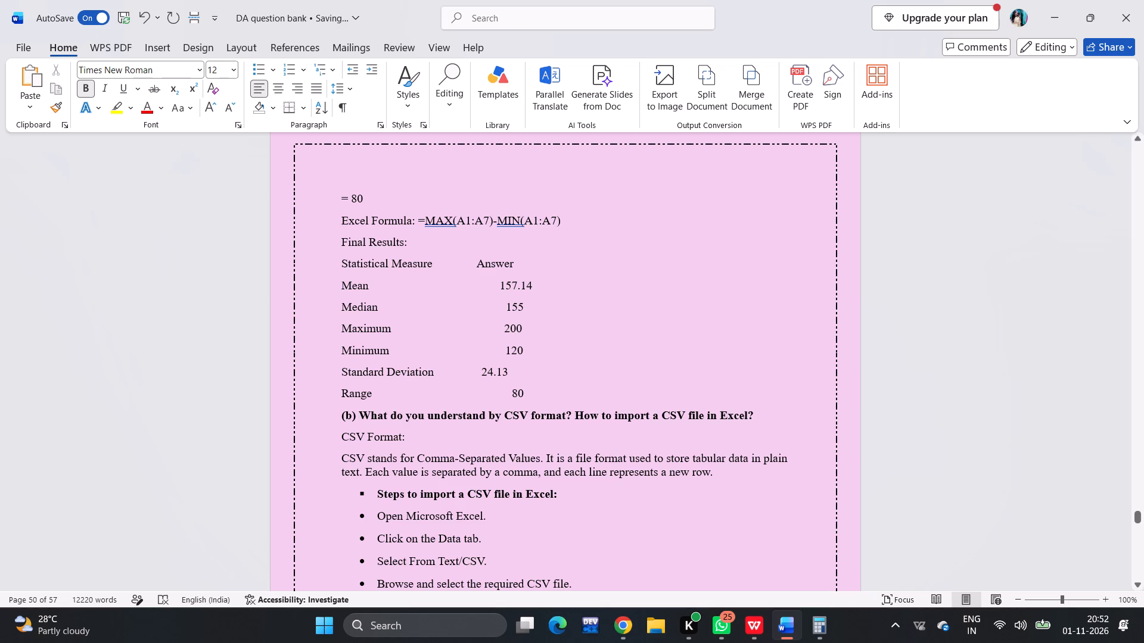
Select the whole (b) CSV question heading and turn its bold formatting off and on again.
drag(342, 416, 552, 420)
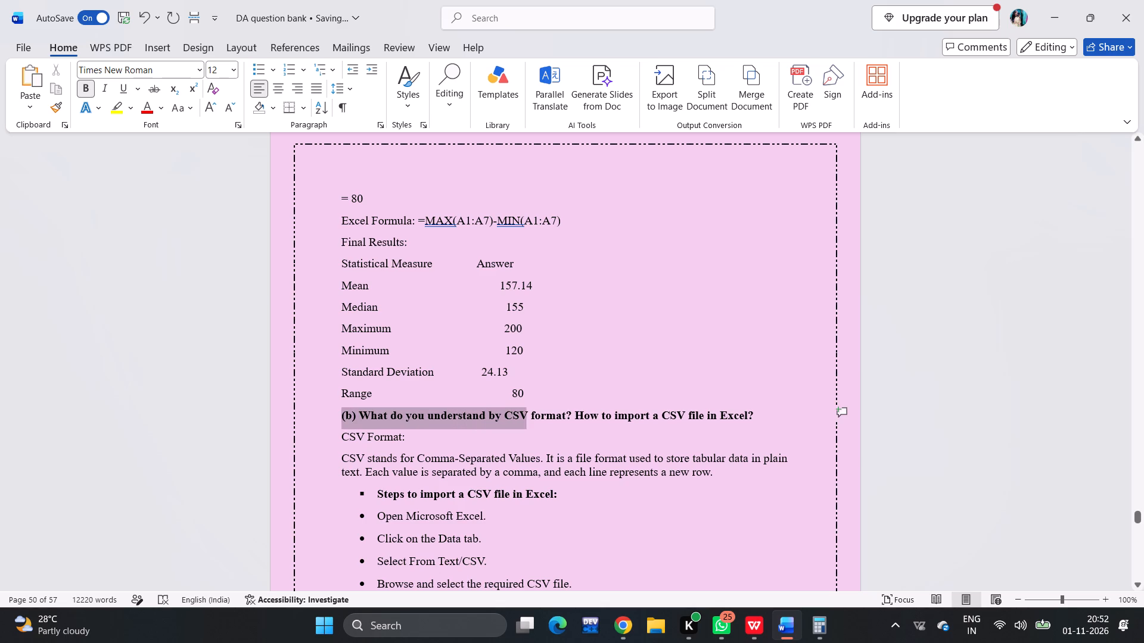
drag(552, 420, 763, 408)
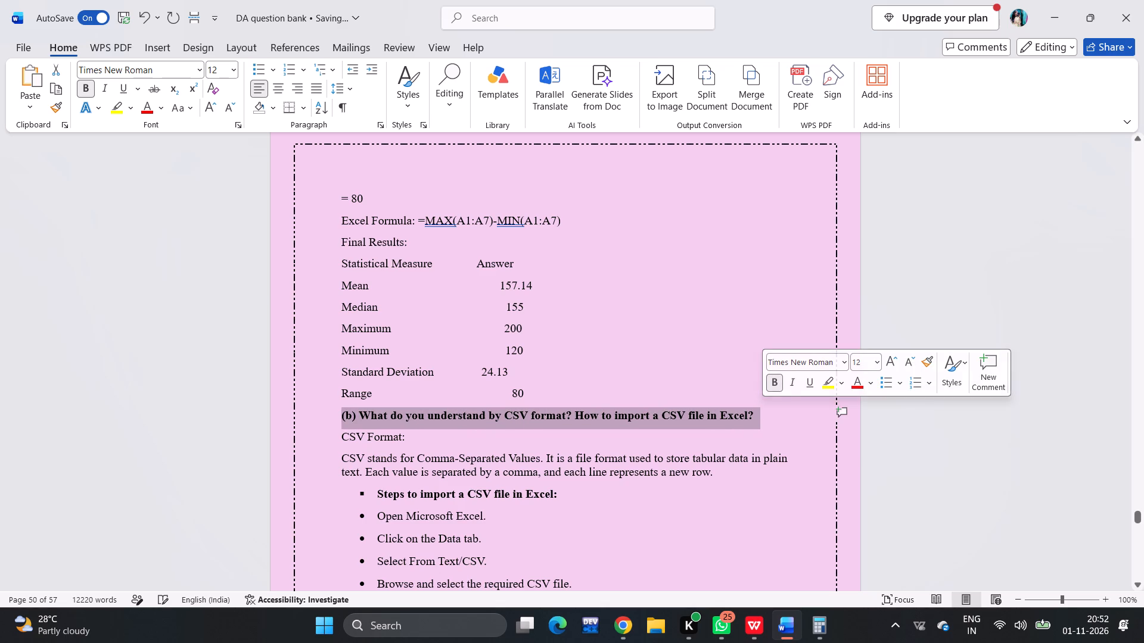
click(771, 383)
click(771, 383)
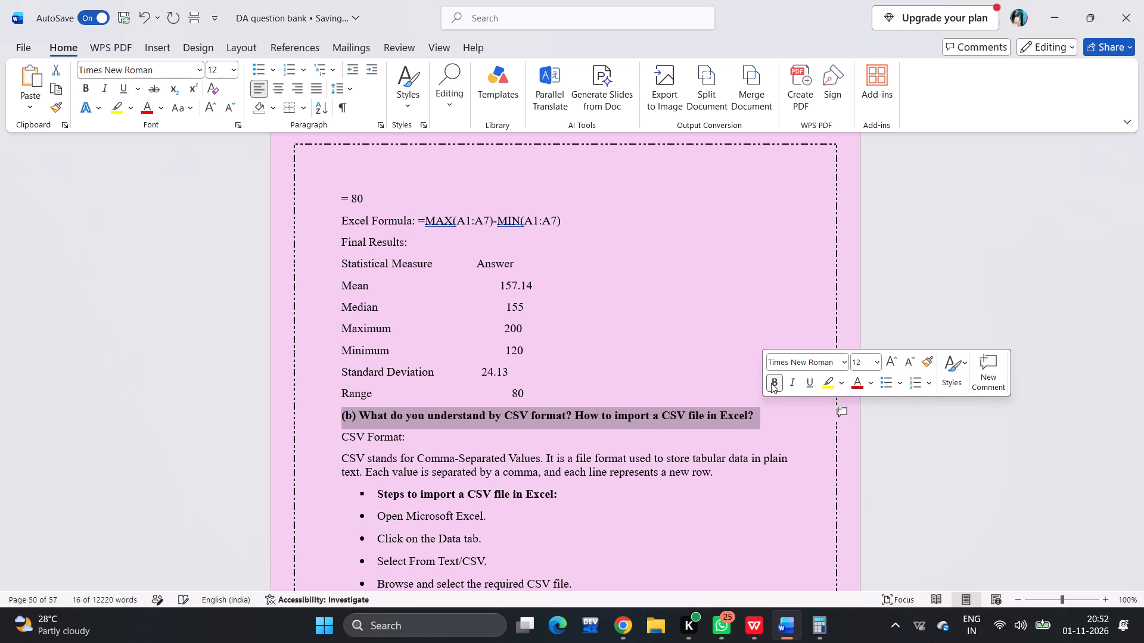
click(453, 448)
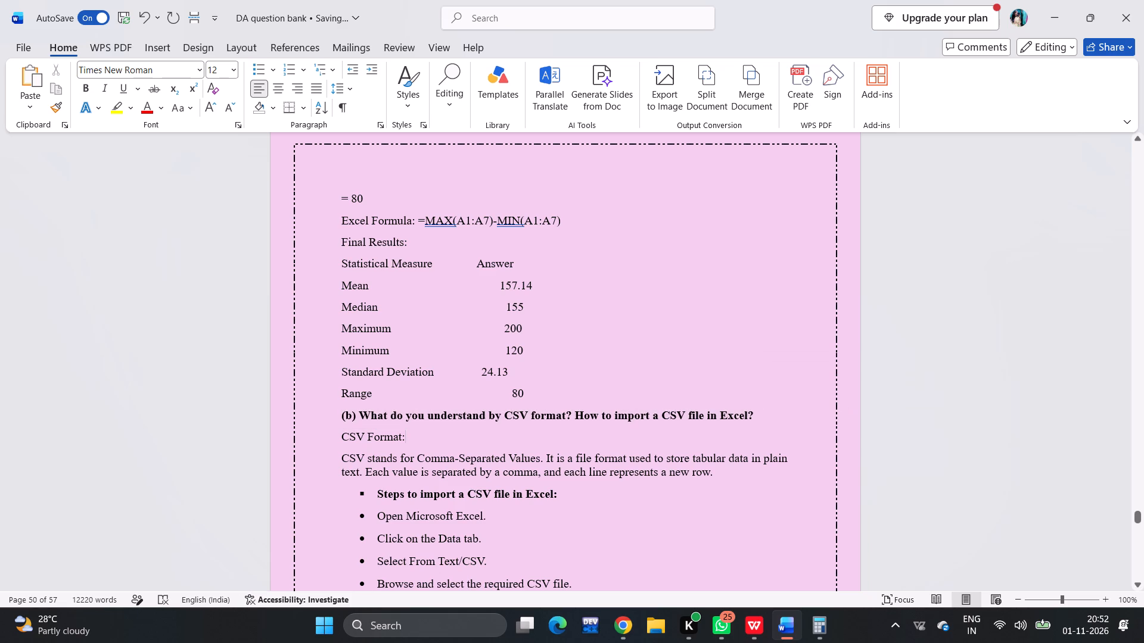
Add a centred blank line between the Range result and the (b) CSV question heading.
click(656, 399)
key(Return)
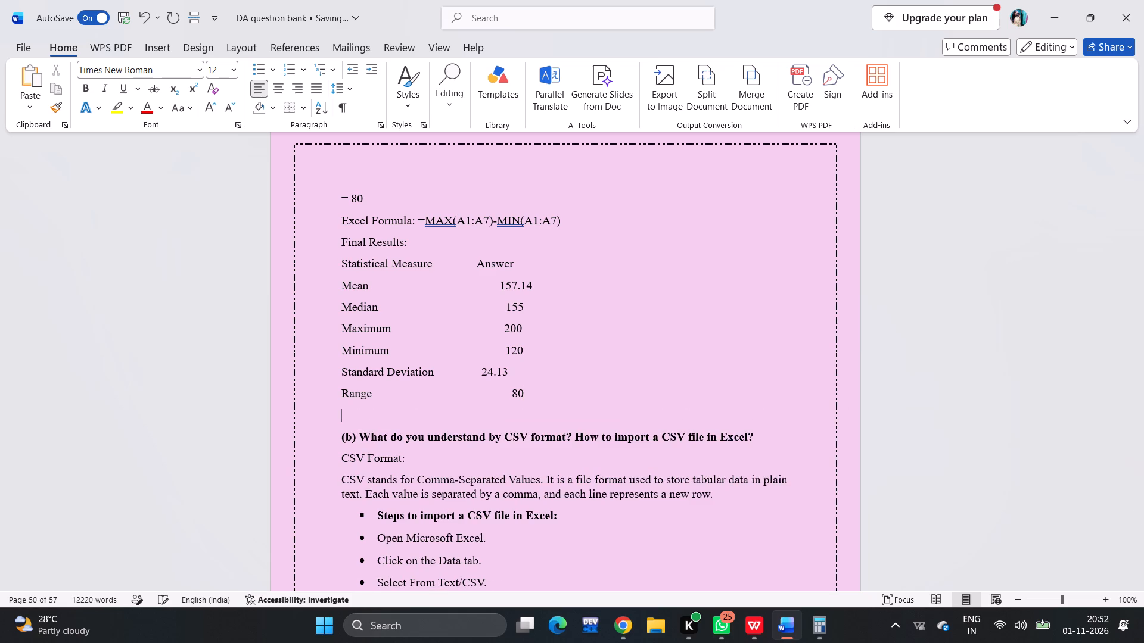
click(287, 85)
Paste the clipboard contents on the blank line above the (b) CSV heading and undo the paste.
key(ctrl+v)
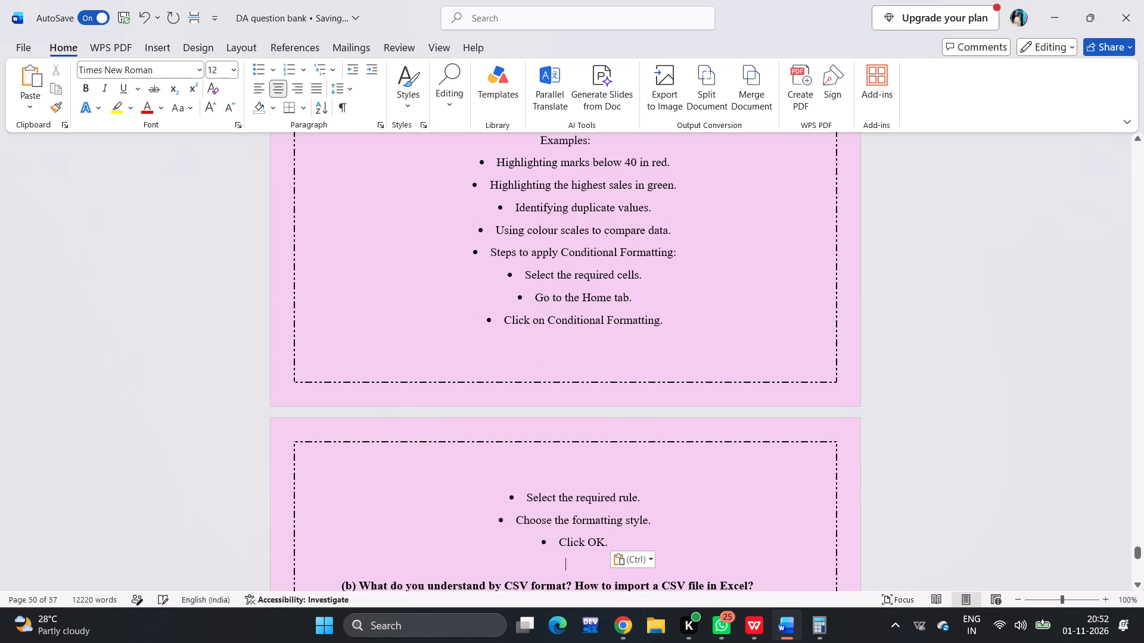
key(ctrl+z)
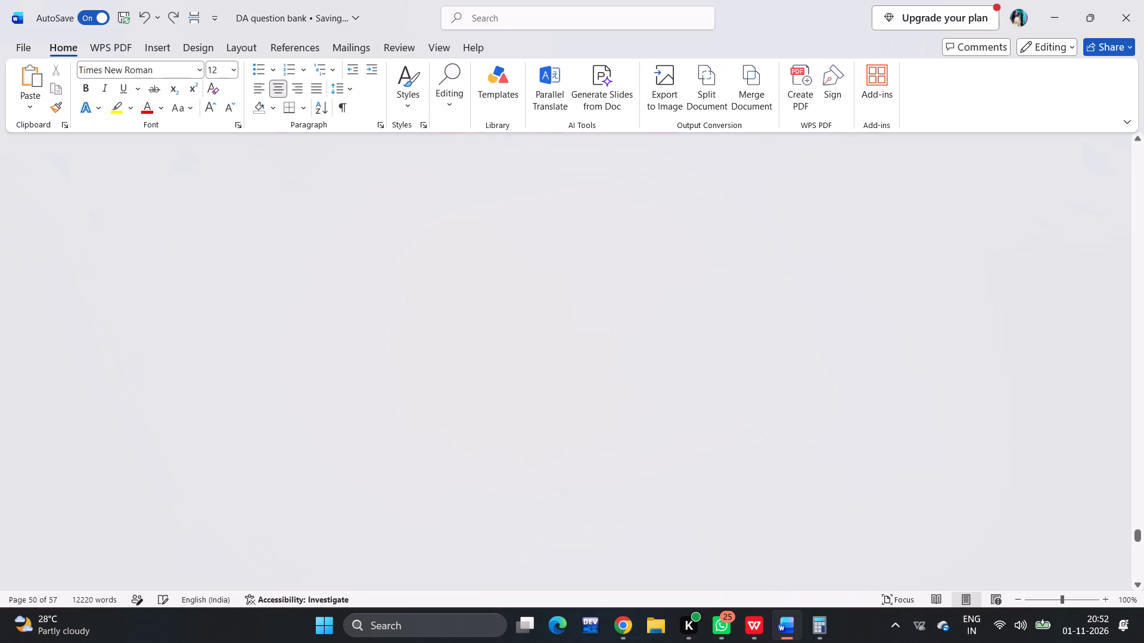
Copy the dashed separator above the Excel filter question onto the blank line above the (b) CSV heading, removing the extra line below it.
scroll(713, 151, up, 3)
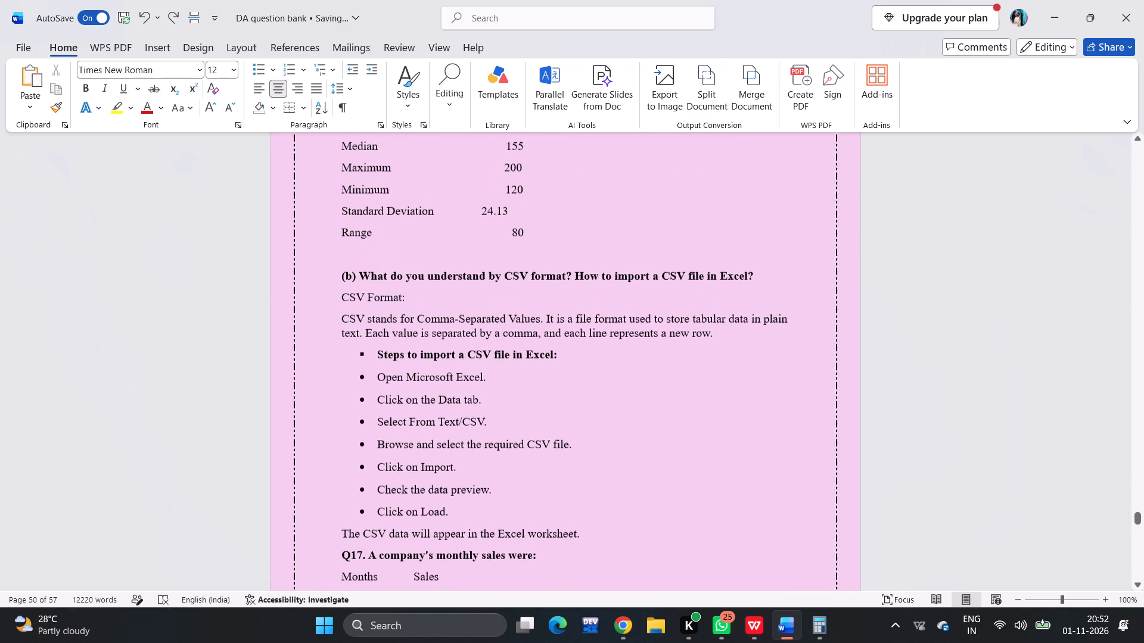
scroll(474, 299, up, 4)
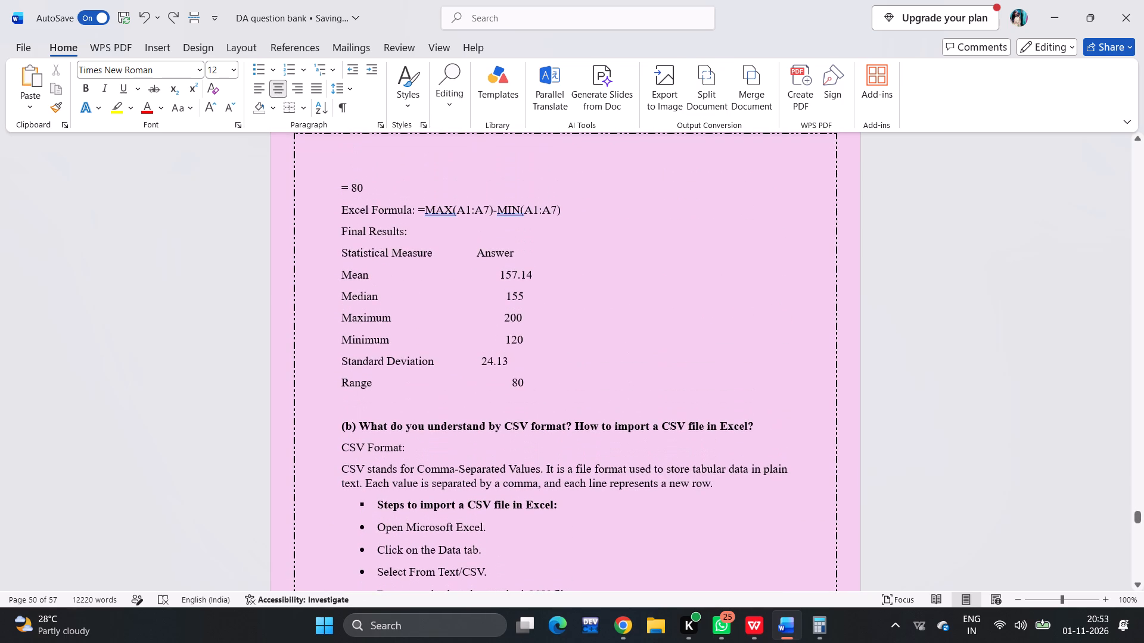
scroll(632, 336, up, 19)
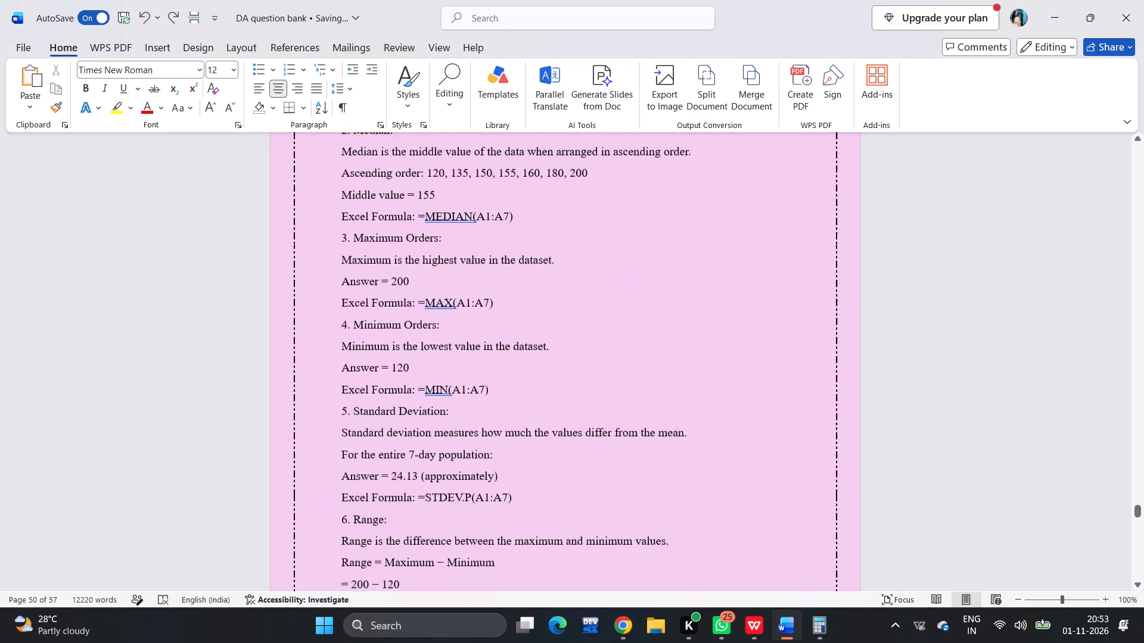
scroll(627, 329, up, 20)
scroll(627, 329, up, 12)
drag(500, 432, 635, 429)
key(ctrl+c)
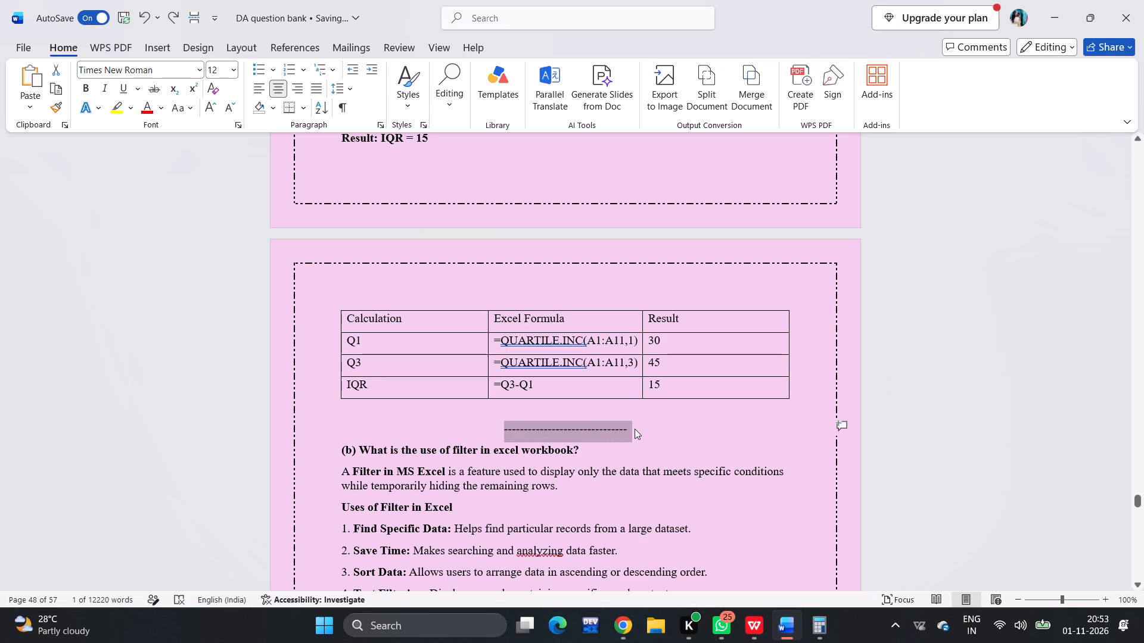
scroll(635, 429, down, 11)
scroll(635, 429, down, 11)
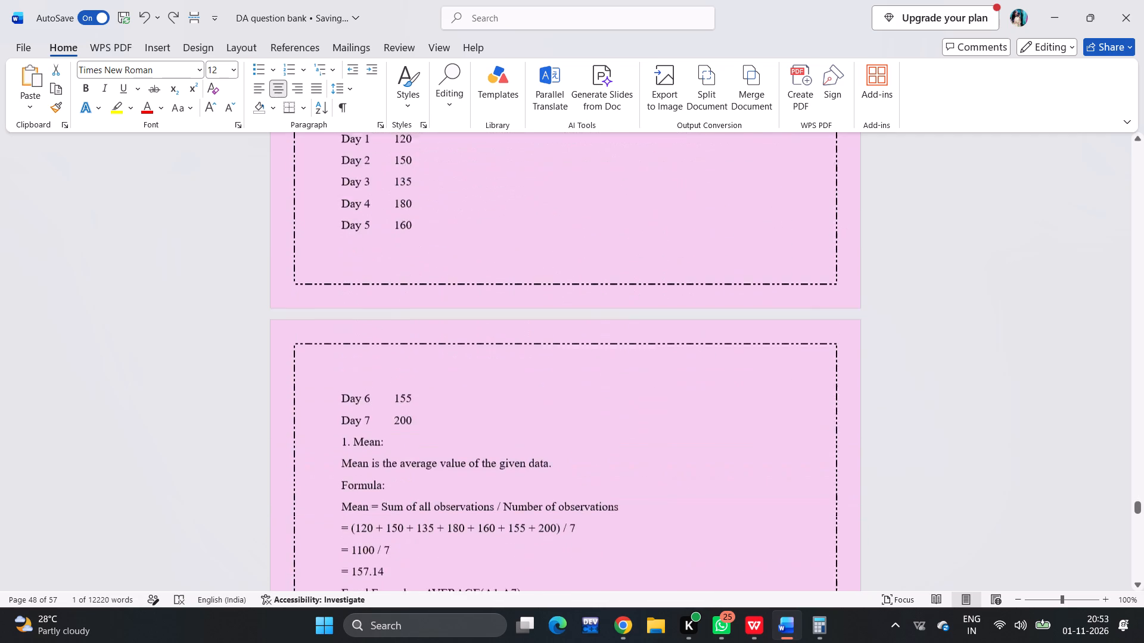
scroll(635, 429, down, 16)
scroll(635, 429, down, 11)
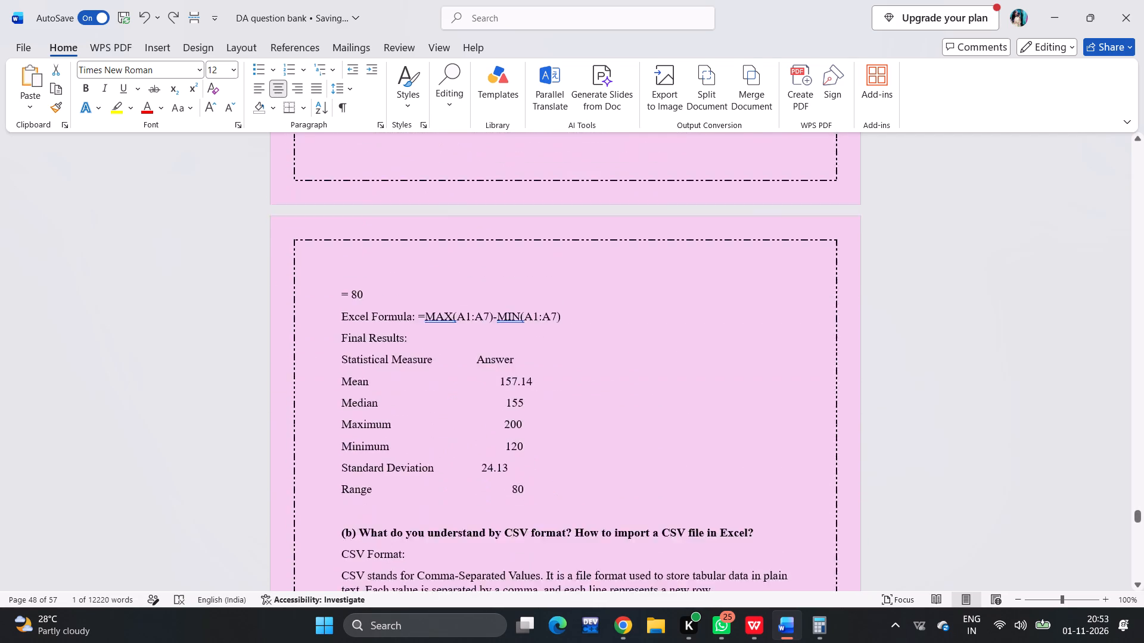
scroll(635, 429, down, 4)
click(538, 336)
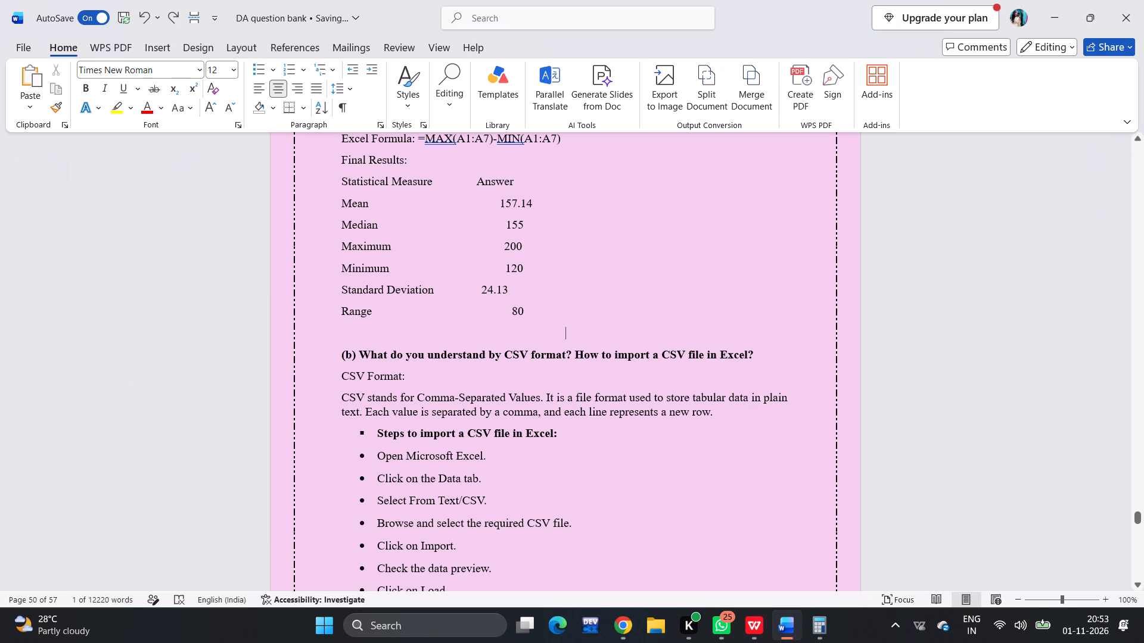
key(ctrl+v)
key(BackSpace)
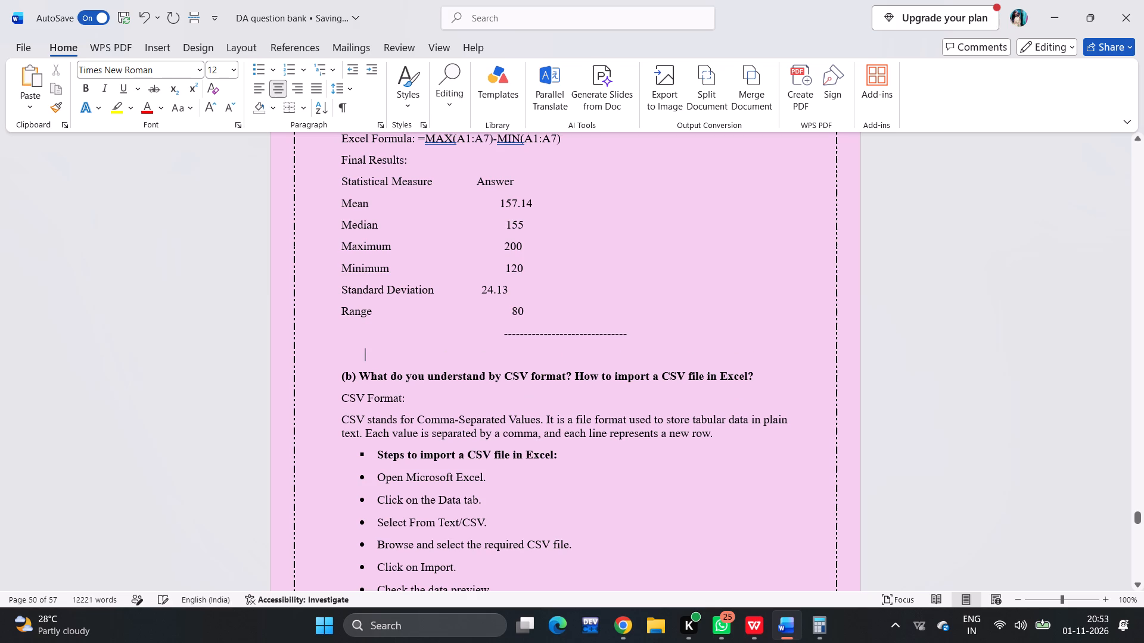
key(BackSpace)
Insert a full-width horizontal divider line after "The CSV data will appear in the Excel worksheet.", leaving no blank line above Q17.
scroll(664, 416, down, 5)
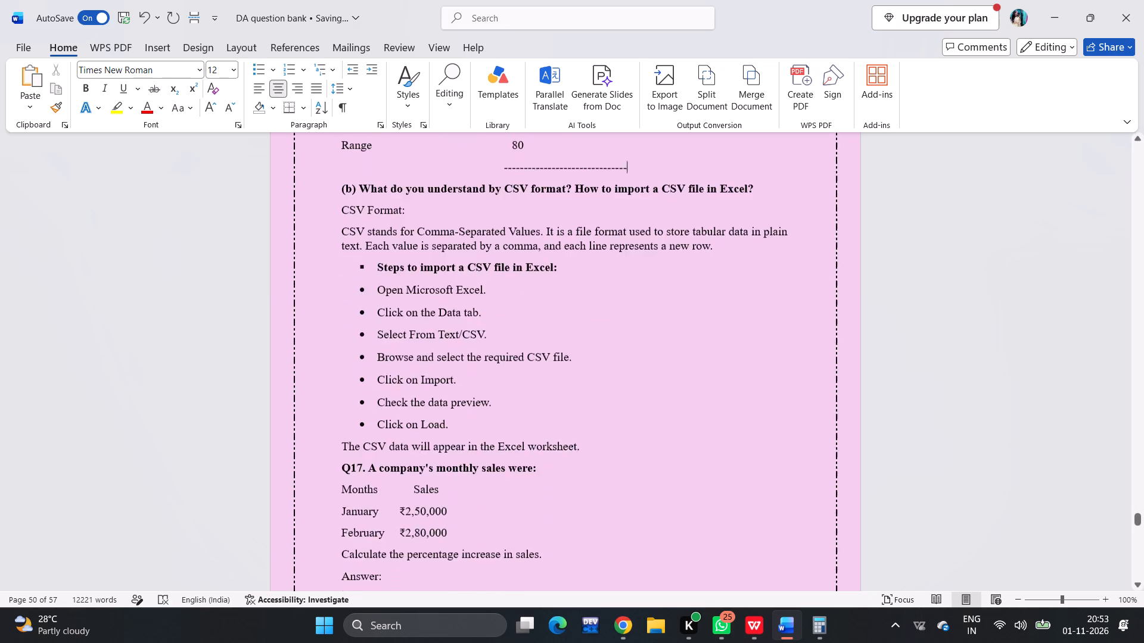
scroll(664, 416, down, 3)
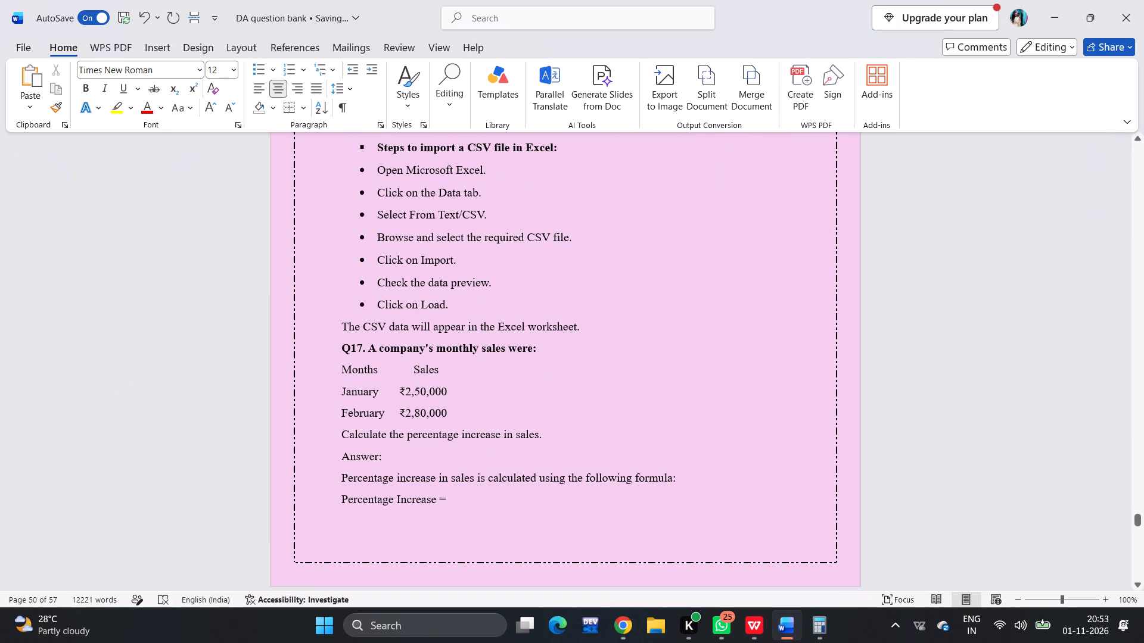
click(584, 324)
key(Return)
key(minus)
key(minus)
key(minus)
key(minus)
key(minus)
key(minus)
key(minus)
key(minus)
key(minus)
key(minus)
key(minus)
key(minus)
key(minus)
key(minus)
key(minus)
key(minus)
key(minus)
key(minus)
key(minus)
key(minus)
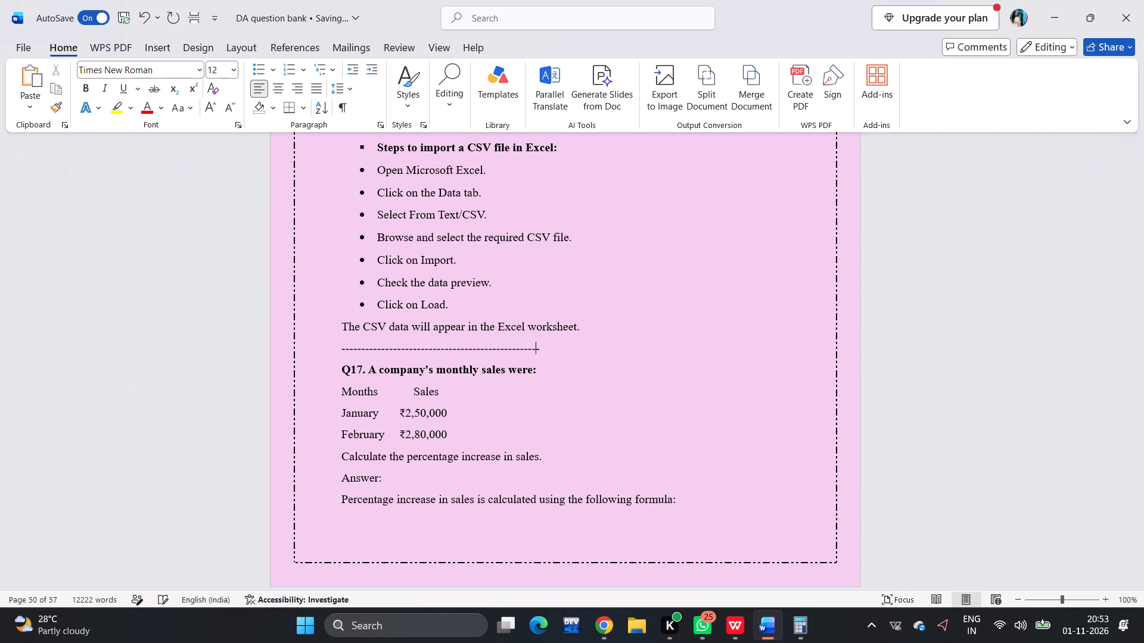
key(minus)
key(minus)
key(minus)
key(minus)
key(minus)
key(minus)
key(minus)
key(minus)
key(minus)
key(minus)
key(minus)
key(minus)
key(minus)
key(minus)
key(minus)
key(minus)
key(minus)
key(minus)
key(minus)
key(minus)
text(----------)
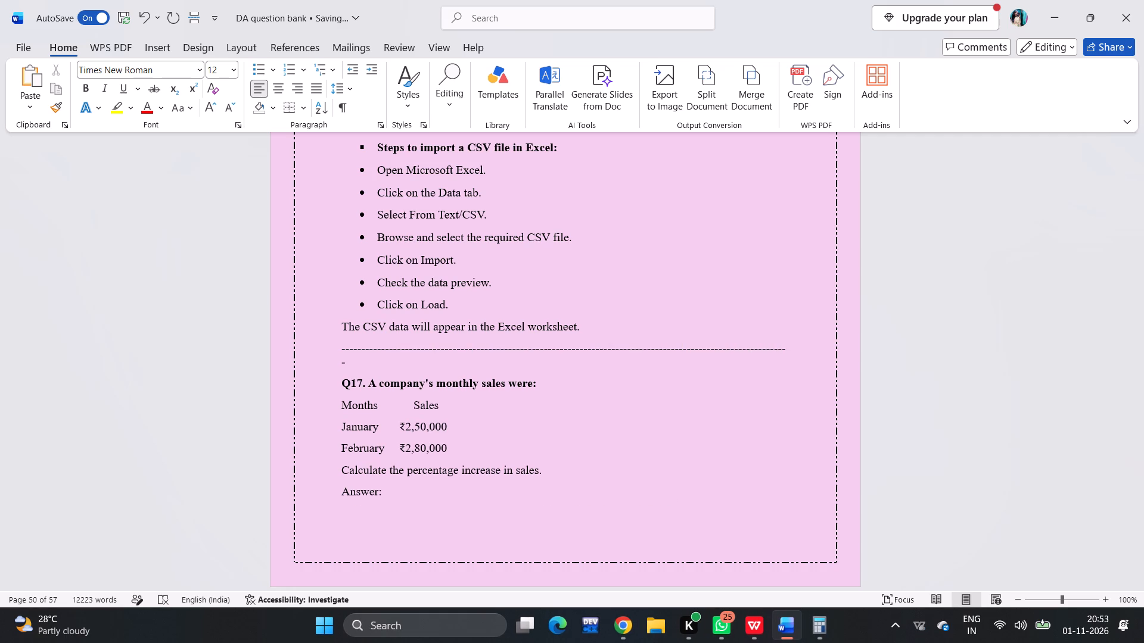
key(BackSpace)
key(Return)
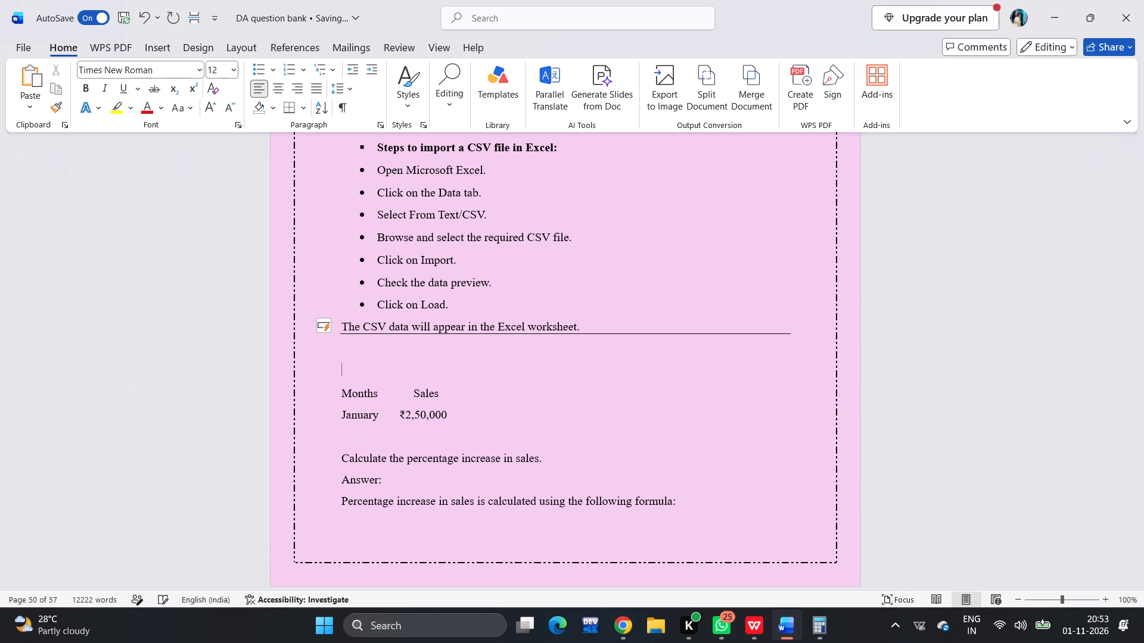
click(613, 347)
key(BackSpace)
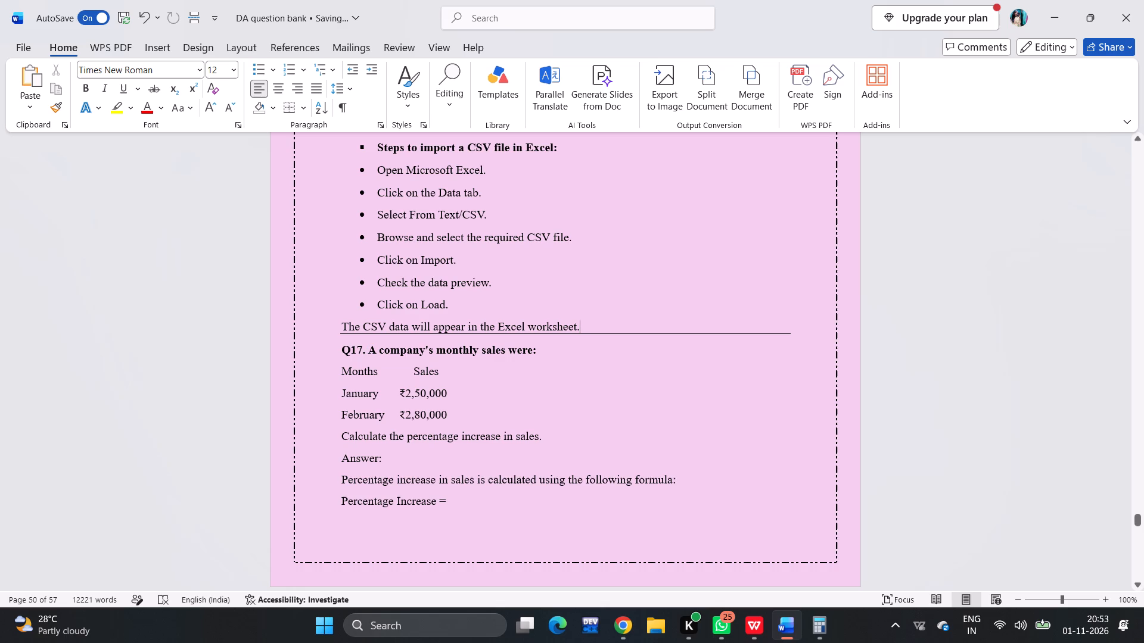
Insert the label "(a)" before the Q17 question text "A company's monthly sales were:".
click(371, 348)
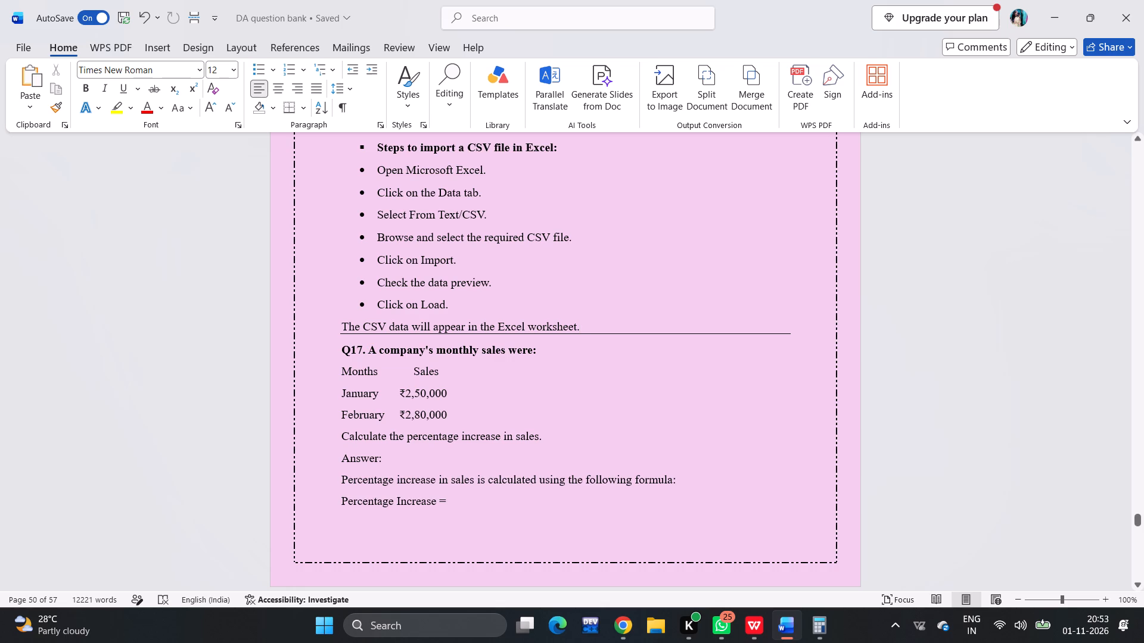
text((a)
text())
key(space)
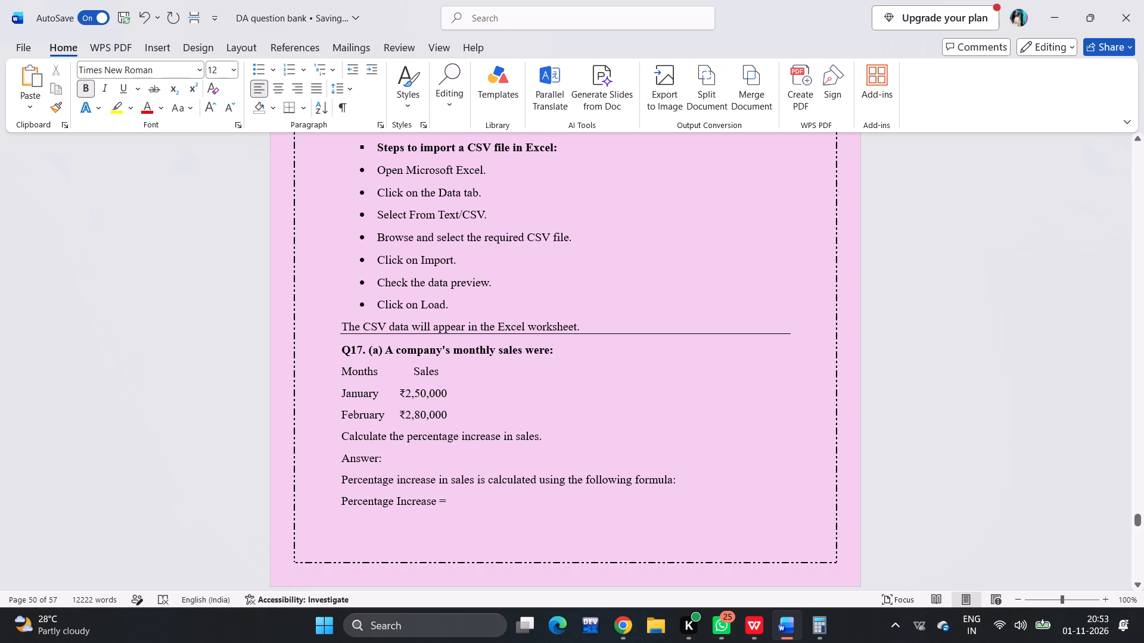
Insert the label "(b)" before the heading "What is Data Normalisation in Data Analytics?".
scroll(436, 380, down, 7)
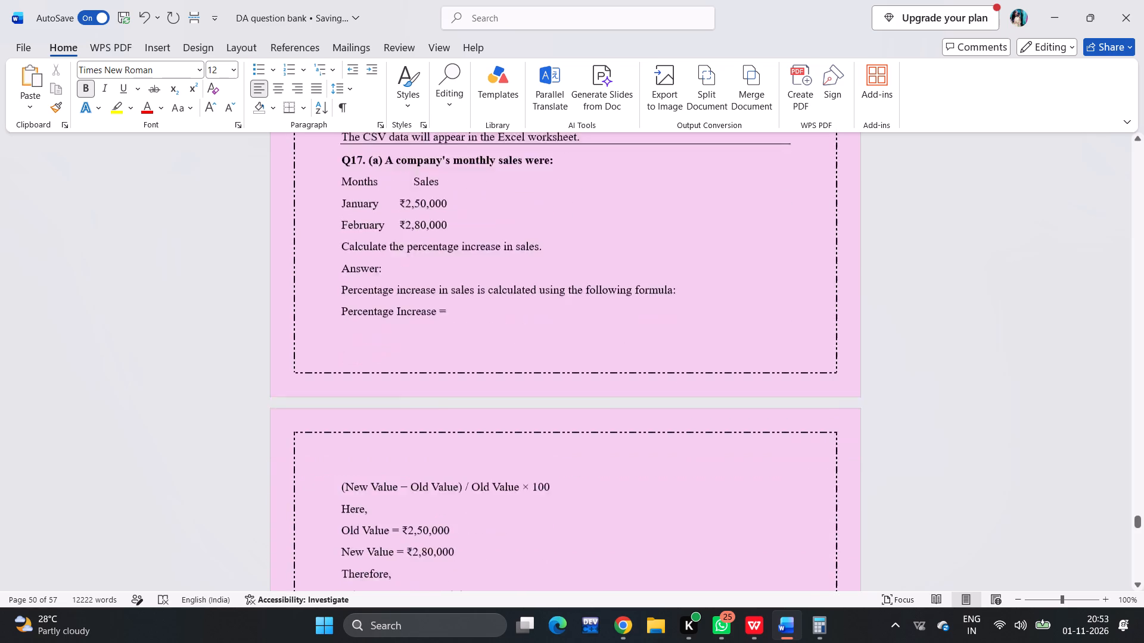
scroll(433, 383, down, 7)
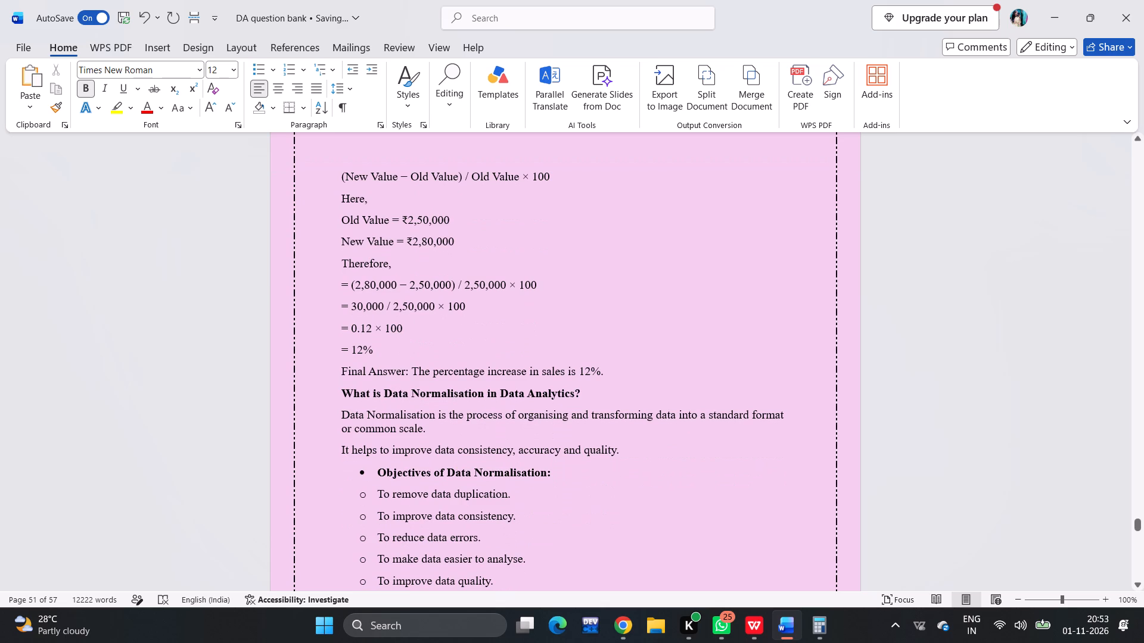
click(343, 393)
text((b)
key(shift+parenright)
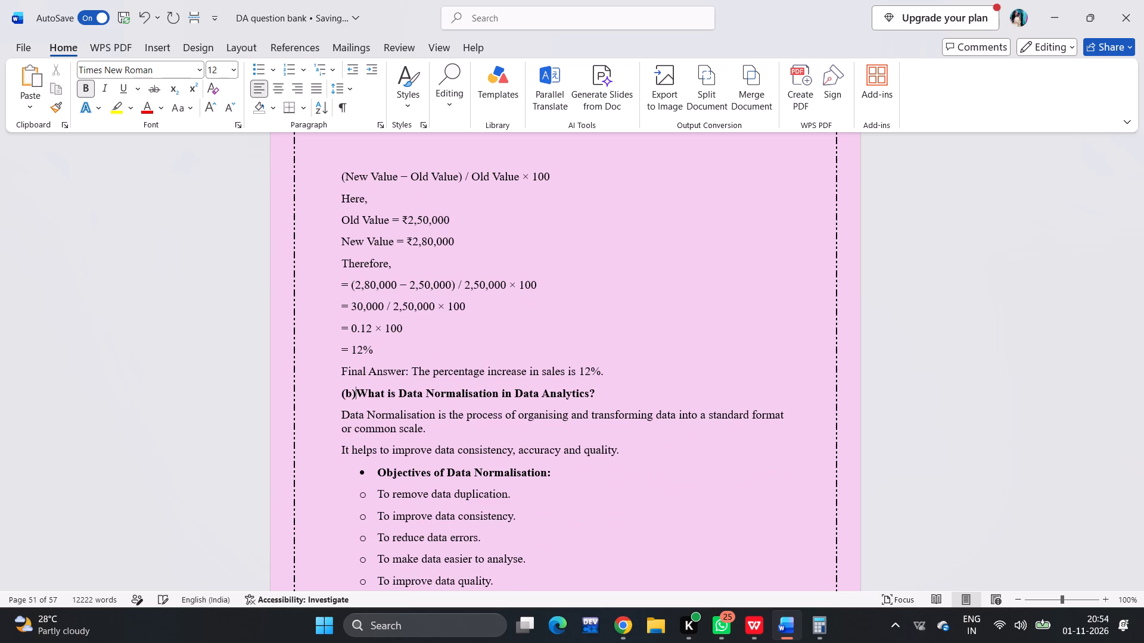
key(space)
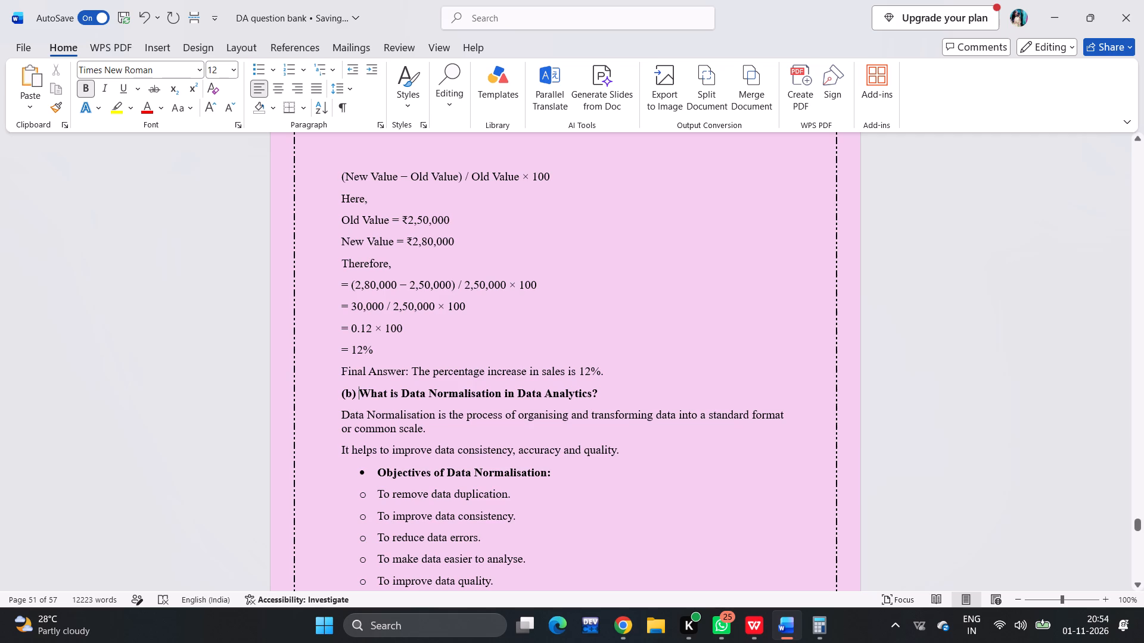
Add a centred line above the (b) Data Normalisation heading and paste the copied dashed separator there, leaving no extra blank line.
click(614, 375)
key(Return)
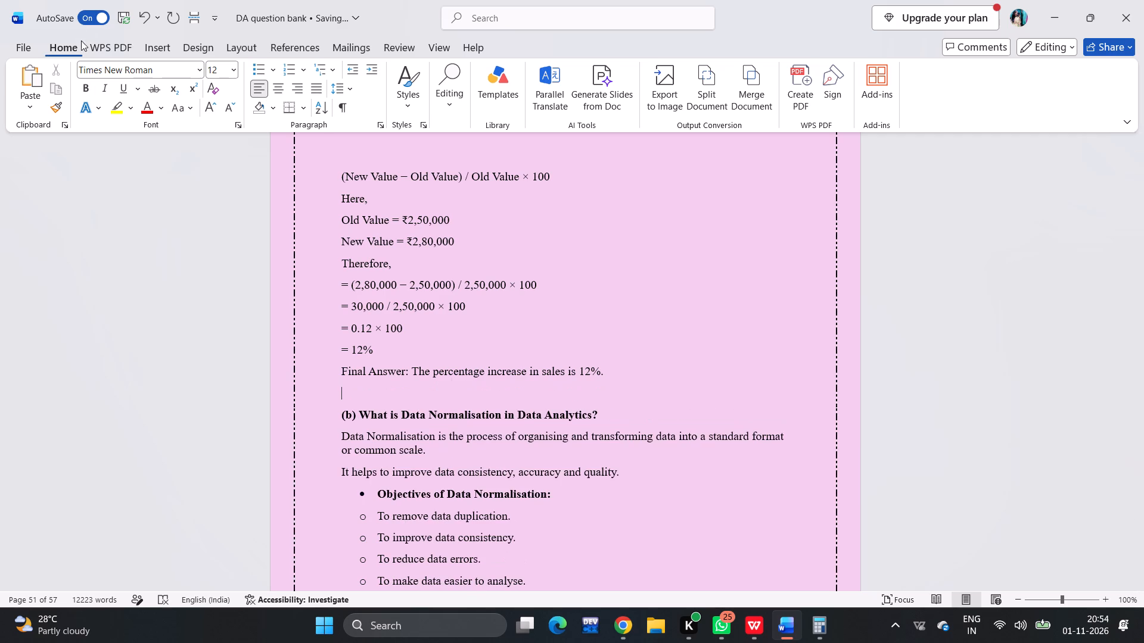
click(275, 86)
right_click(586, 394)
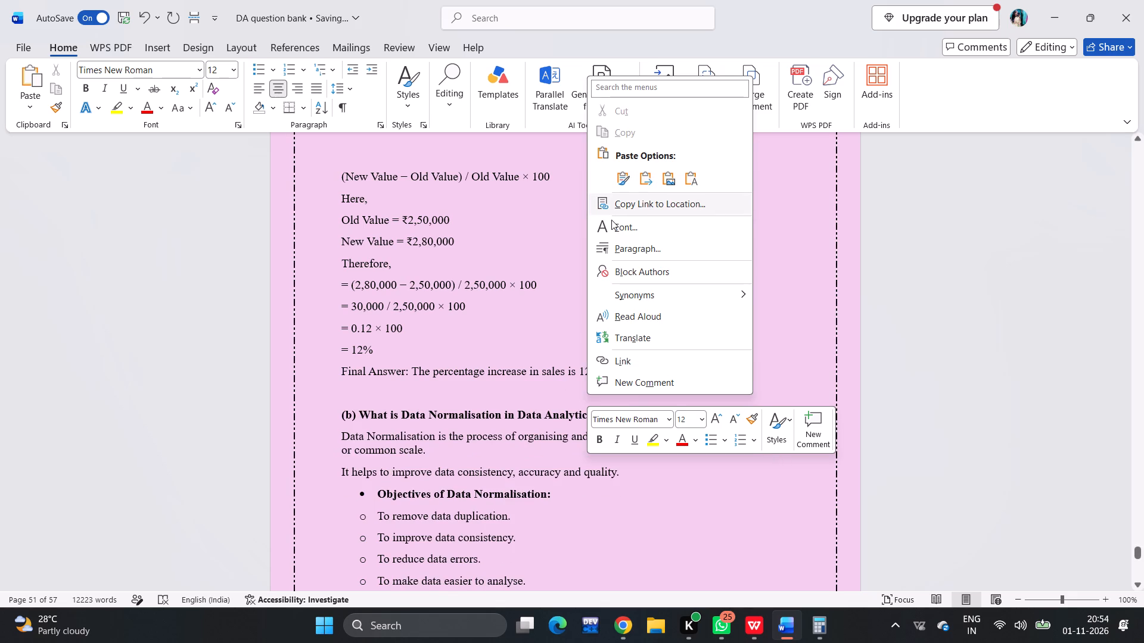
click(477, 398)
key(ctrl+v)
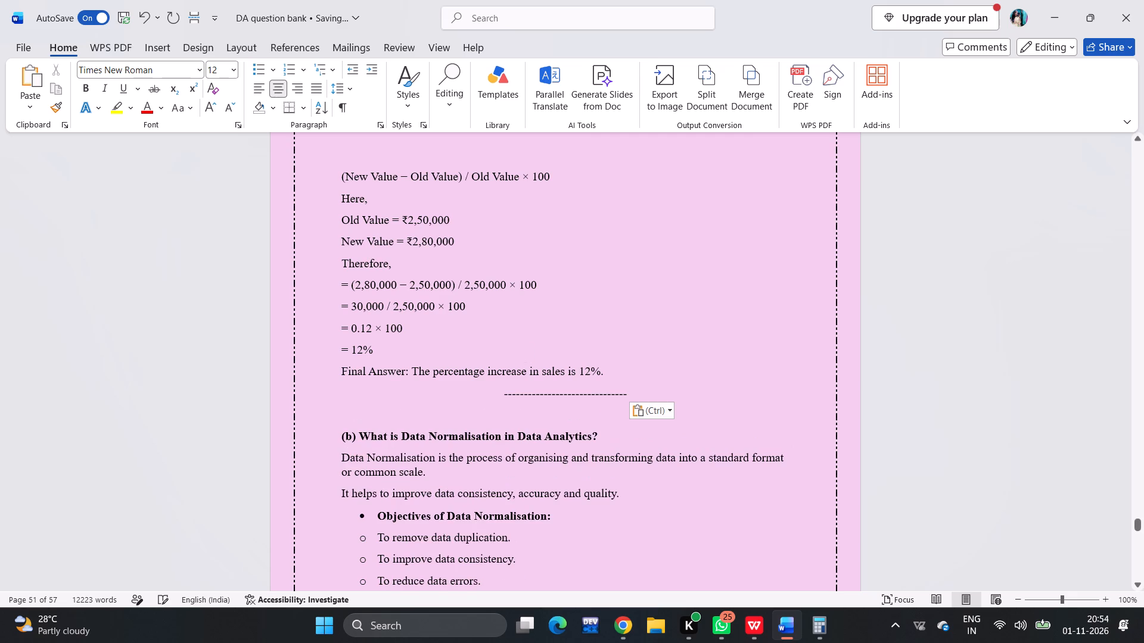
key(BackSpace)
key(BackSpace)
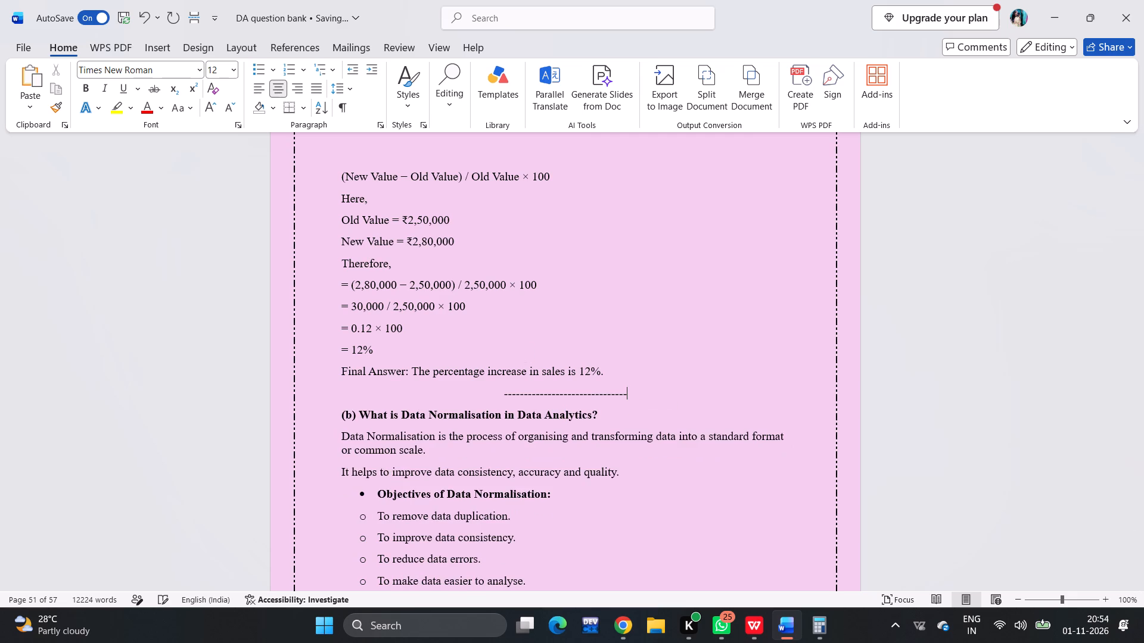
Insert a full-width horizontal divider line after the normalisation example ending "making comparison easier.", leaving no blank line above Q18.
scroll(598, 432, down, 8)
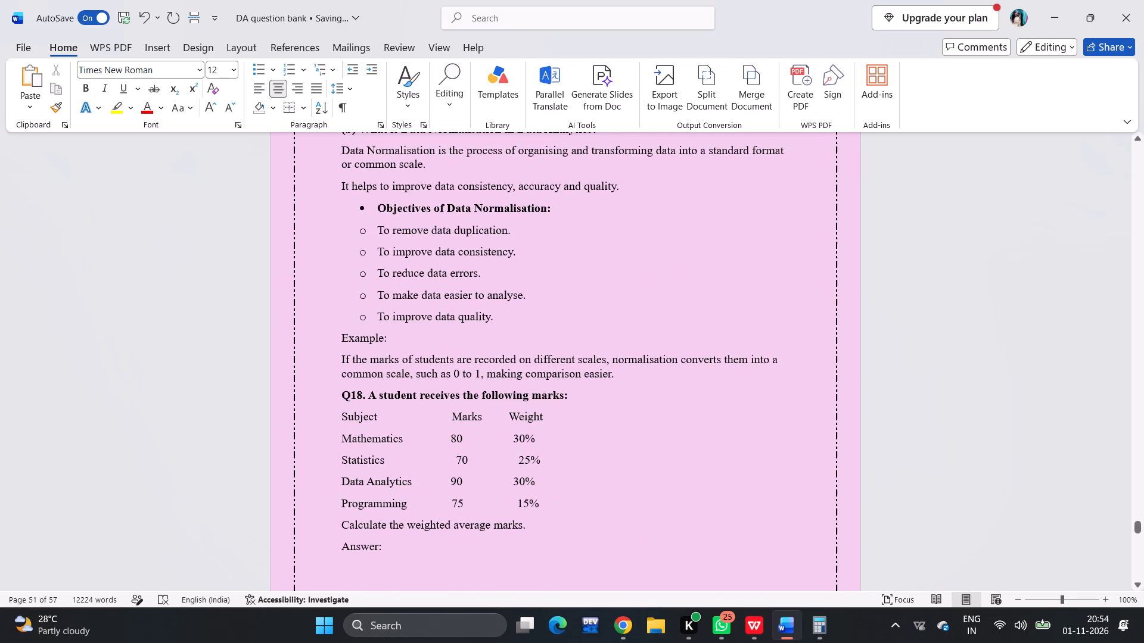
click(615, 372)
key(Return)
key(minus)
key(minus)
key(minus)
key(minus)
key(minus)
key(minus)
key(minus)
key(minus)
key(minus)
key(minus)
key(minus)
key(minus)
key(minus)
key(minus)
key(minus)
key(minus)
key(minus)
key(minus)
key(minus)
key(minus)
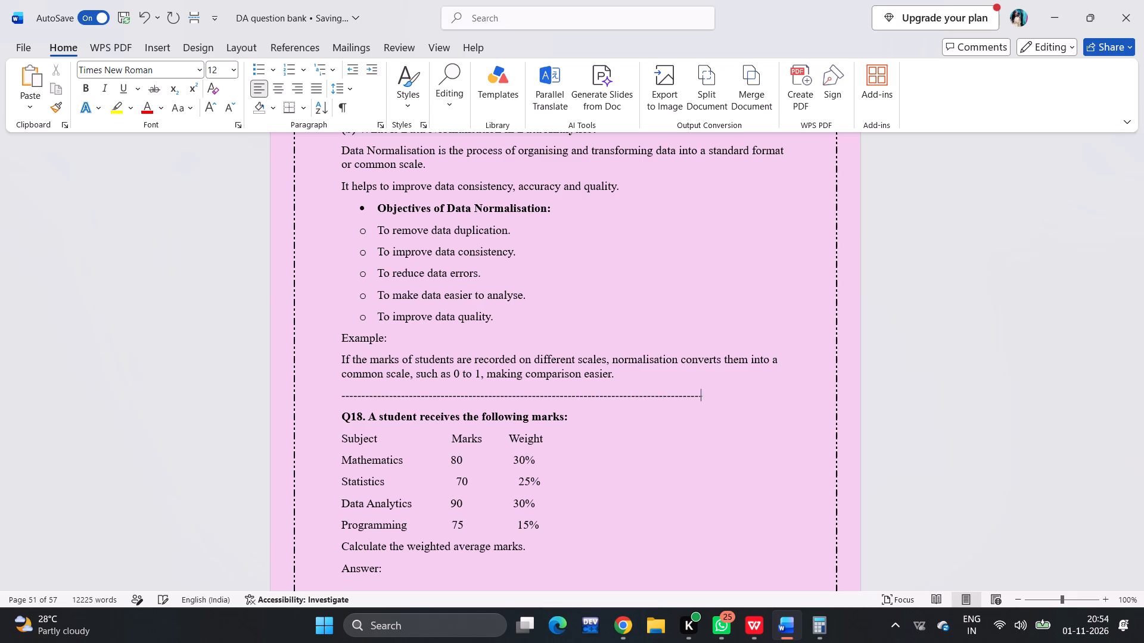
text(---------)
key(BackSpace)
key(Return)
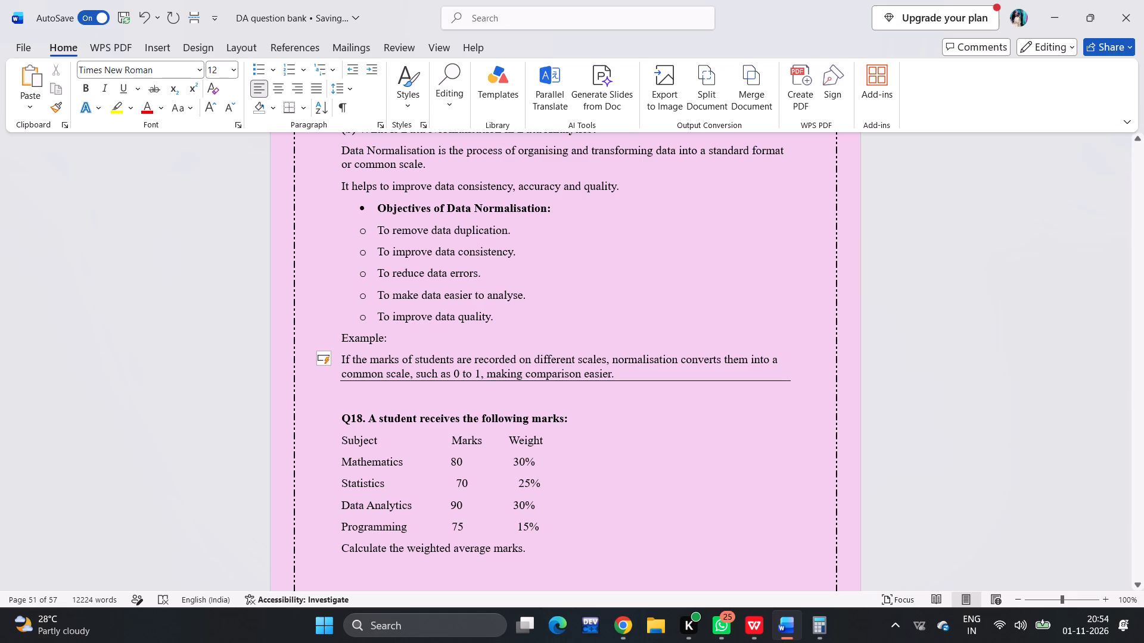
click(542, 397)
key(BackSpace)
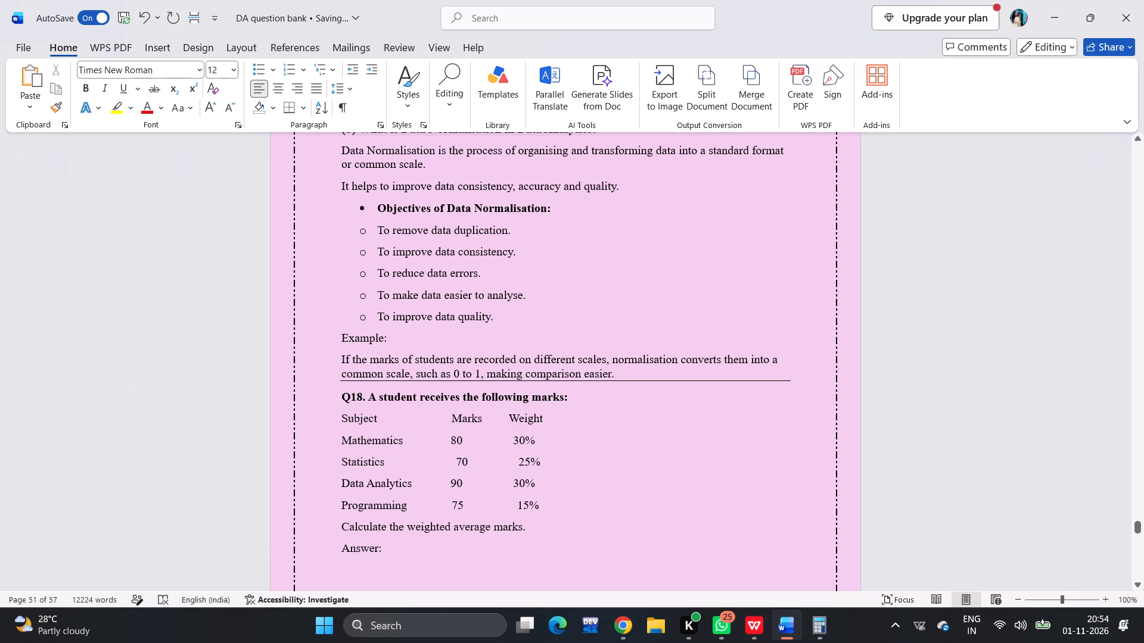
Insert the label "(a)" before the Q18 question text "A student receives the following marks:", spaced from the question number.
click(365, 397)
text((a)
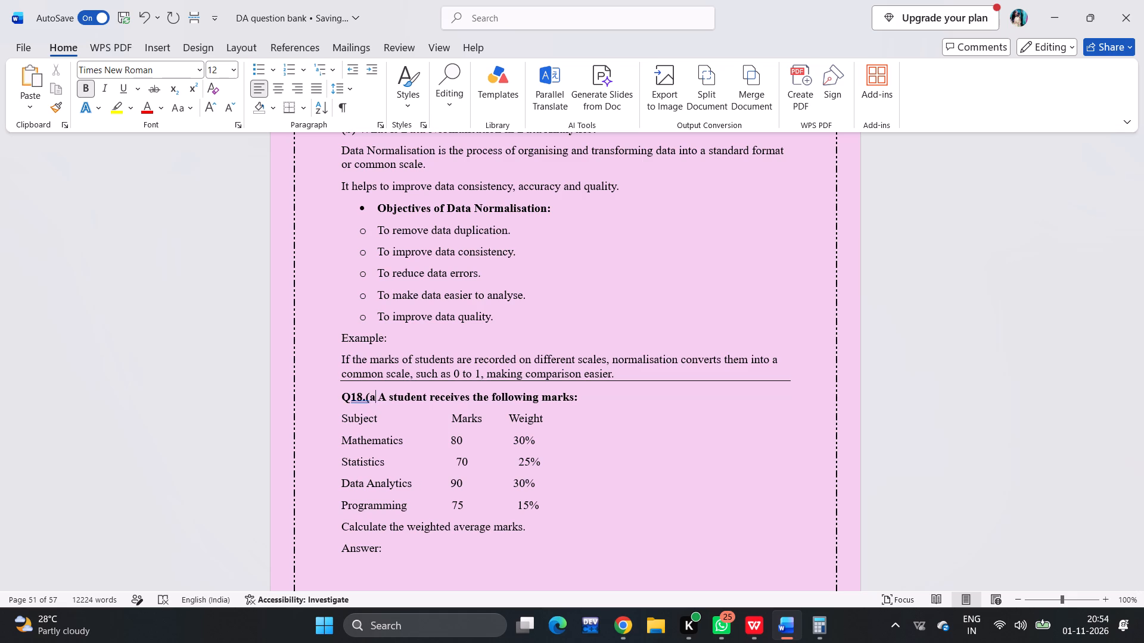
key(shift+parenright)
key(Left)
key(Left)
key(Left)
key(space)
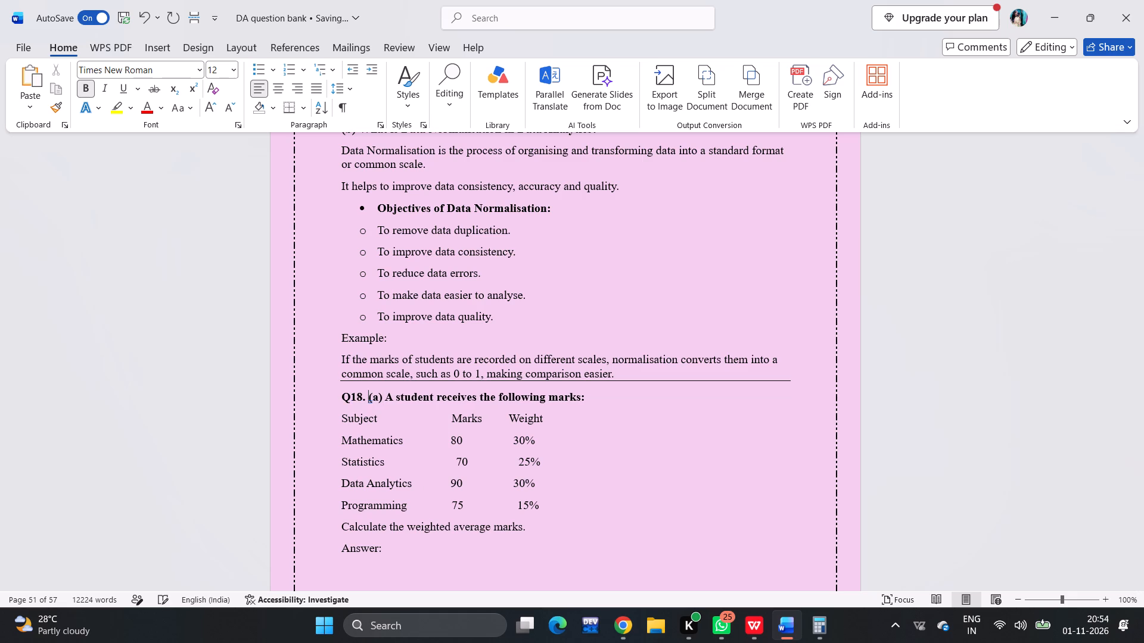
Insert the label "(b)" before the heading "Different Data Formats with Their Typical Uses".
scroll(390, 444, down, 10)
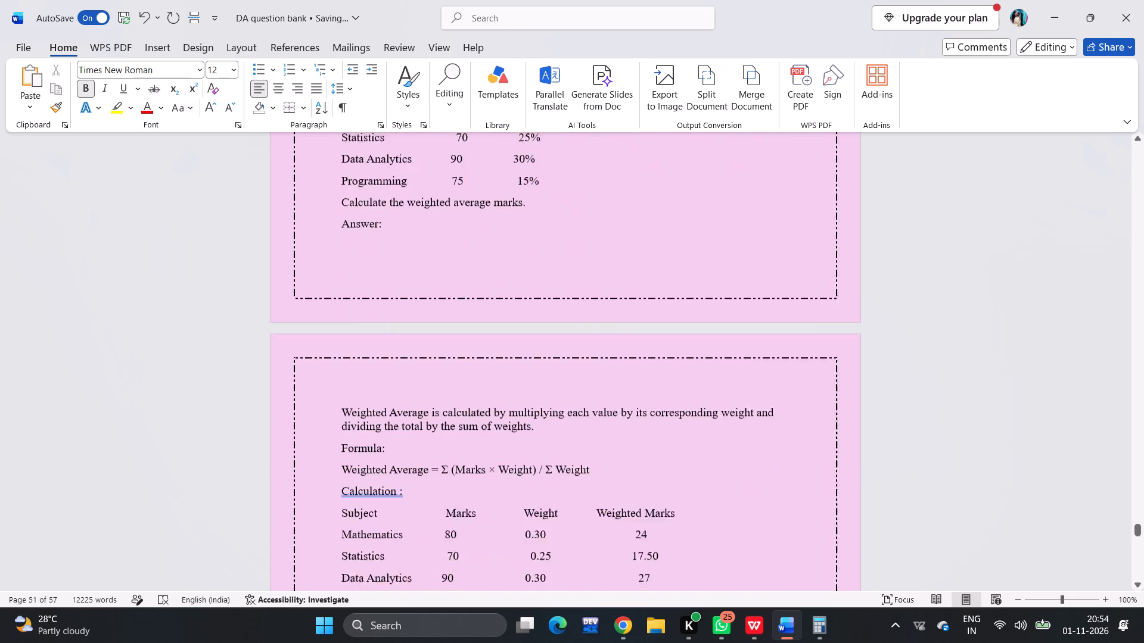
scroll(391, 441, down, 7)
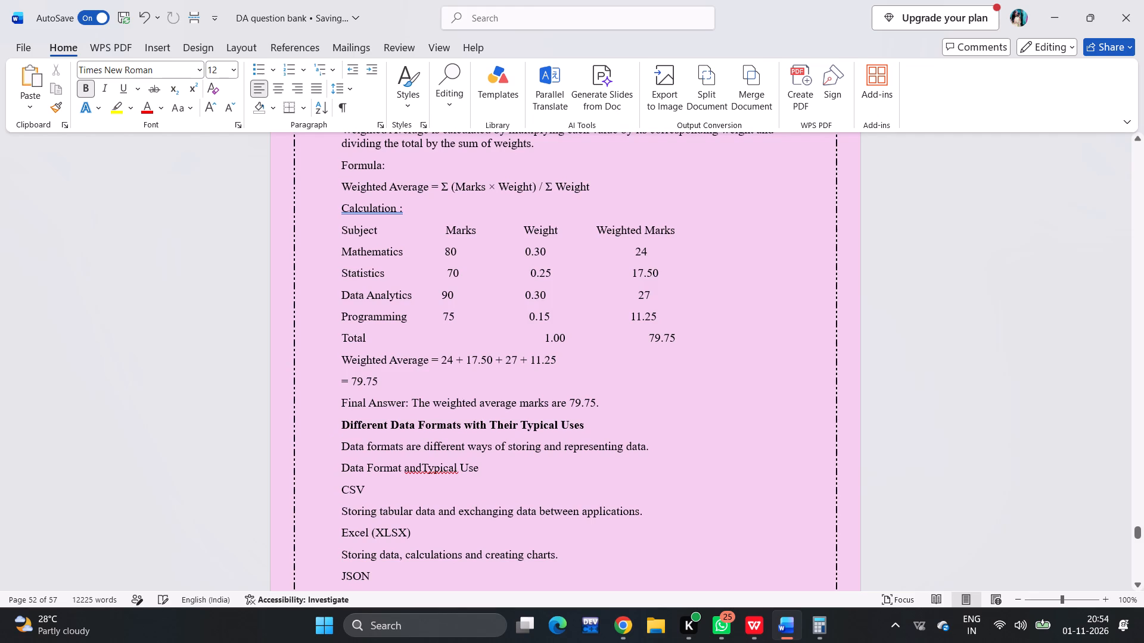
scroll(525, 405, down, 5)
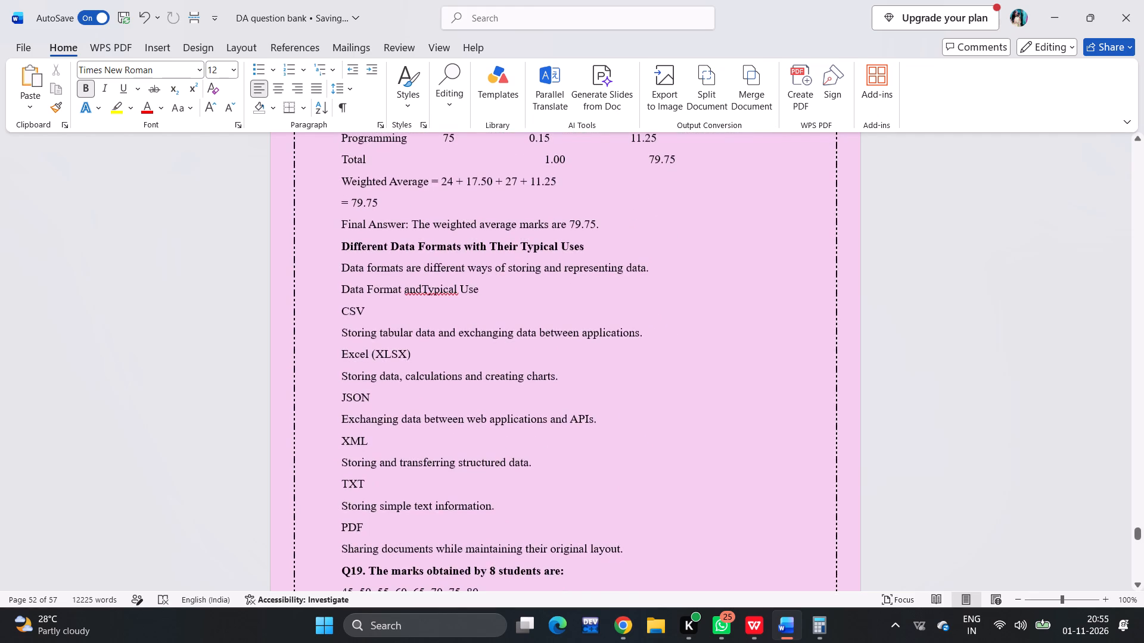
scroll(525, 405, down, 1)
scroll(527, 403, up, 6)
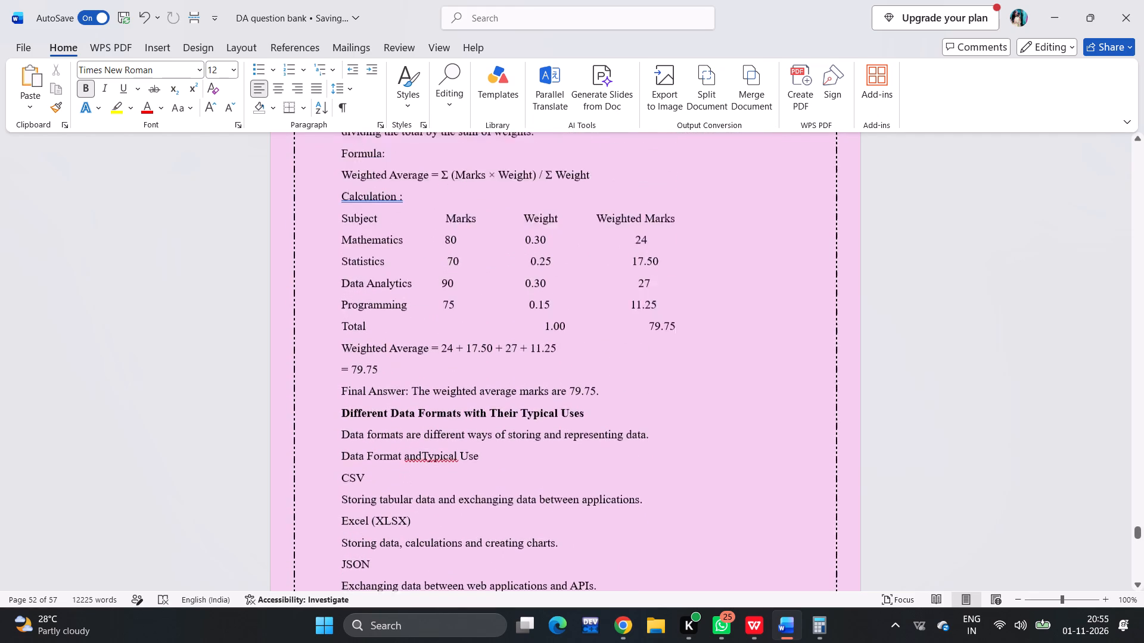
scroll(530, 398, up, 2)
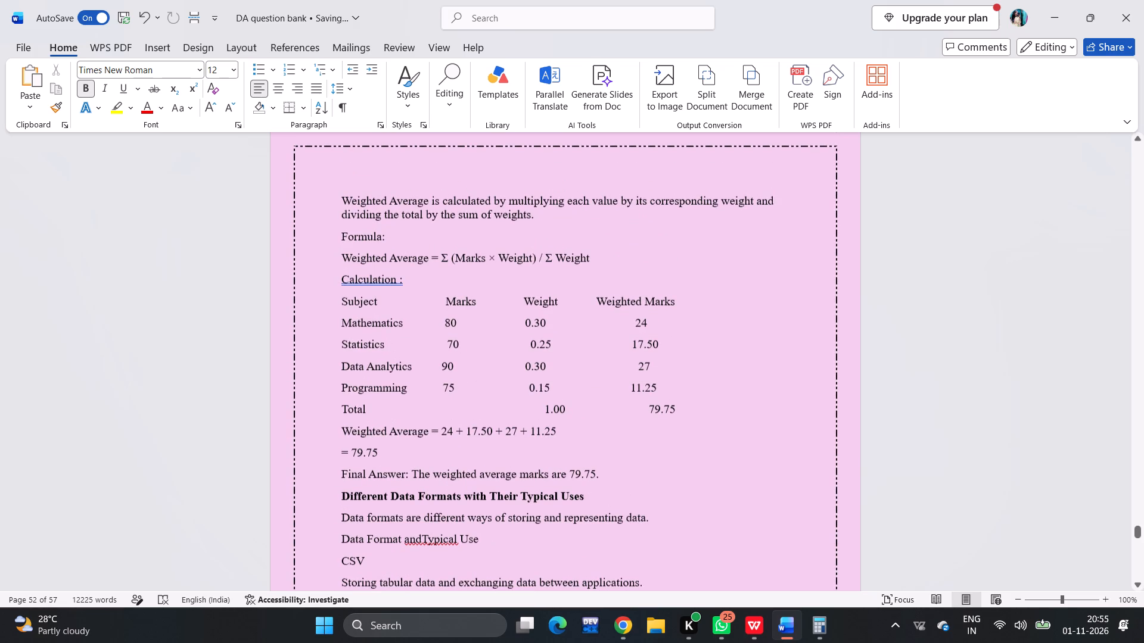
click(341, 494)
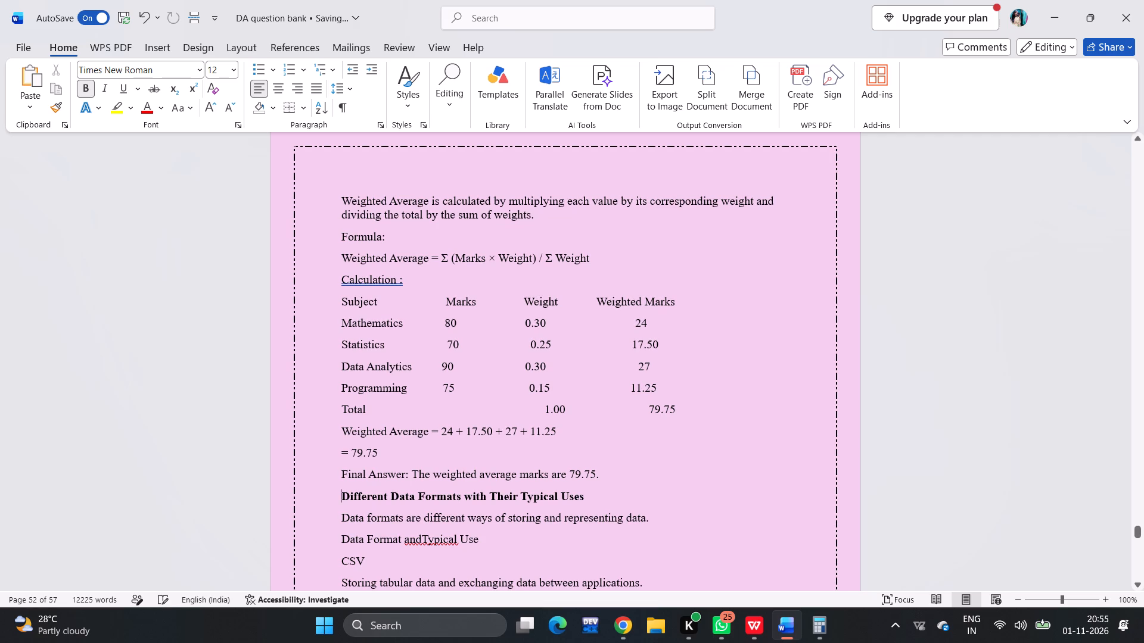
text((b)
key(shift+parenright)
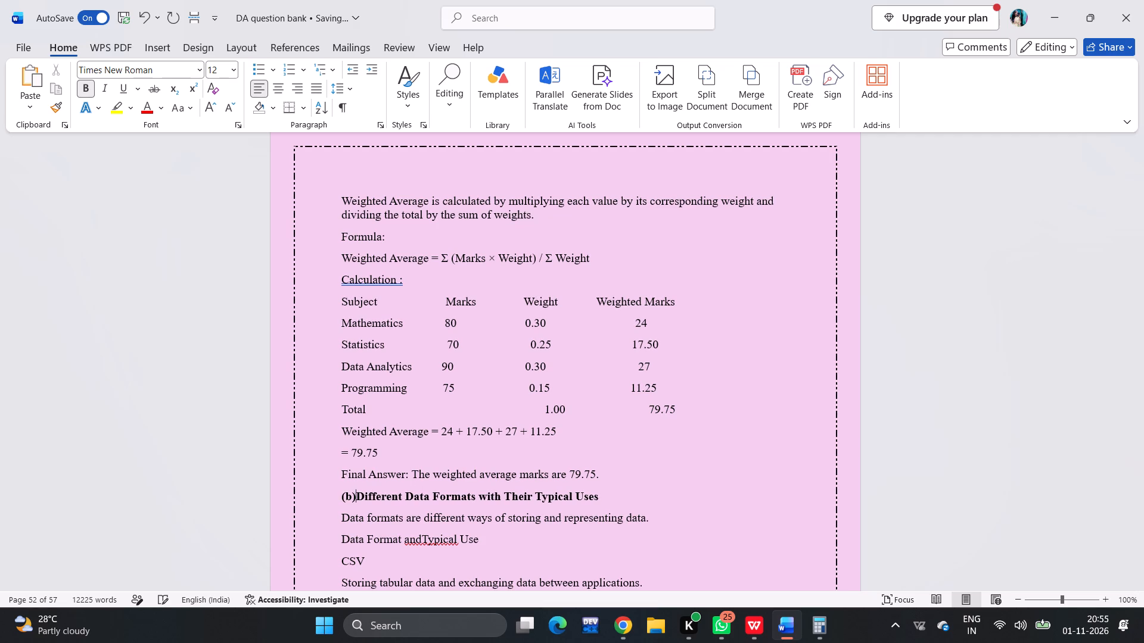
key(space)
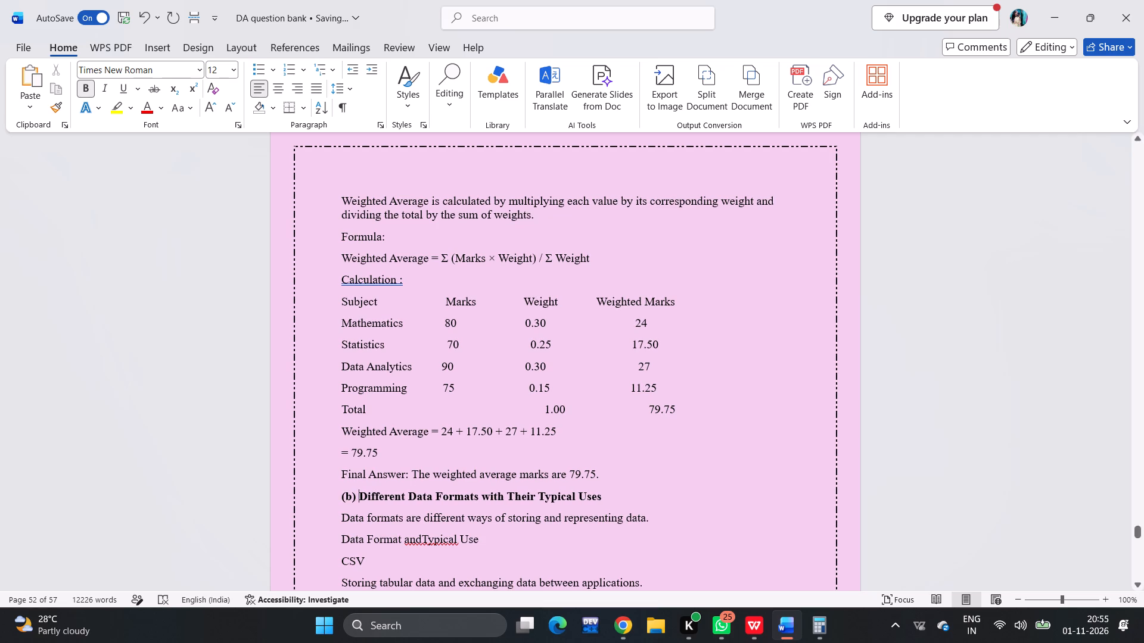
Add a centred line above the (b) Different Data Formats heading and paste the copied dashed separator there, leaving no extra blank line.
click(620, 477)
key(Return)
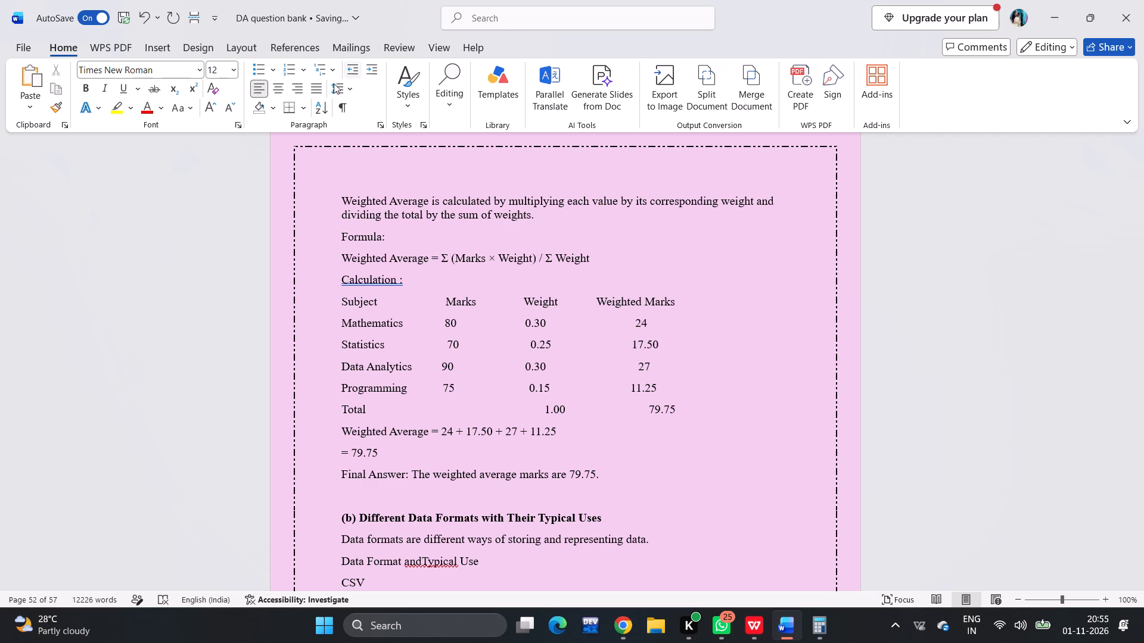
click(285, 89)
key(ctrl+v)
key(BackSpace)
key(BackSpace)
Insert a full-width horizontal divider line after "Sharing documents while maintaining their original layout.", leaving no blank line above Q19.
scroll(567, 279, down, 9)
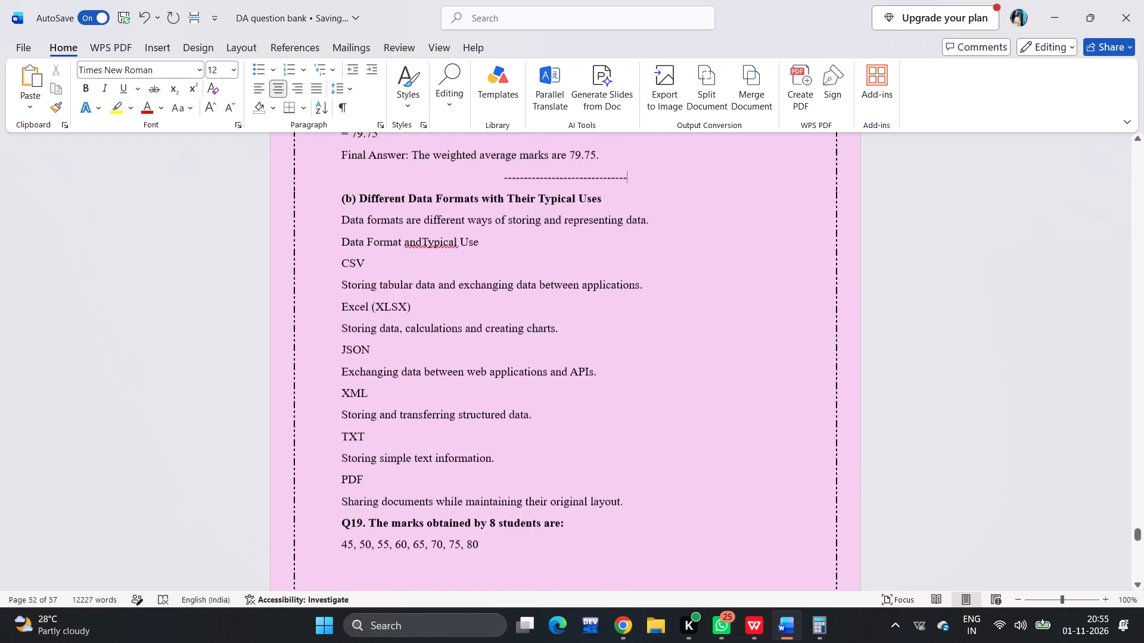
scroll(561, 283, down, 2)
click(653, 425)
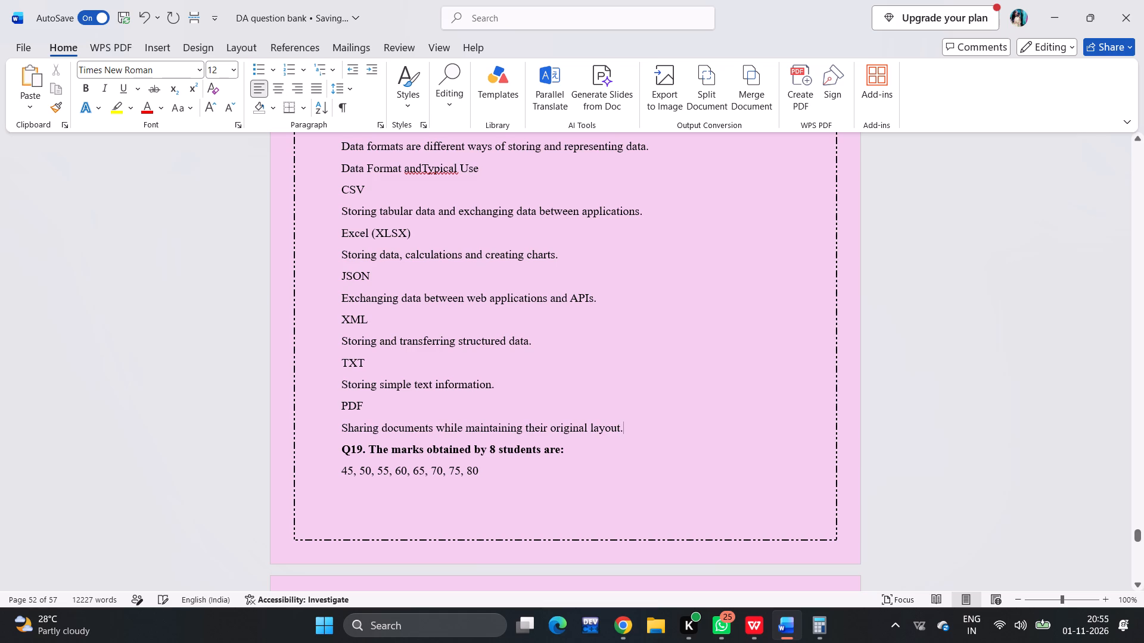
key(Return)
key(minus)
key(minus)
key(minus)
key(minus)
key(minus)
key(minus)
key(minus)
key(minus)
key(minus)
key(minus)
key(minus)
key(minus)
key(minus)
key(minus)
key(minus)
key(minus)
key(minus)
key(minus)
key(minus)
key(minus)
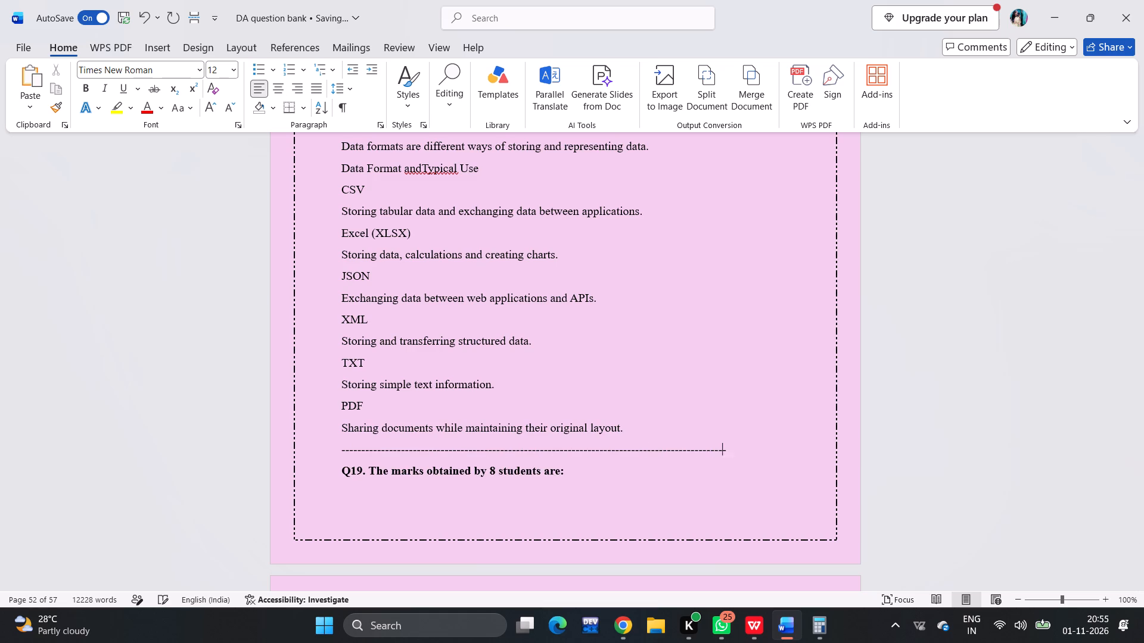
text(----------)
key(BackSpace)
key(BackSpace)
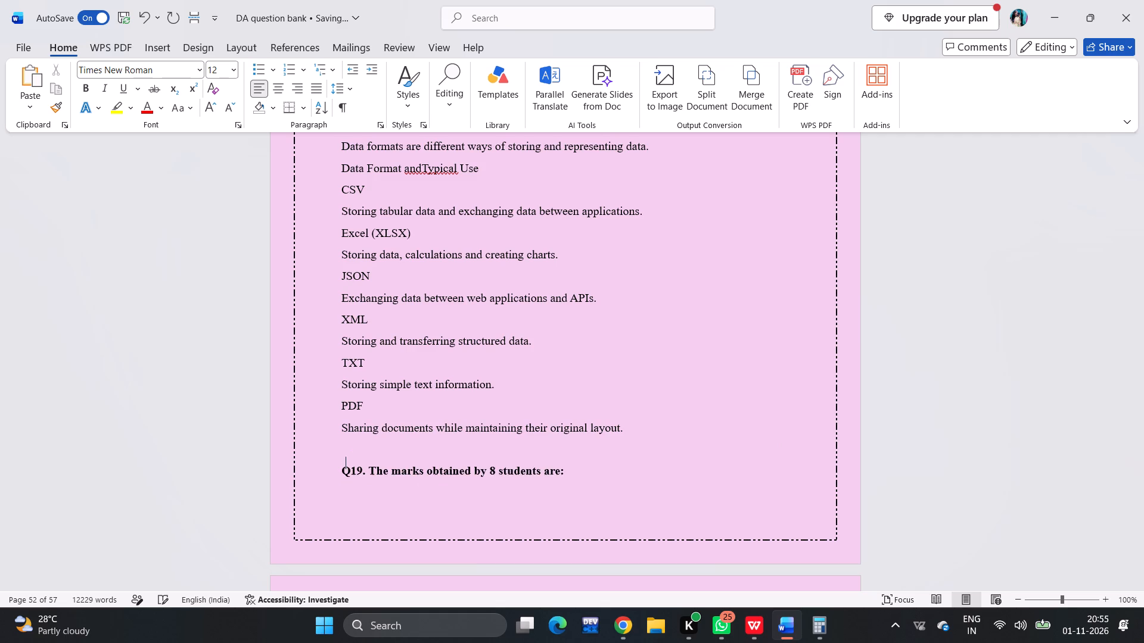
key(Return)
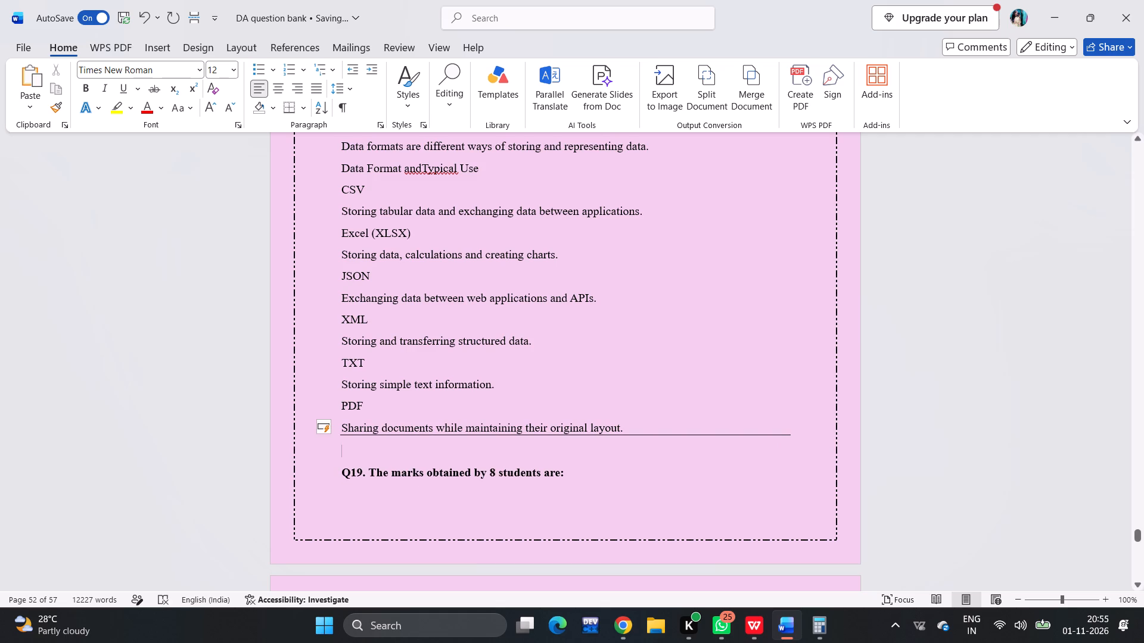
click(615, 460)
key(BackSpace)
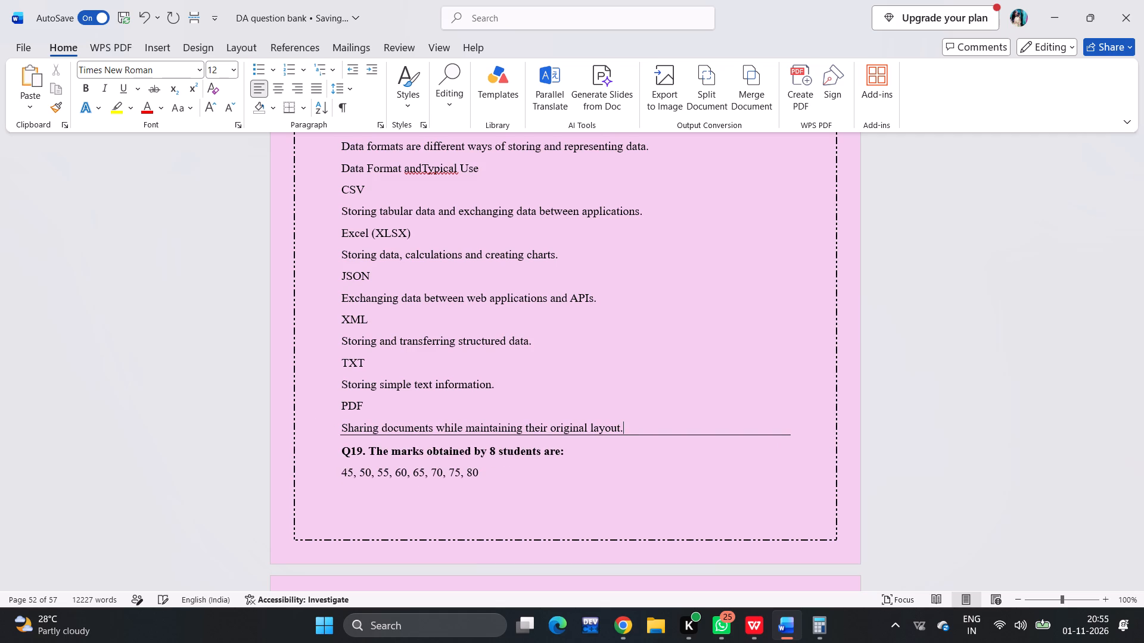
Insert the label "(a)" before the Q19 question text "The marks obtained by 8 students are:", followed by a space.
scroll(612, 380, down, 4)
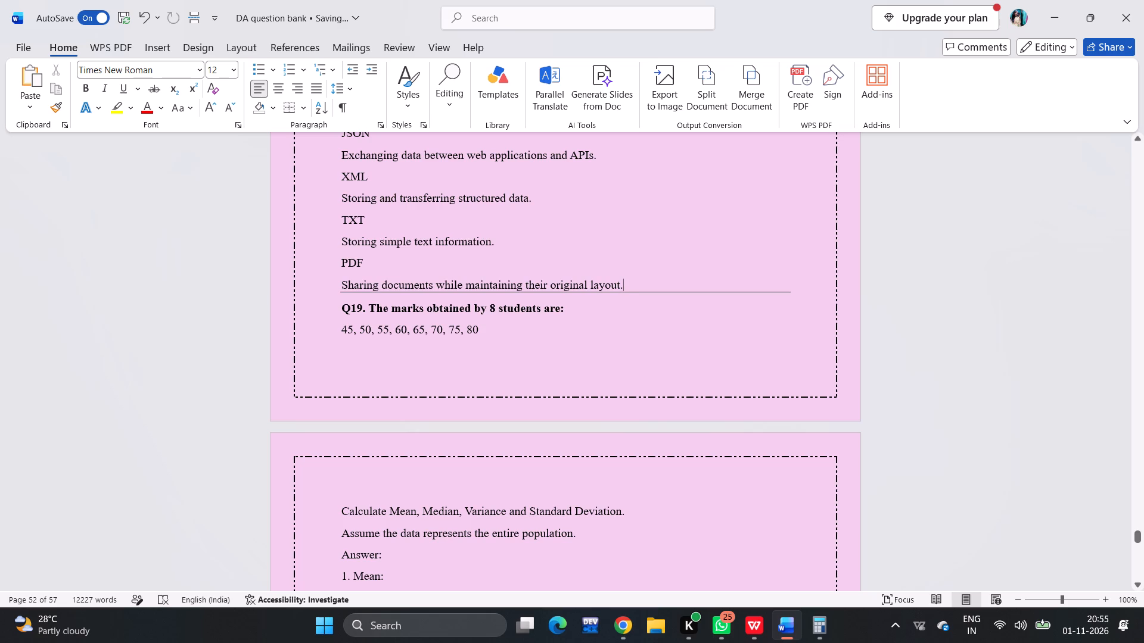
click(369, 308)
text((a)
text())
key(space)
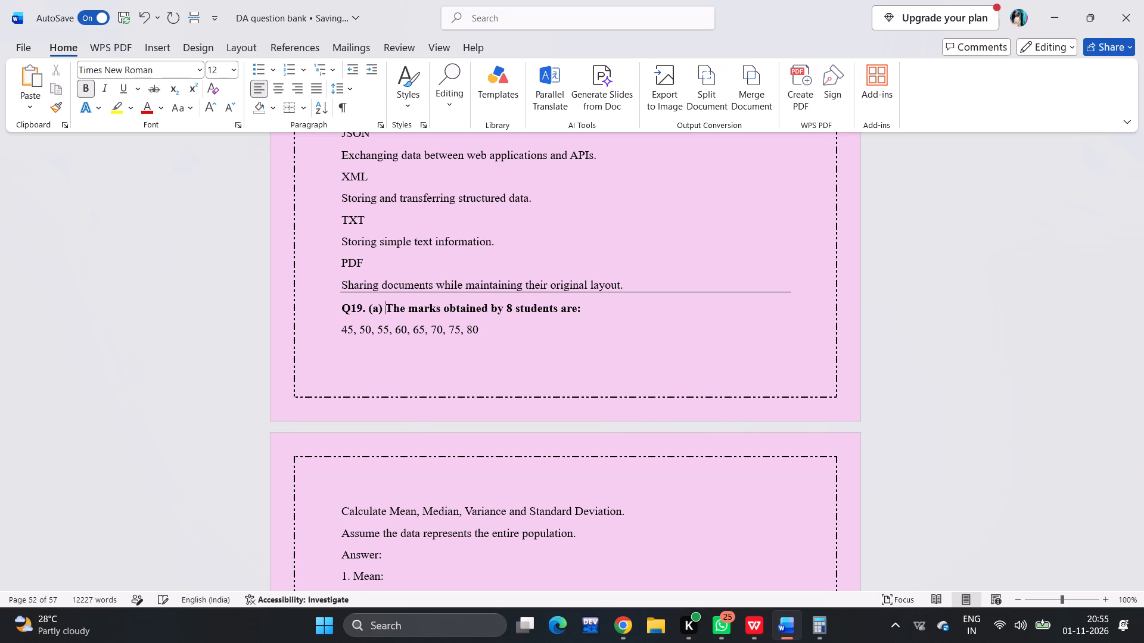
Insert the label "(b)" and a space before the heading "What do you understand by Sensor / IoT Data Collection?".
scroll(549, 508, down, 13)
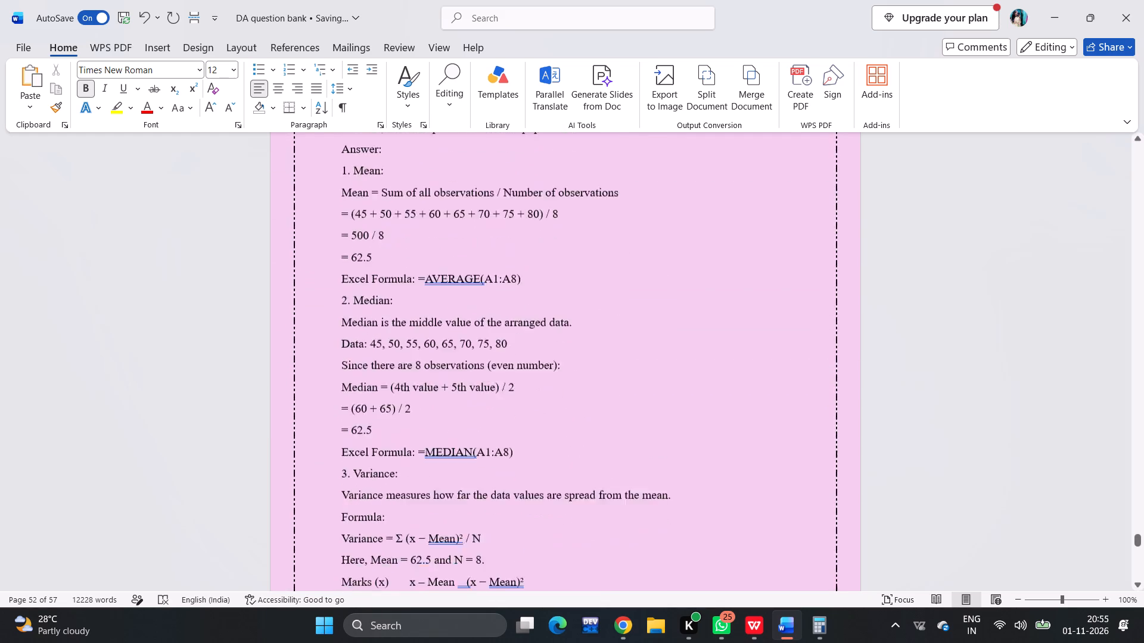
scroll(549, 508, down, 19)
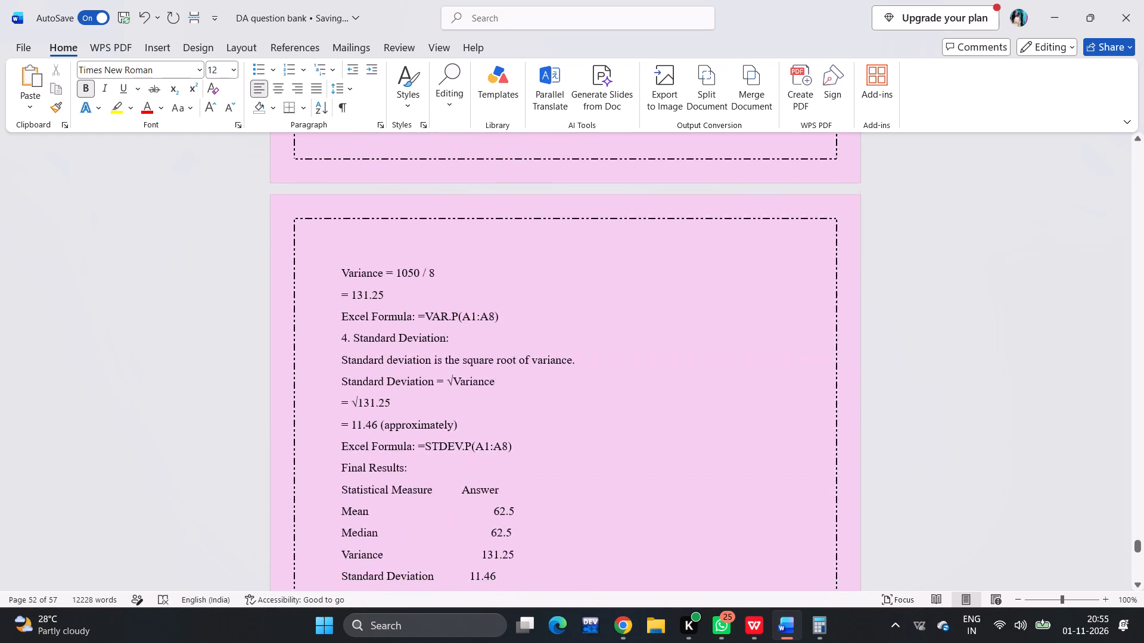
scroll(549, 508, down, 5)
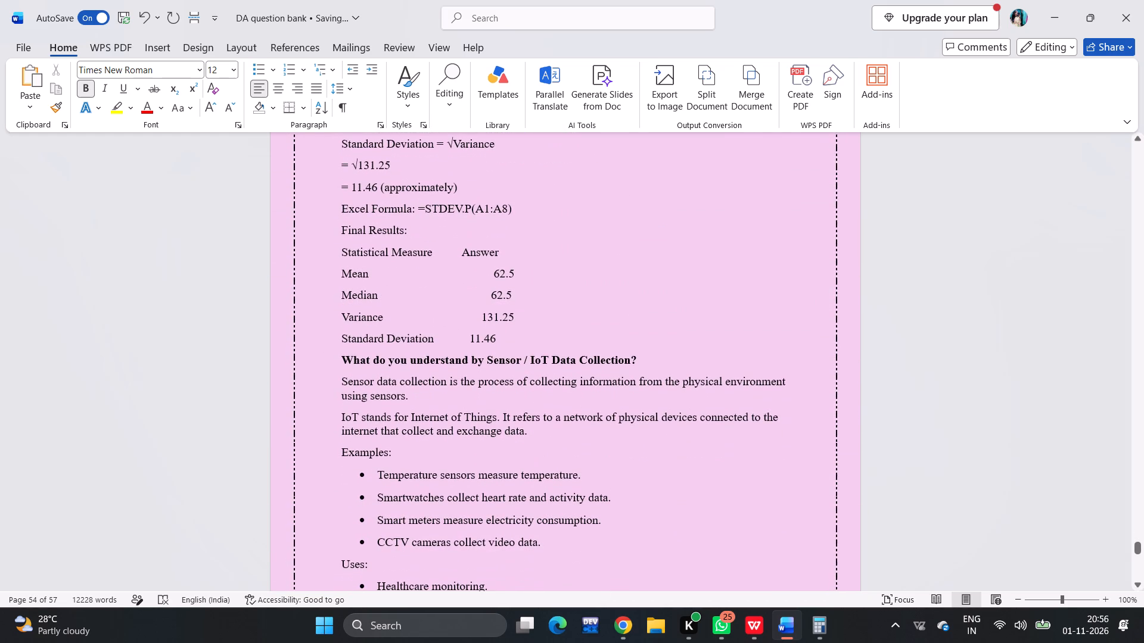
click(339, 356)
text((b)
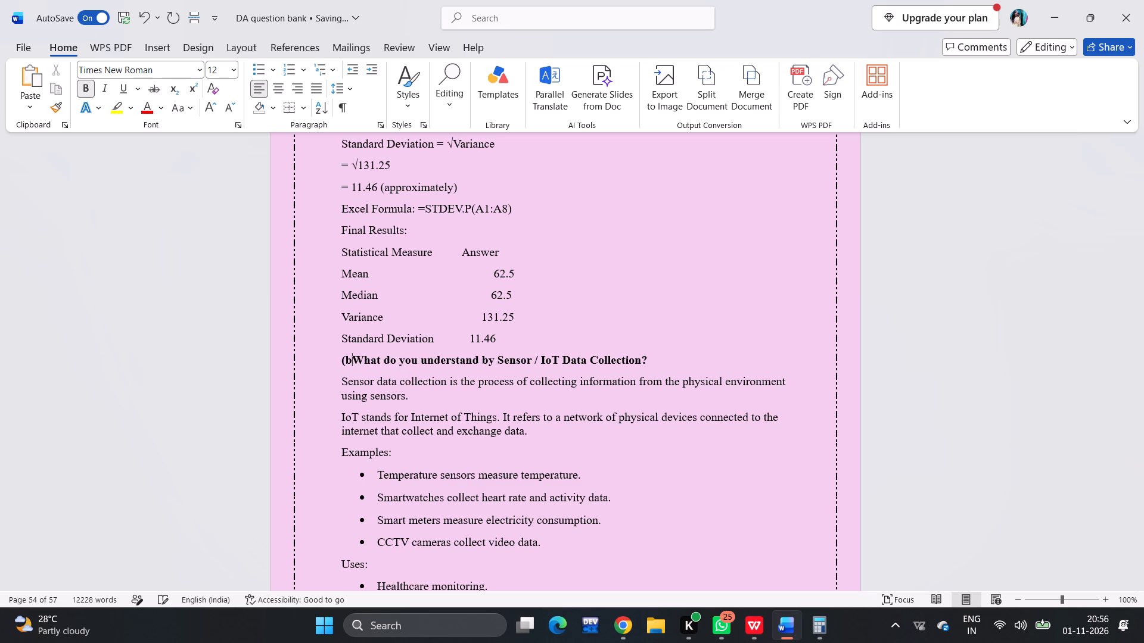
text())
key(space)
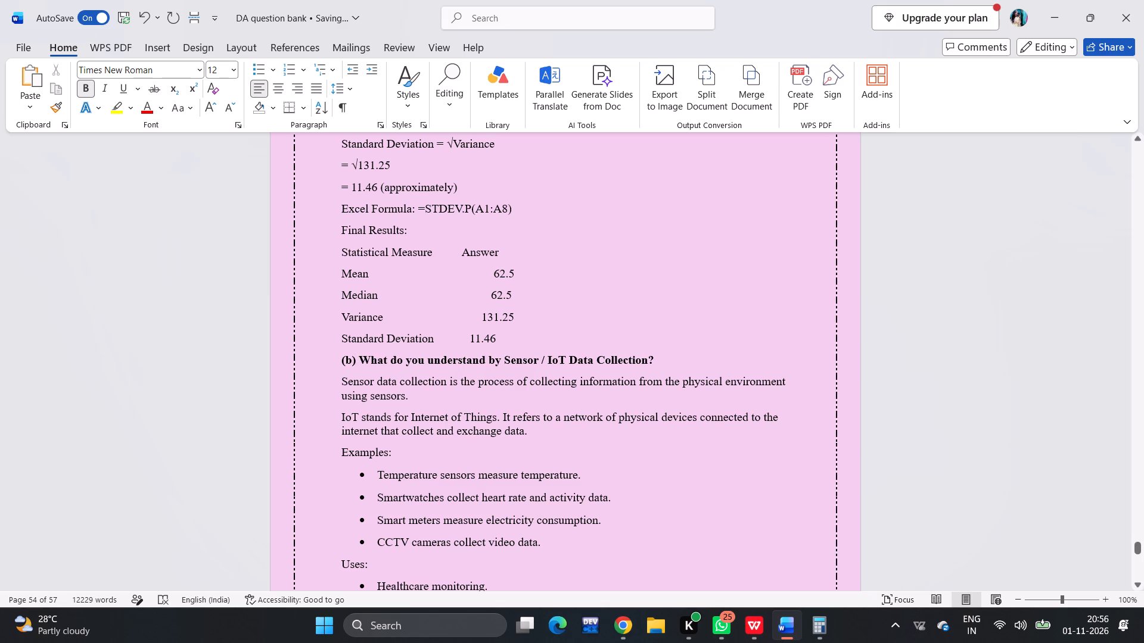
Add a centred line above the (b) Sensor / IoT Data Collection heading and paste the copied dashed separator there, leaving no extra blank line.
click(562, 335)
key(Return)
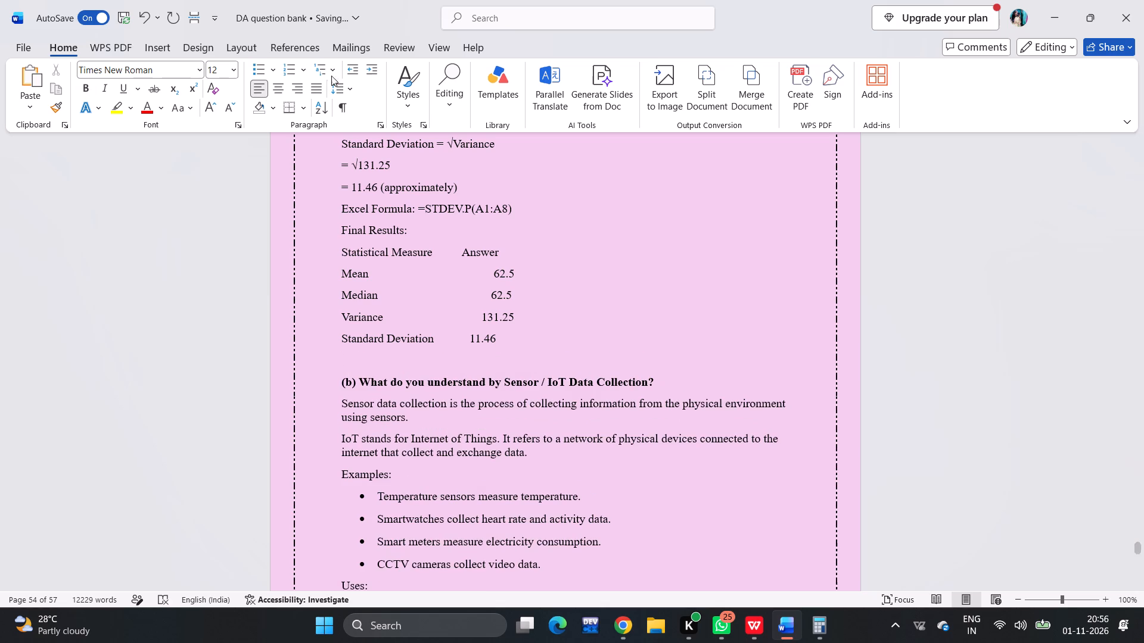
click(284, 92)
key(ctrl+v)
key(BackSpace)
key(BackSpace)
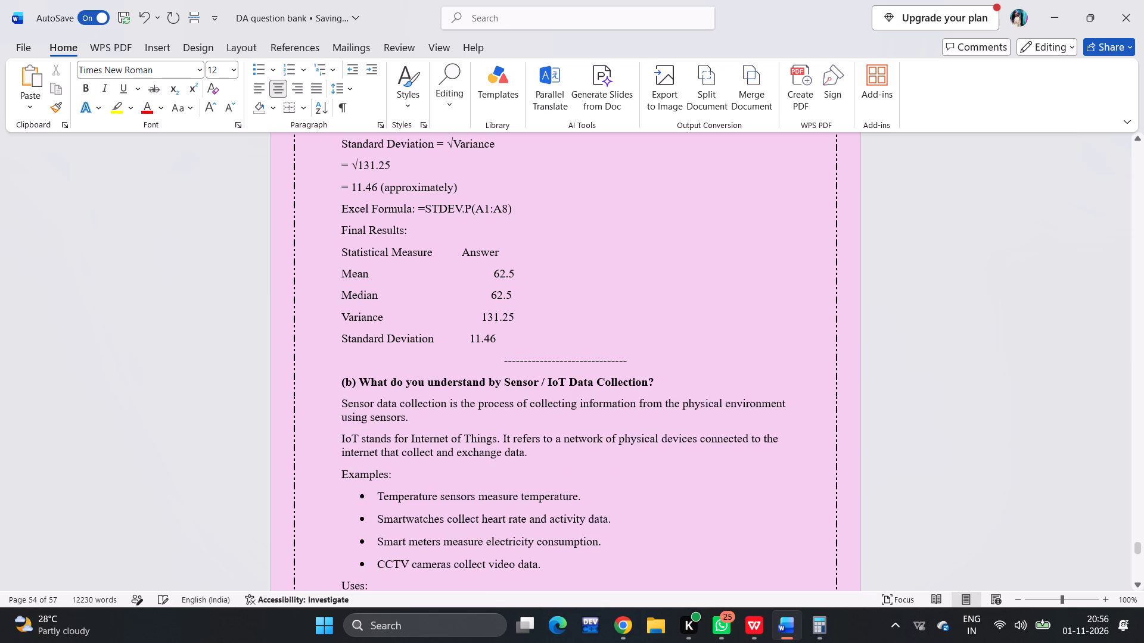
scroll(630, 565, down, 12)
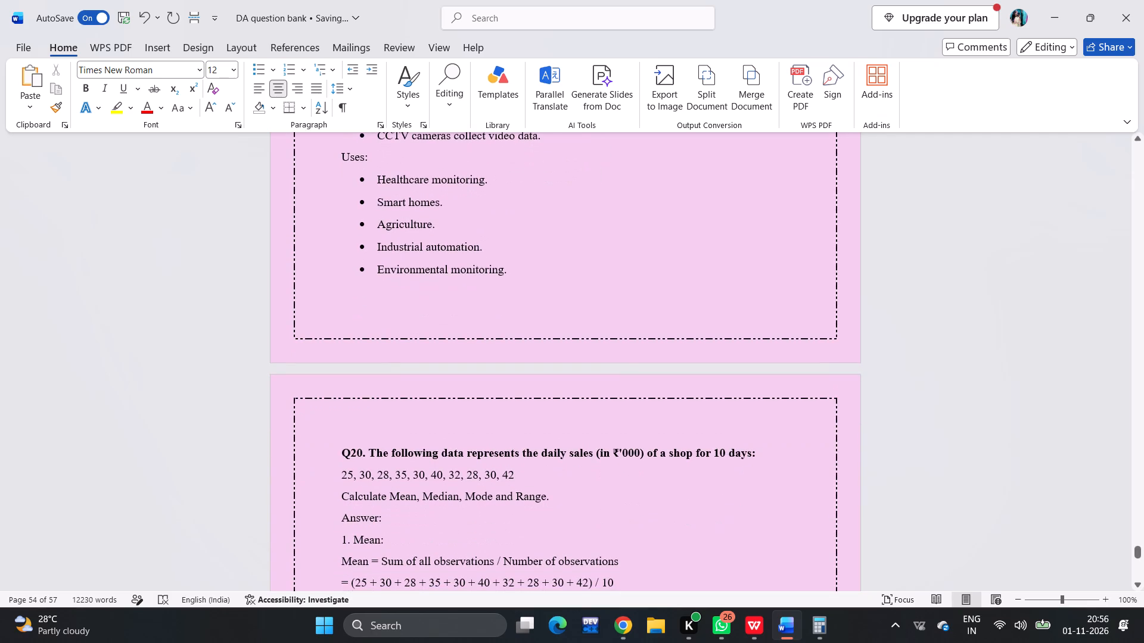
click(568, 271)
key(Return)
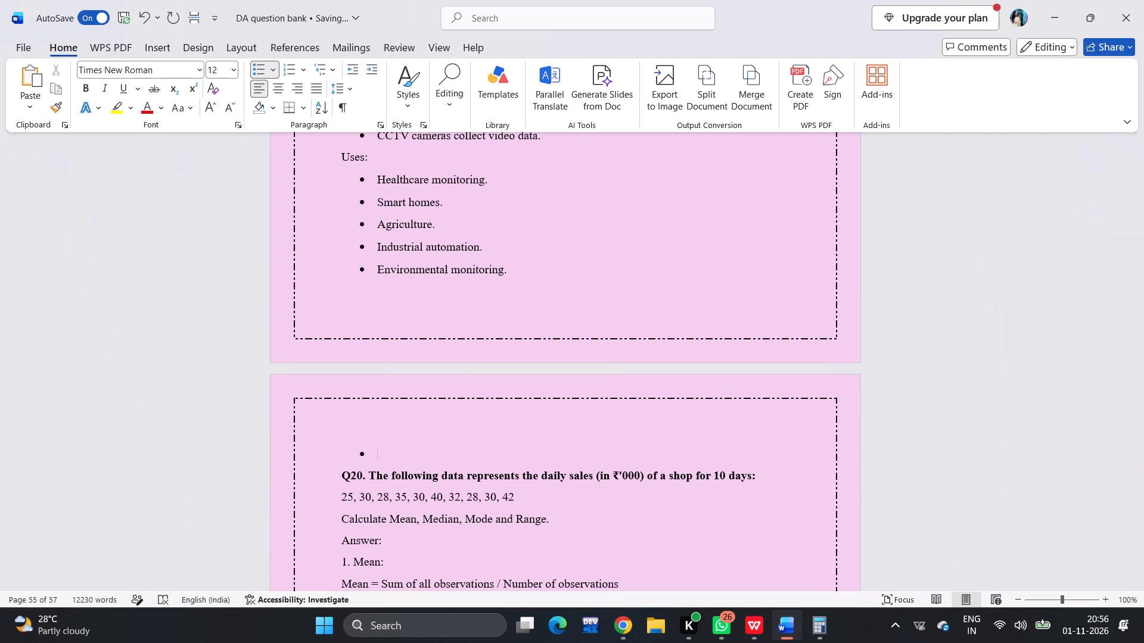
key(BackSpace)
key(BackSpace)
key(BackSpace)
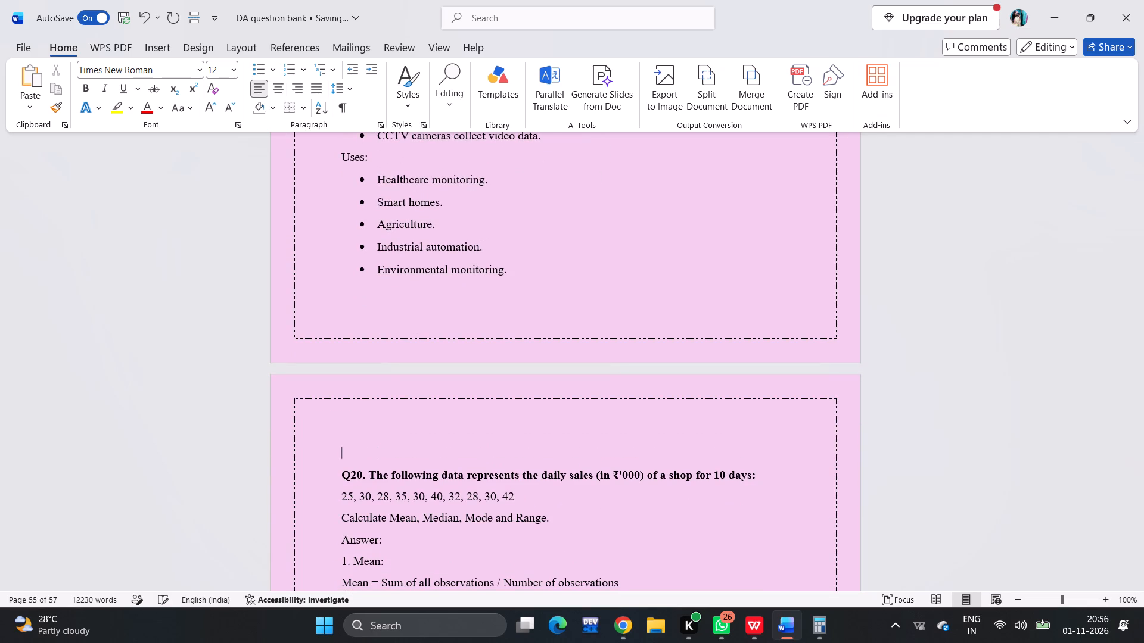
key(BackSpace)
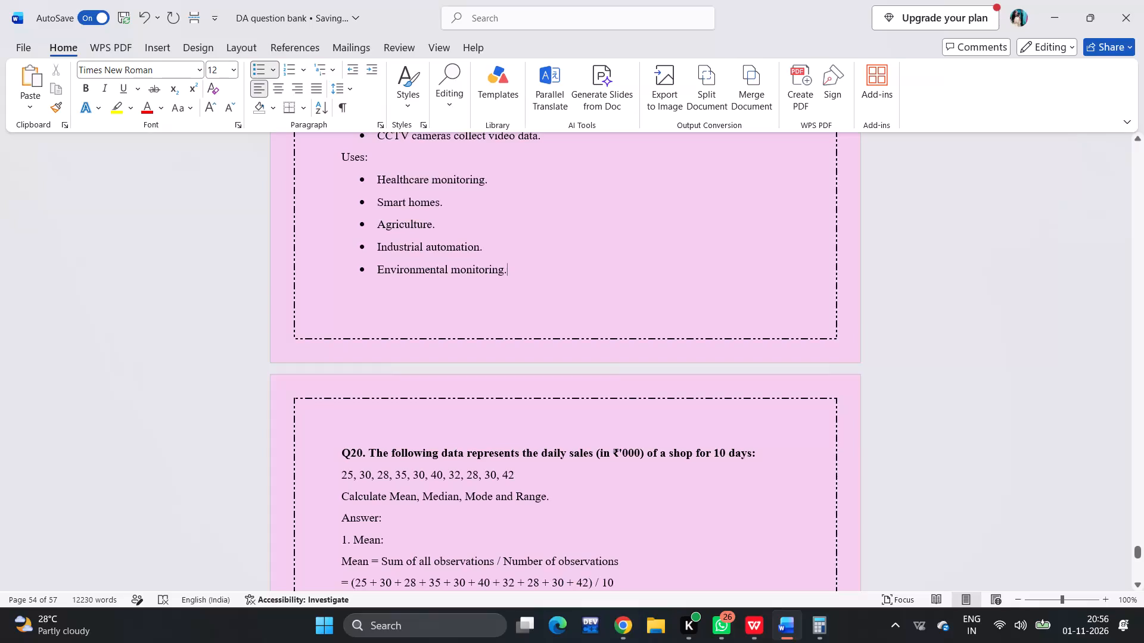
Review the Q19 answer from the variance table through the sensor data uses, up to the start of Q20.
scroll(466, 225, down, 3)
scroll(466, 225, up, 11)
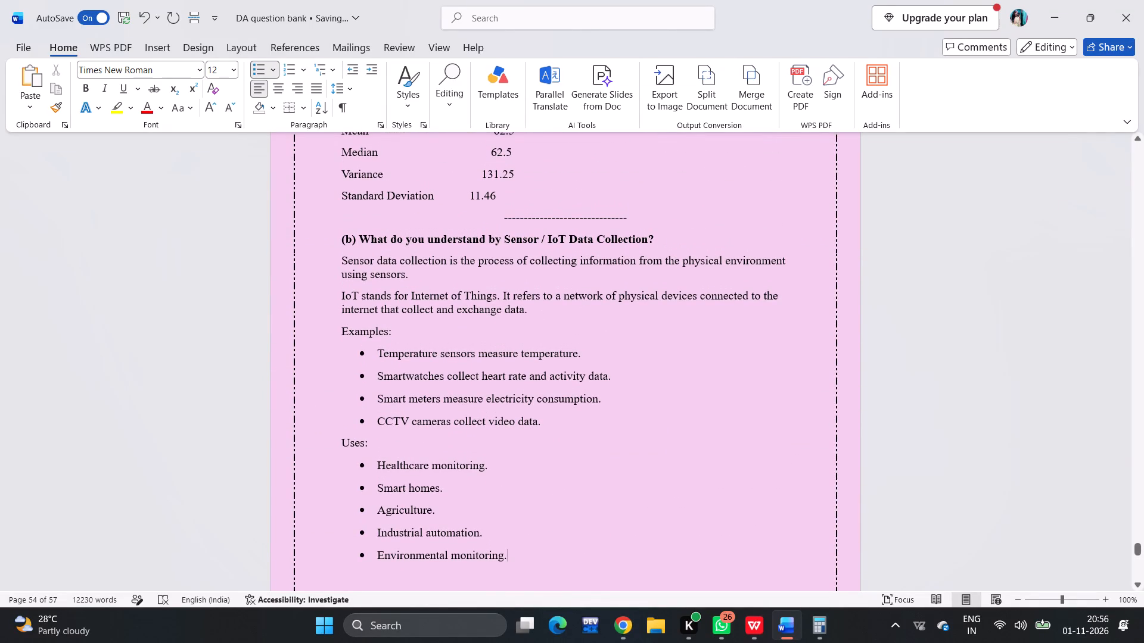
click(369, 454)
scroll(442, 296, up, 3)
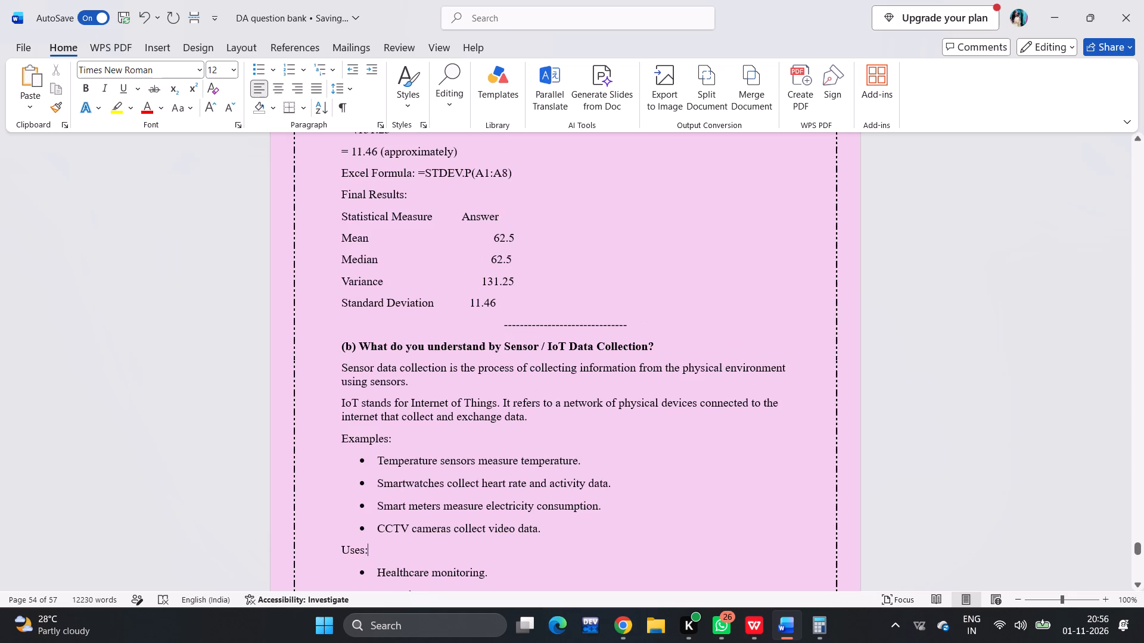
scroll(442, 296, up, 18)
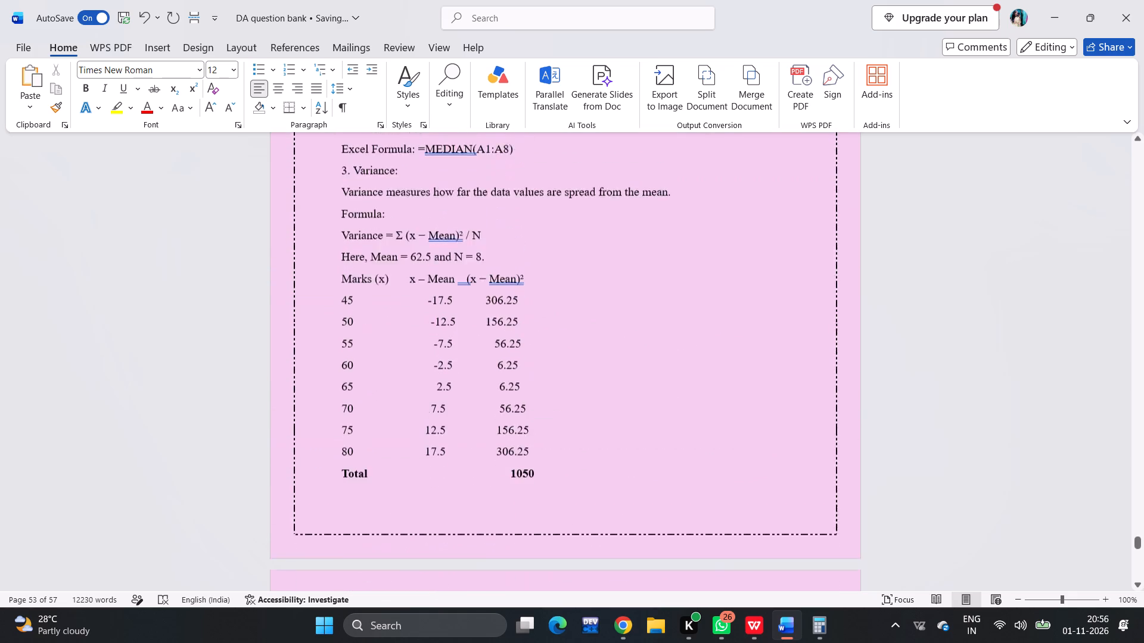
scroll(442, 296, up, 7)
scroll(442, 296, down, 18)
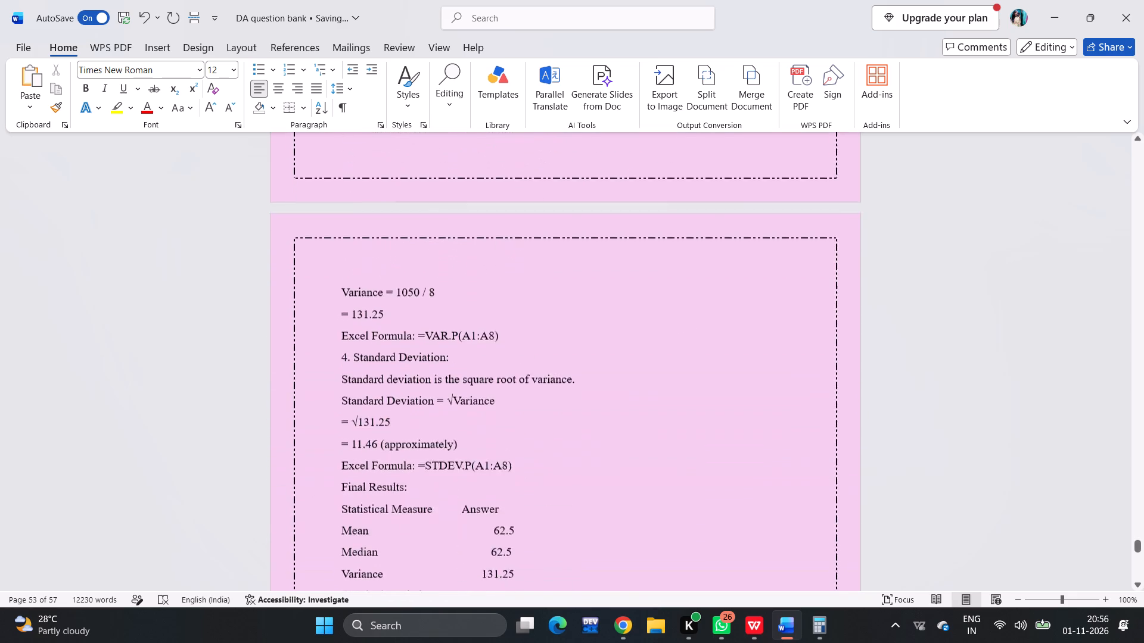
scroll(442, 296, down, 17)
scroll(442, 296, down, 5)
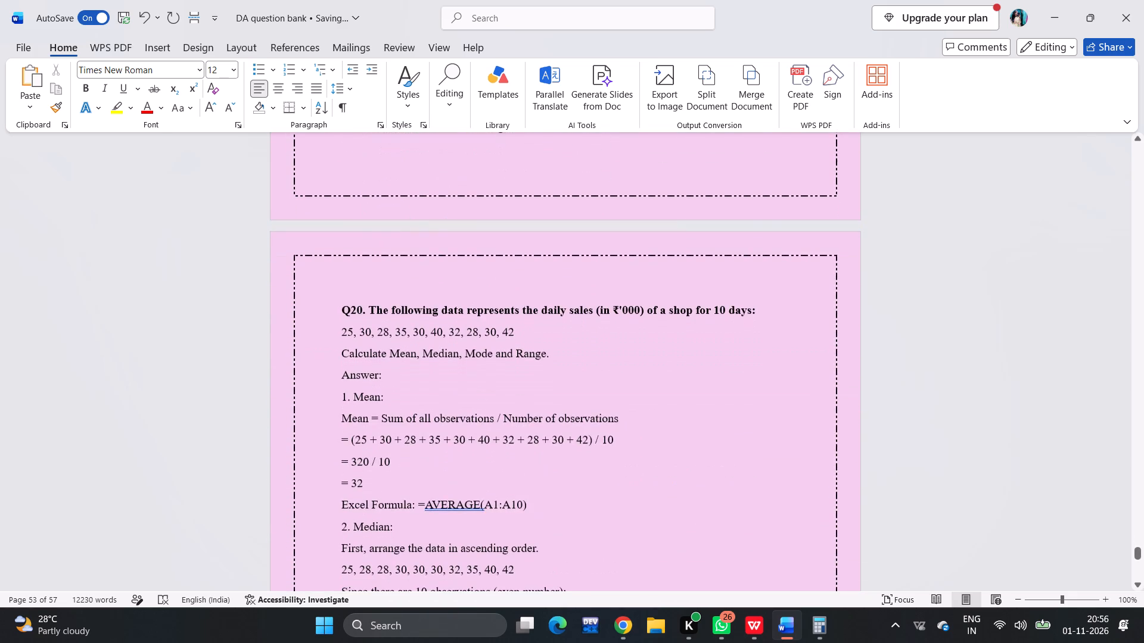
Insert the label "(a)" and a space before the Q20 question text "The following data represents the daily sales".
scroll(445, 313, down, 4)
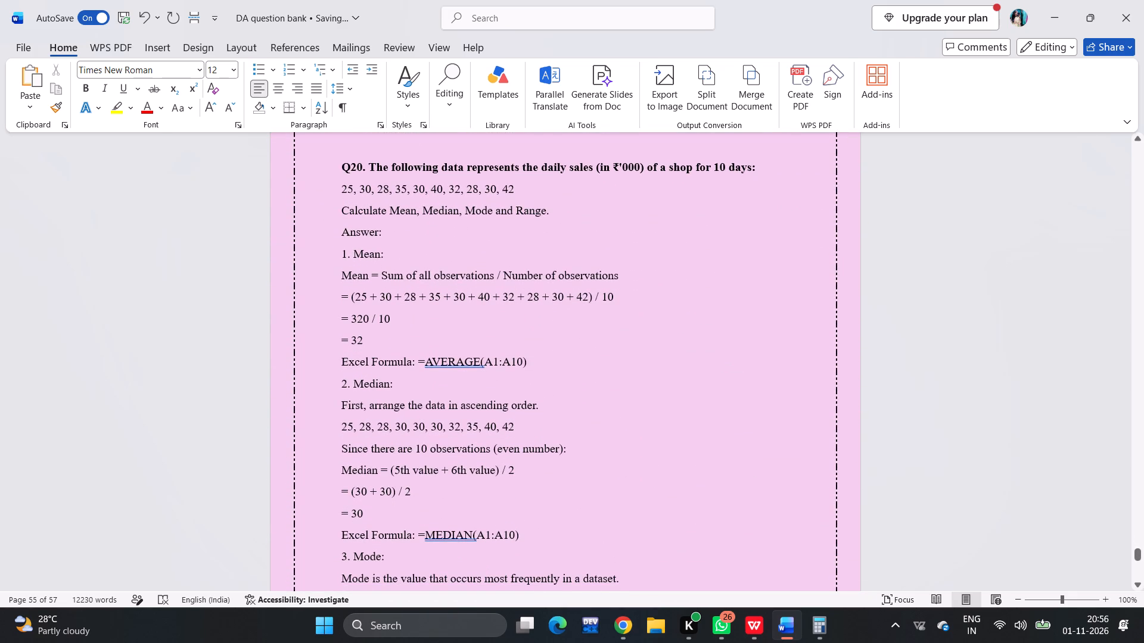
click(368, 162)
text((a)
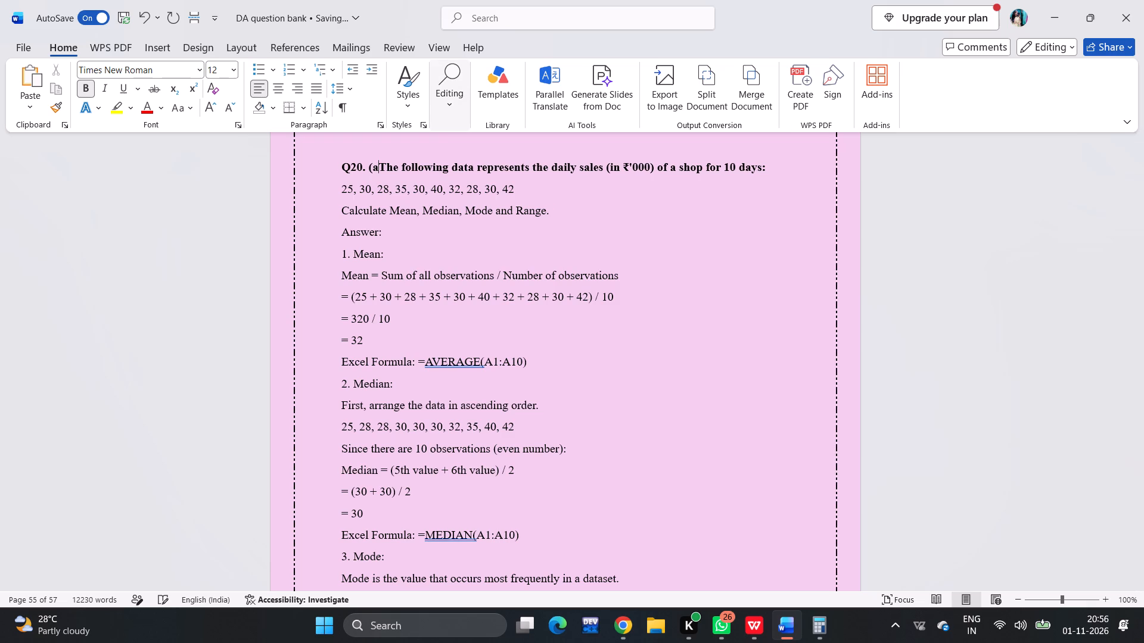
key(shift+parenright)
key(space)
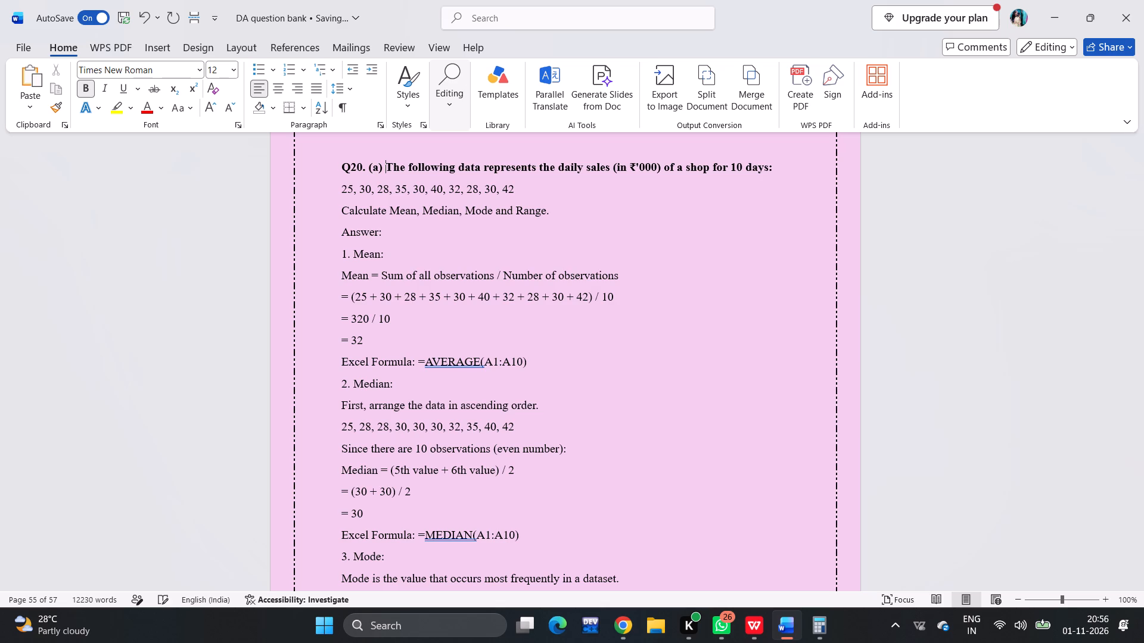
Insert the label "(b)" and a space before the Q20 heading "What is Conditional Formatting in Excel?".
scroll(408, 304, down, 9)
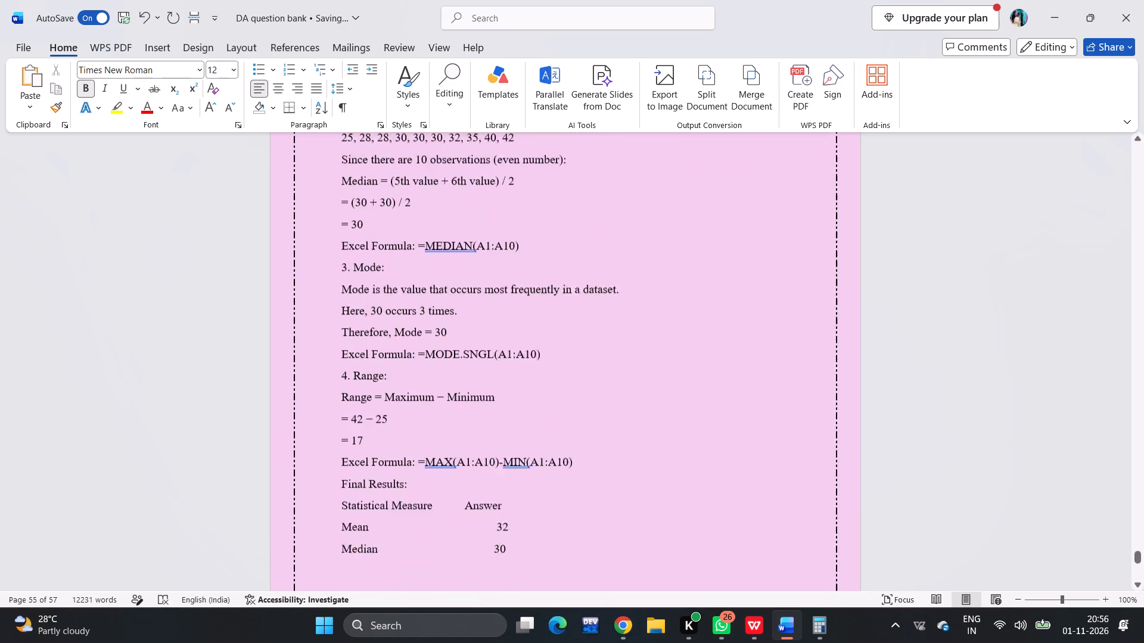
scroll(413, 337, down, 10)
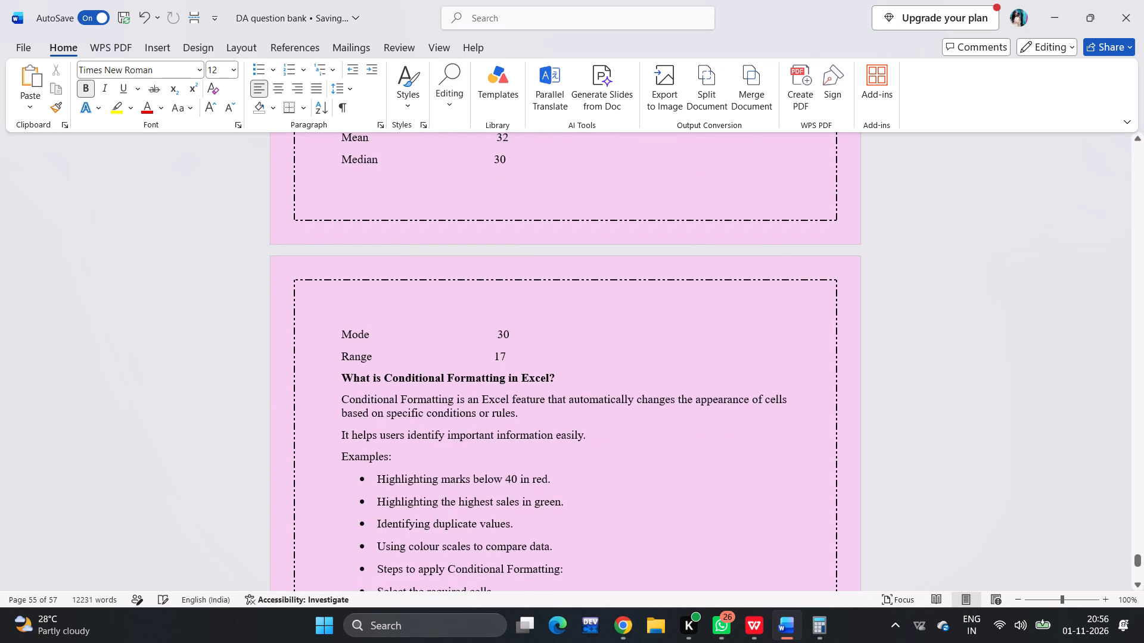
click(342, 377)
text((b)
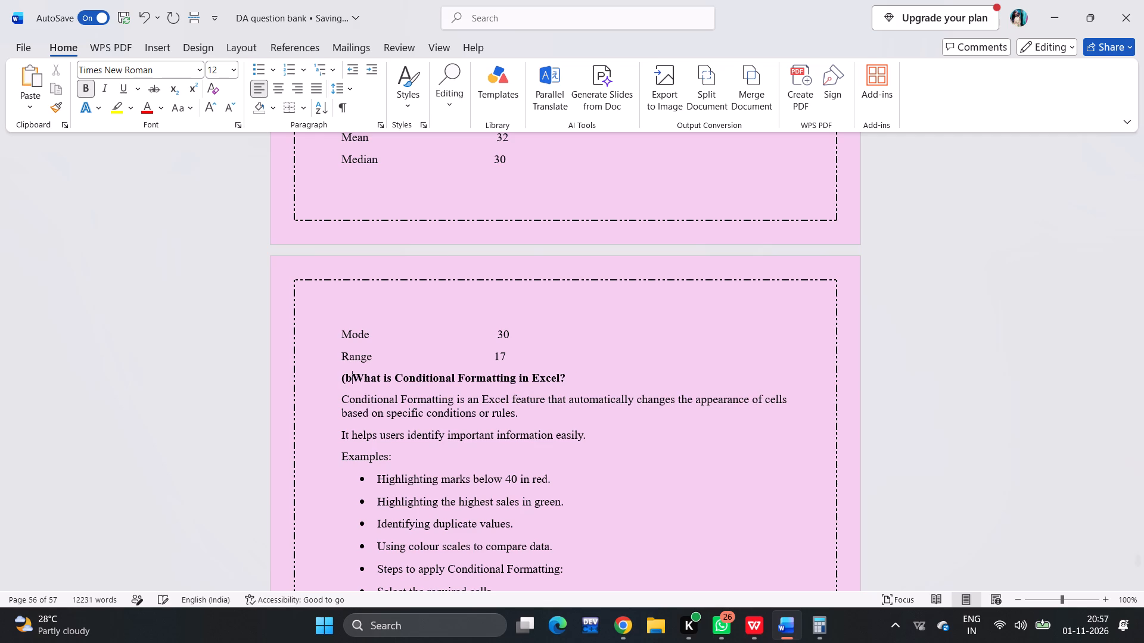
text())
key(space)
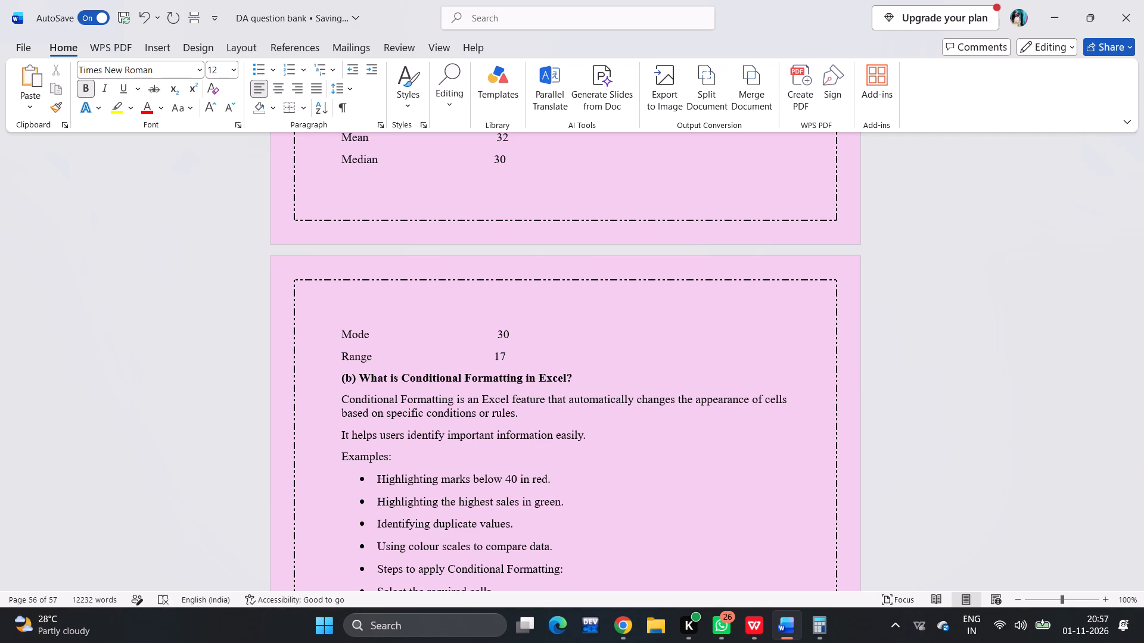
Add a centred line above the (b) Conditional Formatting heading and paste the copied dashed separator there, leaving no extra blank line.
click(636, 357)
key(Return)
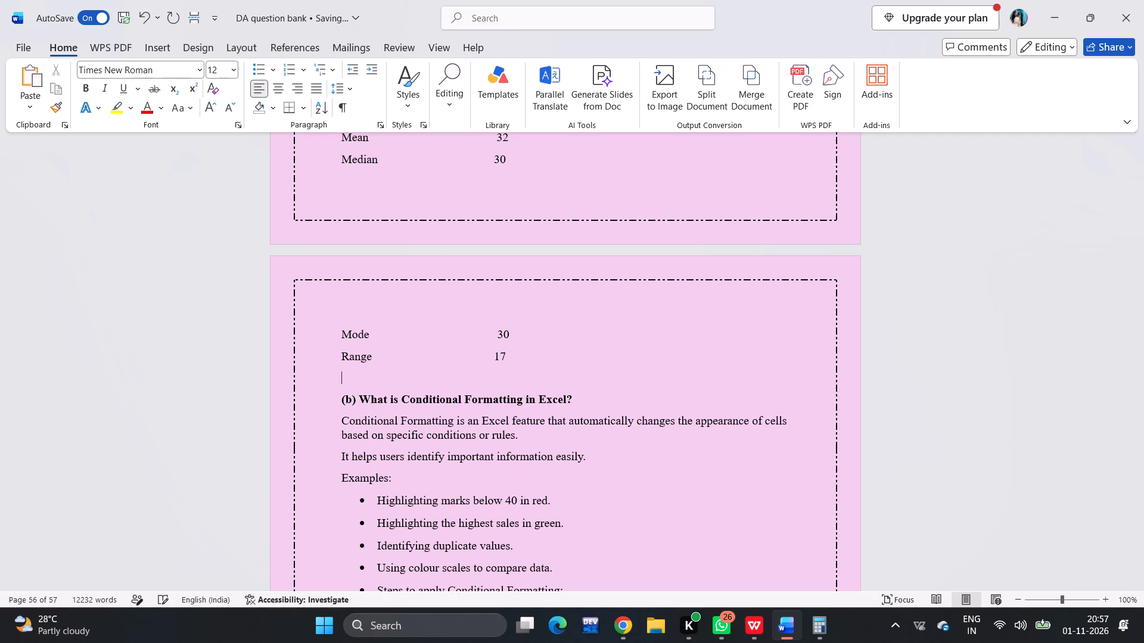
click(278, 93)
key(ctrl+v)
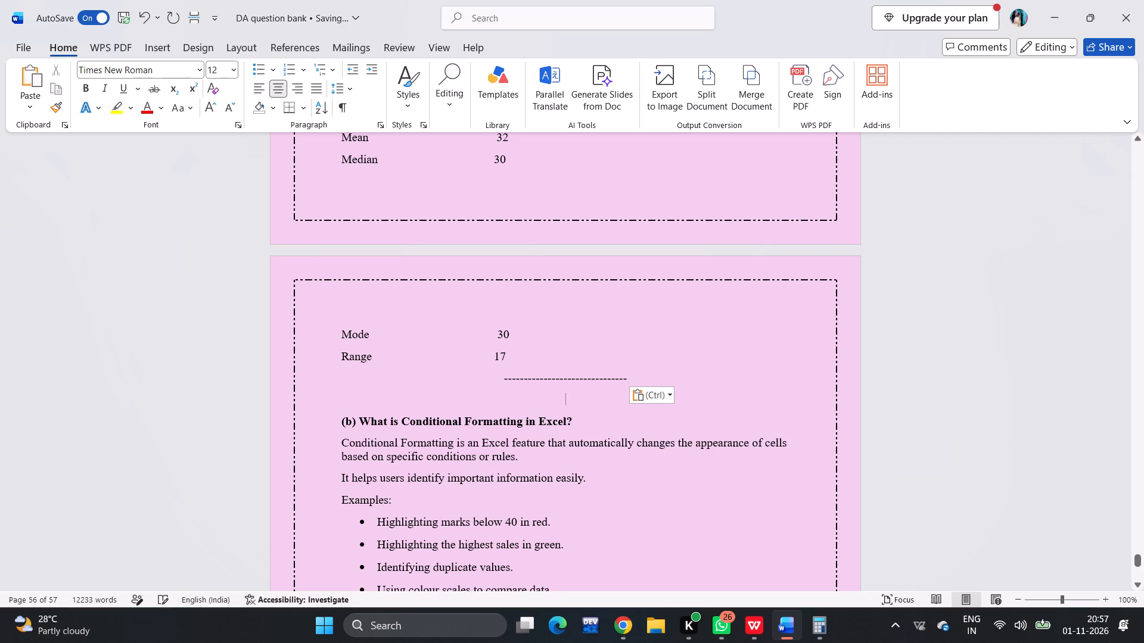
key(BackSpace)
key(BackSpace)
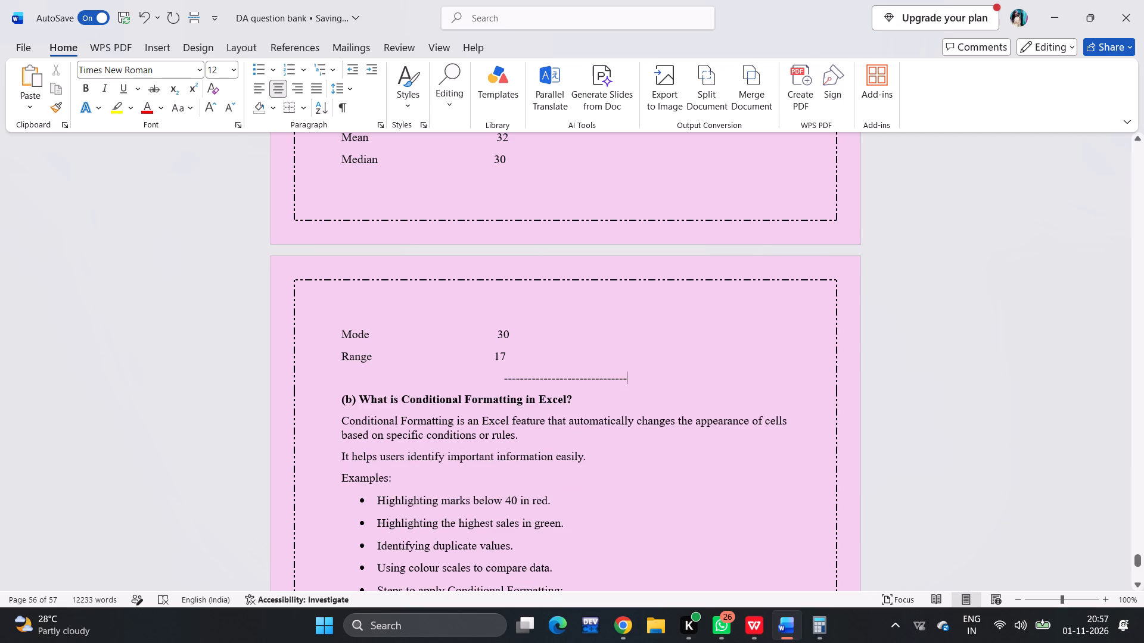
Paste the dashed separator below the final "Click OK." bullet of Q20, remove its bullet and centre it.
scroll(642, 342, down, 9)
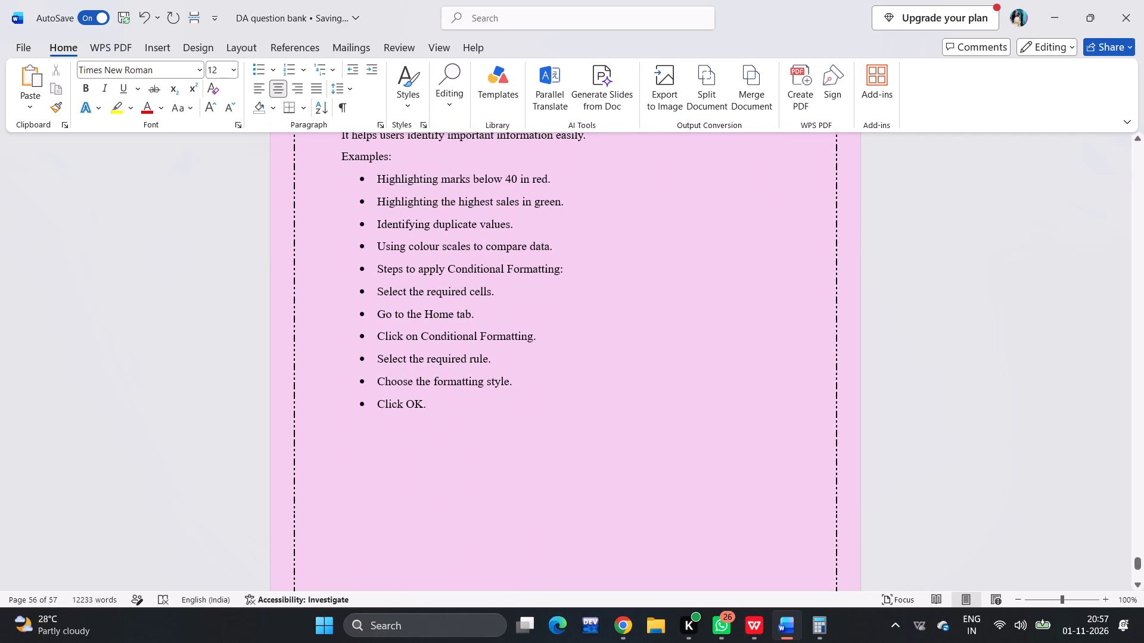
scroll(557, 419, down, 4)
scroll(559, 407, up, 2)
click(509, 374)
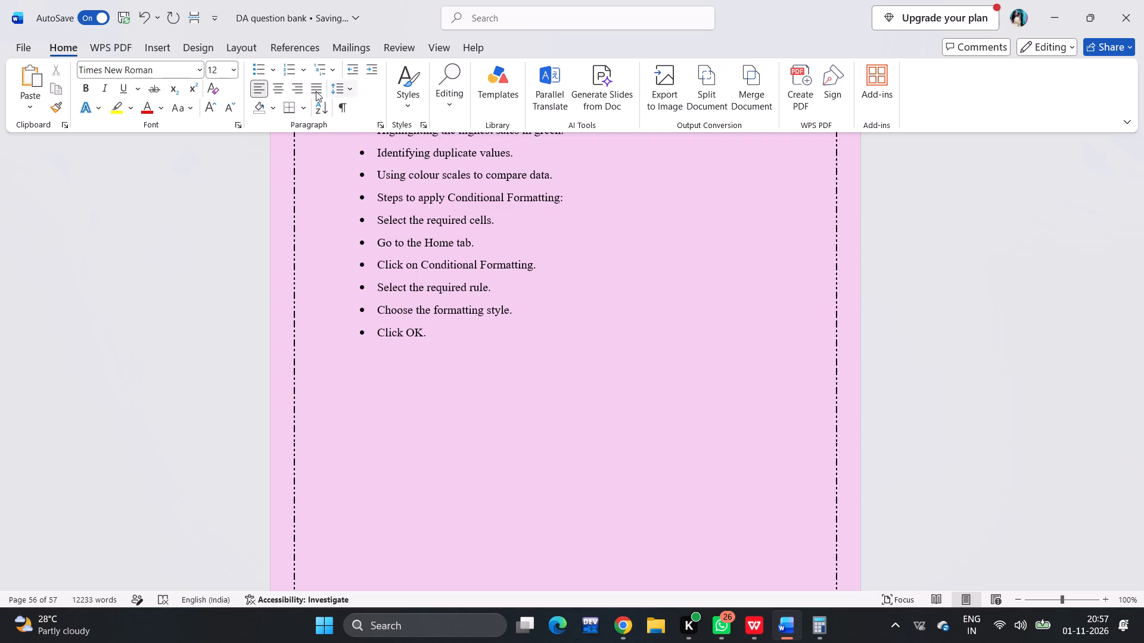
click(282, 85)
key(ctrl+v)
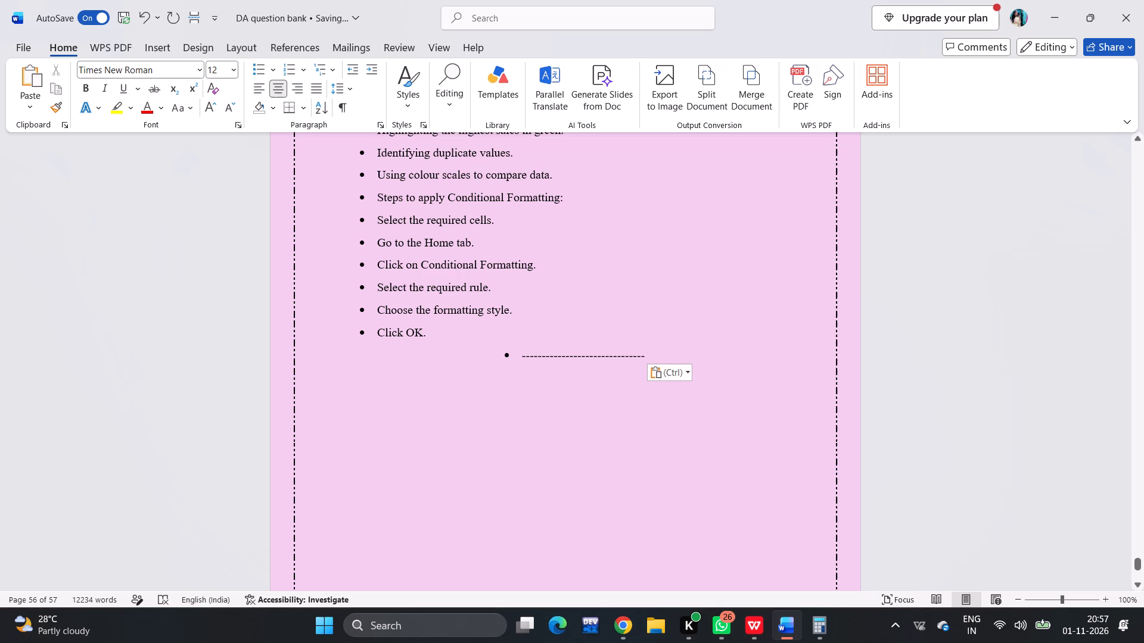
click(520, 358)
key(BackSpace)
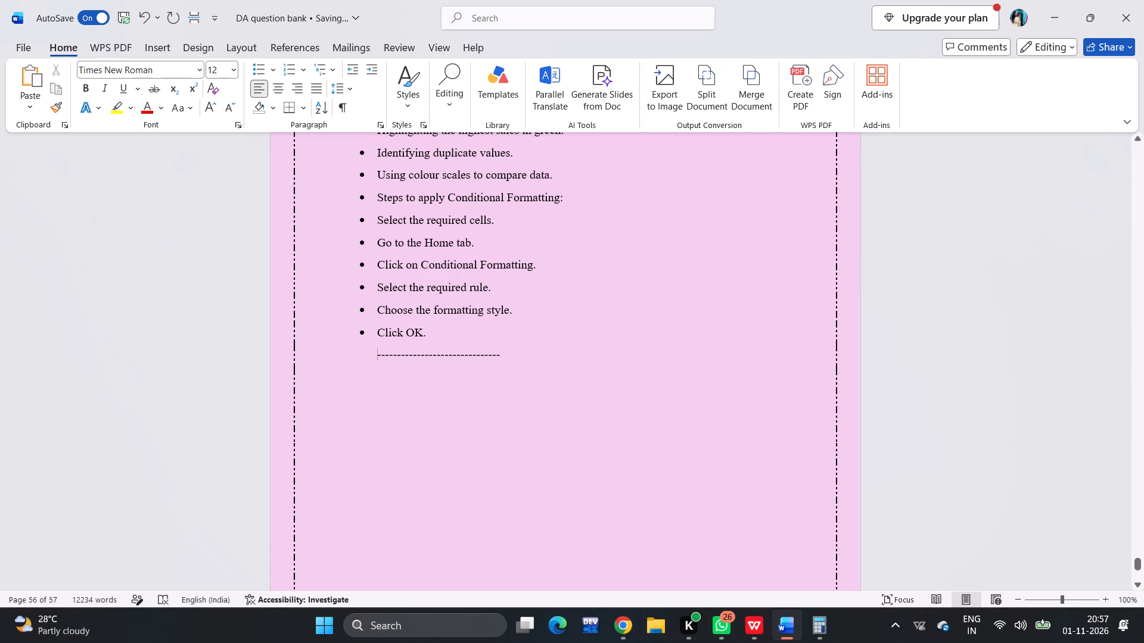
click(274, 93)
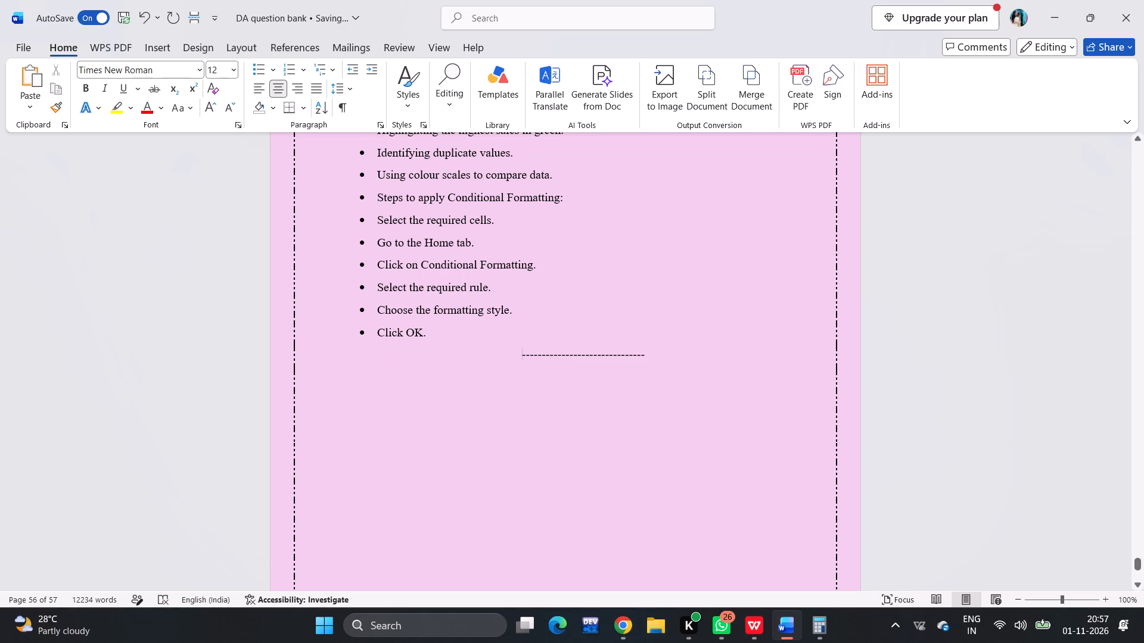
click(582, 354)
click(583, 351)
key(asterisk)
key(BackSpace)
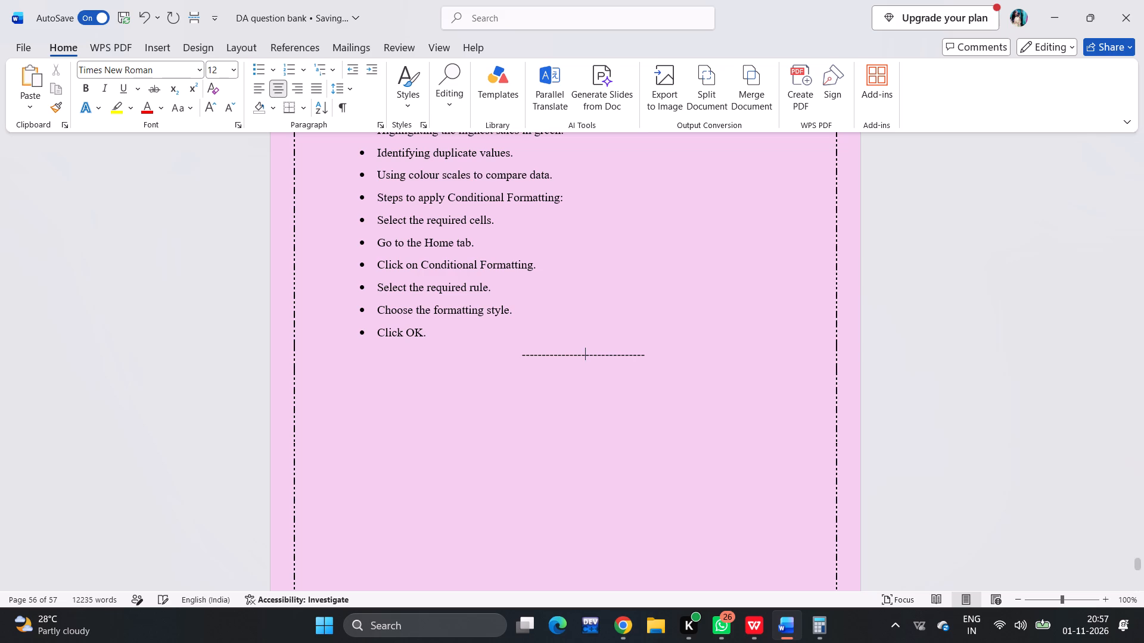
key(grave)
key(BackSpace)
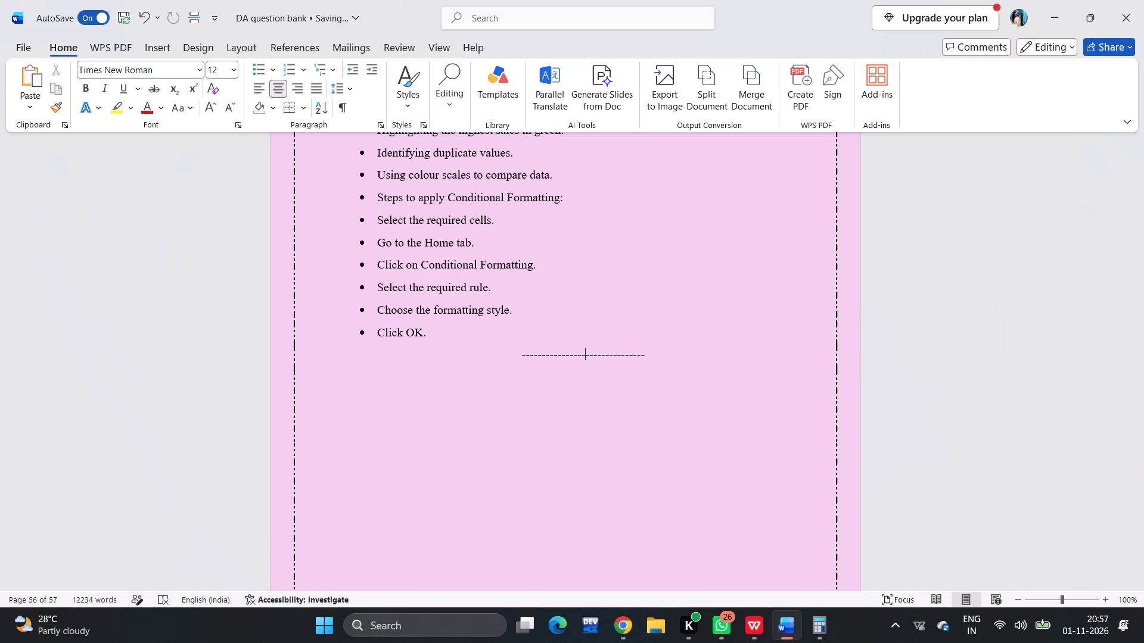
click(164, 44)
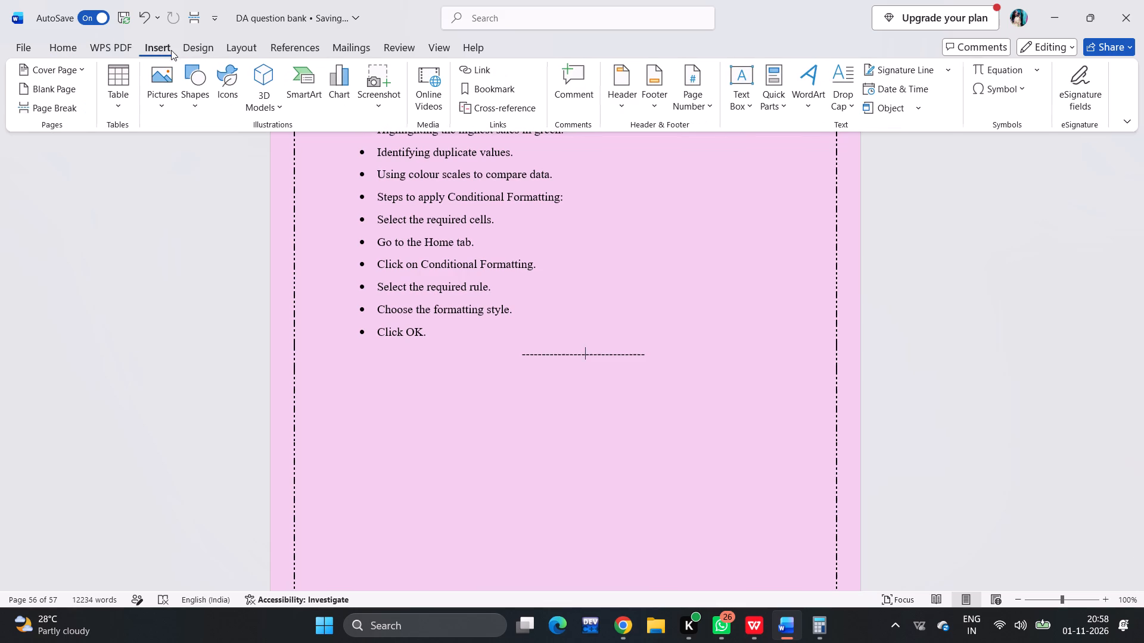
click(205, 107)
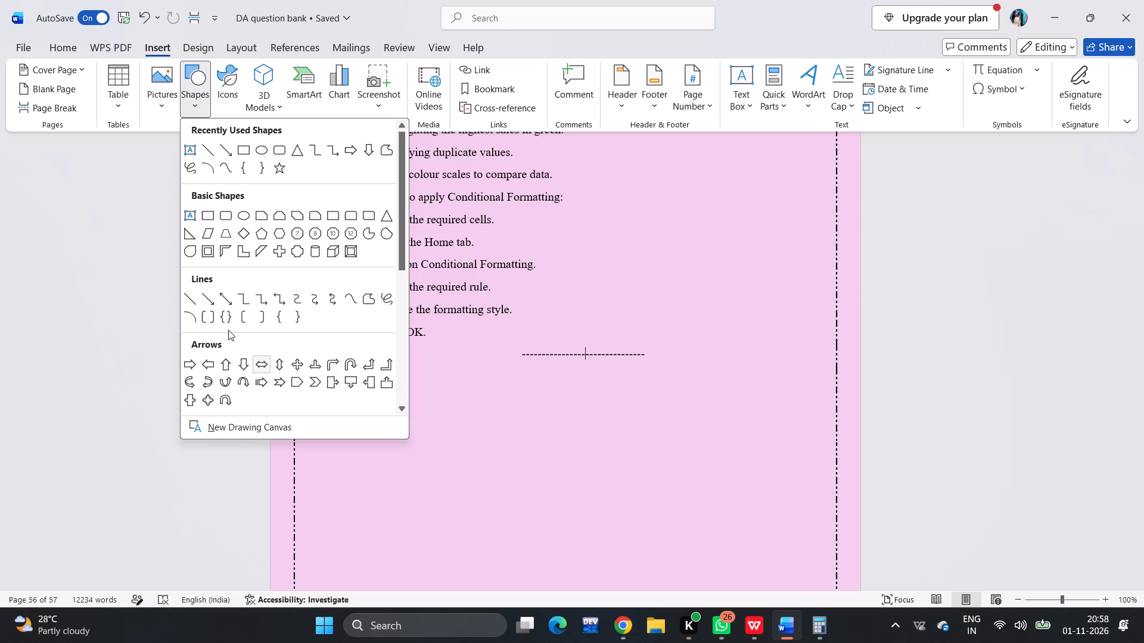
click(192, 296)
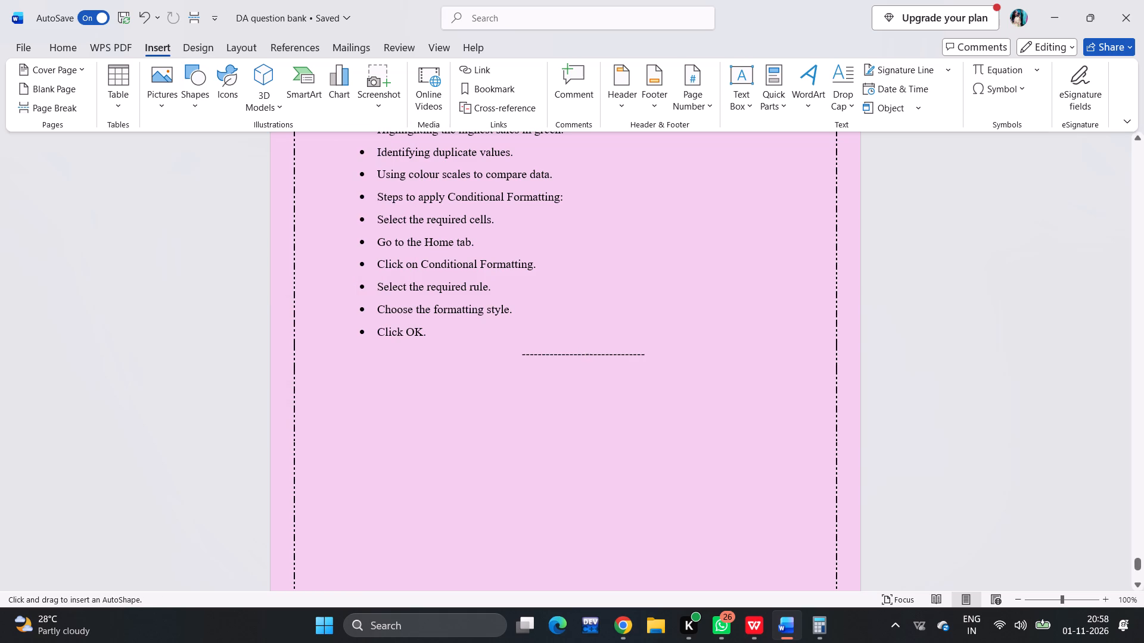
Open a gap of five spaces in the middle of the closing dashed separator below "Click OK.".
key(space)
key(space)
key(space)
key(space)
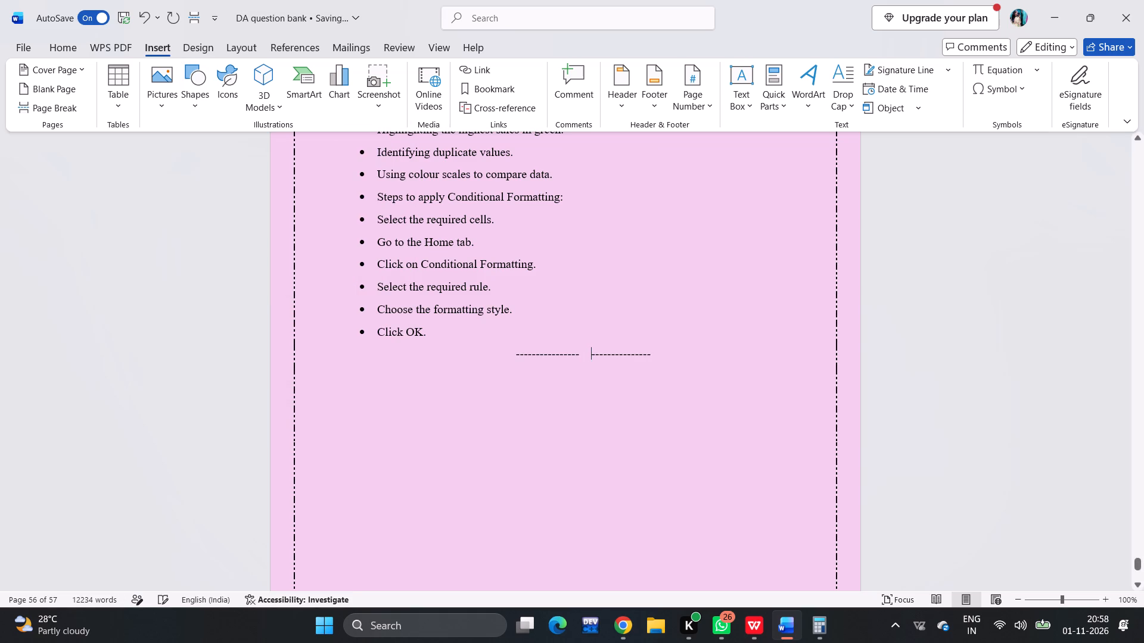
key(space)
Draw a straight diagonal line, rising to the right and about 0.54 by 0.54 cm, in the gap of the closing dashed separator.
ctrl+scroll(587, 345, up, 8)
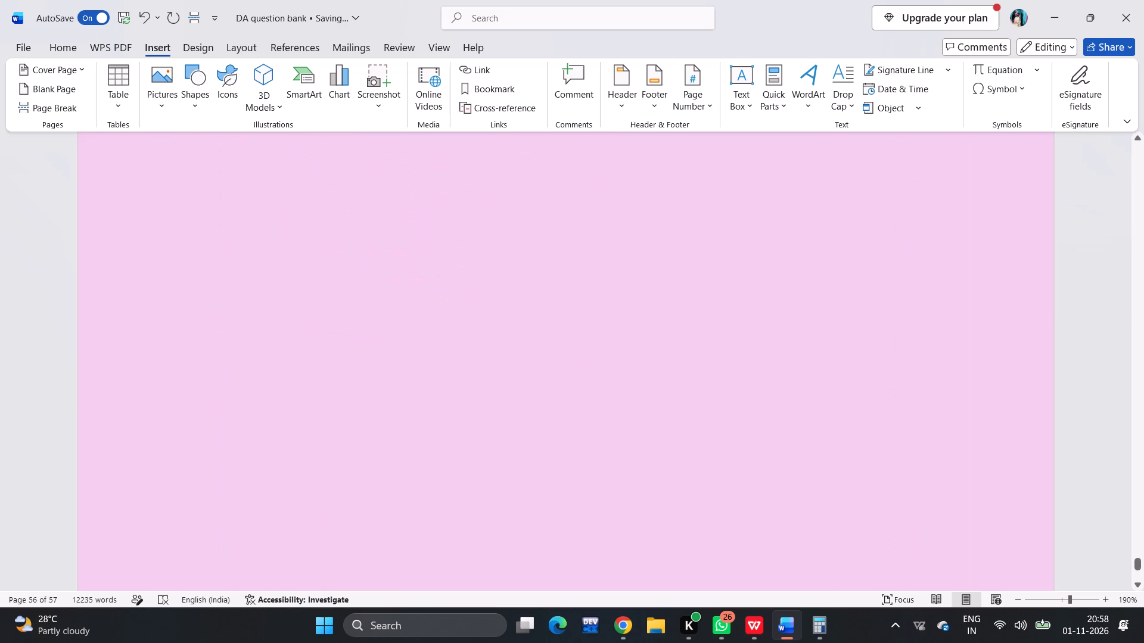
ctrl+scroll(587, 345, up, 2)
ctrl+scroll(587, 345, down, 11)
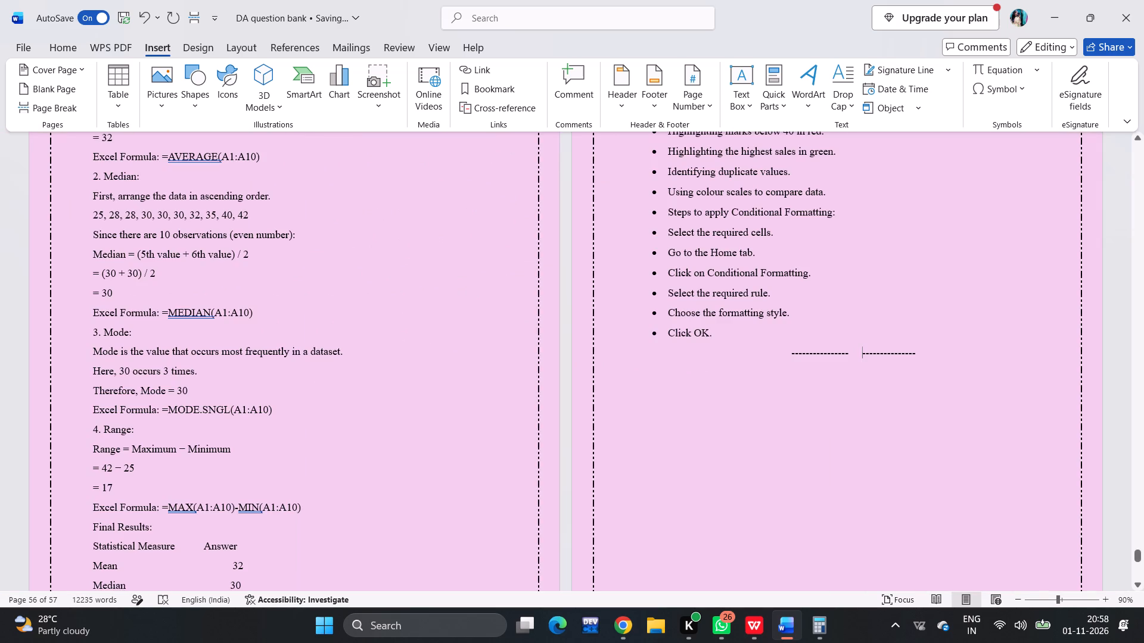
ctrl+scroll(826, 347, up, 5)
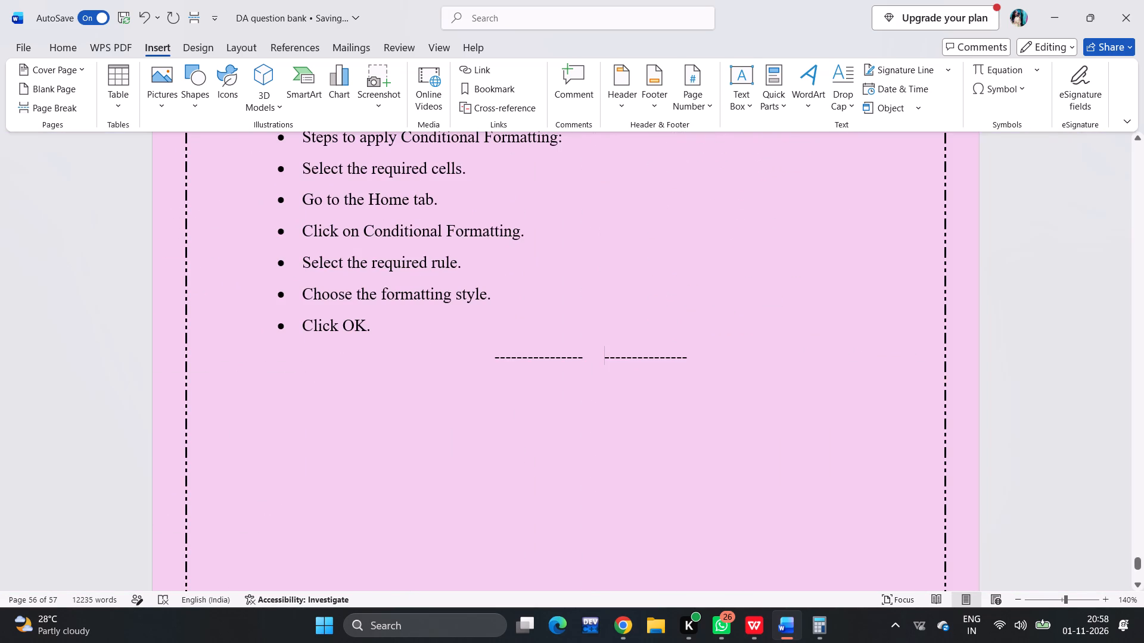
ctrl+scroll(826, 347, up, 6)
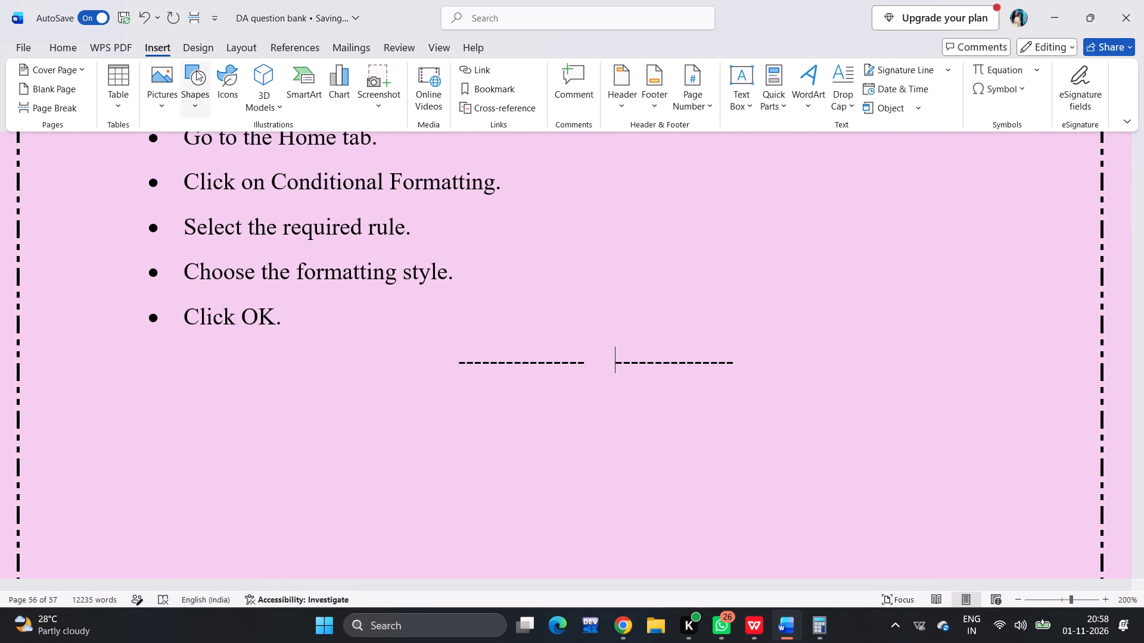
click(196, 91)
click(189, 308)
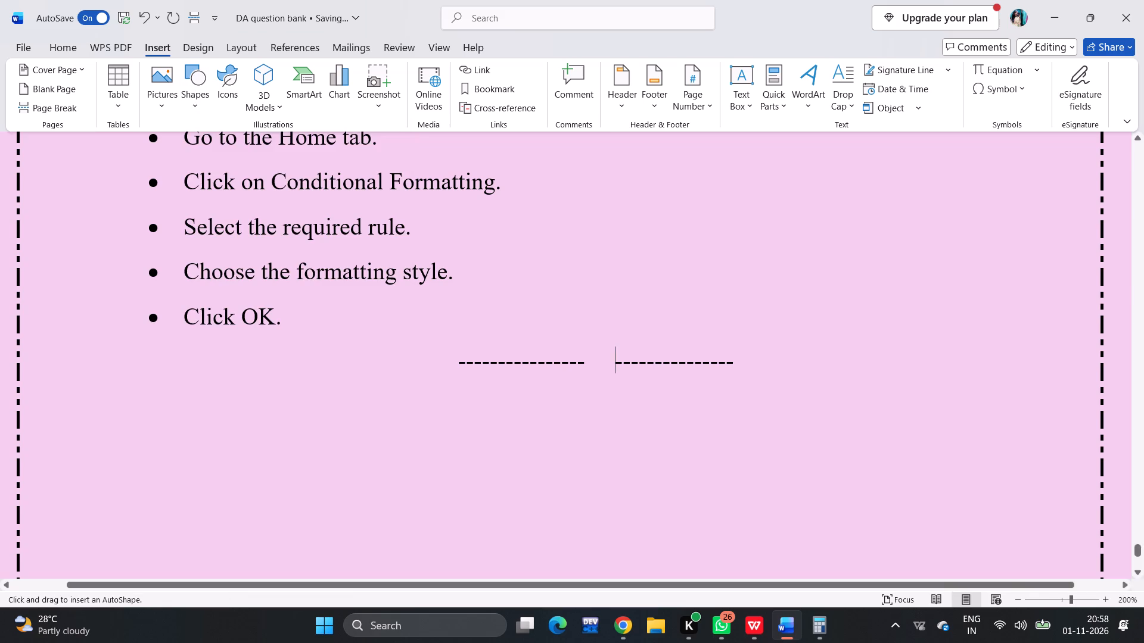
click(198, 104)
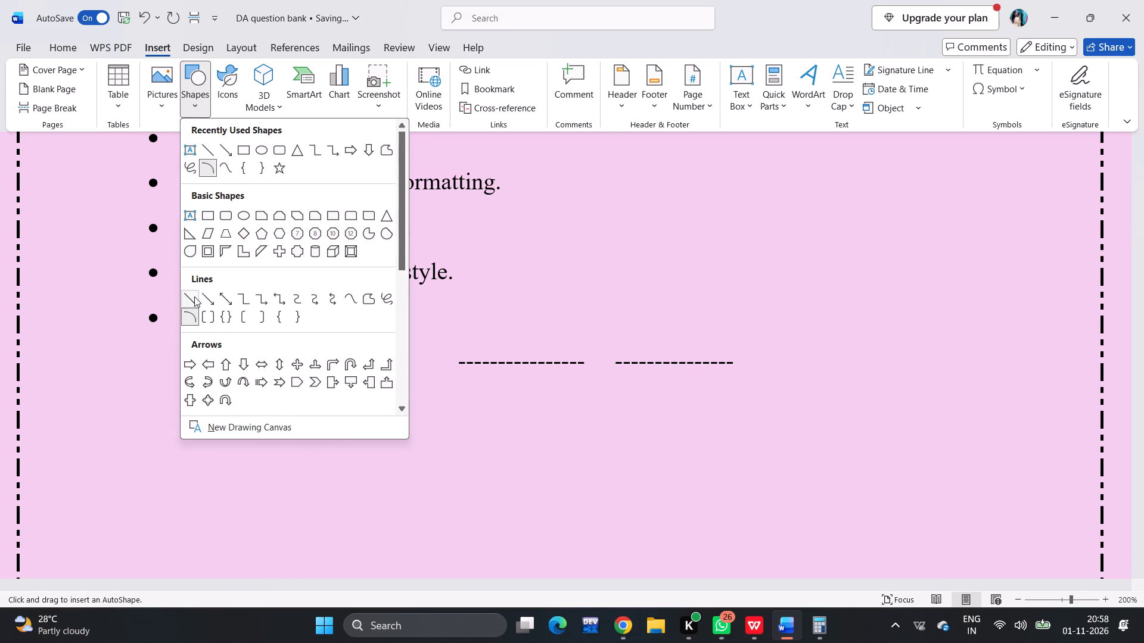
click(194, 296)
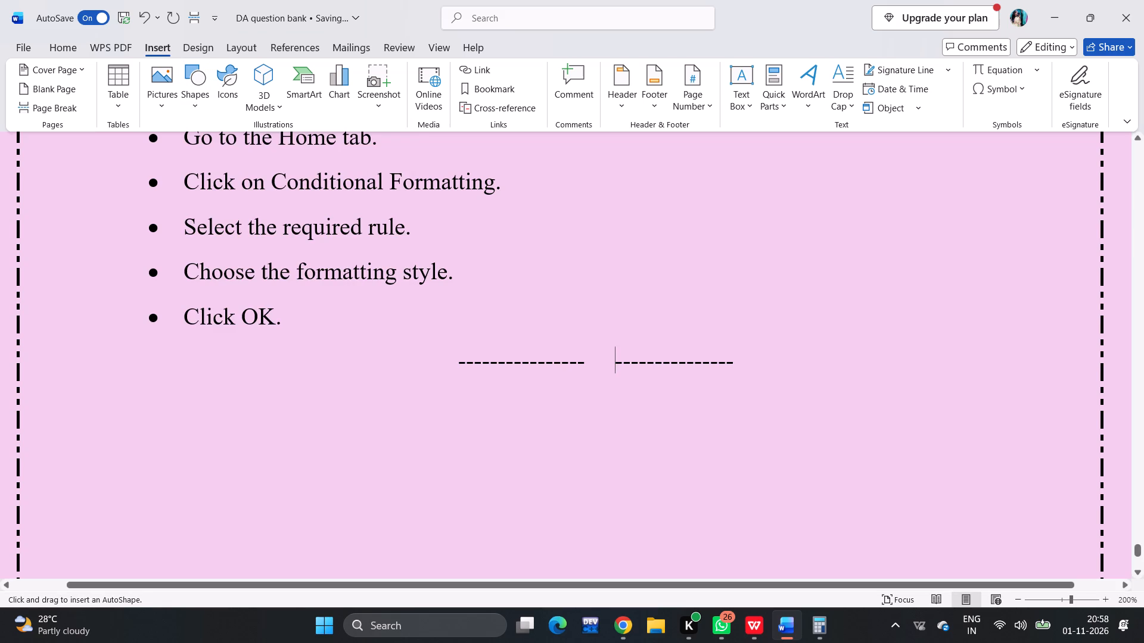
drag(617, 349, 587, 380)
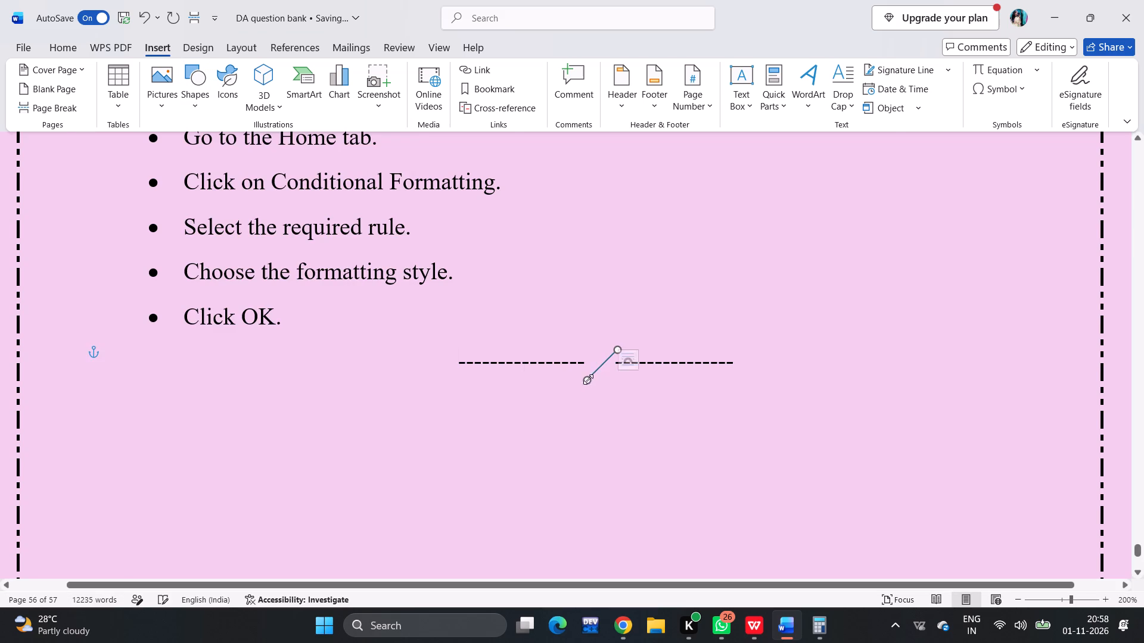
click(604, 347)
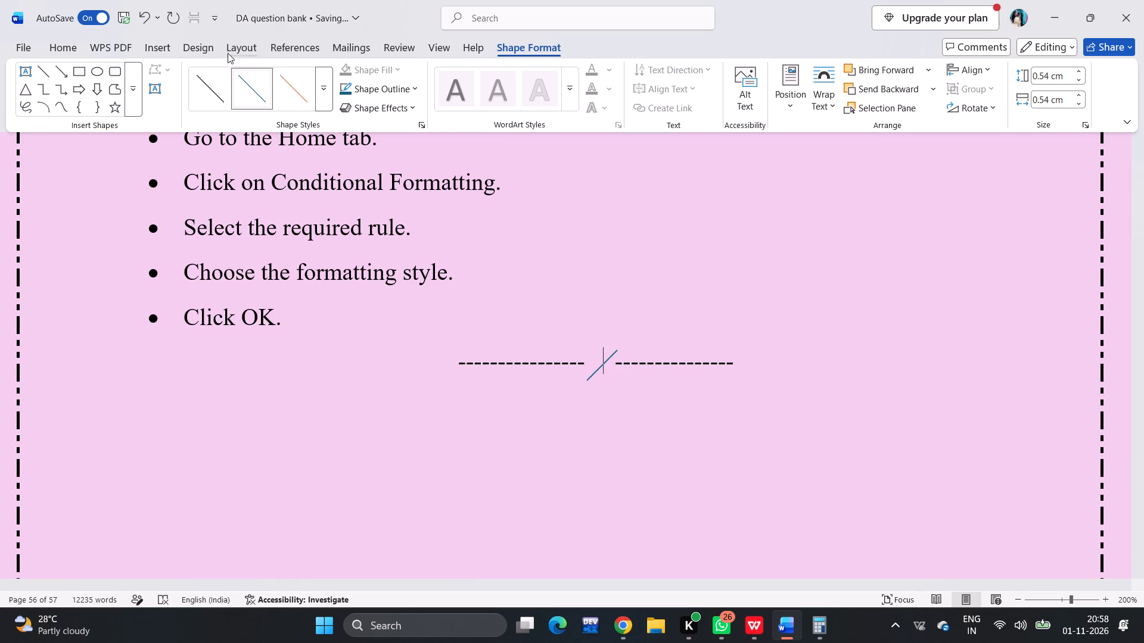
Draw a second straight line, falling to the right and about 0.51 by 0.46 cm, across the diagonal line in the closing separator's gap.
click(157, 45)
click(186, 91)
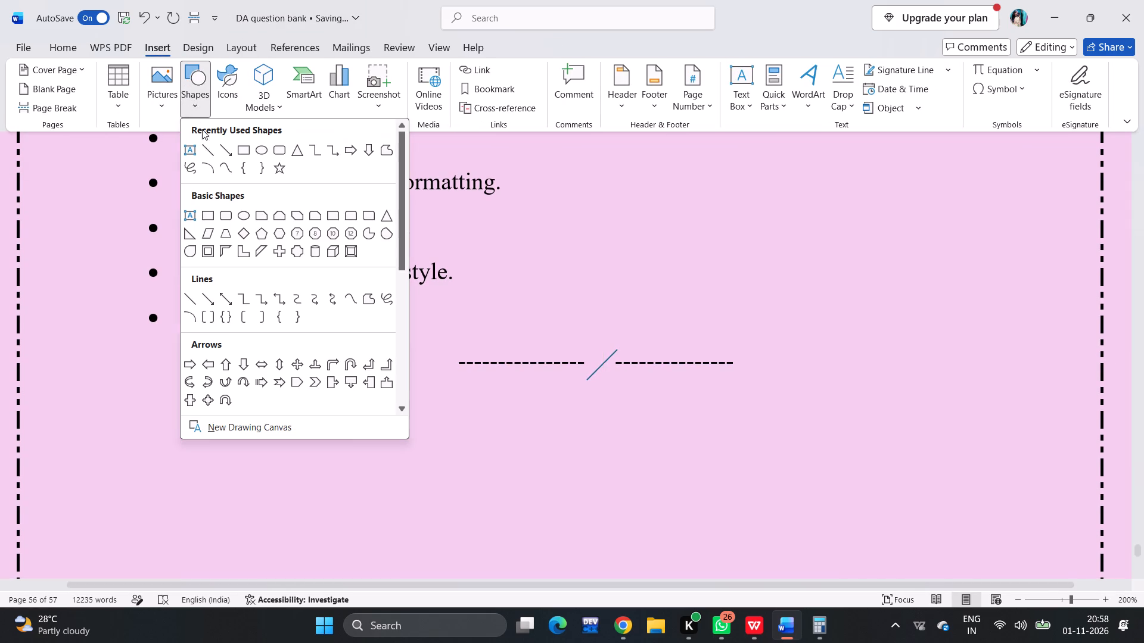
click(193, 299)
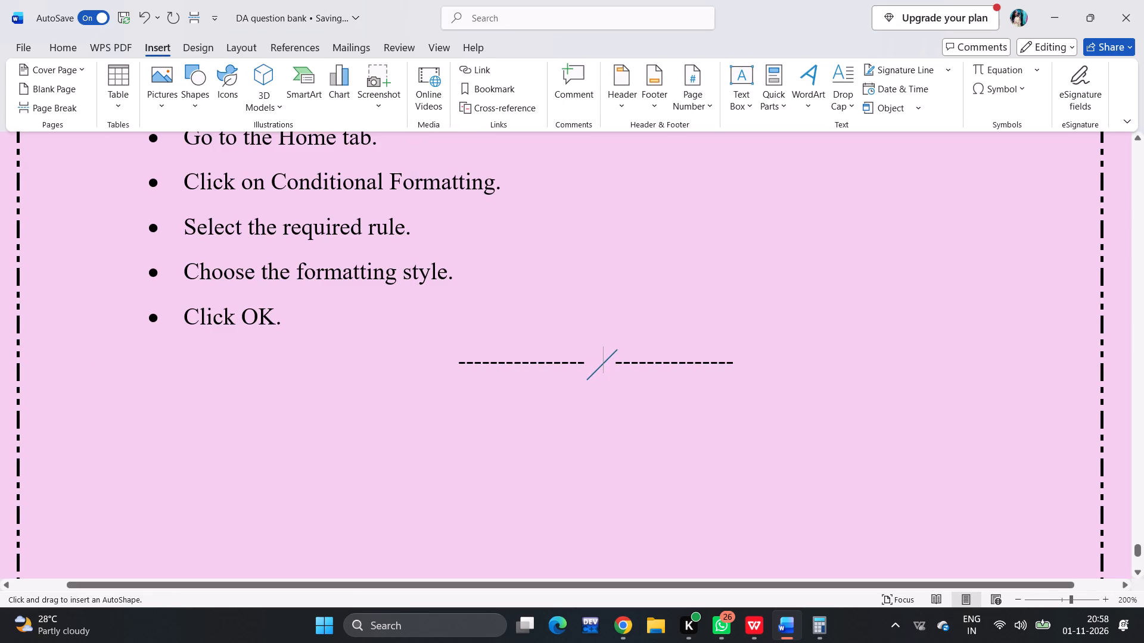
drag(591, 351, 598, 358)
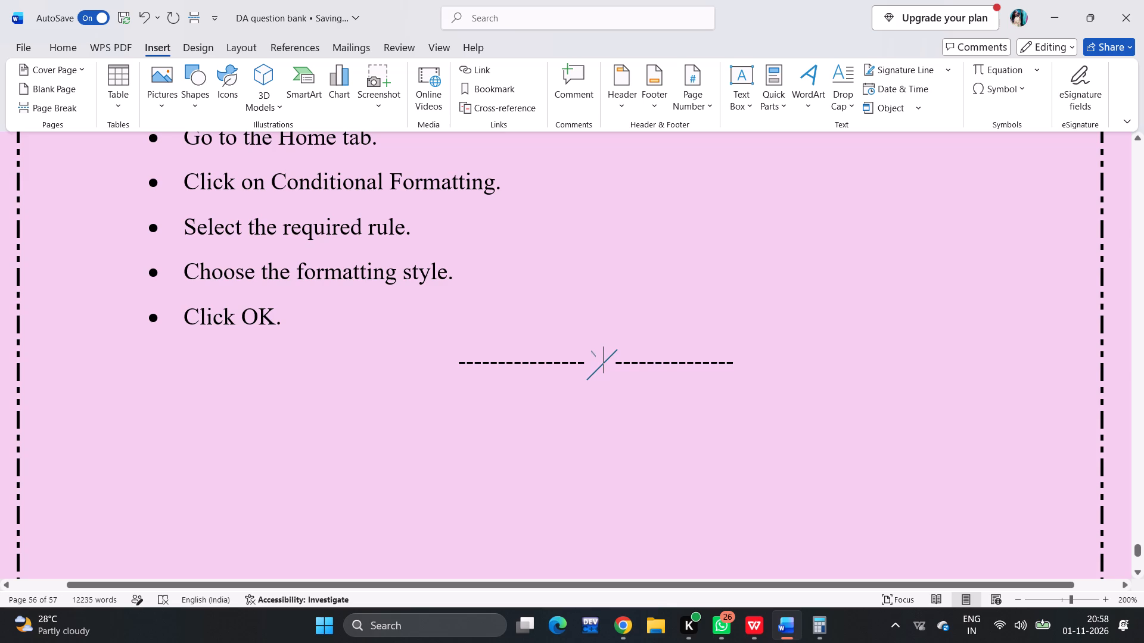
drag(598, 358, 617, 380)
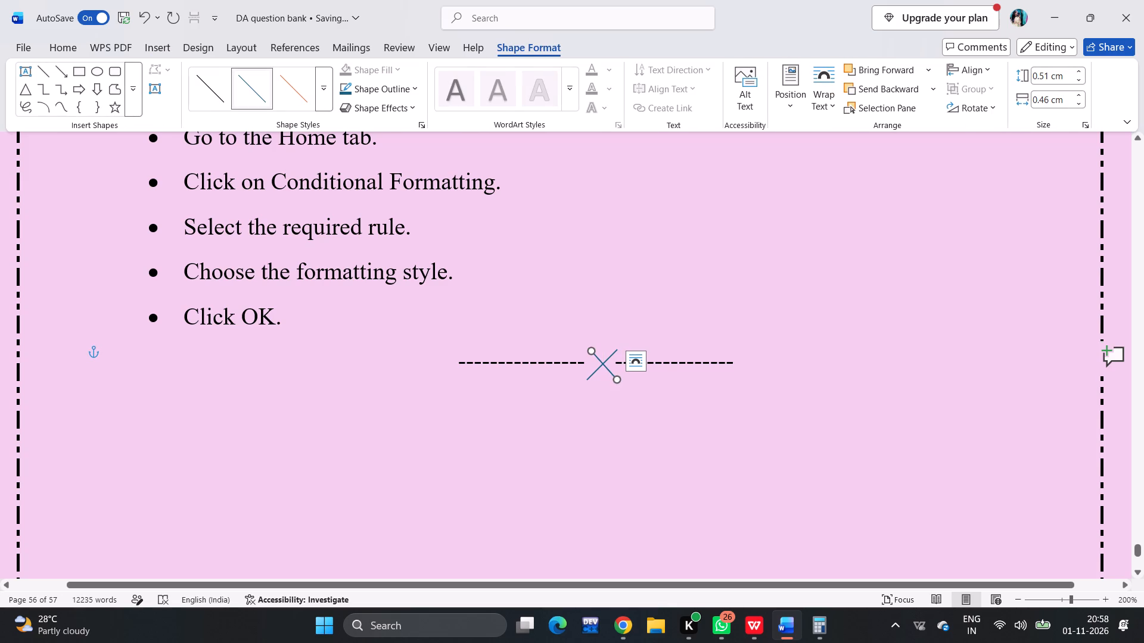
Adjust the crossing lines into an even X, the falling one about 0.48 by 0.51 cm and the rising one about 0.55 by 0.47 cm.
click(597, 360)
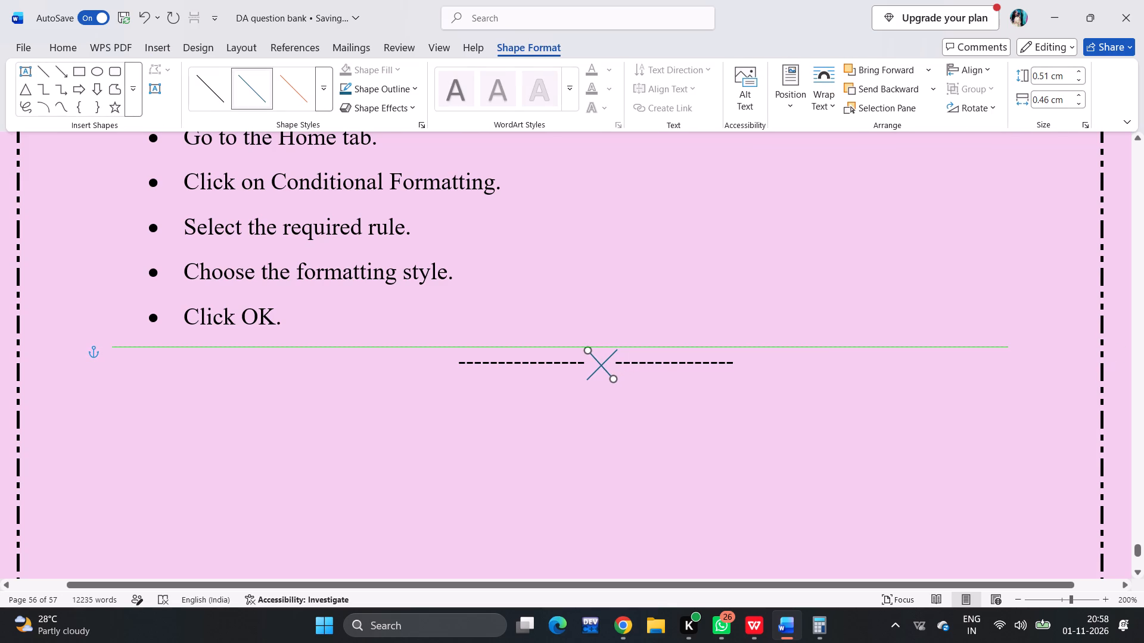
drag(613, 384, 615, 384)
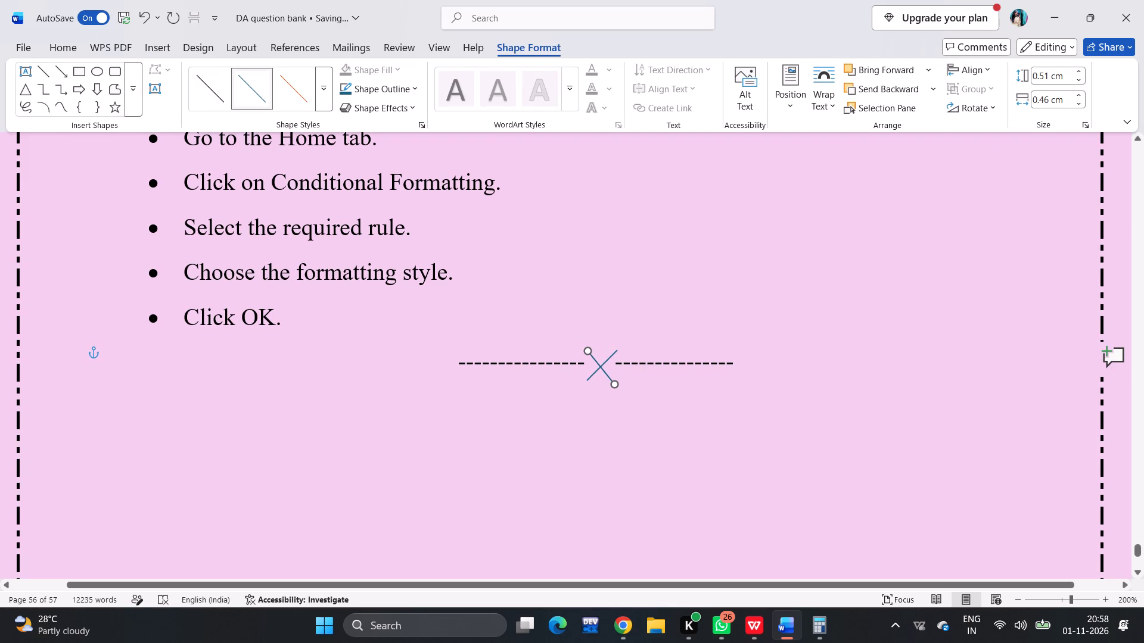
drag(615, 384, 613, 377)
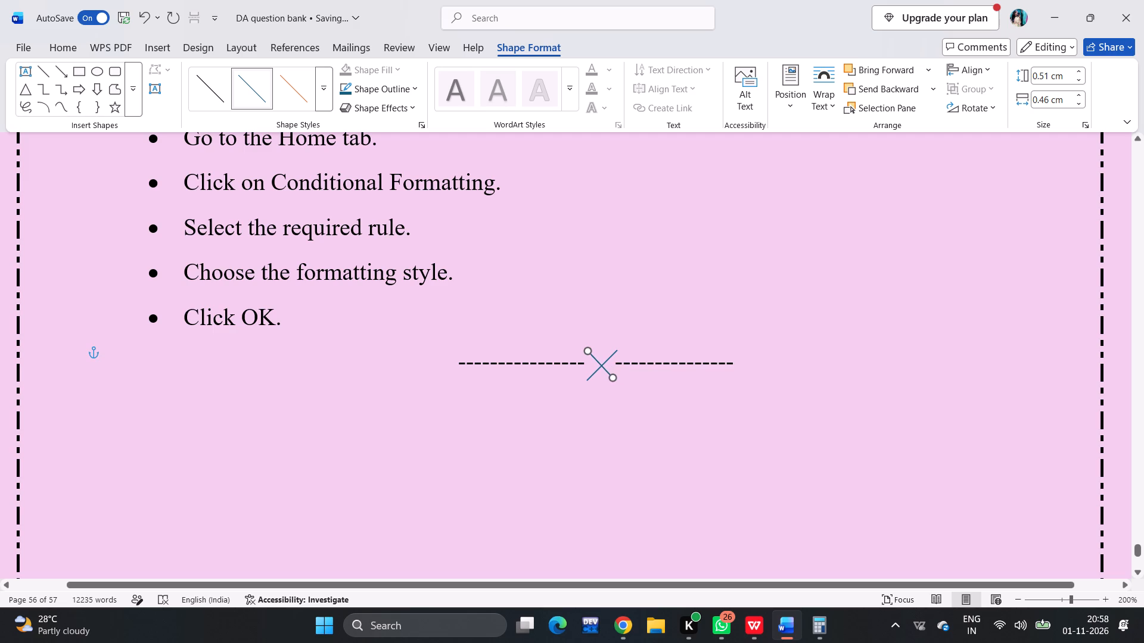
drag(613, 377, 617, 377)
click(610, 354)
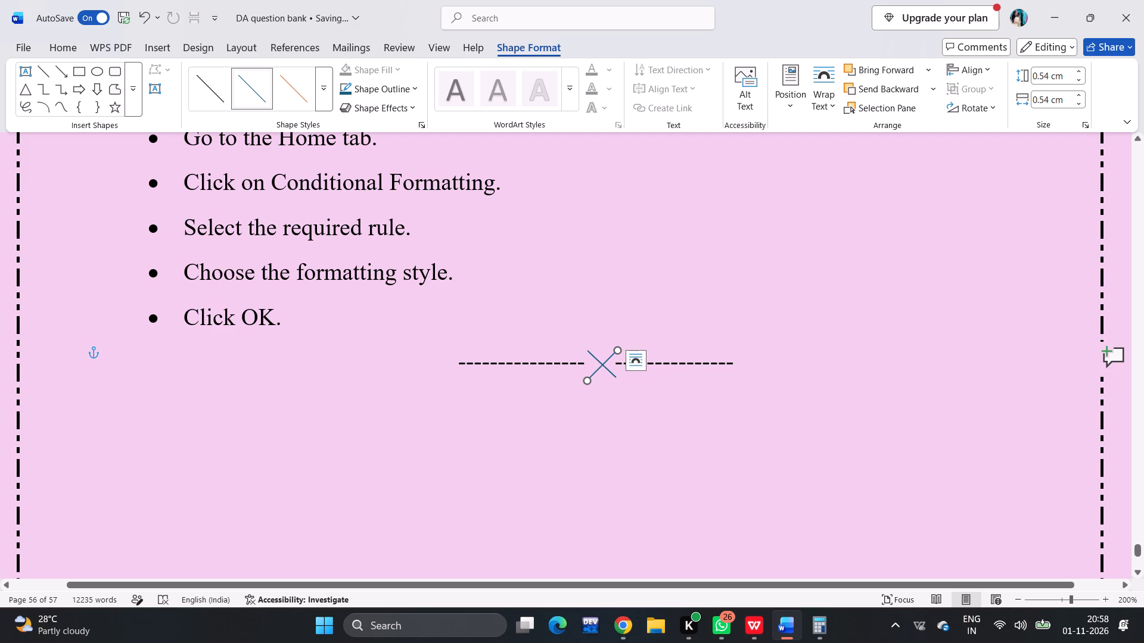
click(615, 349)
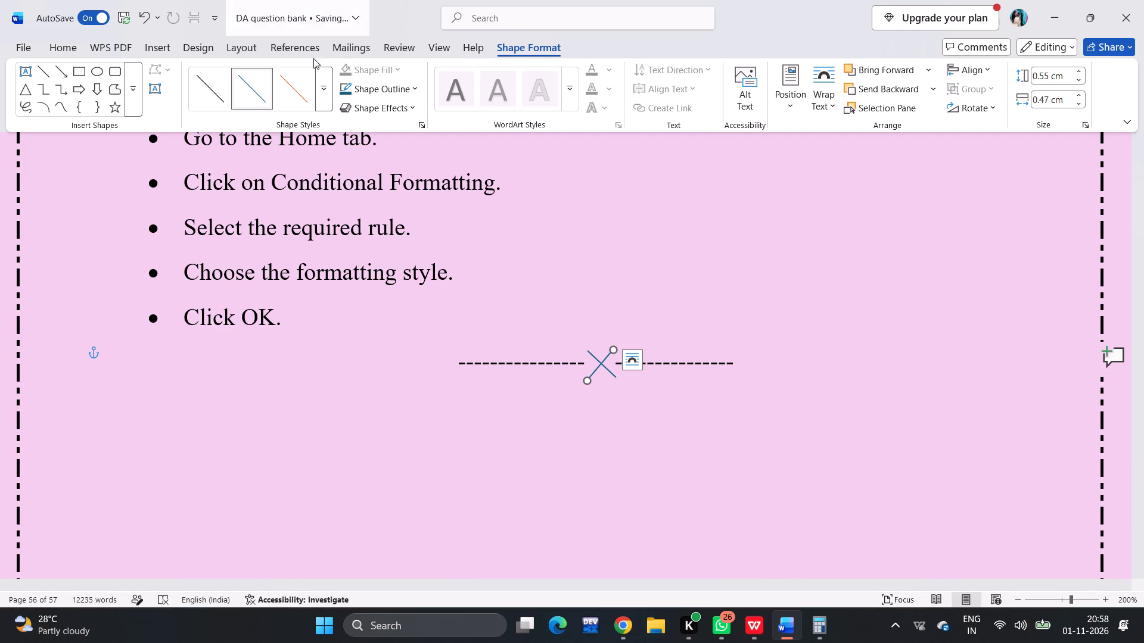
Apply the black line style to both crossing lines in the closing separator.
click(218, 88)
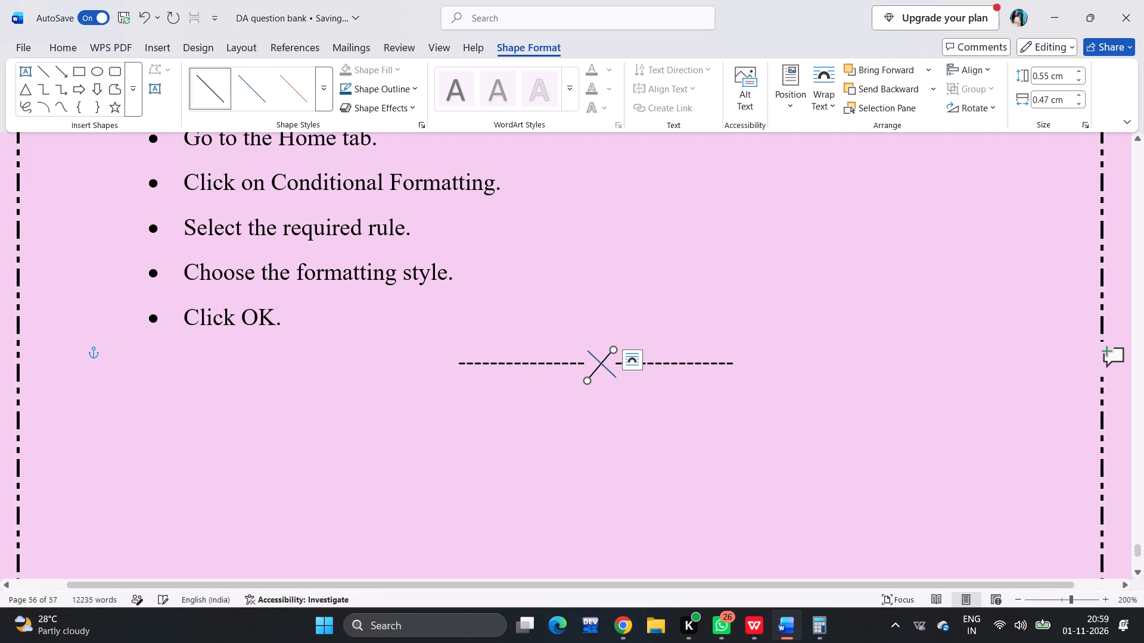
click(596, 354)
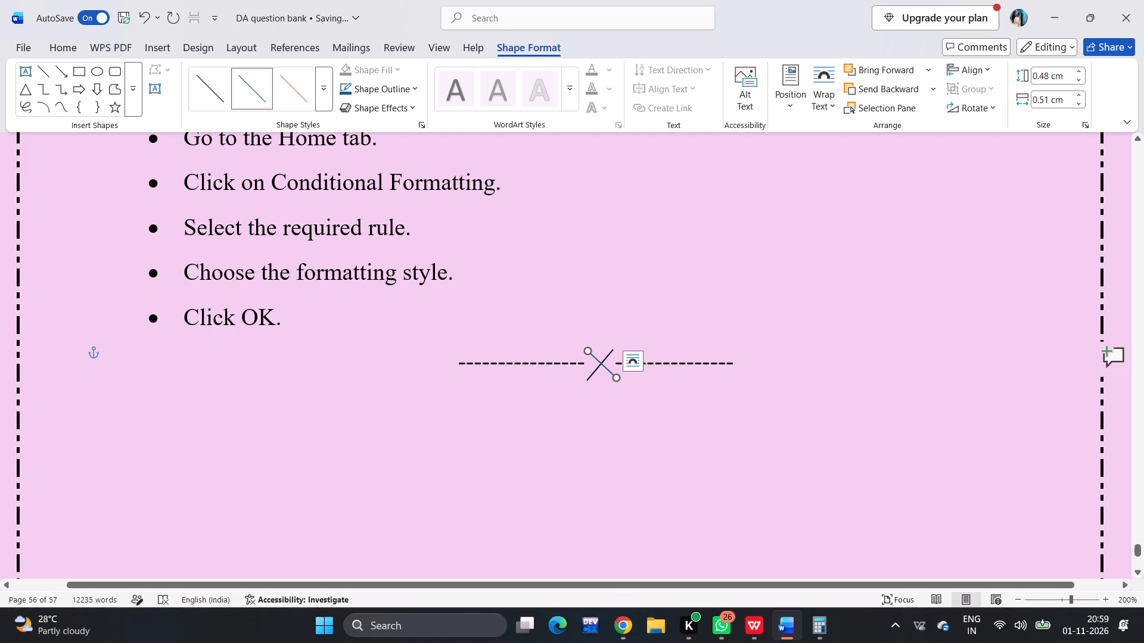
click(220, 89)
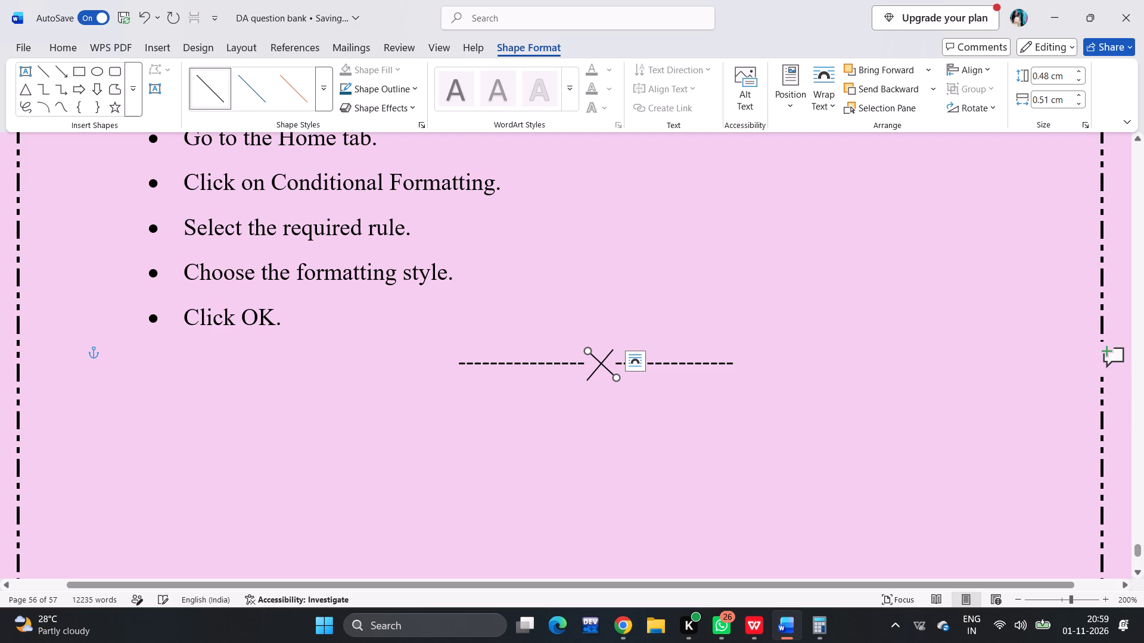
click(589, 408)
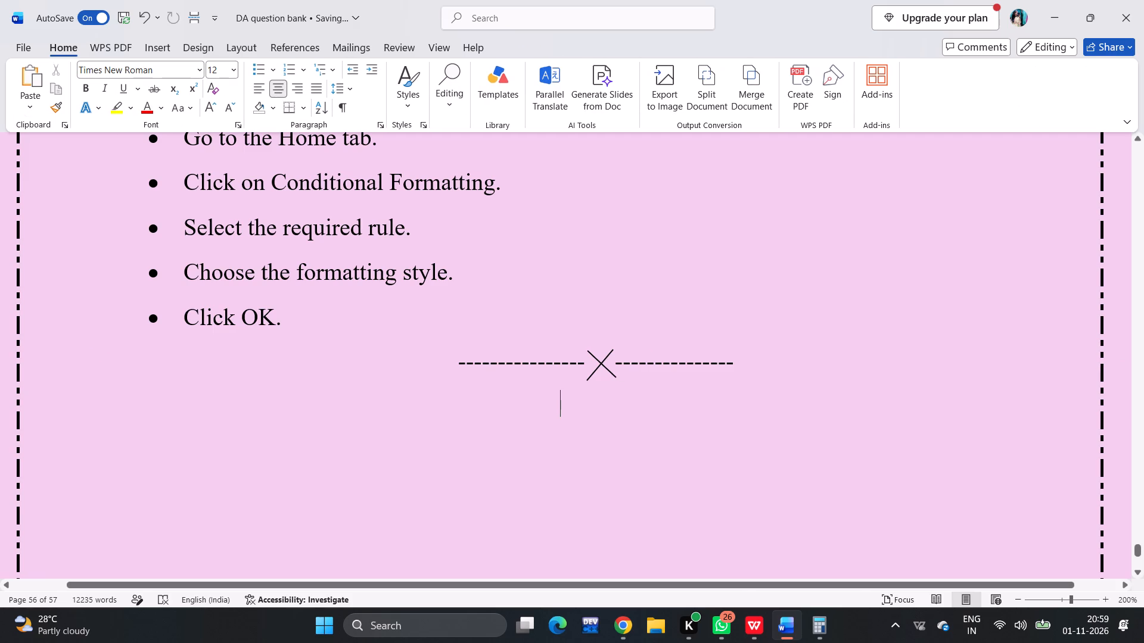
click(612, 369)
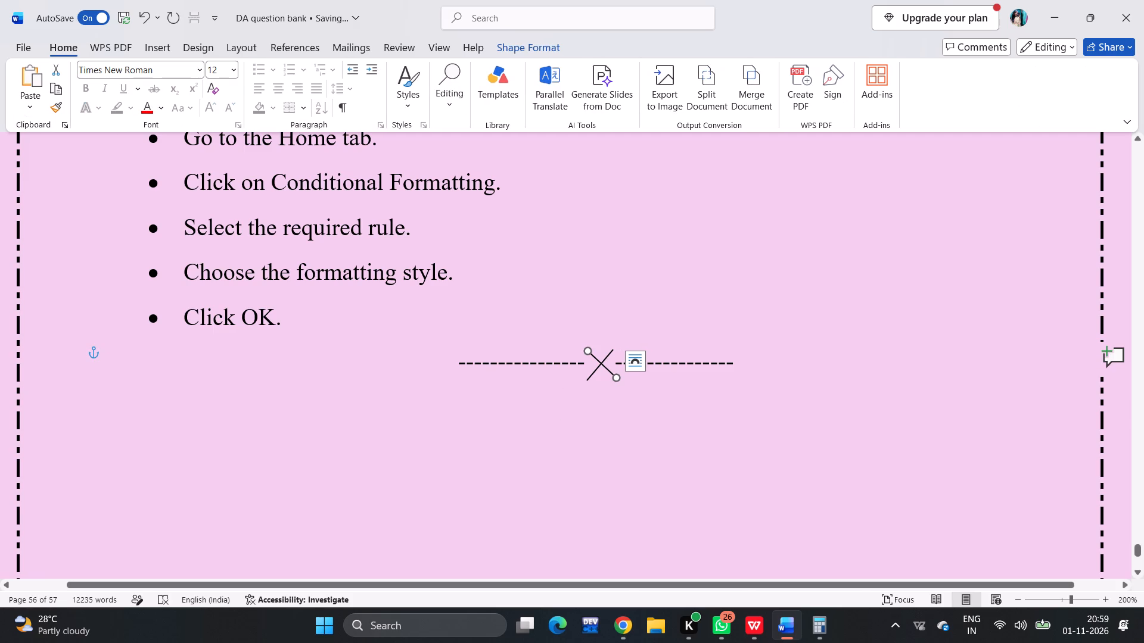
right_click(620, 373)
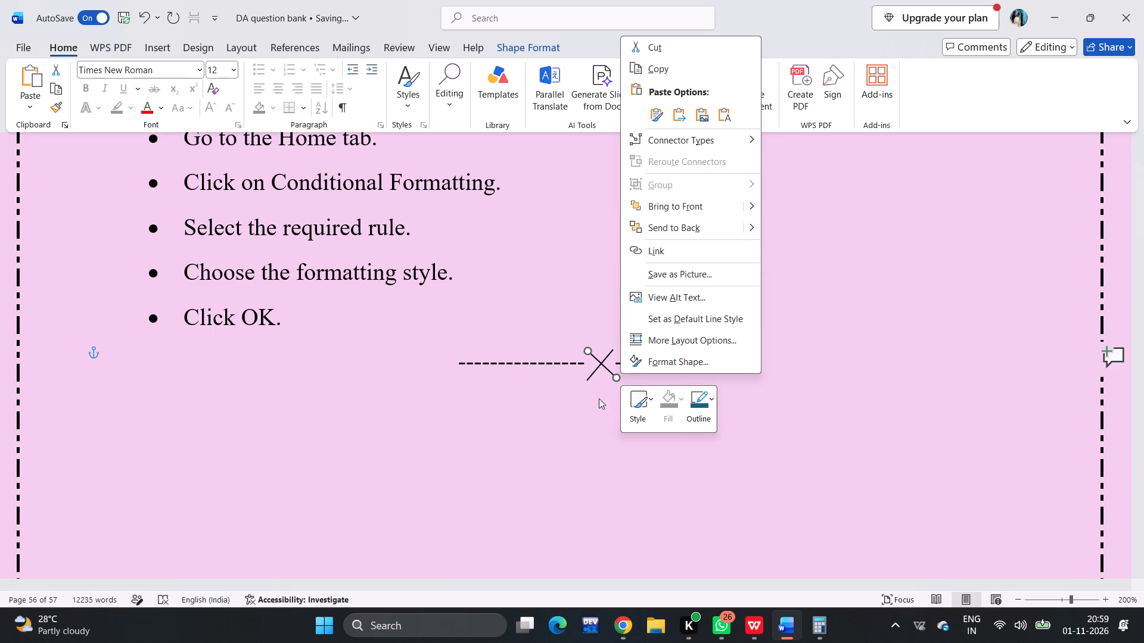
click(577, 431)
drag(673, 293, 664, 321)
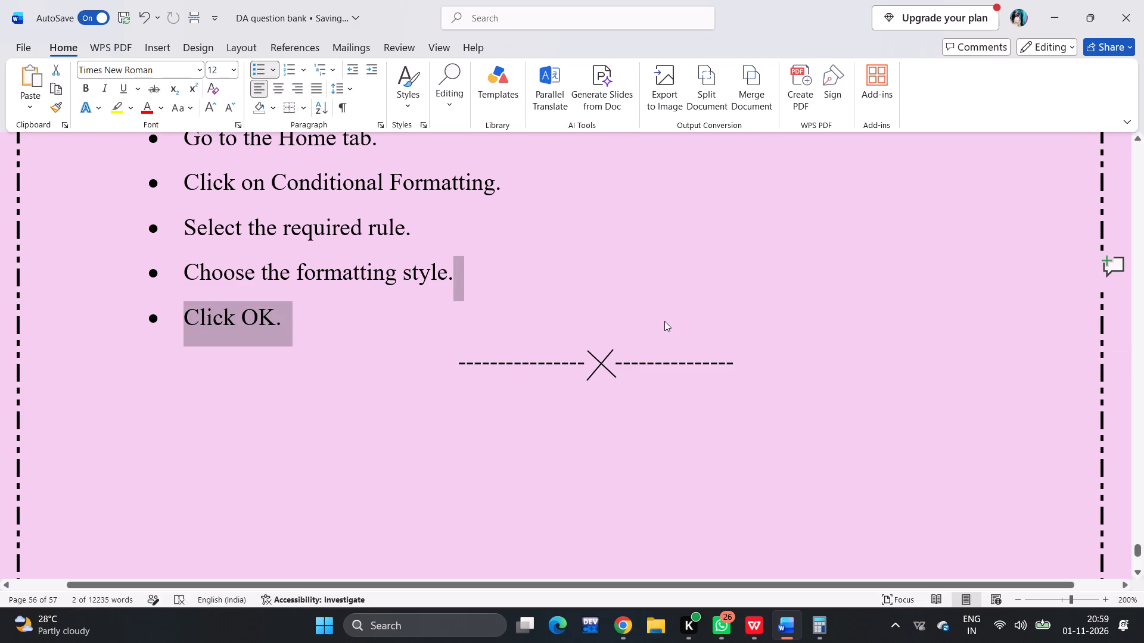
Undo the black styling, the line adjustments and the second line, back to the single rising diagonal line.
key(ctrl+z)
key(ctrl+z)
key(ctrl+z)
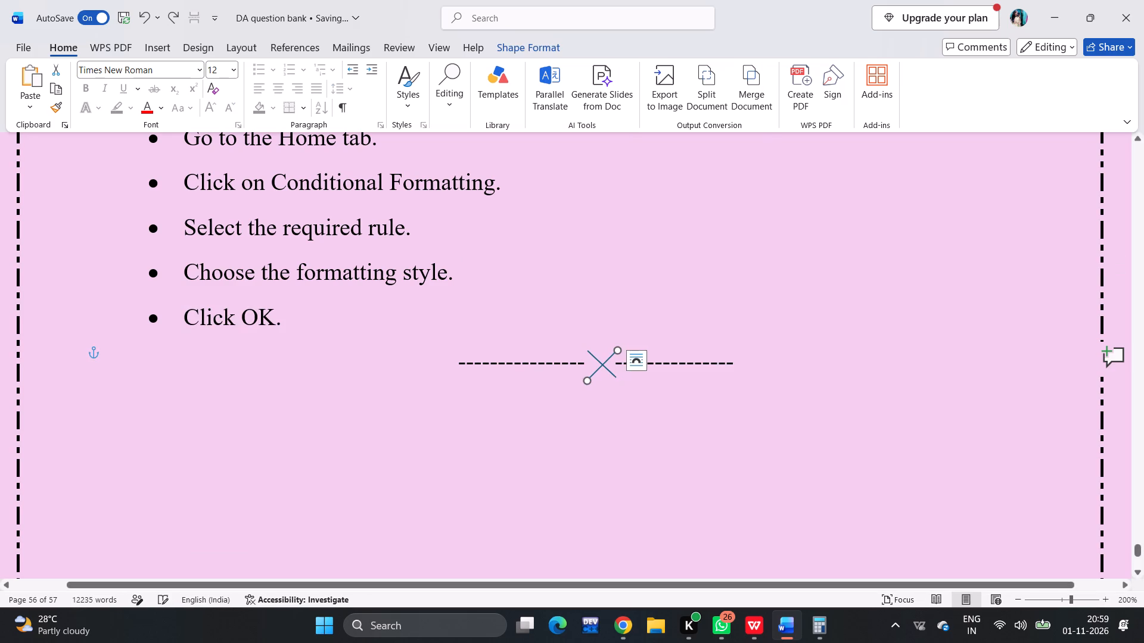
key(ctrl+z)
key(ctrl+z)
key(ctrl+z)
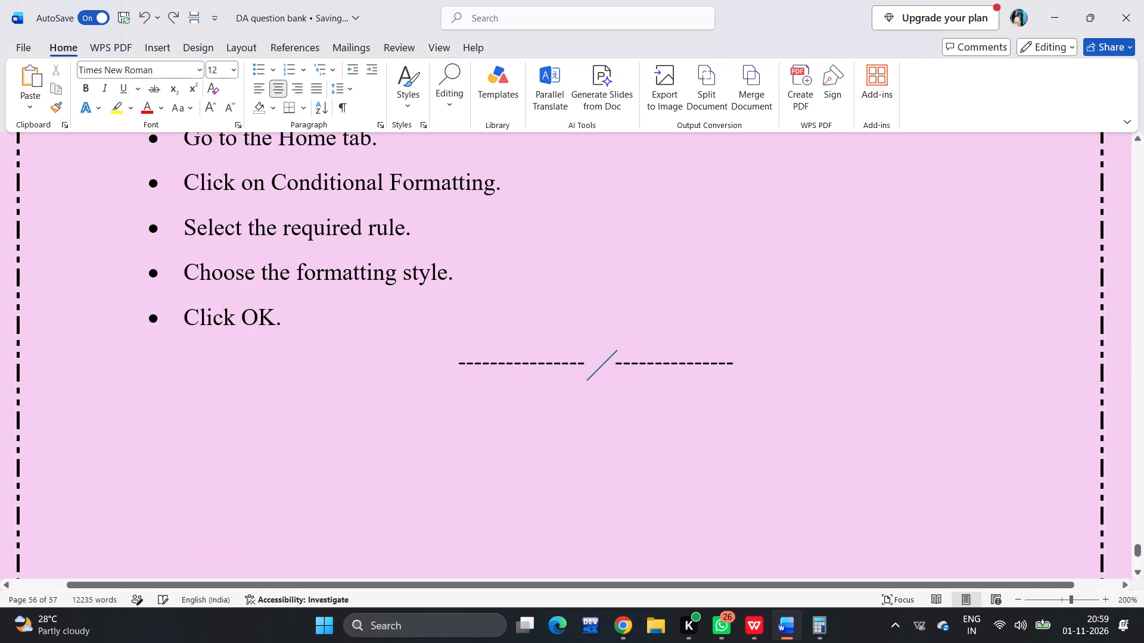
Copy the rising diagonal line in the closing separator's gap and paste a duplicate of it.
click(605, 363)
right_click(605, 363)
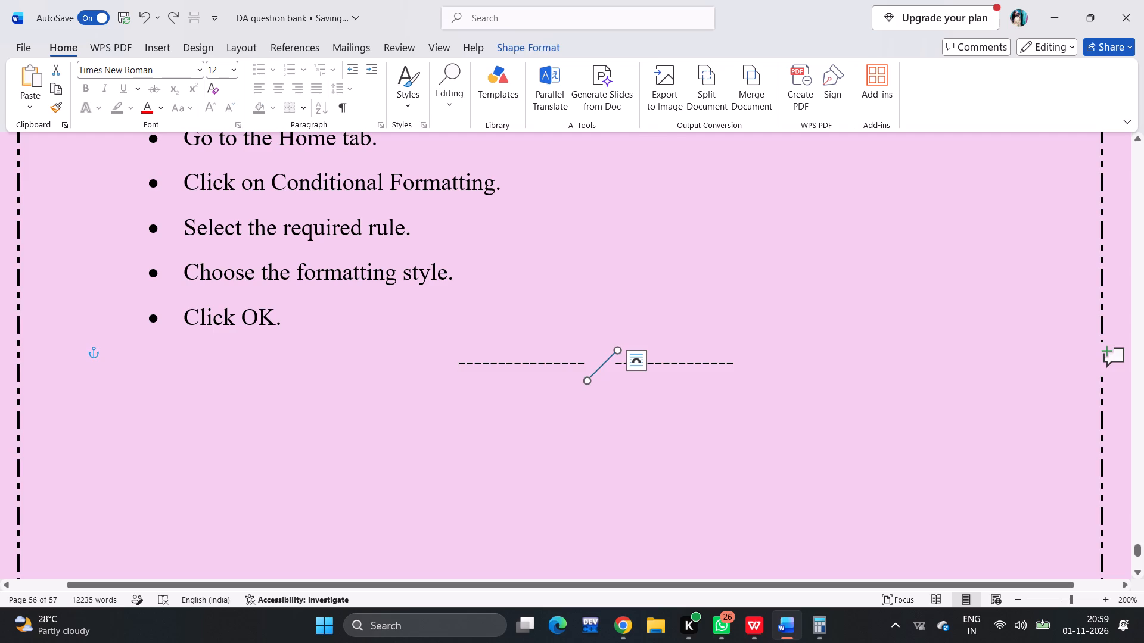
click(670, 64)
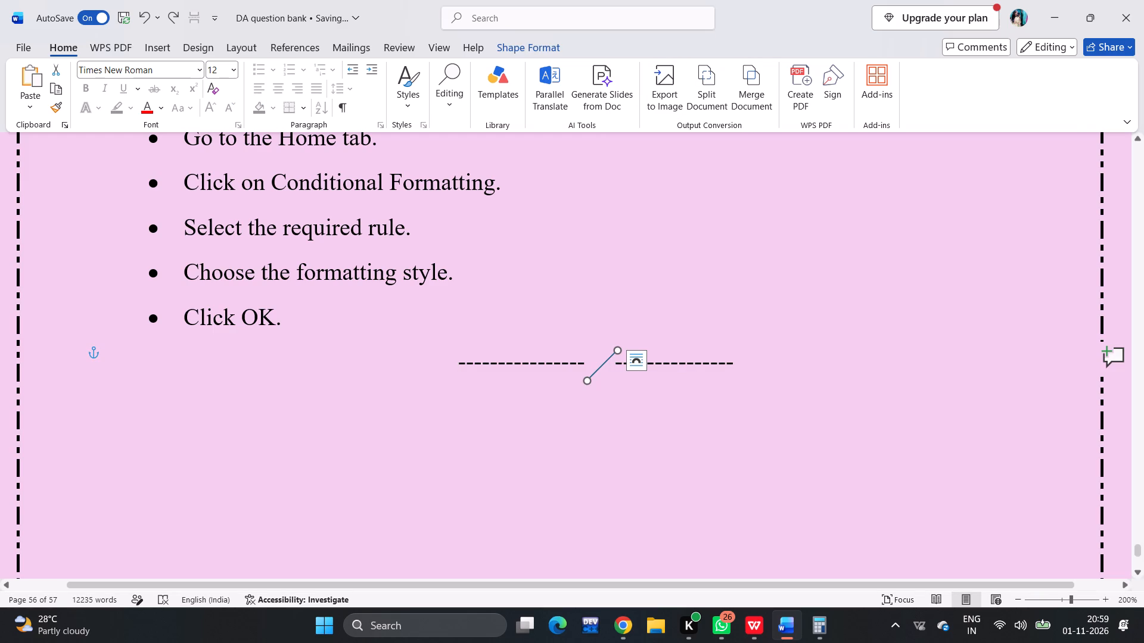
key(ctrl+v)
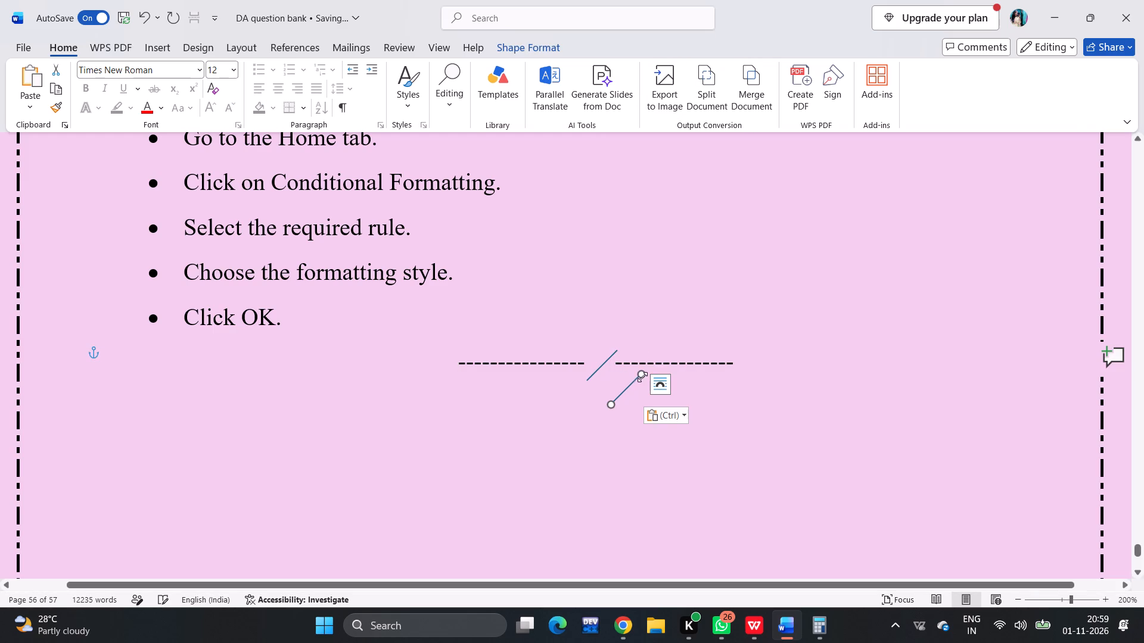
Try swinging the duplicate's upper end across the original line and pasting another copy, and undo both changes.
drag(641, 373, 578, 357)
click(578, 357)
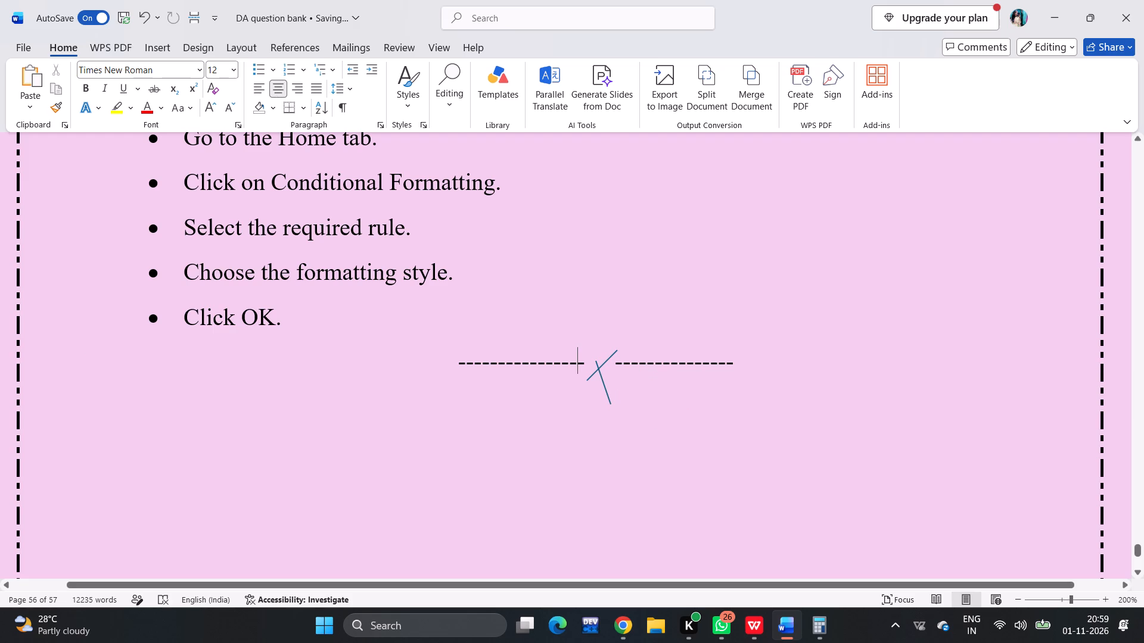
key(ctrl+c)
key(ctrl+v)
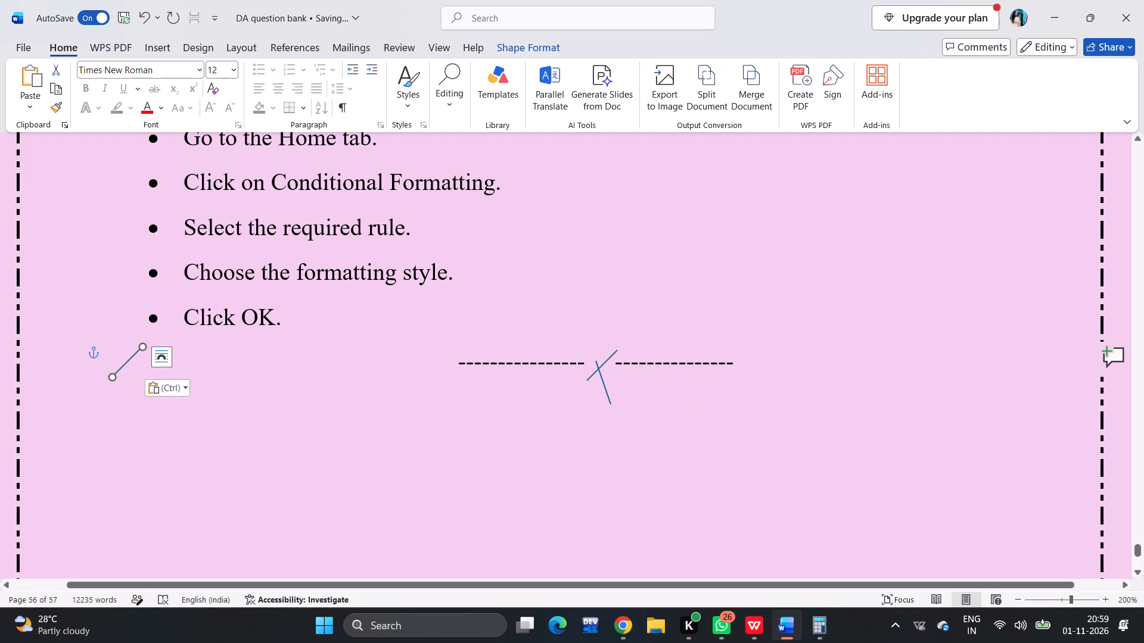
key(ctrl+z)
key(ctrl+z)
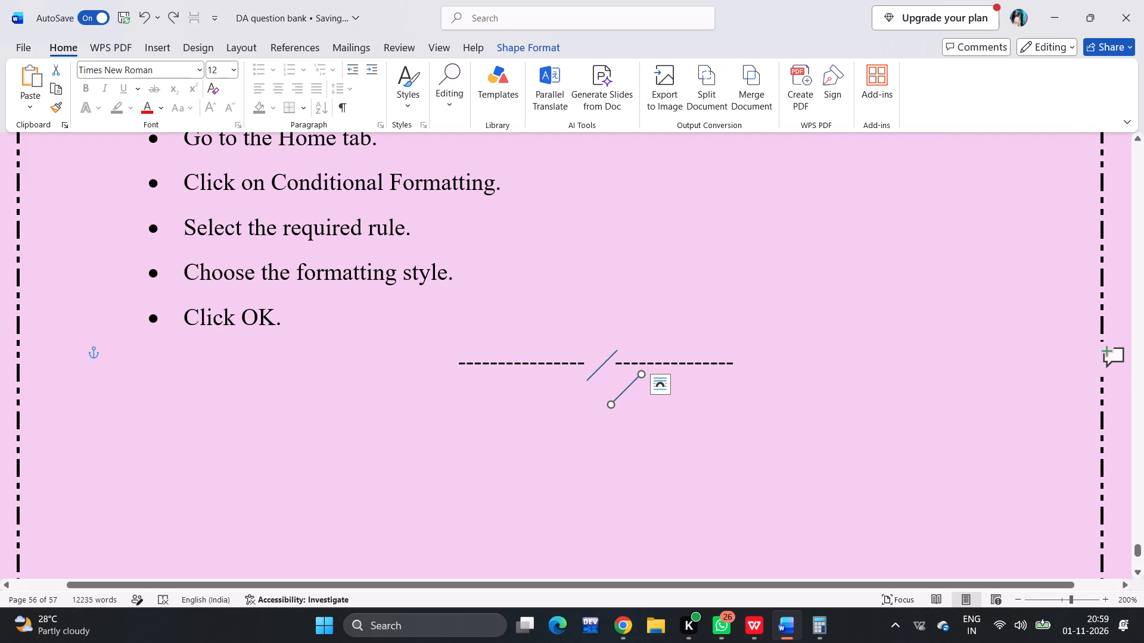
Move the duplicated line up onto the original diagonal line in the closing separator's gap.
drag(625, 389, 591, 368)
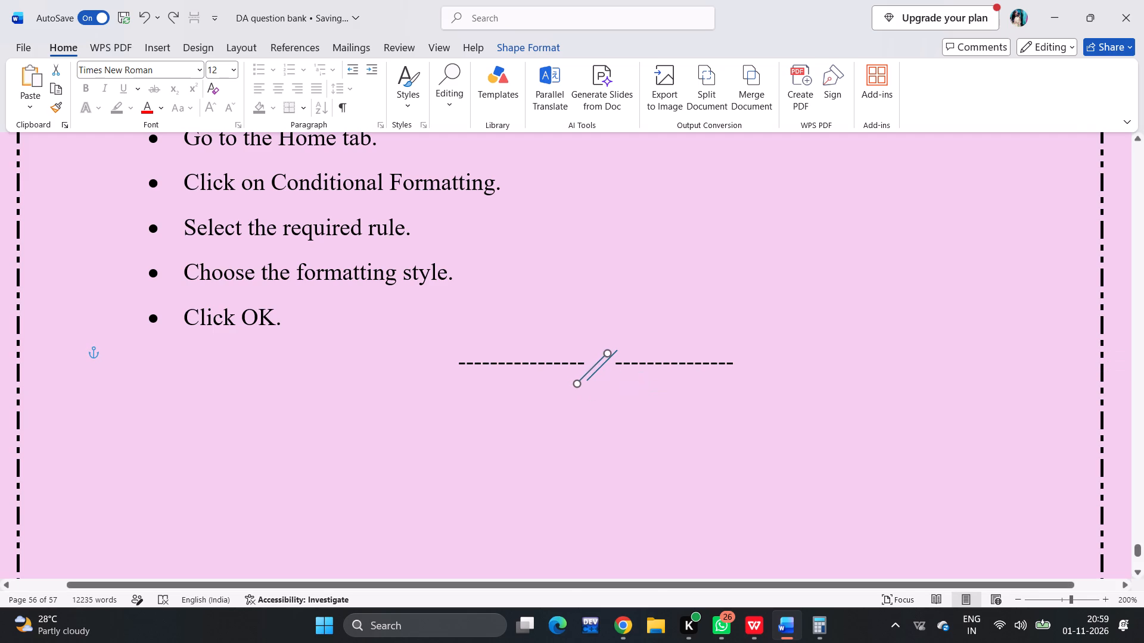
drag(591, 368, 609, 388)
right_click(611, 389)
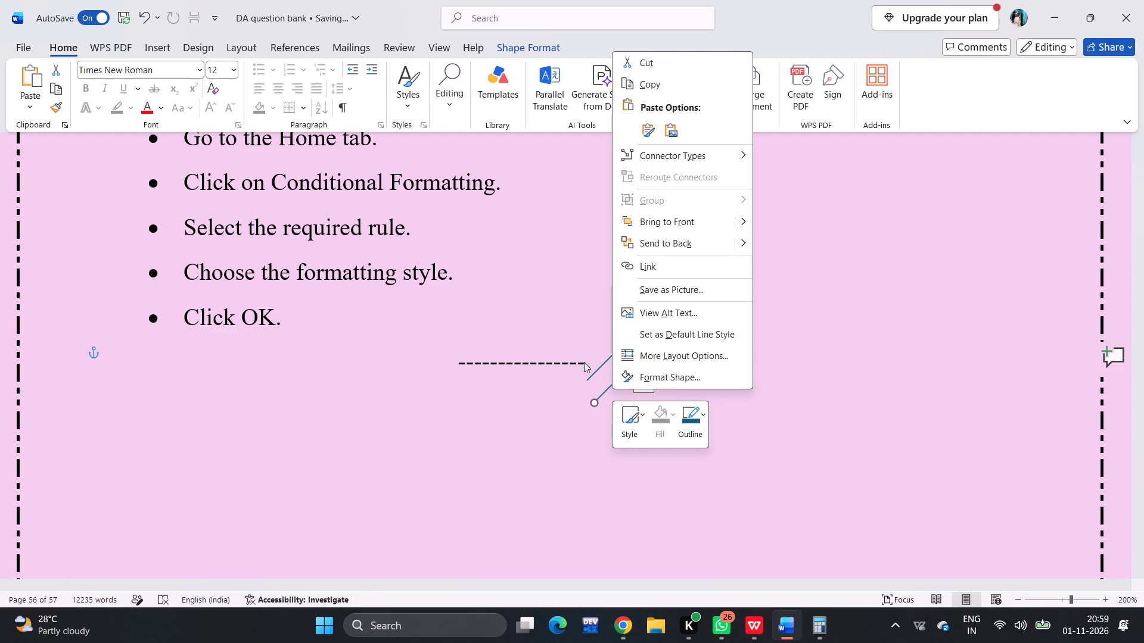
click(539, 417)
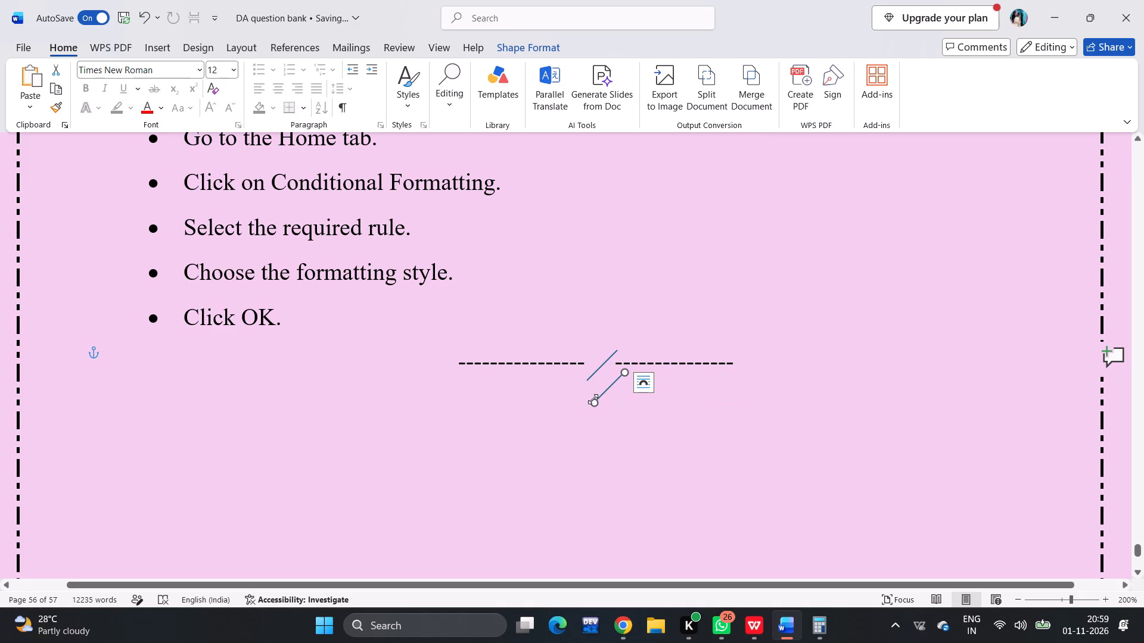
drag(610, 386, 609, 385)
drag(609, 385, 606, 358)
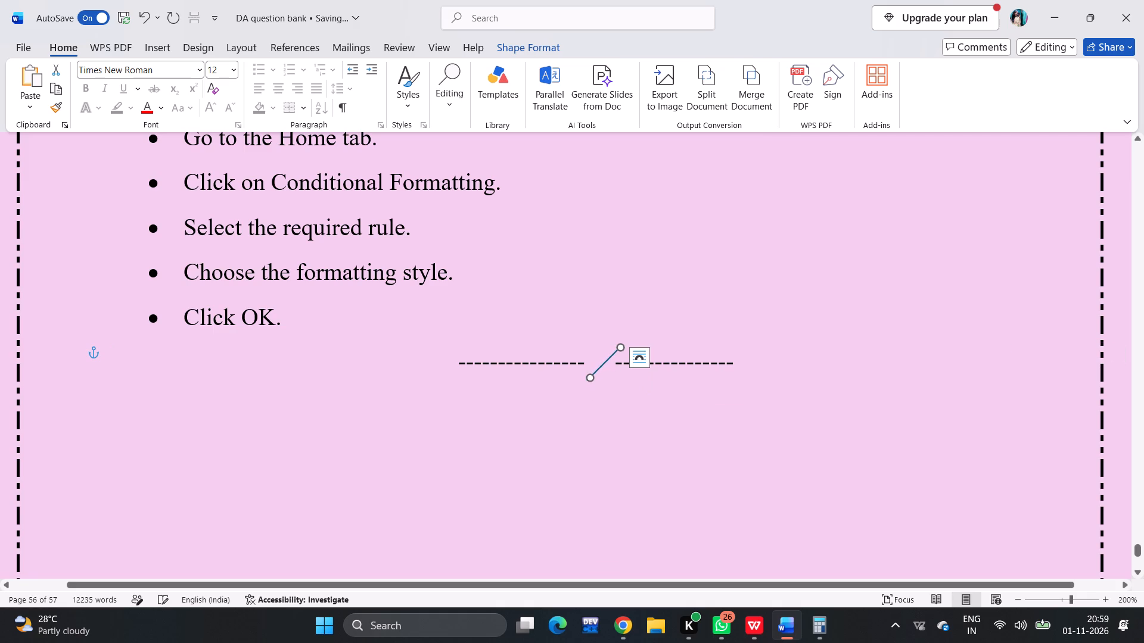
Reposition both ends of the duplicated line so it falls to the right and crosses the original line as an X.
drag(590, 376, 610, 382)
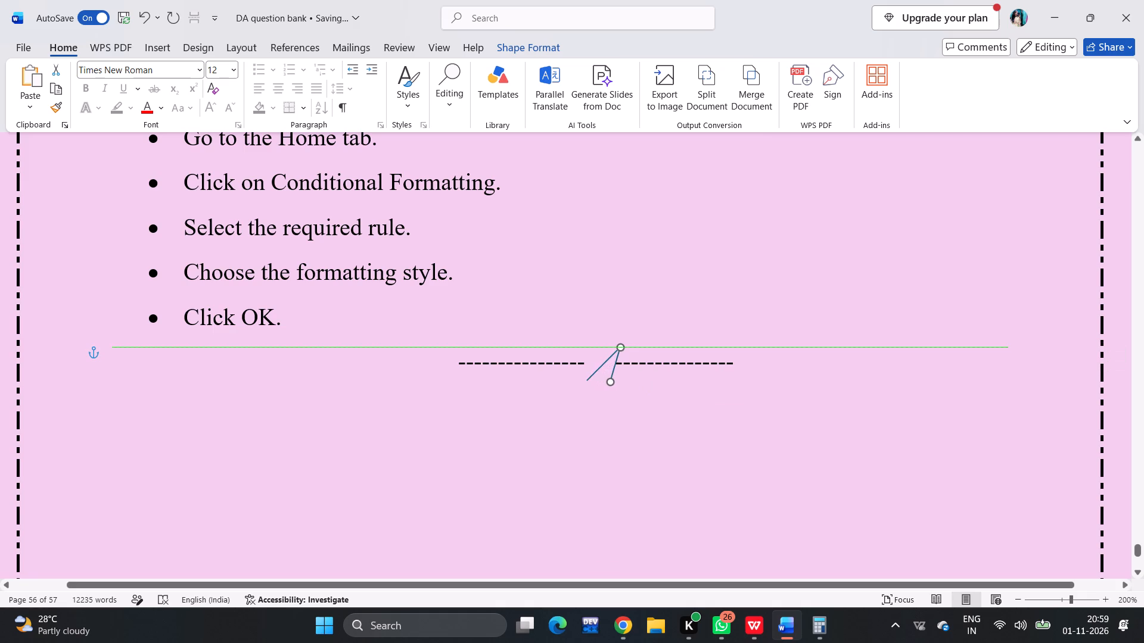
drag(610, 382, 621, 384)
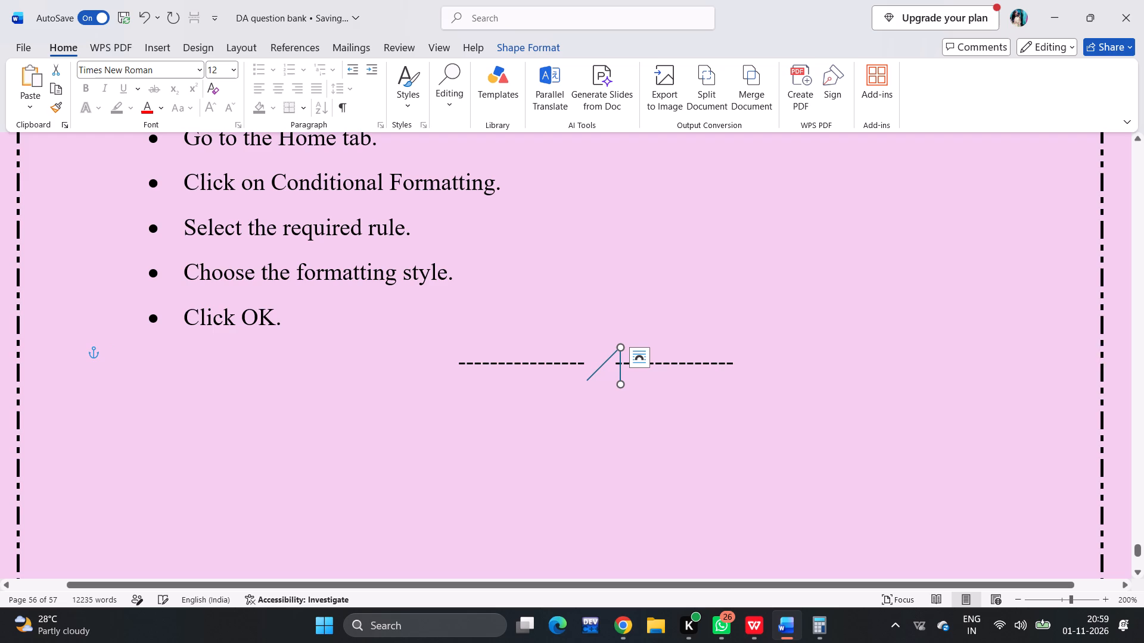
drag(621, 346, 611, 347)
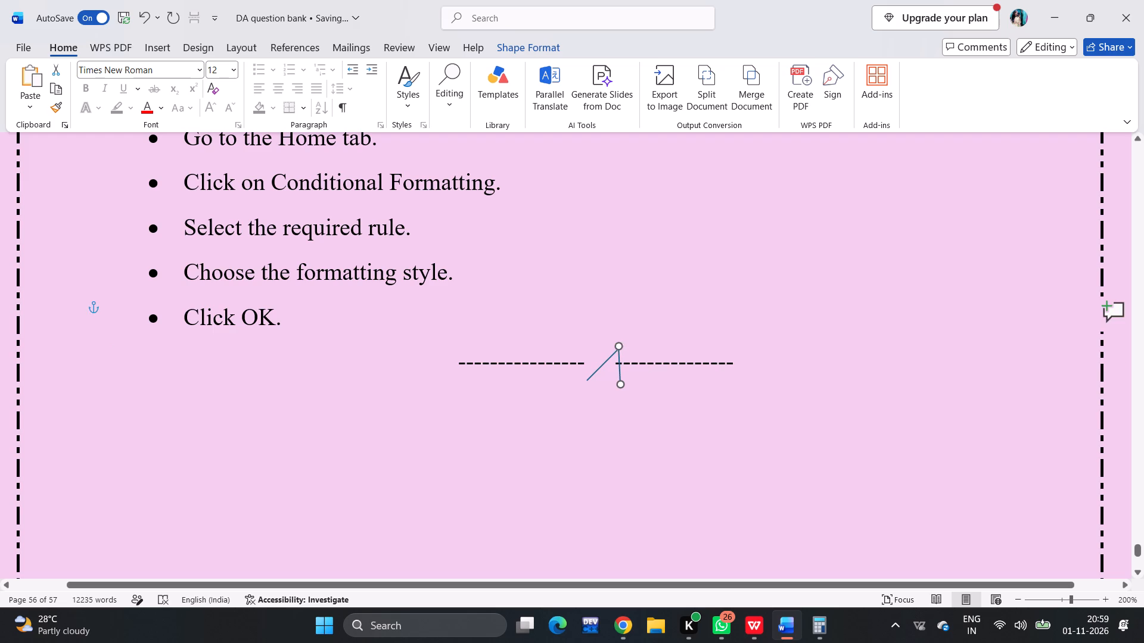
drag(611, 347, 590, 358)
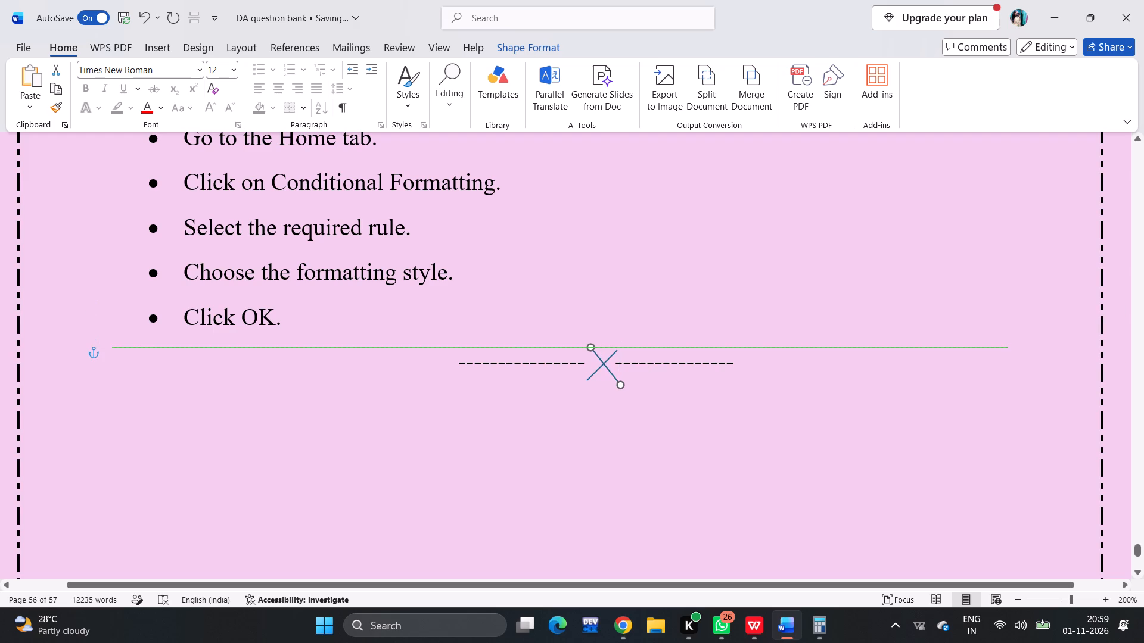
drag(590, 358, 591, 366)
drag(591, 366, 591, 349)
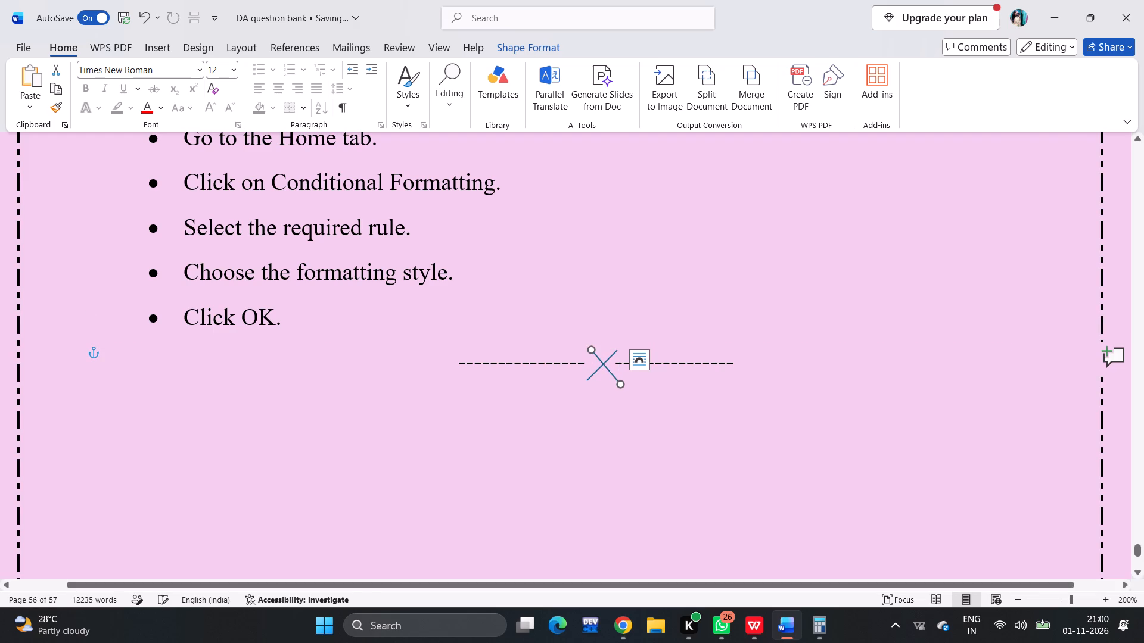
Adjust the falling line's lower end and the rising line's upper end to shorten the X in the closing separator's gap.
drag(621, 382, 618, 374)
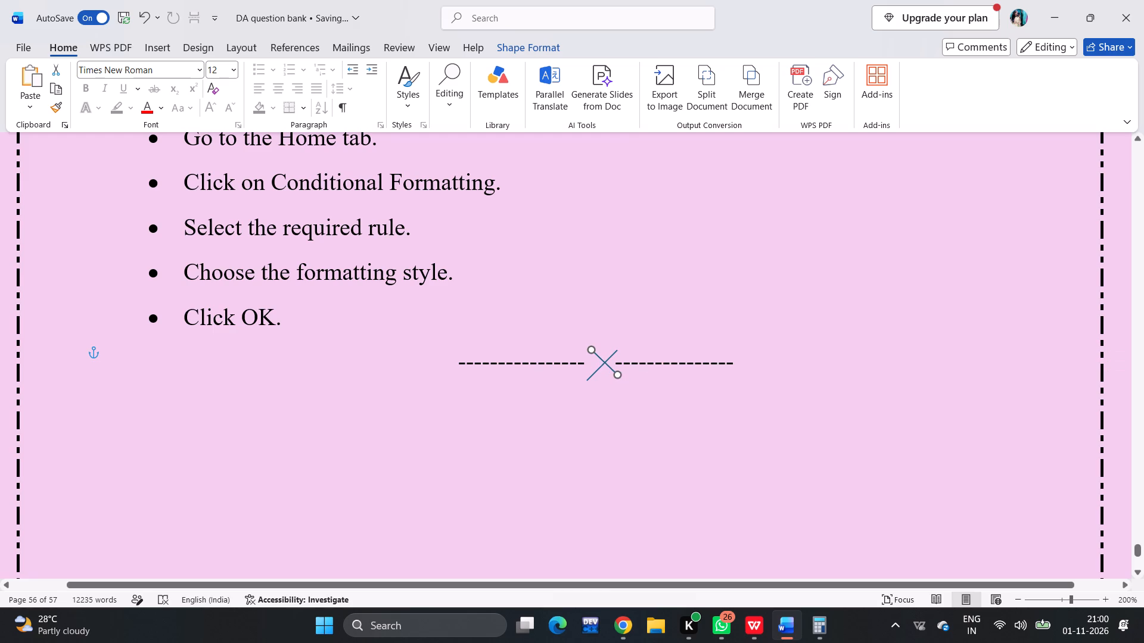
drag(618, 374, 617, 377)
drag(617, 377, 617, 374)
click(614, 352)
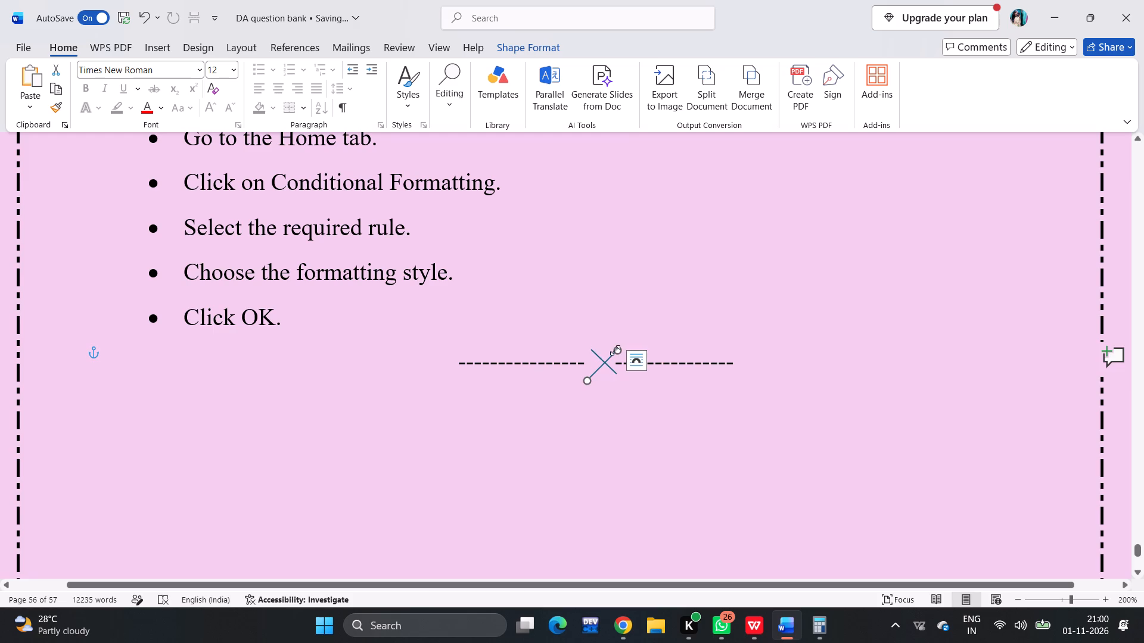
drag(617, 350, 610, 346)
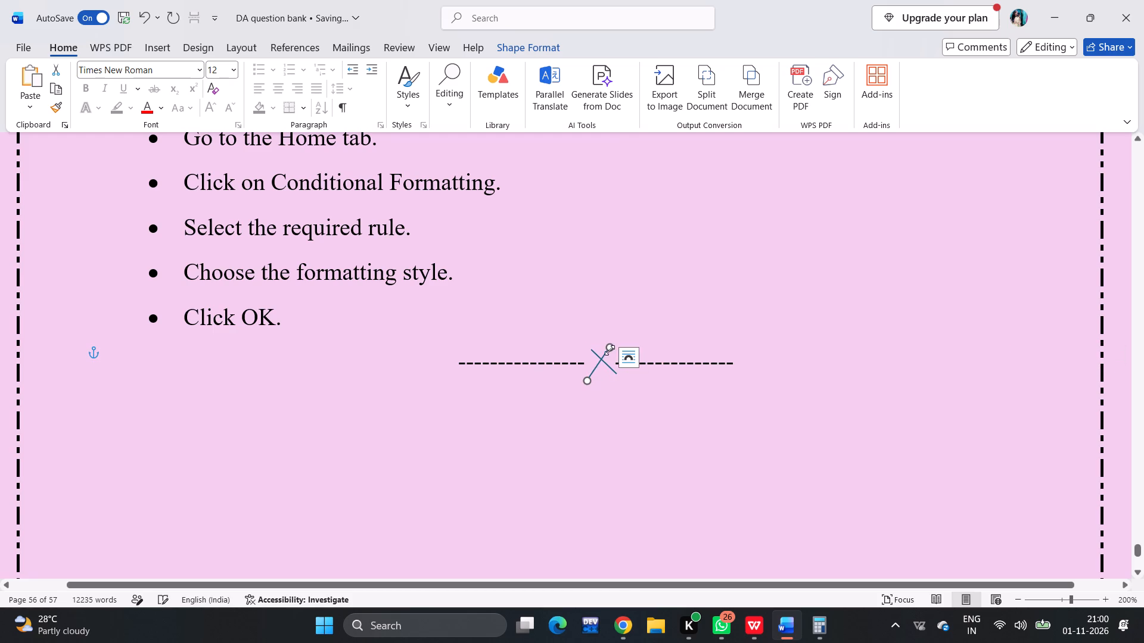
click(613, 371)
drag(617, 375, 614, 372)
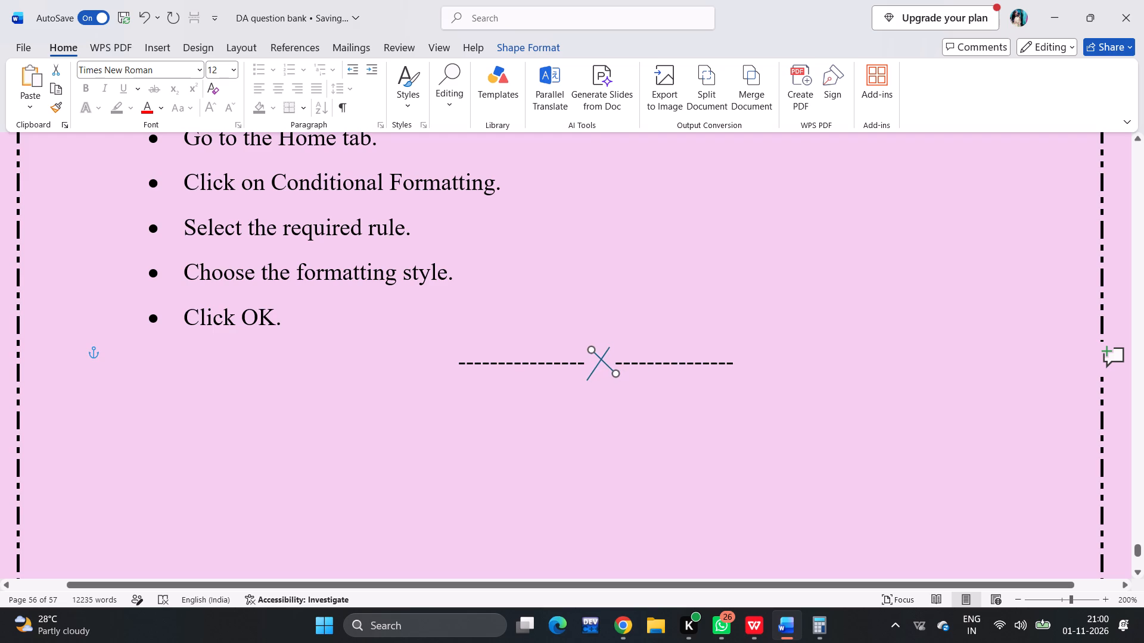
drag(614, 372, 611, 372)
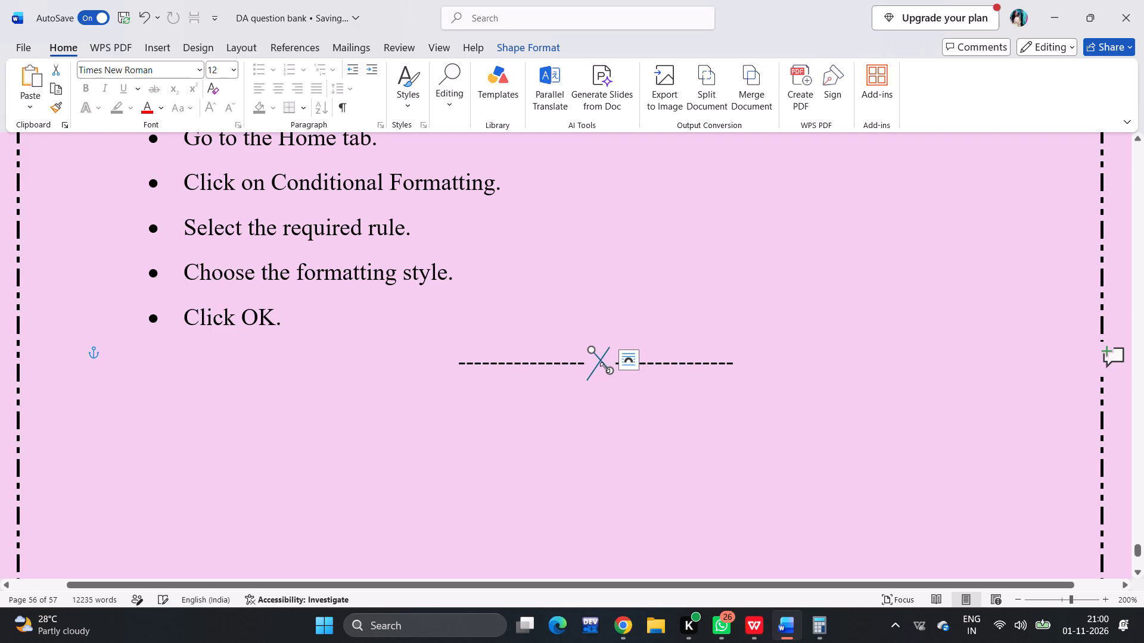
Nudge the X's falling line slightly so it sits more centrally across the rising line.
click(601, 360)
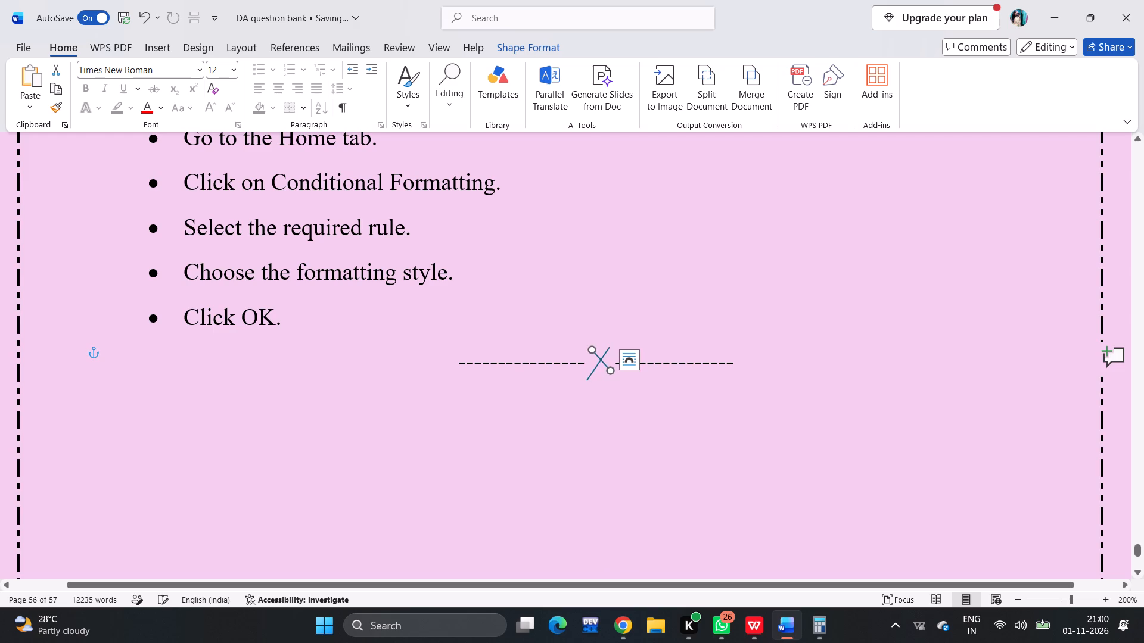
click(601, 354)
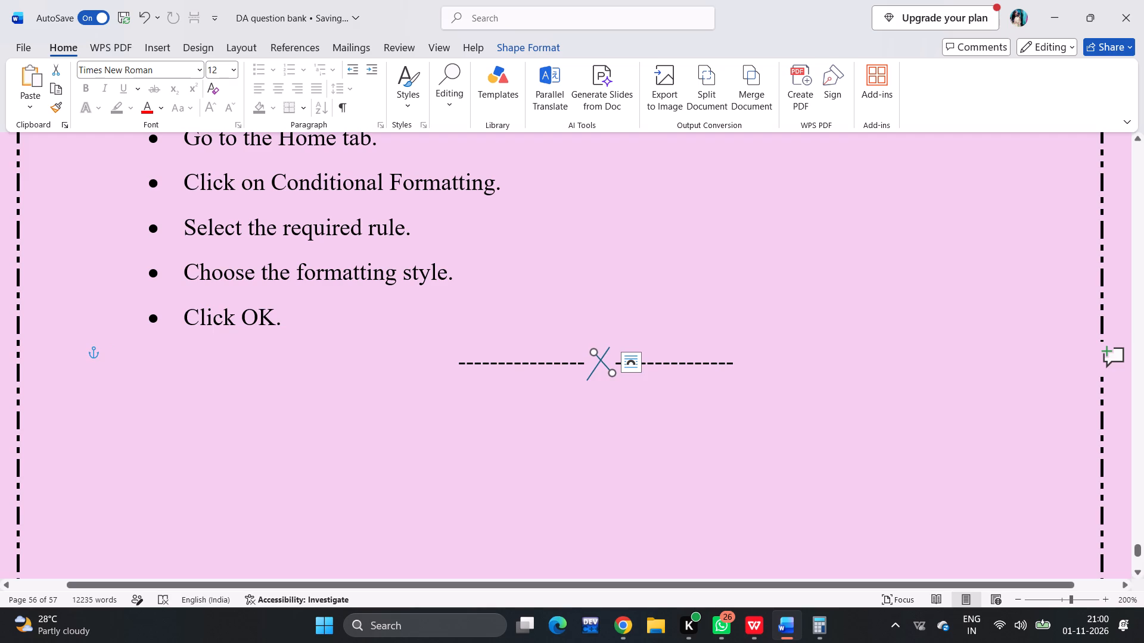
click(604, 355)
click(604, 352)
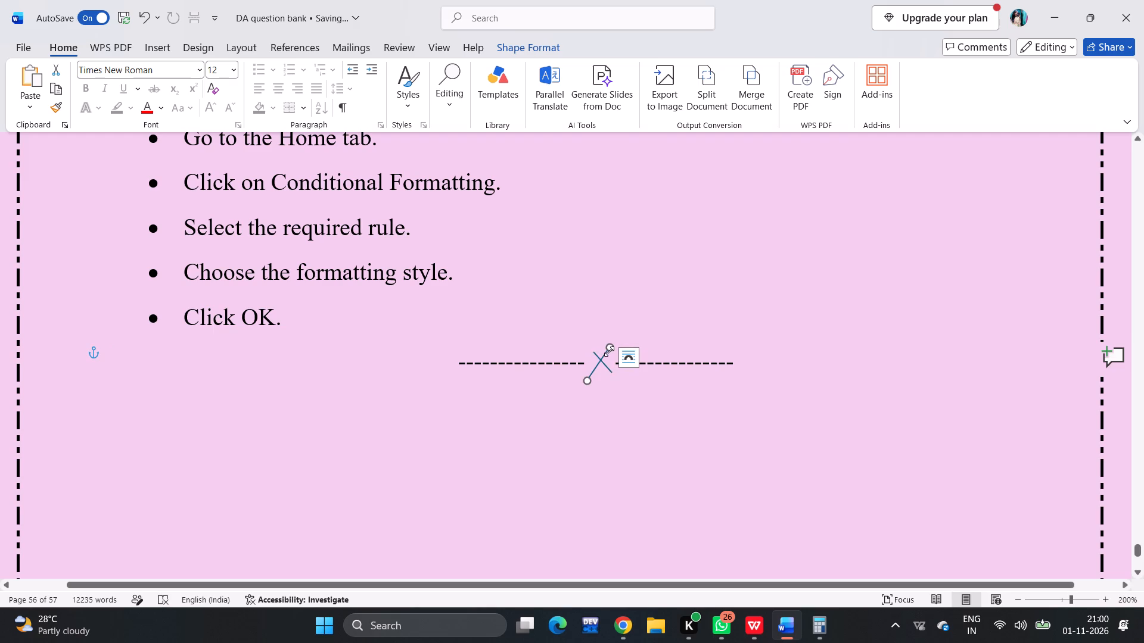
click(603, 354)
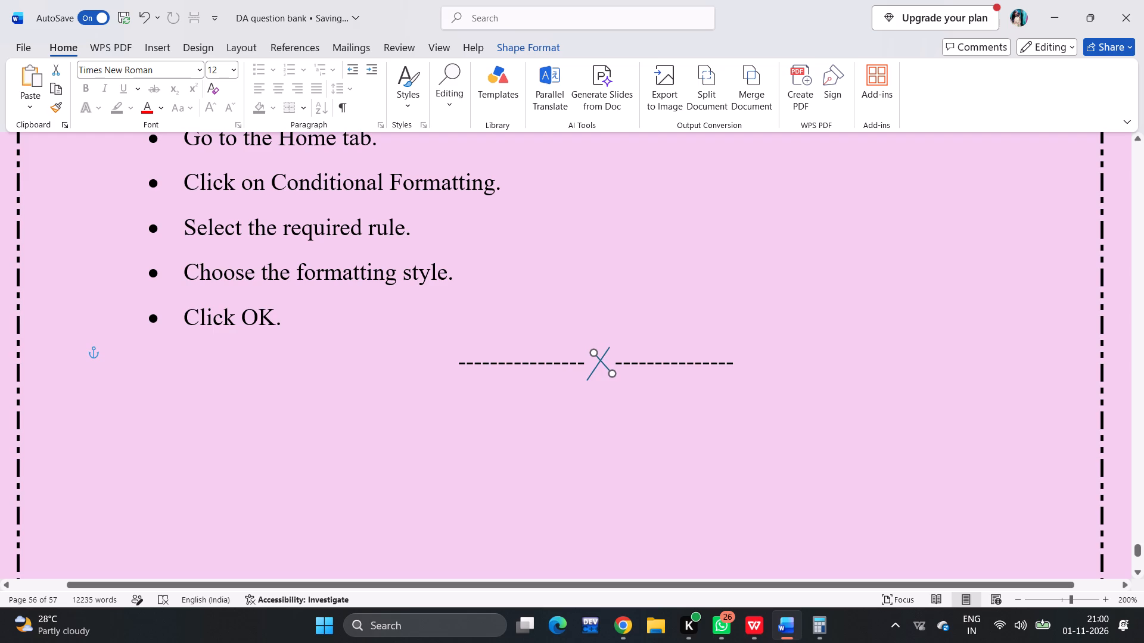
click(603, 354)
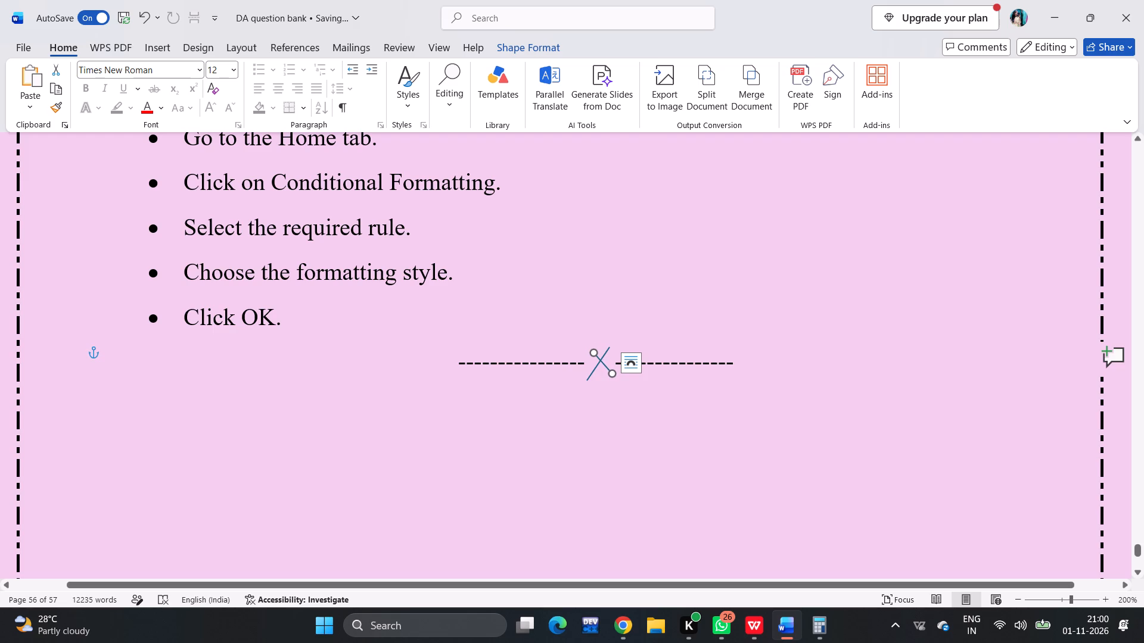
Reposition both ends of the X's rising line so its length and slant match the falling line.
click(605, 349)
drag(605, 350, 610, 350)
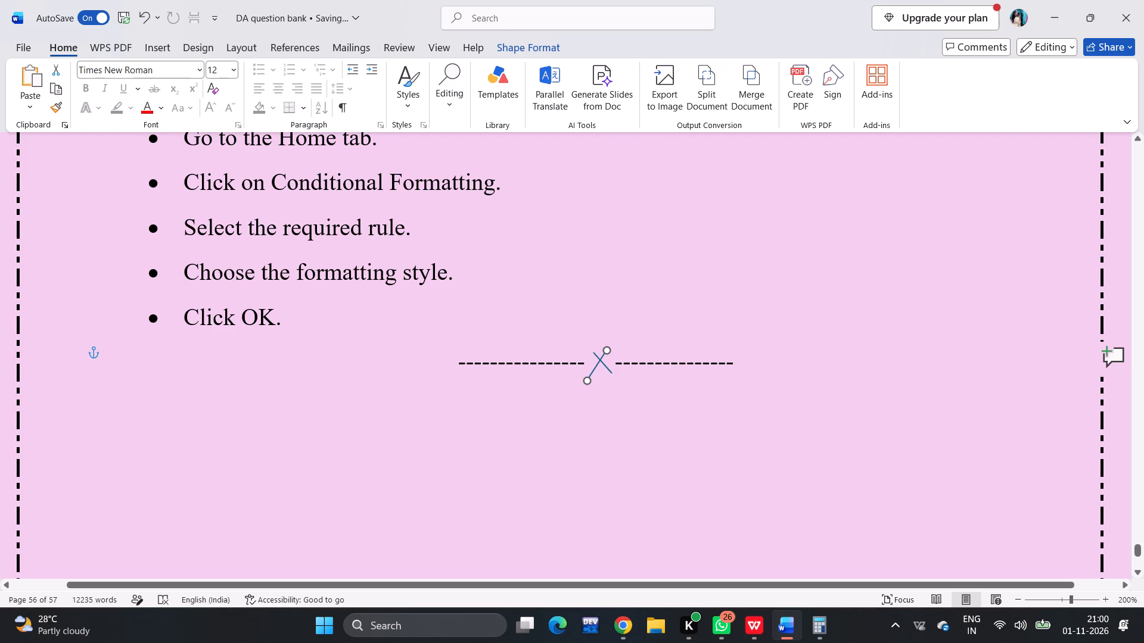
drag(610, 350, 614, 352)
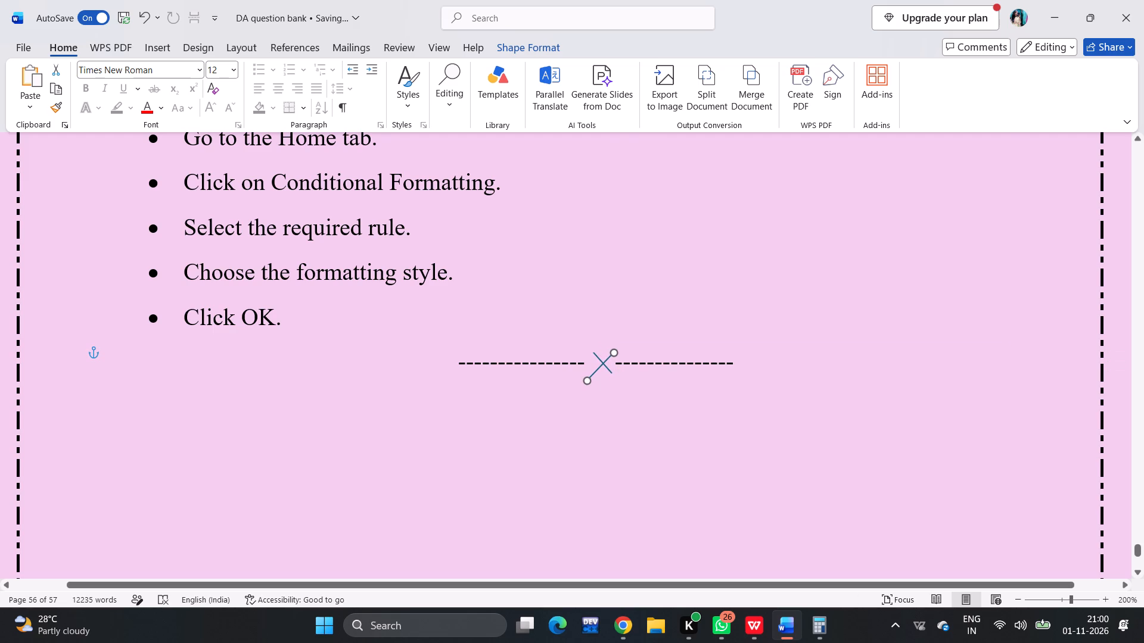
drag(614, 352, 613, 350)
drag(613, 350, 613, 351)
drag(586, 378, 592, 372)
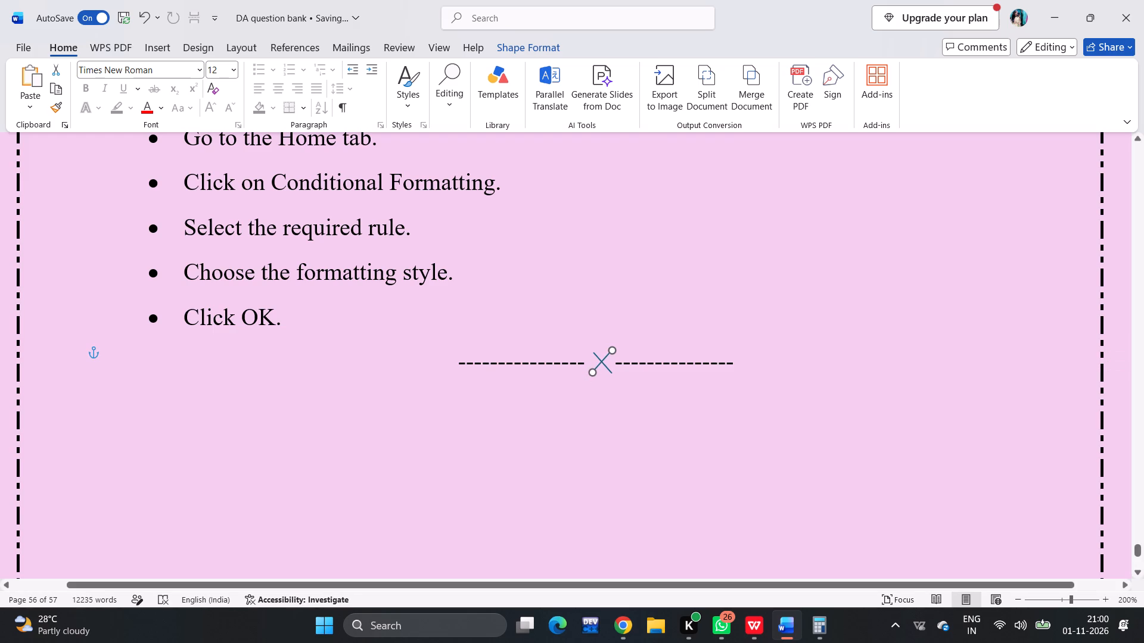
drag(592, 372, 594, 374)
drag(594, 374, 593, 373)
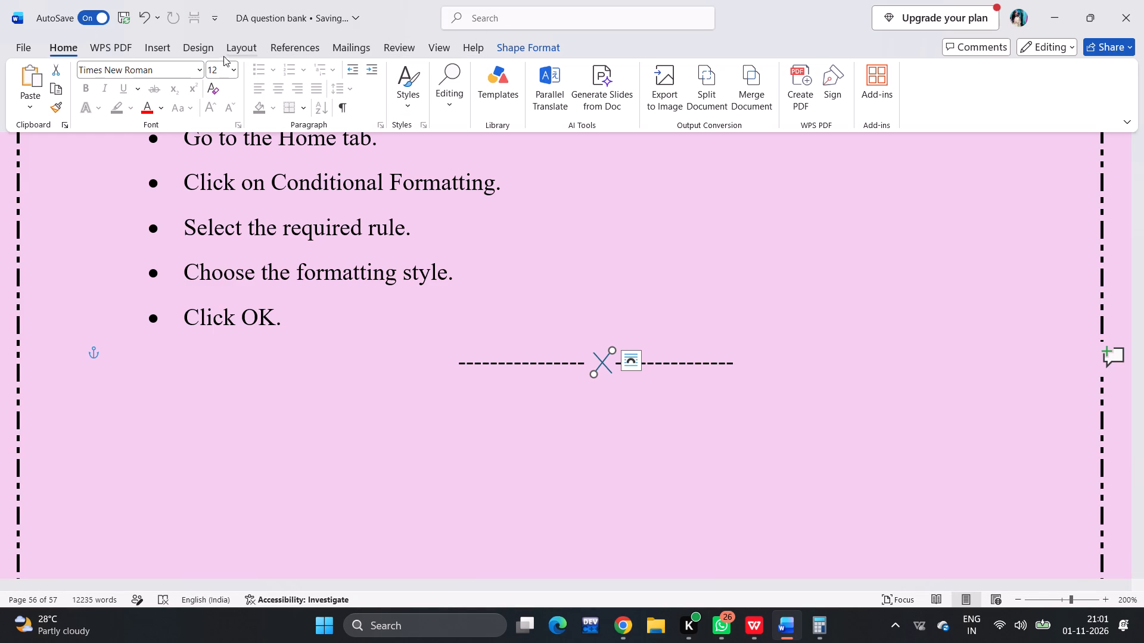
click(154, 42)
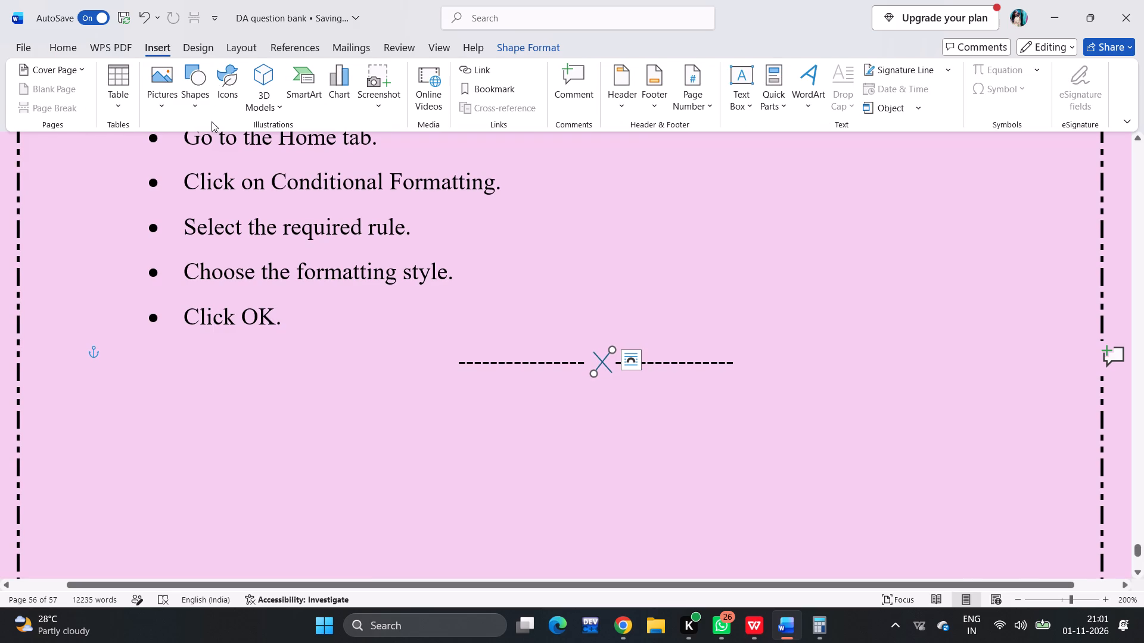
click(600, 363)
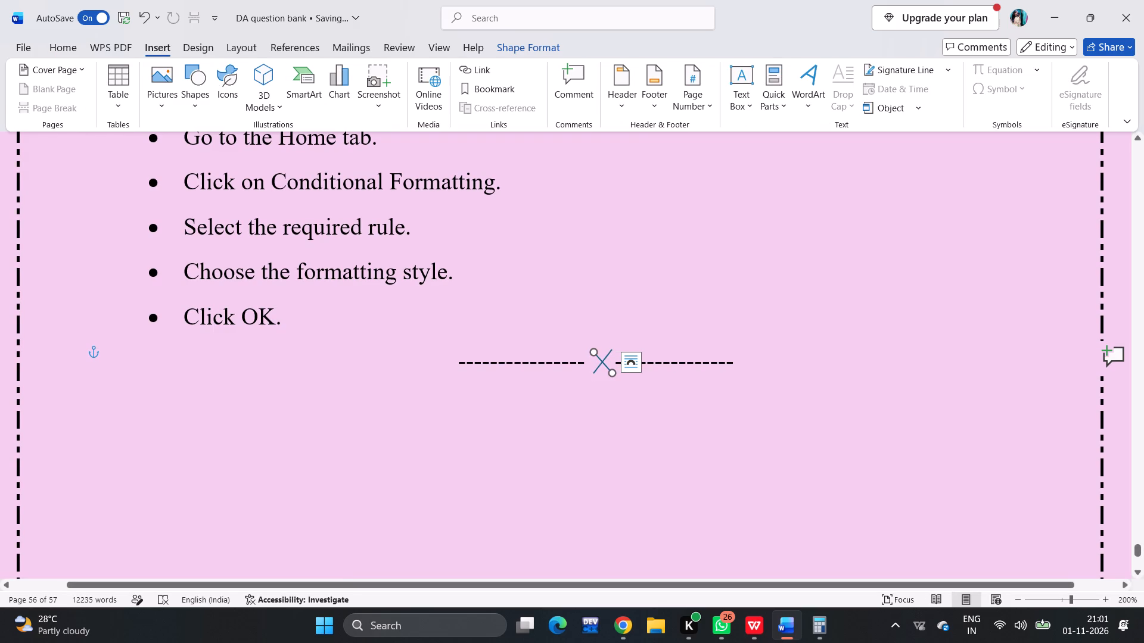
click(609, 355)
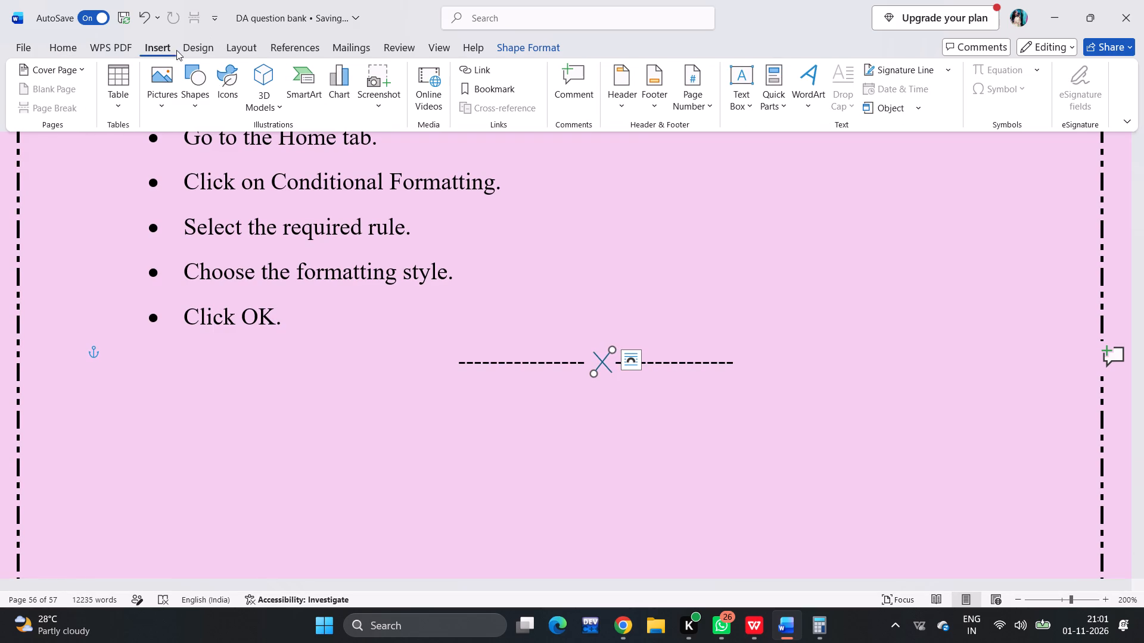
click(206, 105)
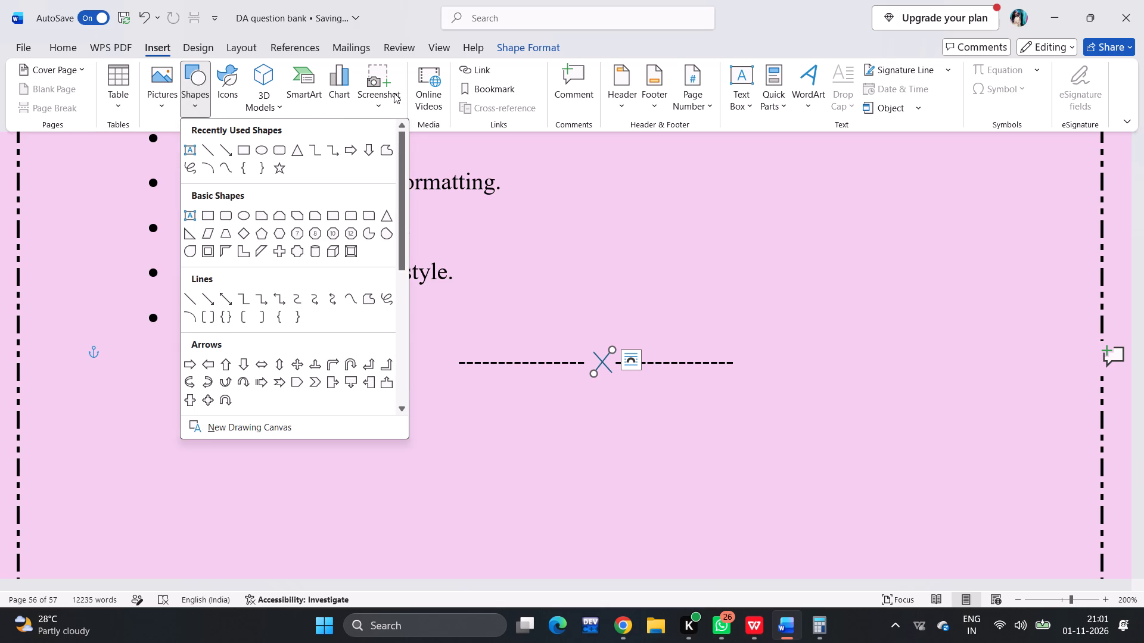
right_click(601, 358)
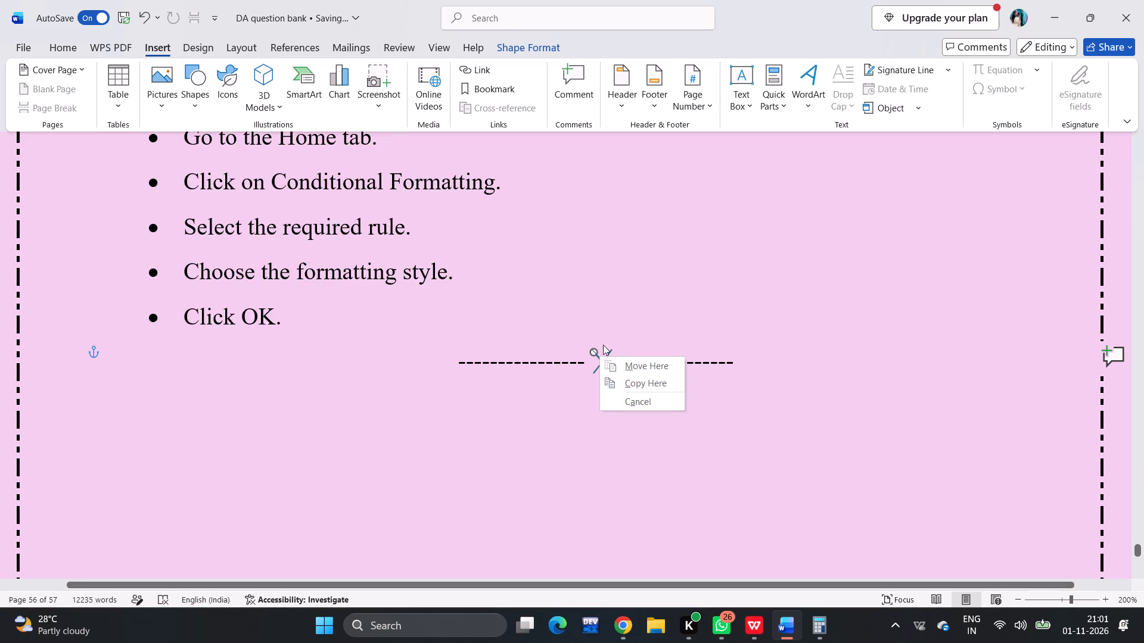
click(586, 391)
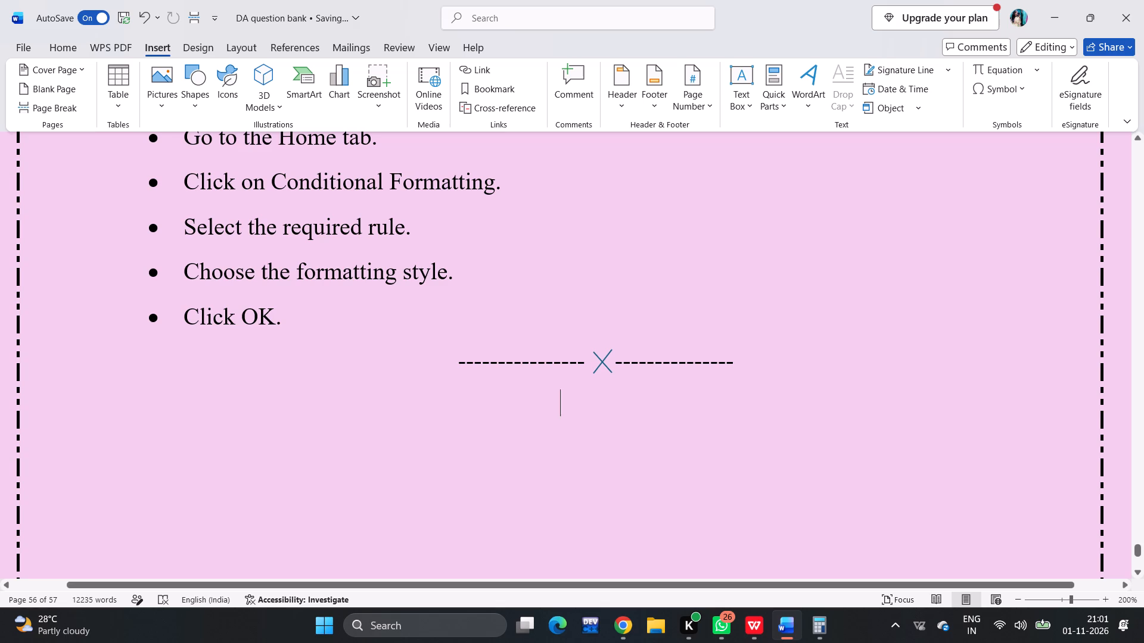
Undo the X drawing edits step by step until both lines and the gap in the closing separator are removed.
key(ctrl+z)
key(ctrl+z)
key(ctrl+z)
key(ctrl+z)
key(ctrl+z)
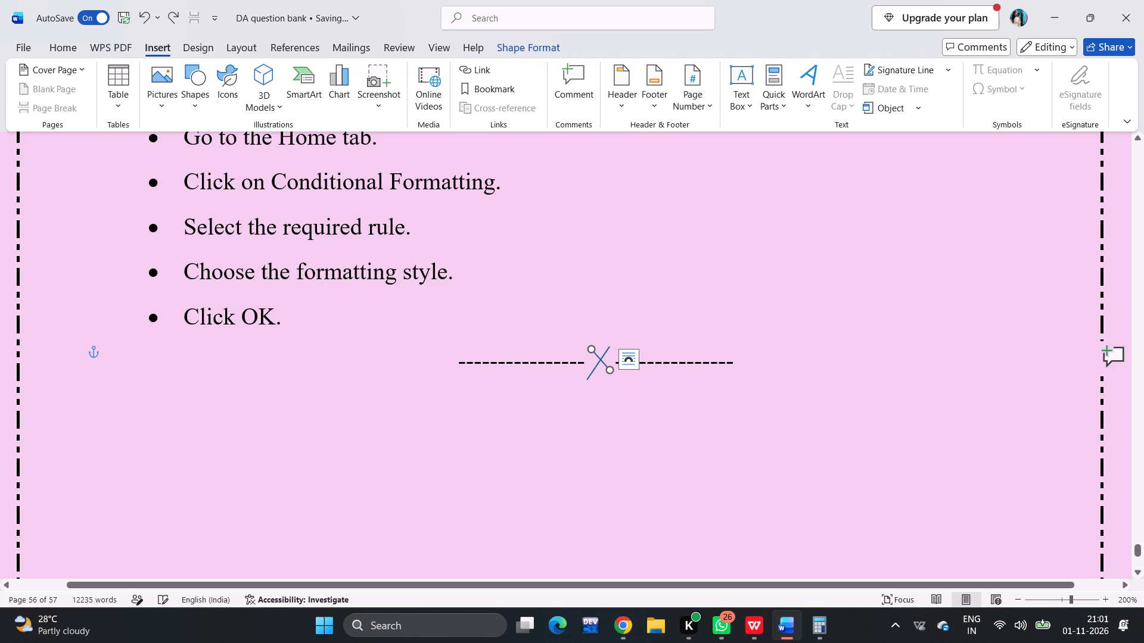
key(ctrl+z)
key(ctrl+z)
key(ctrl+z)
key(ctrl+z)
key(ctrl+z)
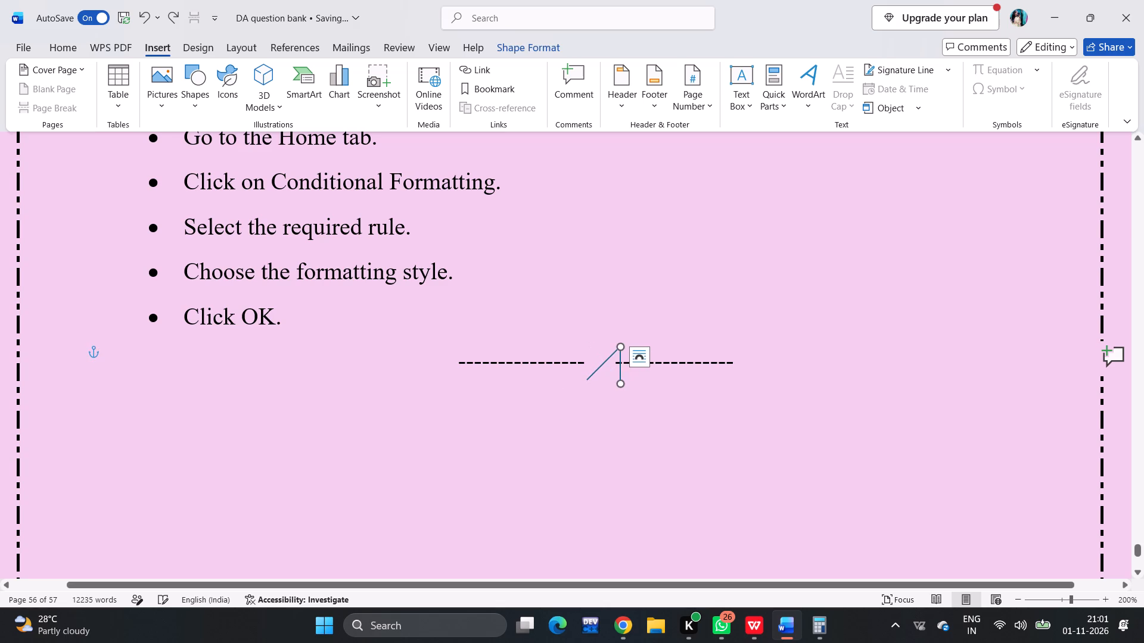
key(ctrl+z)
key(ctrl+z)
key(ctrl+z)
key(ctrl+z)
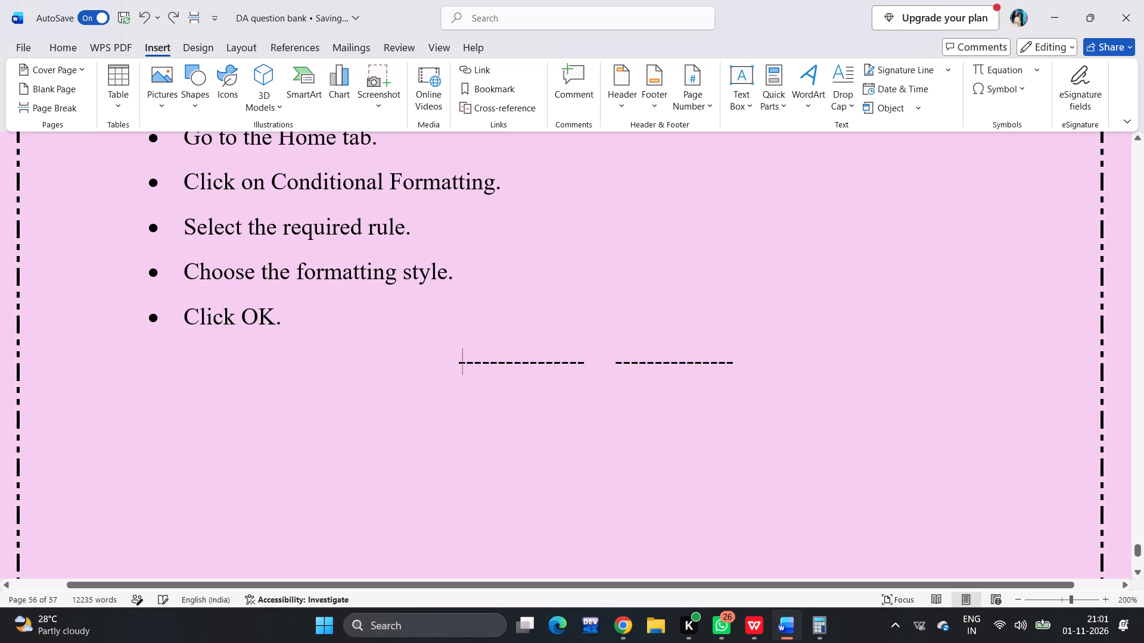
key(ctrl+z)
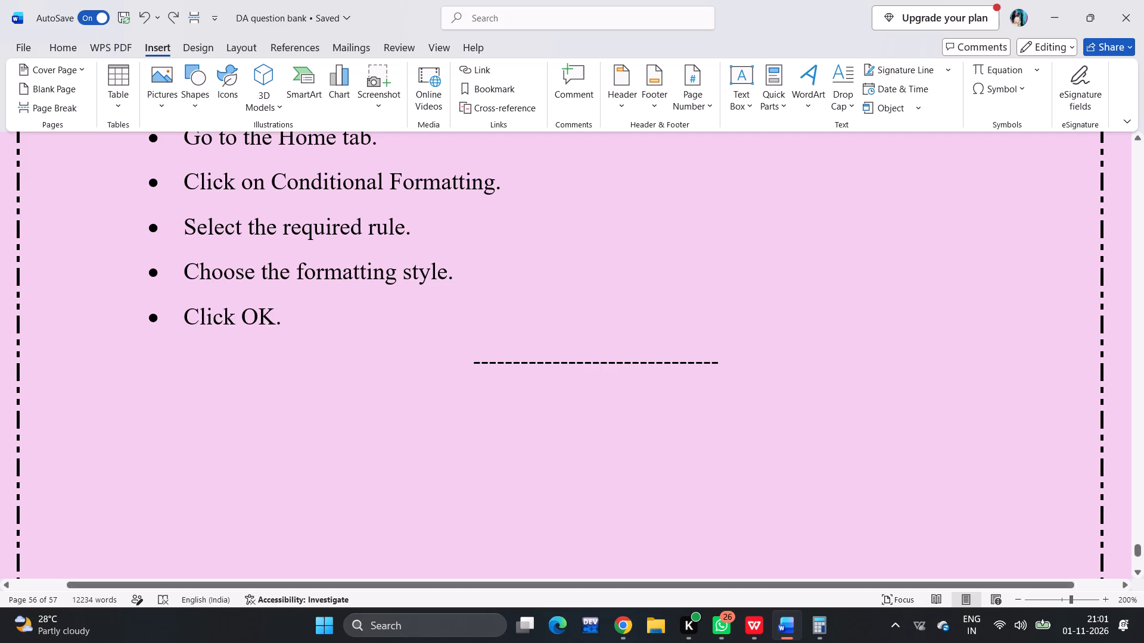
Insert six spaces in the middle of the closing dashed separator to open a gap.
key(space)
key(space)
key(space)
key(space)
key(space)
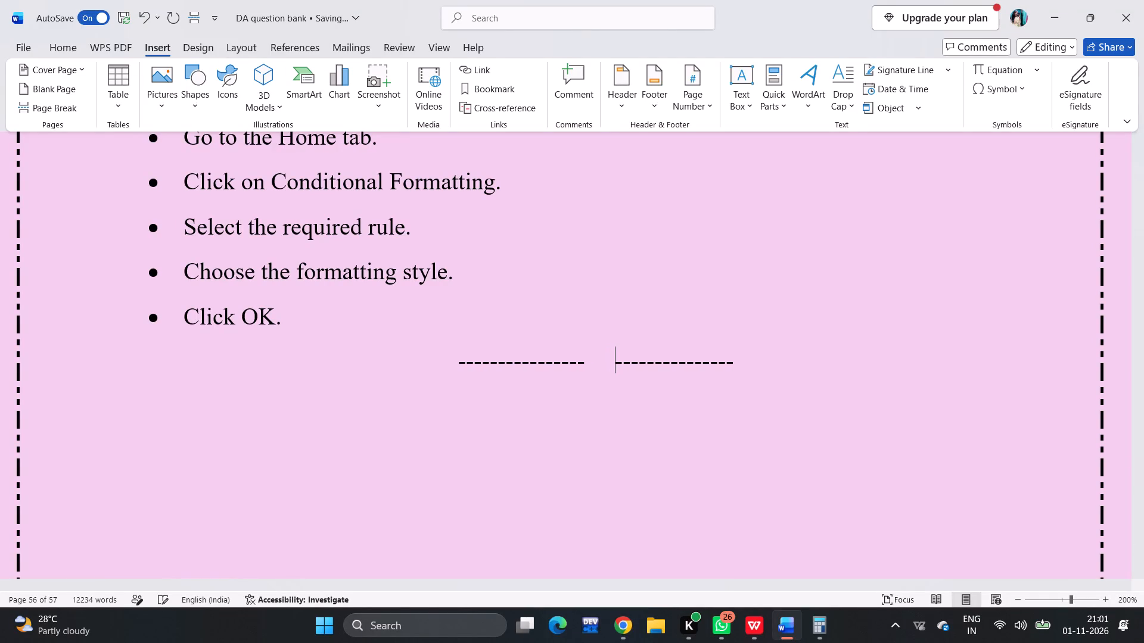
key(space)
Draw a rising diagonal line about 0.51 cm high and 0.58 cm wide in the separator's gap and apply the black line style.
click(202, 116)
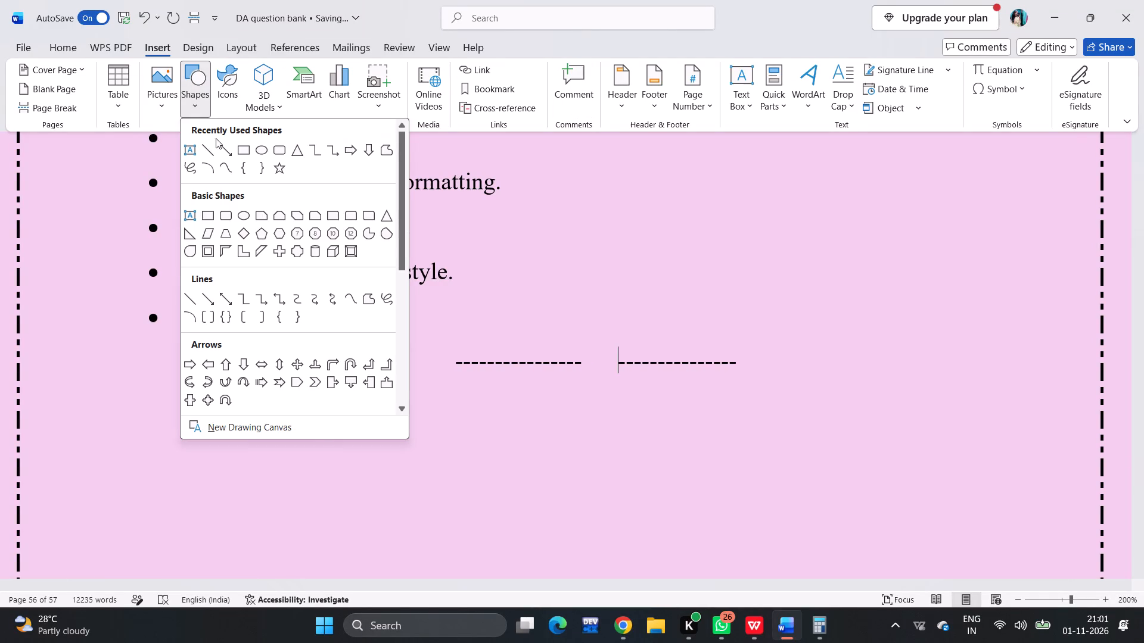
click(215, 152)
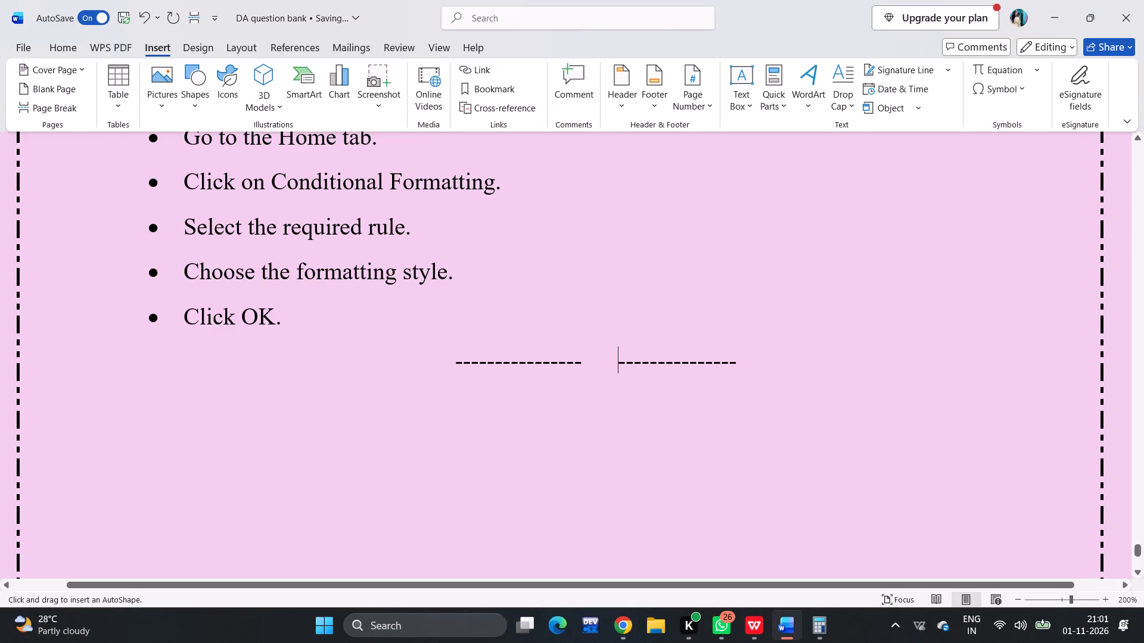
drag(620, 348, 597, 376)
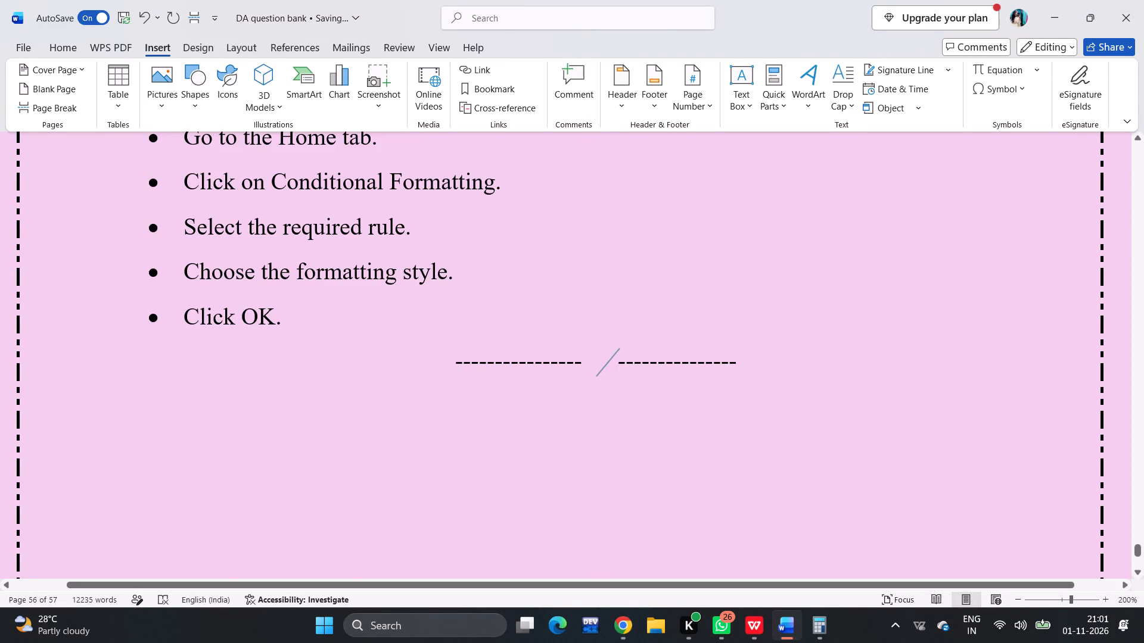
drag(597, 376, 588, 379)
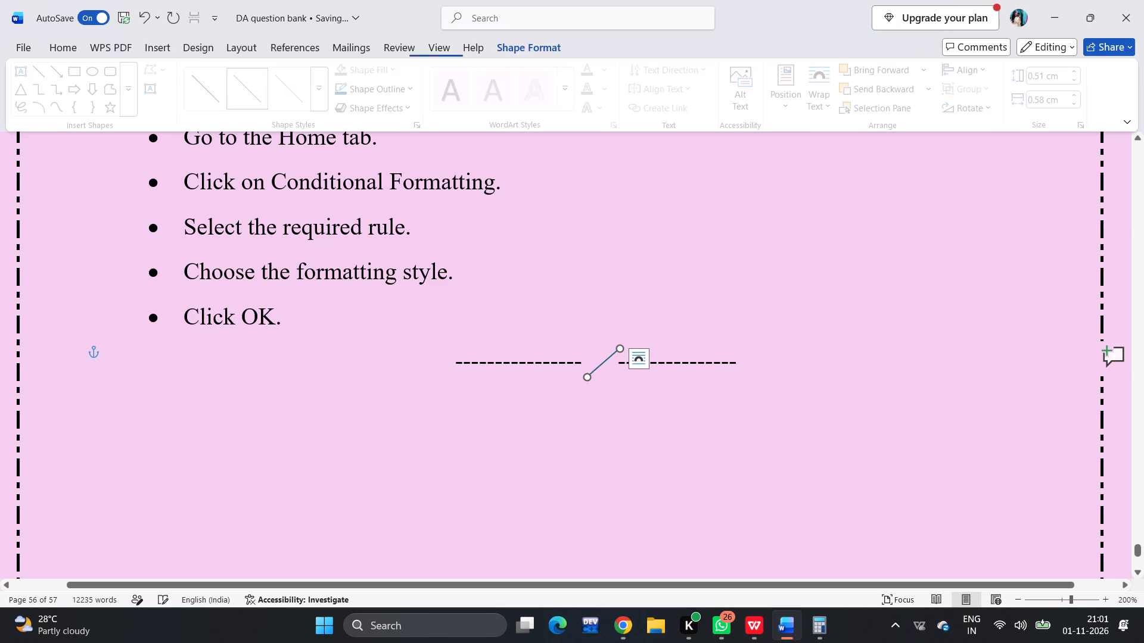
click(212, 95)
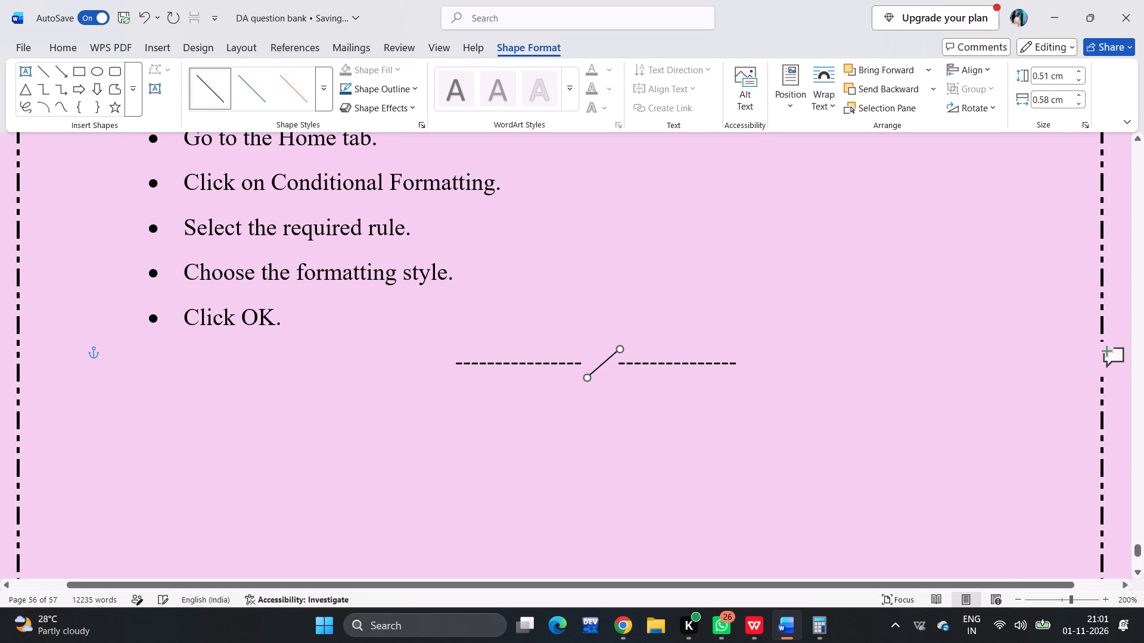
Copy the rising diagonal line in the closing separator's gap.
right_click(608, 358)
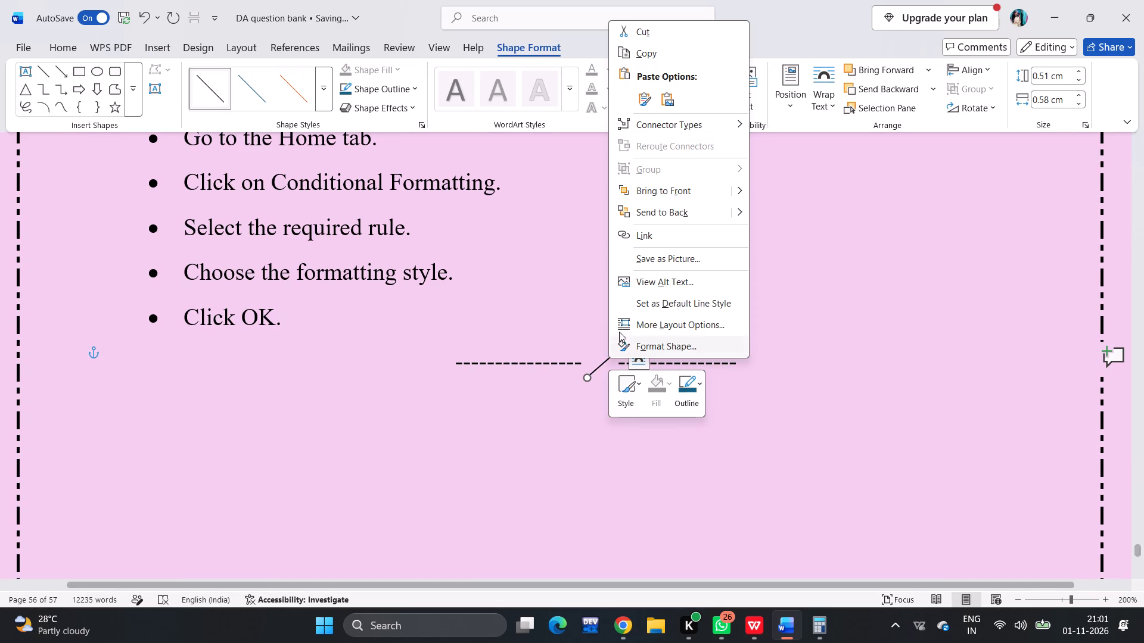
click(677, 52)
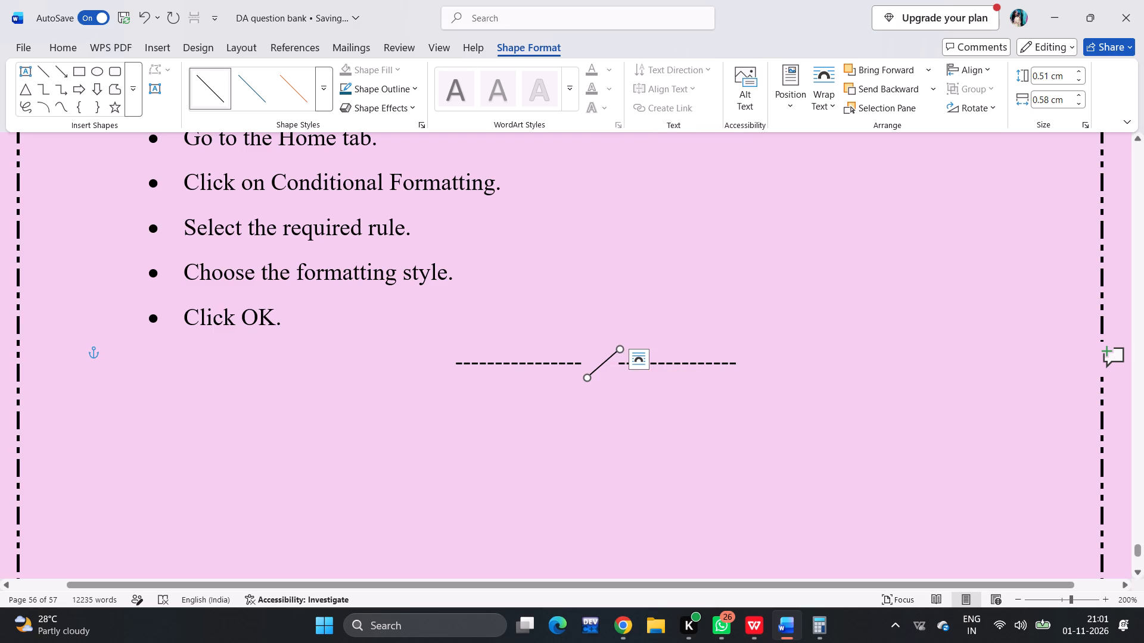
Steepen the rising line to about 0.55 cm high and 0.37 cm wide and position it inside the separator's gap.
click(607, 363)
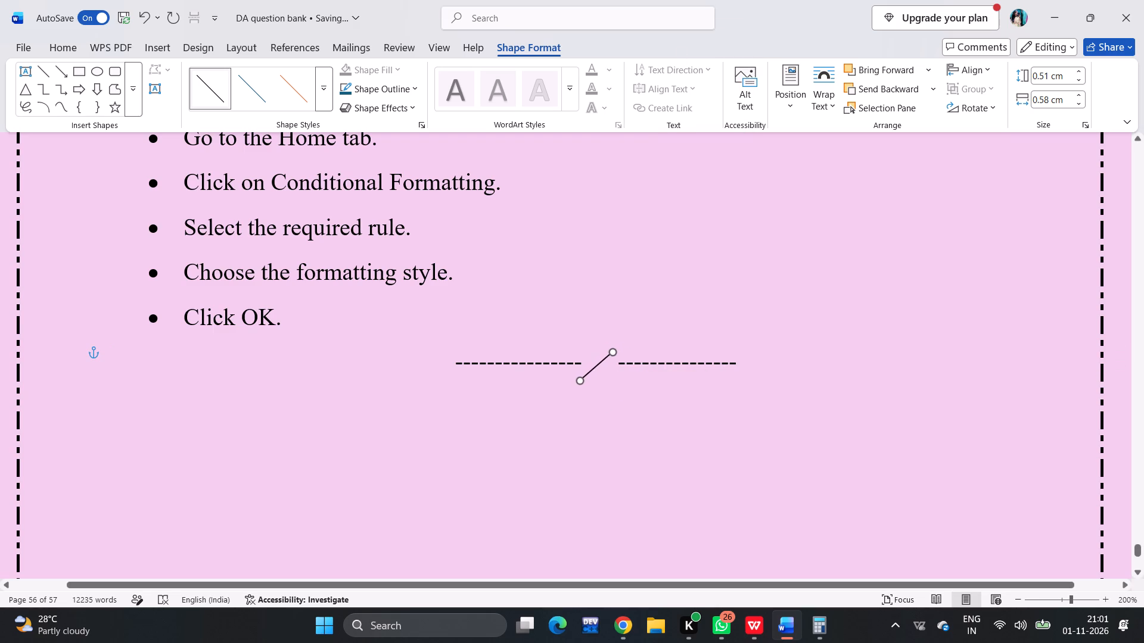
drag(621, 348, 620, 345)
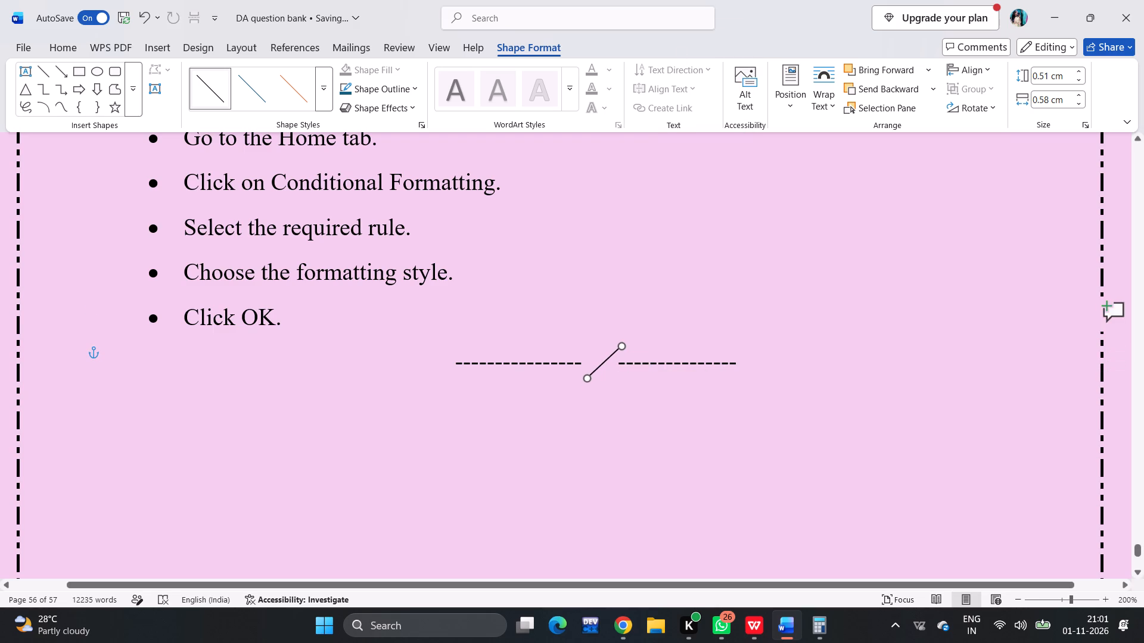
drag(620, 345, 609, 348)
drag(601, 357, 599, 361)
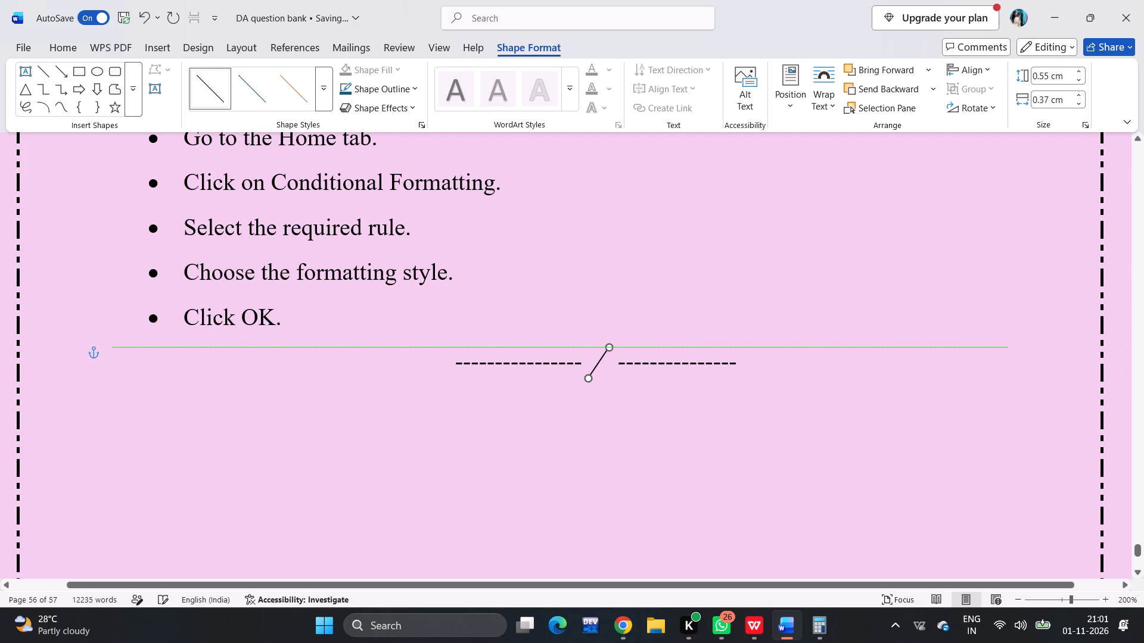
drag(599, 361, 605, 366)
drag(605, 366, 610, 357)
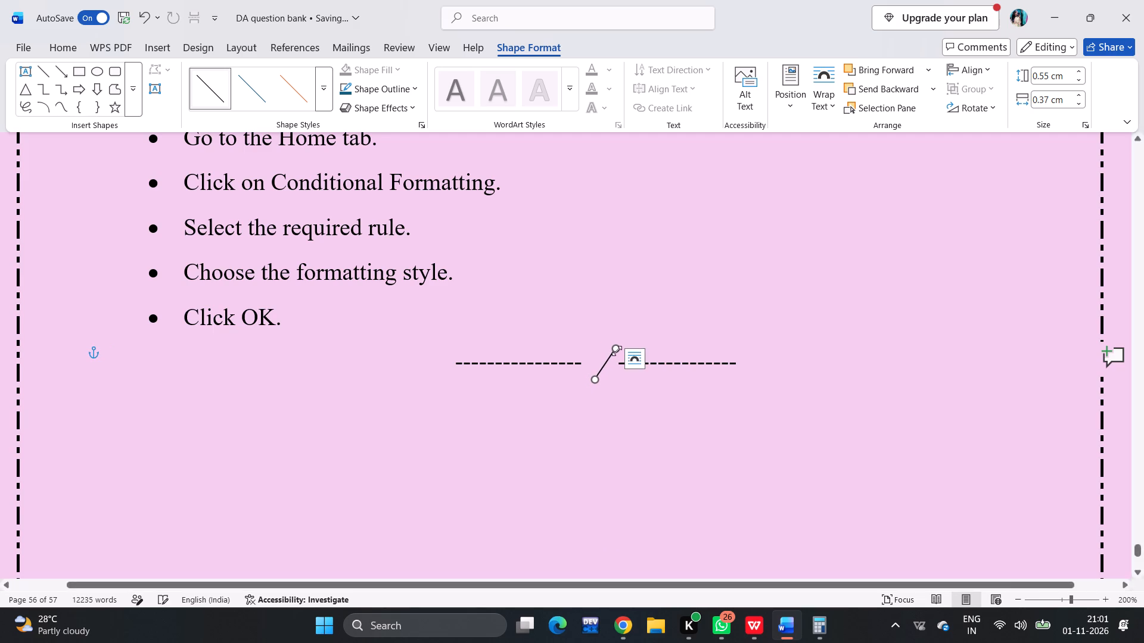
Paste the copied line, move it into the gap, and reposition its ends so it falls across the rising line as an X.
click(630, 393)
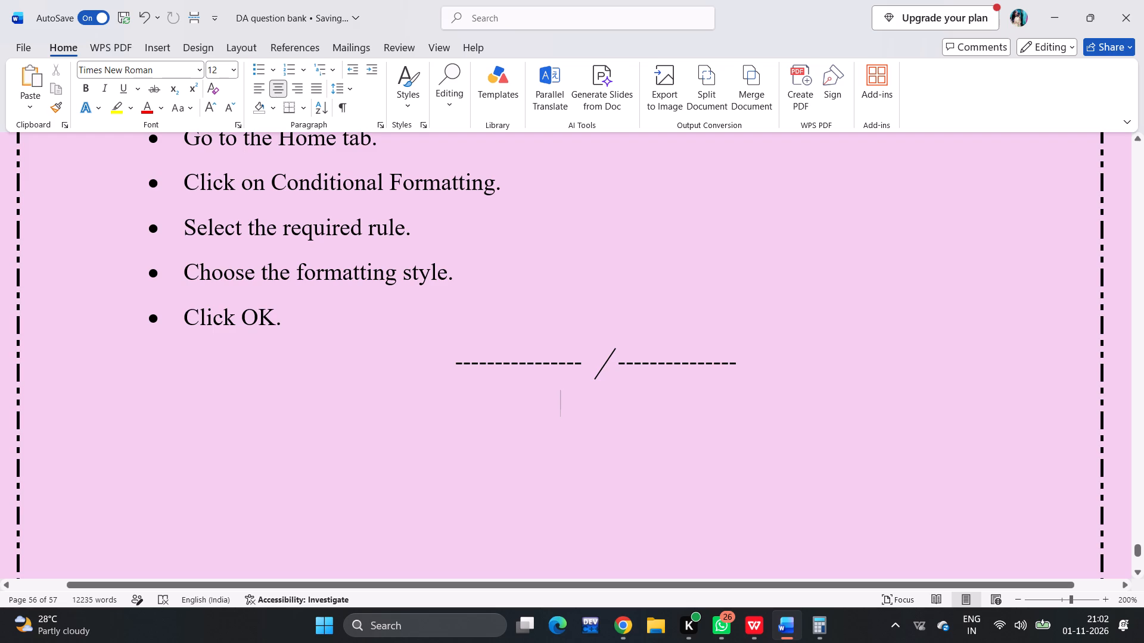
key(ctrl+v)
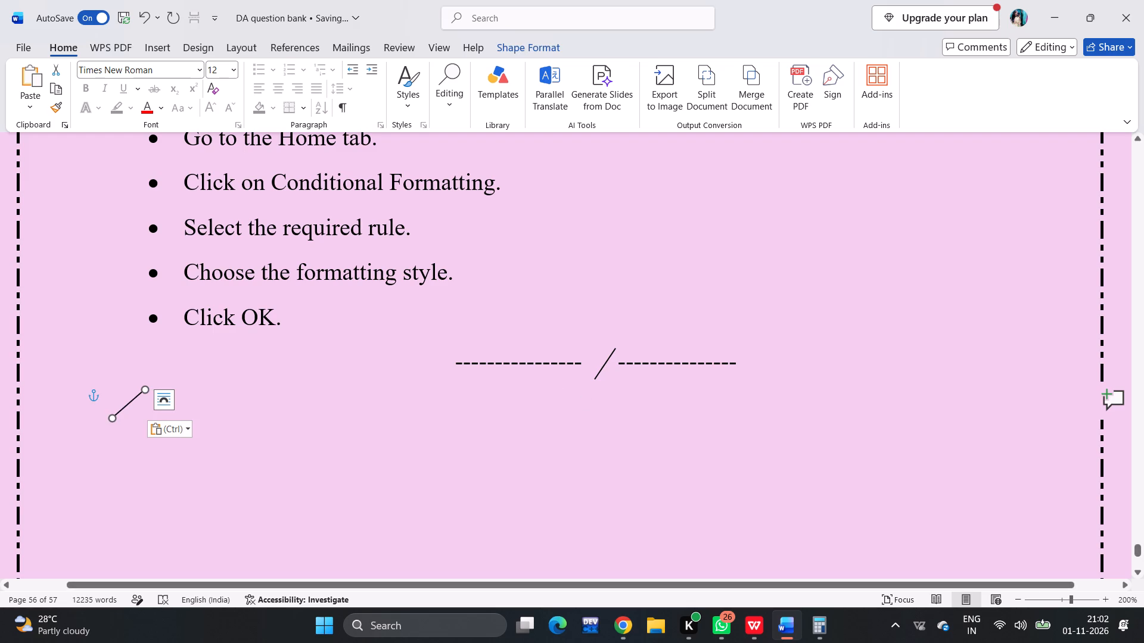
drag(129, 405, 620, 372)
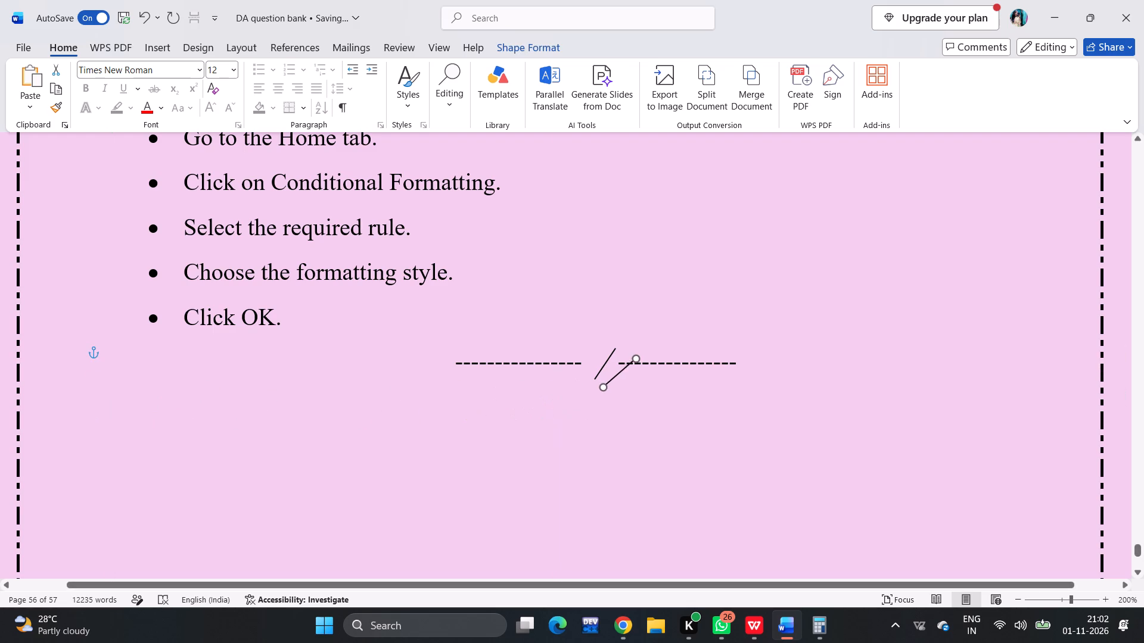
drag(620, 372, 605, 382)
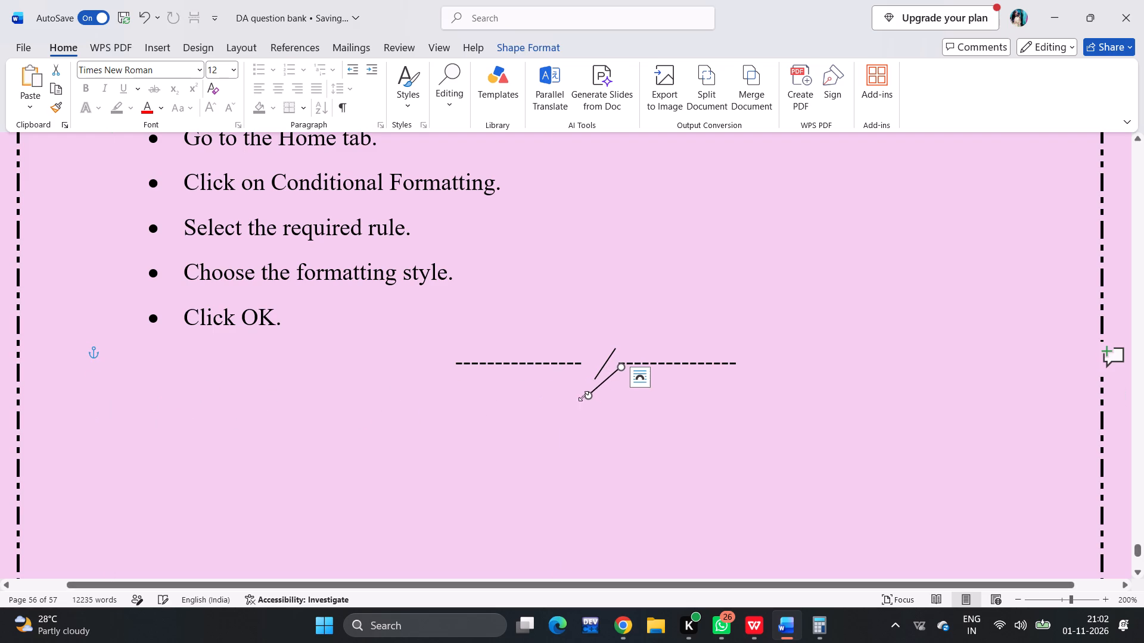
drag(586, 397, 587, 359)
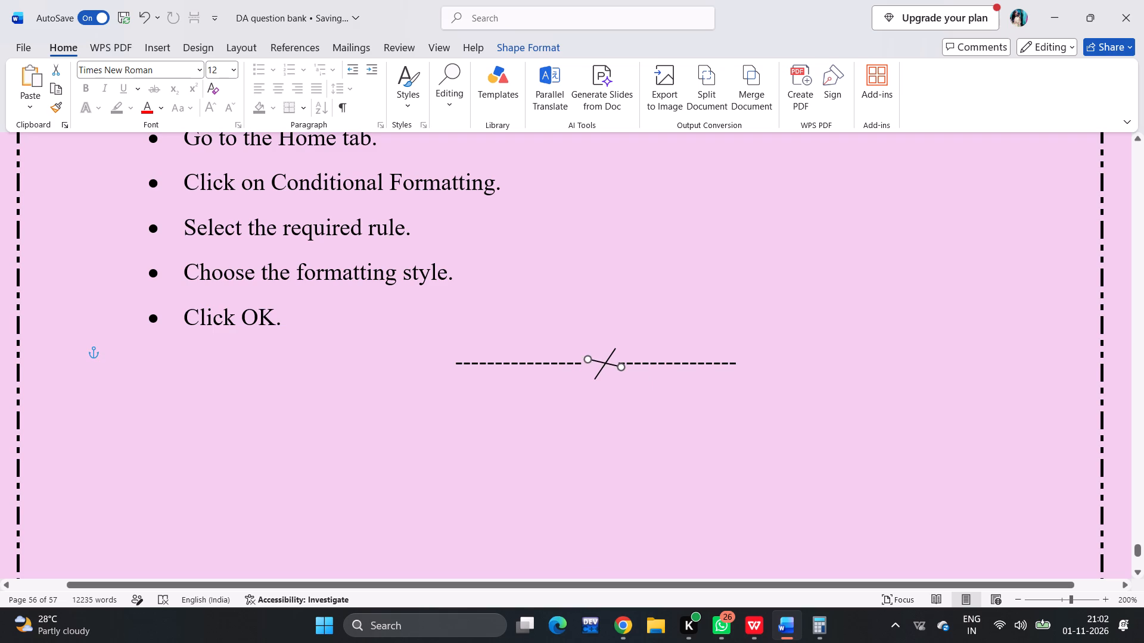
drag(587, 359, 592, 354)
drag(621, 367, 620, 372)
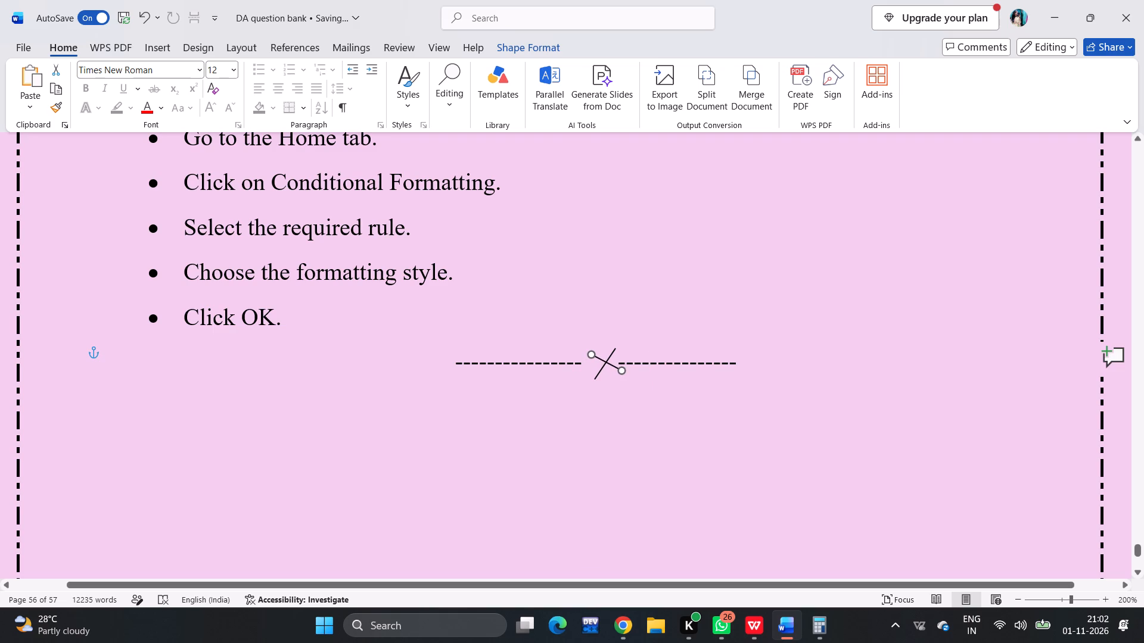
drag(620, 372, 617, 373)
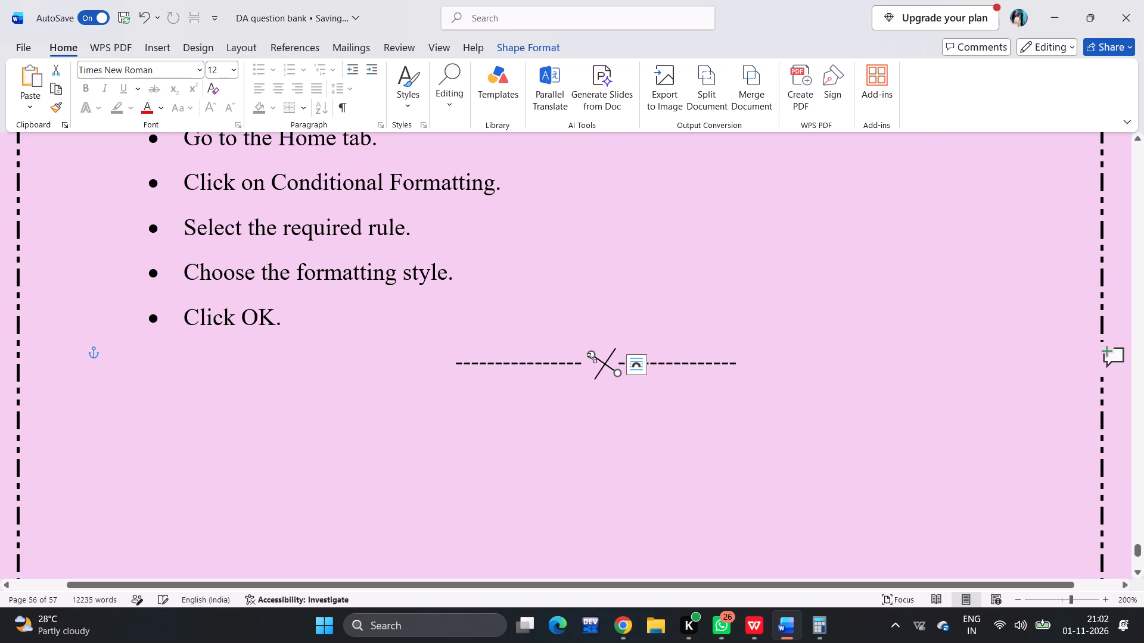
click(592, 355)
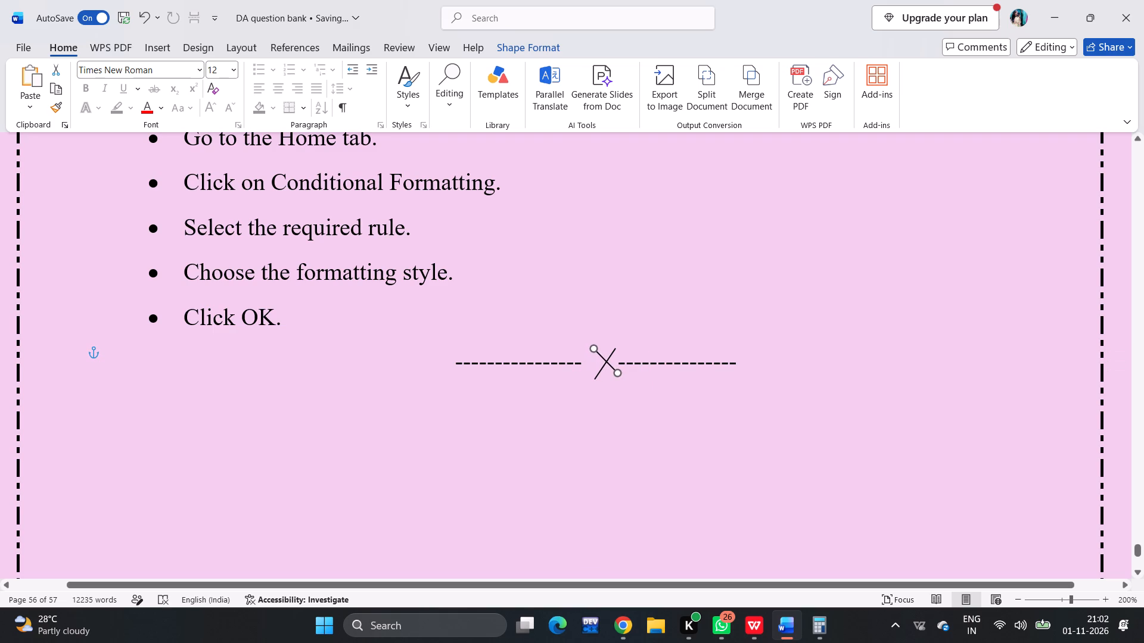
click(618, 373)
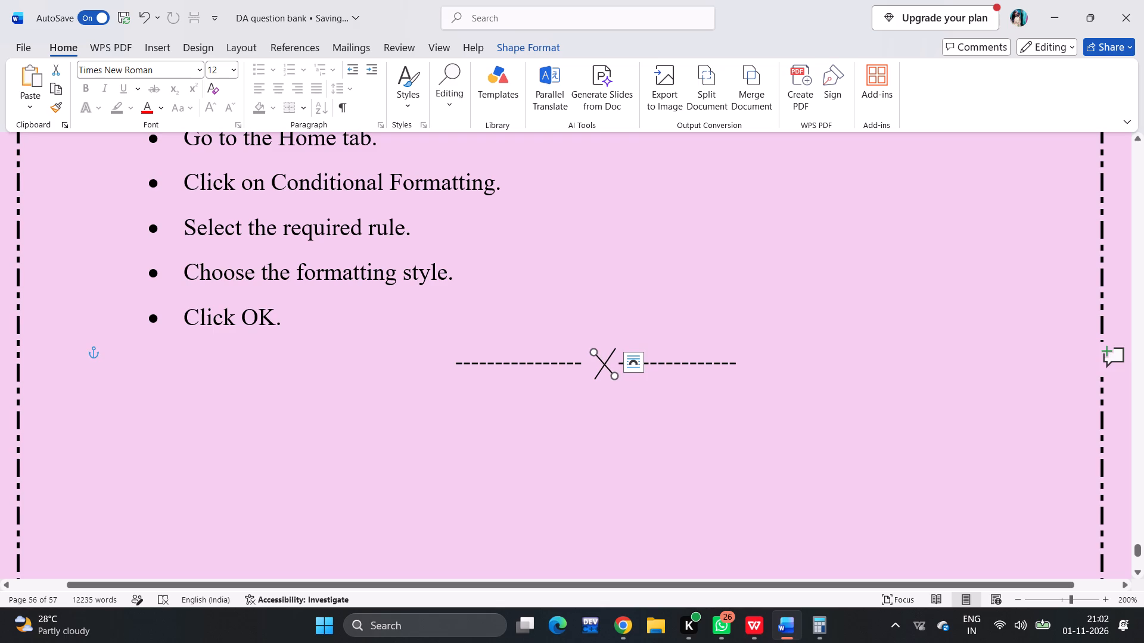
Shorten the rising line from its upper end and adjust the falling line's upper end to even out the X.
click(608, 353)
click(615, 348)
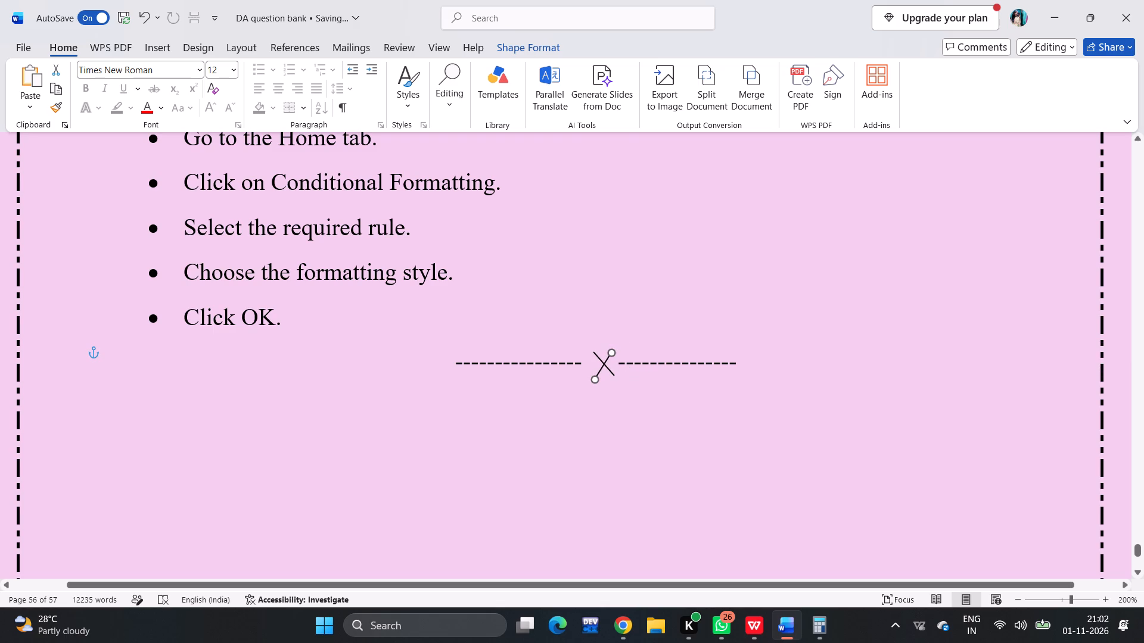
click(642, 330)
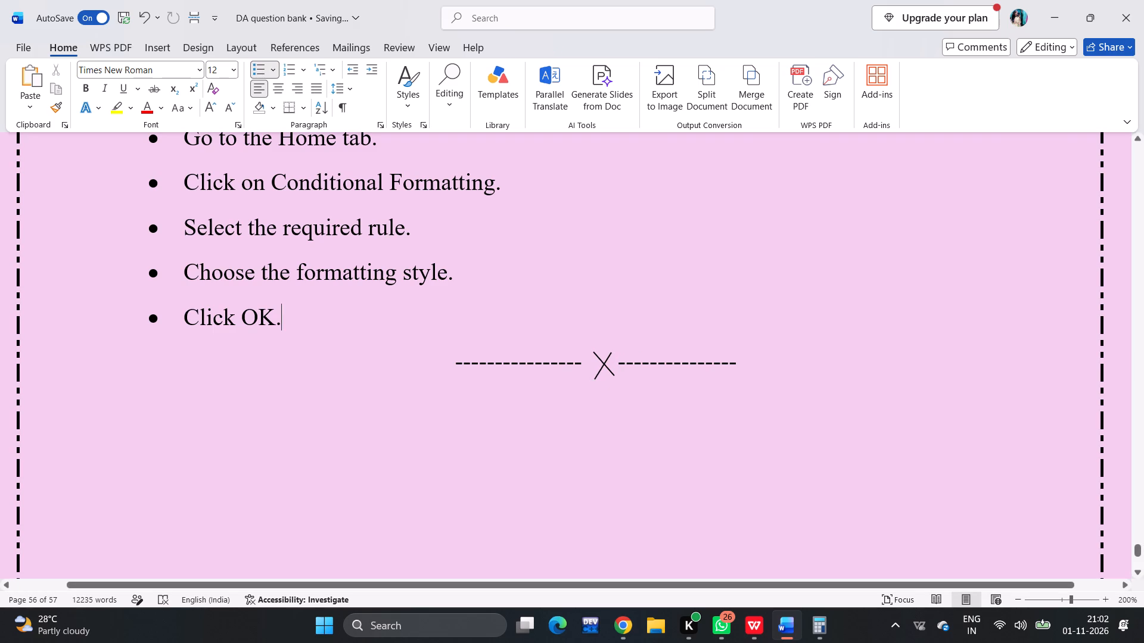
click(597, 355)
click(593, 352)
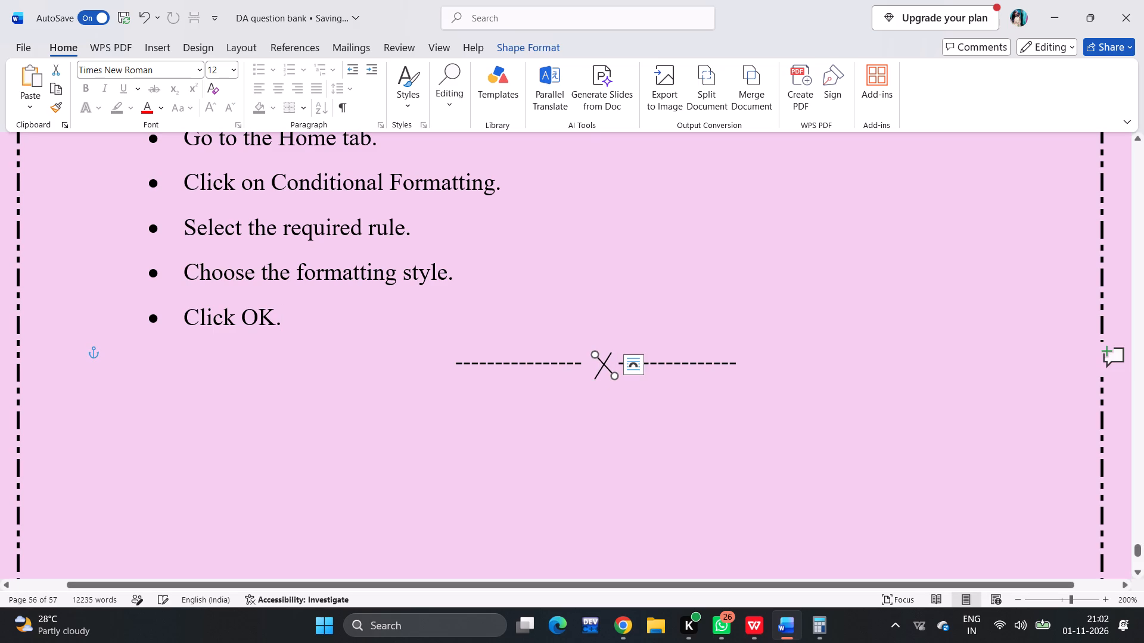
click(649, 330)
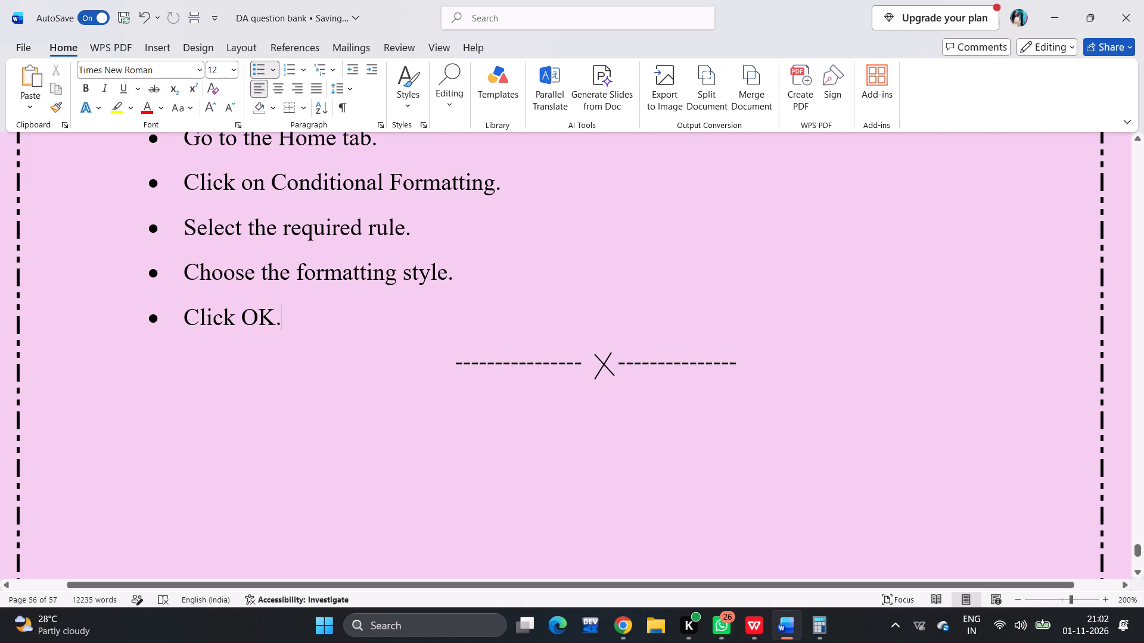
Insert one space between the X and the dashes that follow it.
click(617, 361)
key(space)
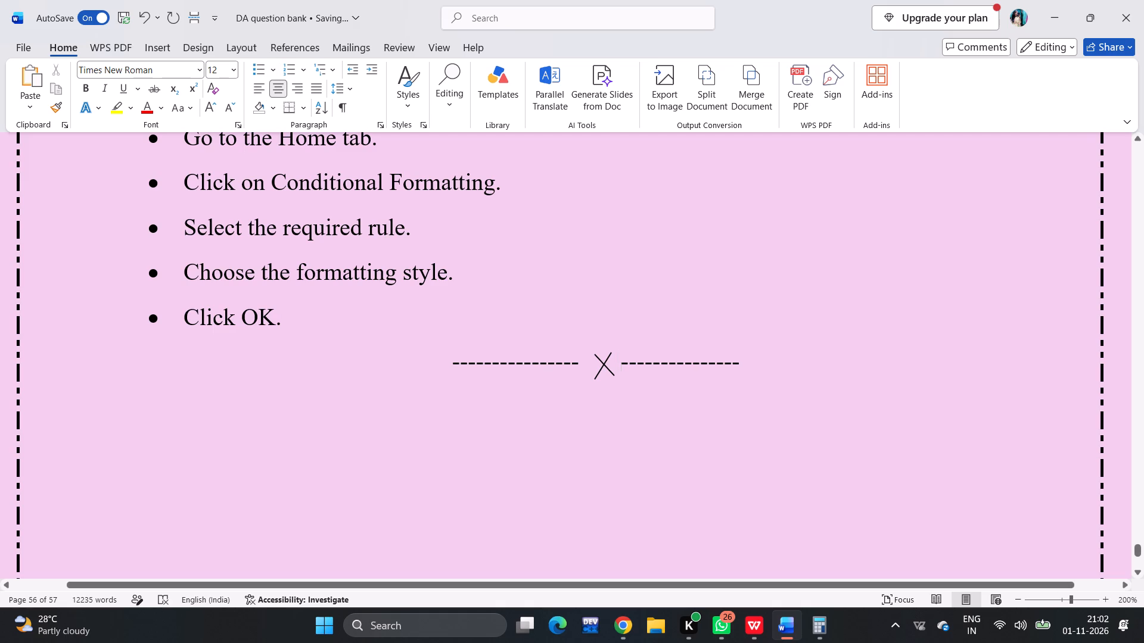
Readjust the upper end of the X's falling line and shift the line slightly to centre it on the rising line.
click(599, 357)
click(598, 357)
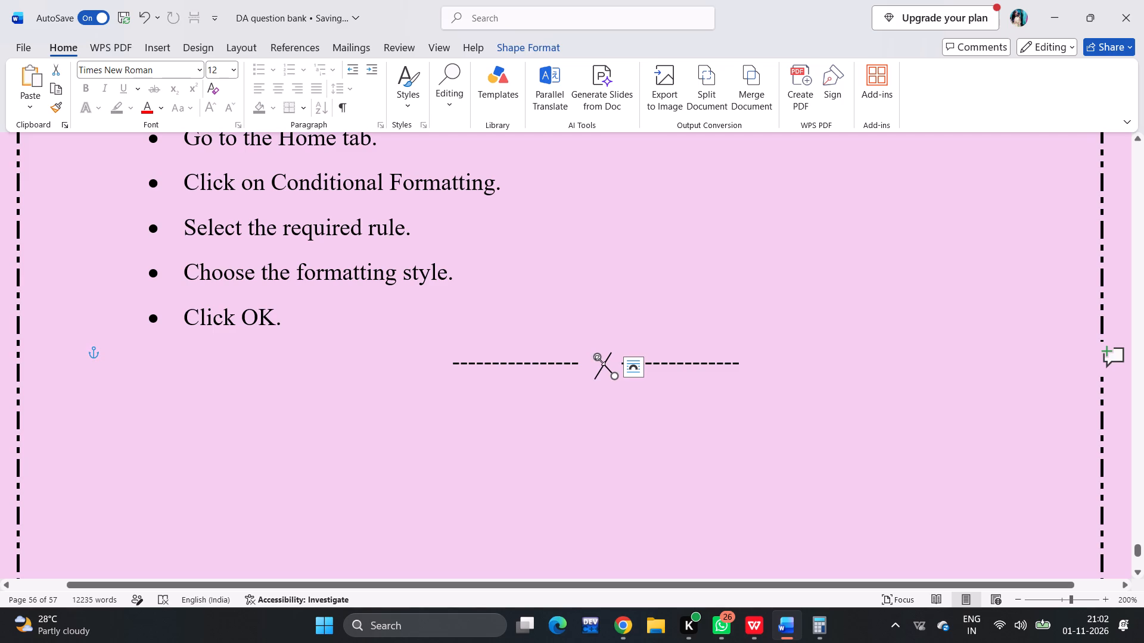
drag(599, 357, 593, 352)
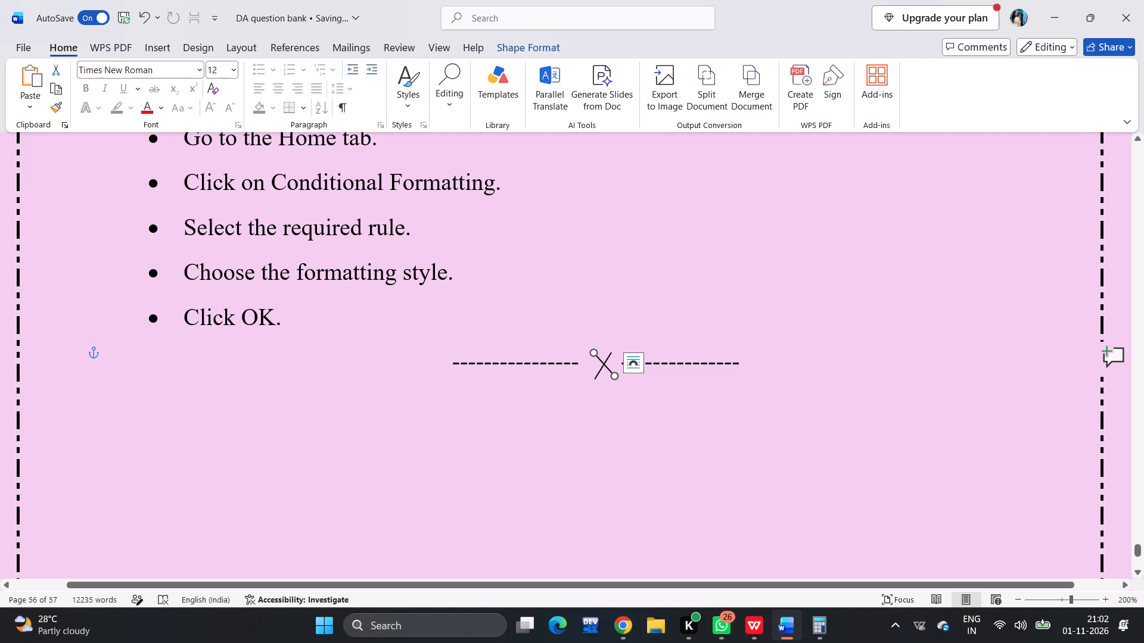
click(598, 358)
click(645, 409)
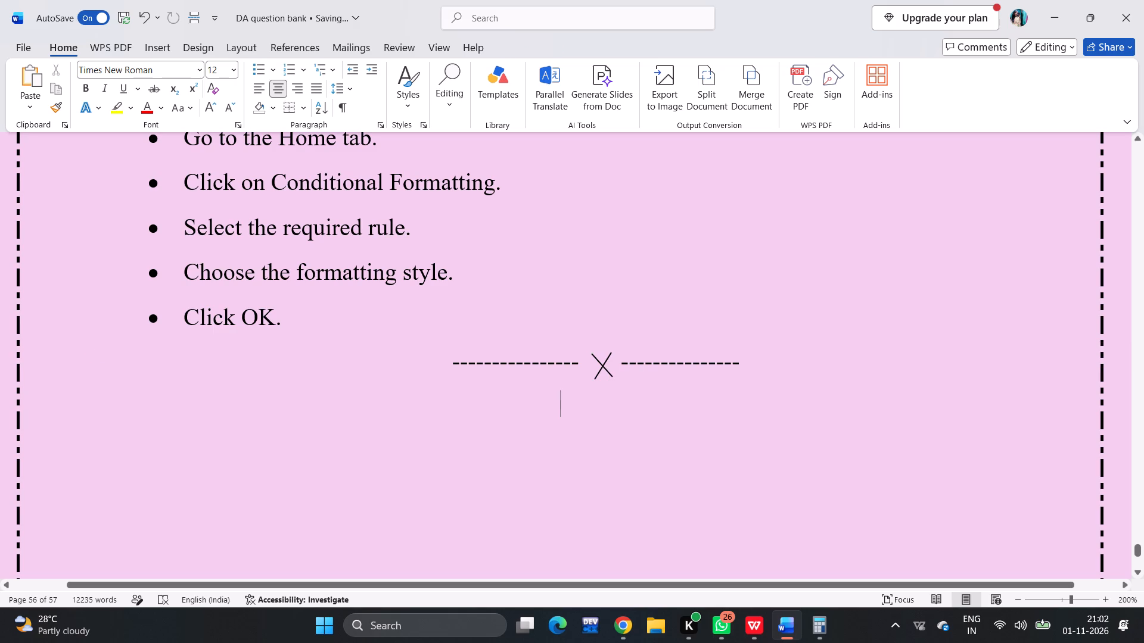
Fine-tune the lower end of the X's falling line to balance its arms.
ctrl+scroll(711, 292, down, 5)
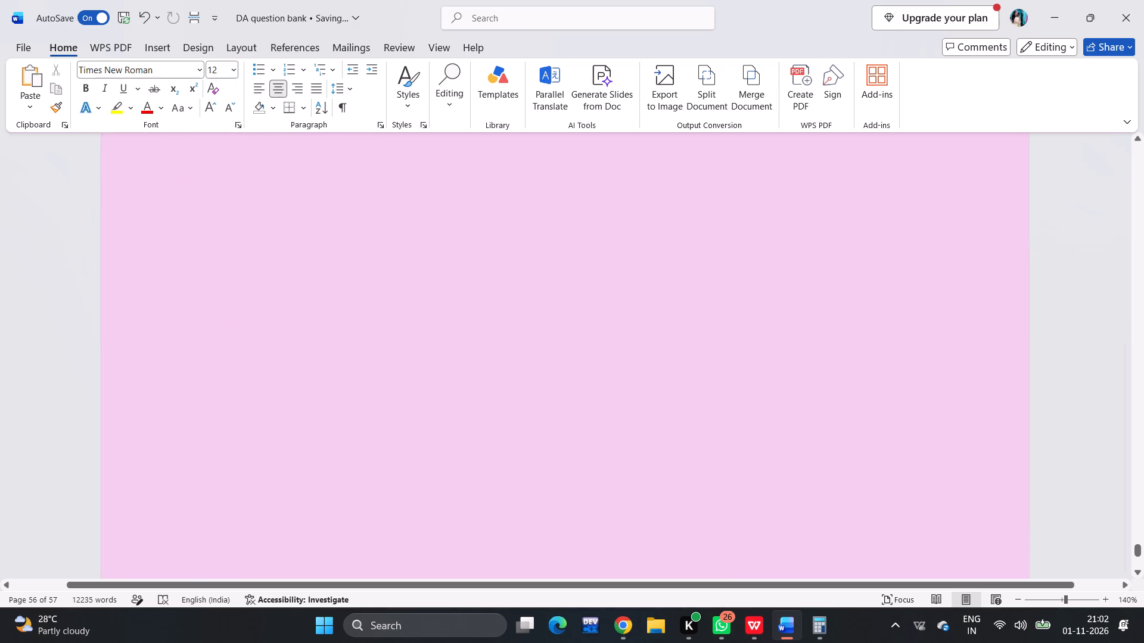
ctrl+scroll(711, 292, down, 4)
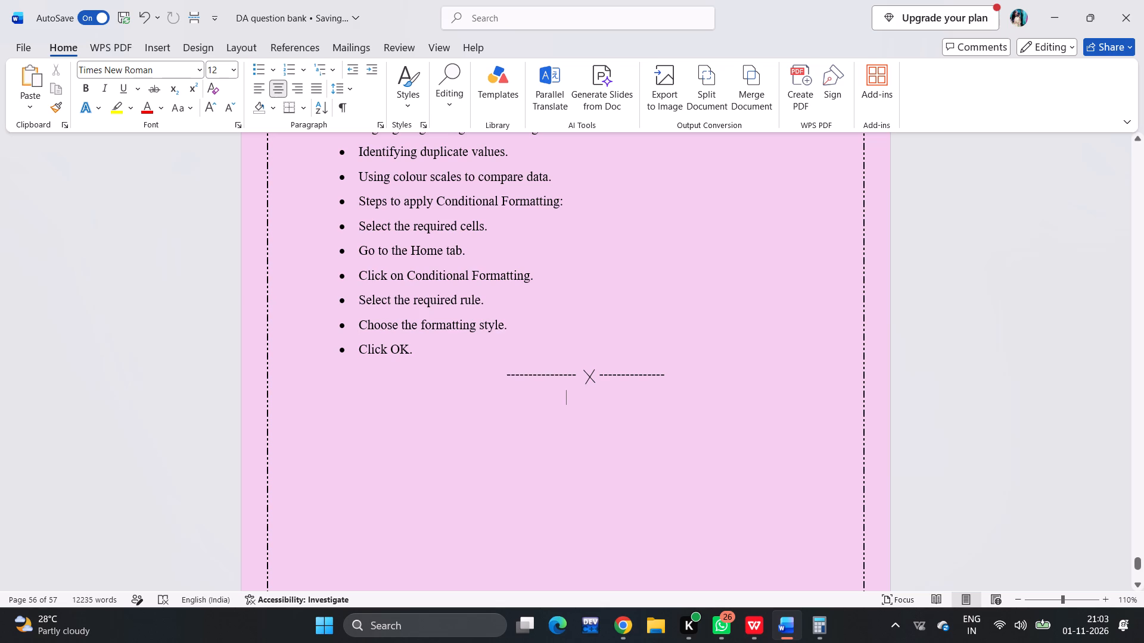
ctrl+scroll(606, 386, up, 4)
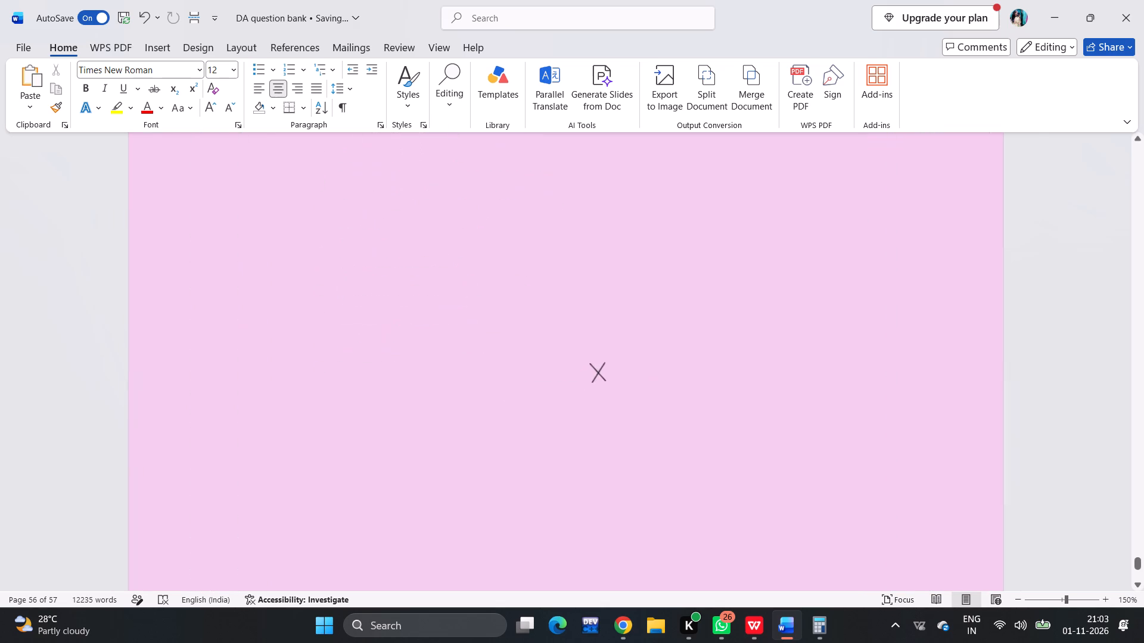
ctrl+scroll(606, 386, up, 1)
click(602, 372)
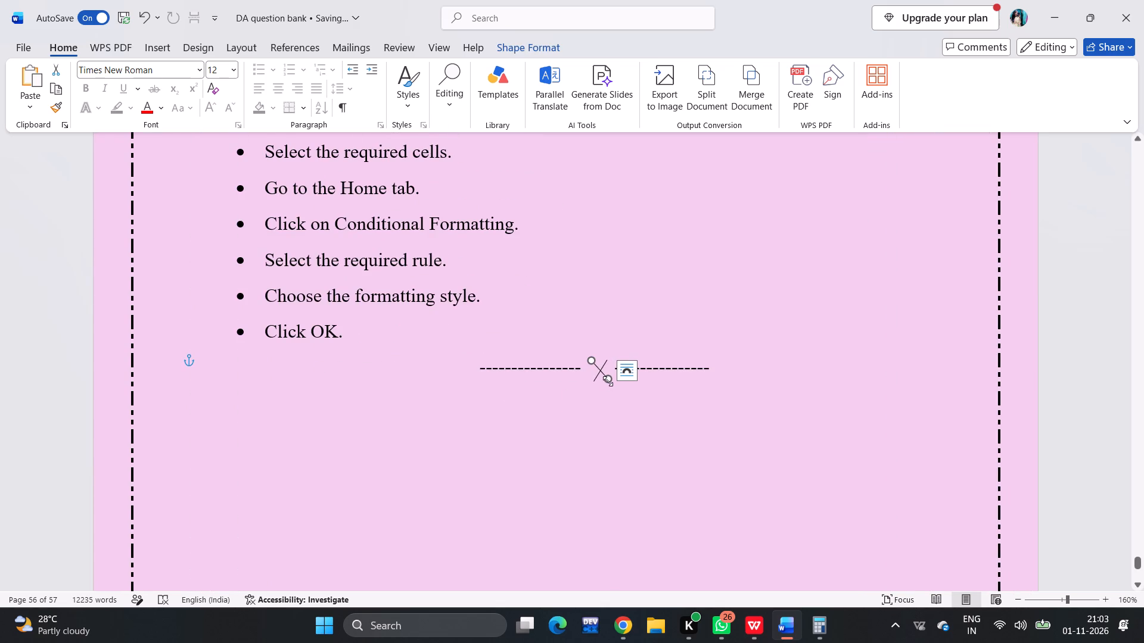
click(608, 376)
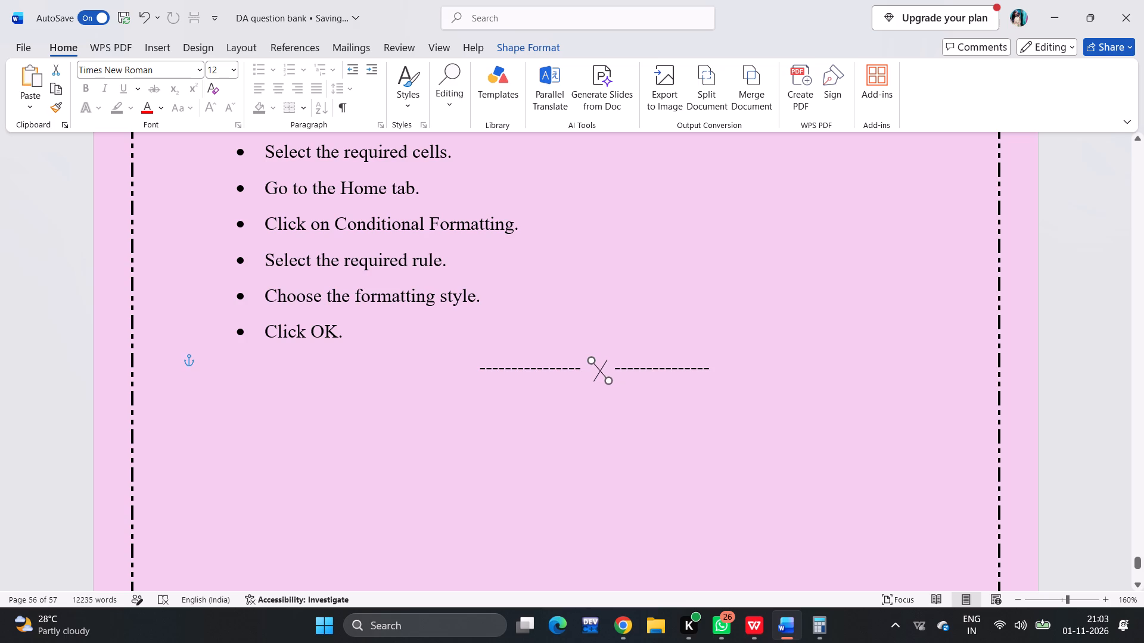
click(625, 402)
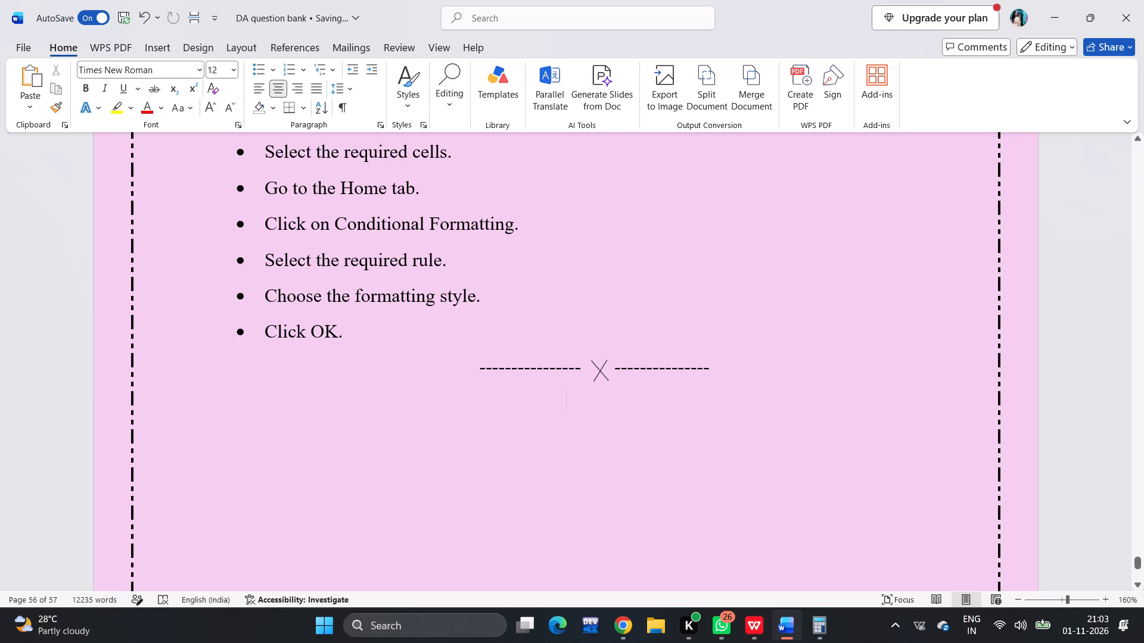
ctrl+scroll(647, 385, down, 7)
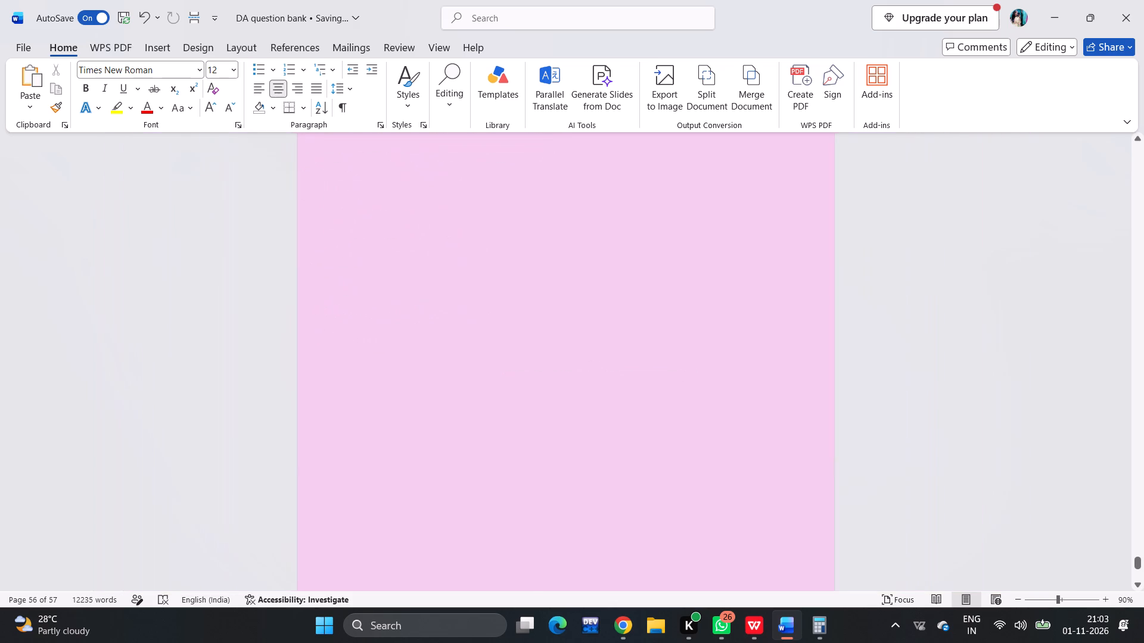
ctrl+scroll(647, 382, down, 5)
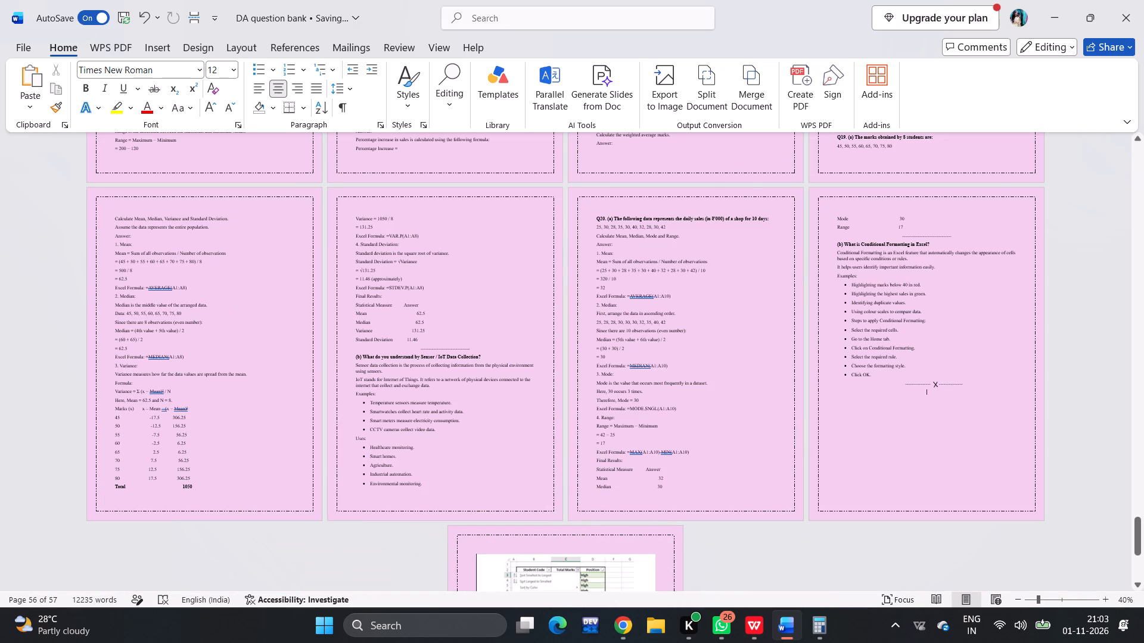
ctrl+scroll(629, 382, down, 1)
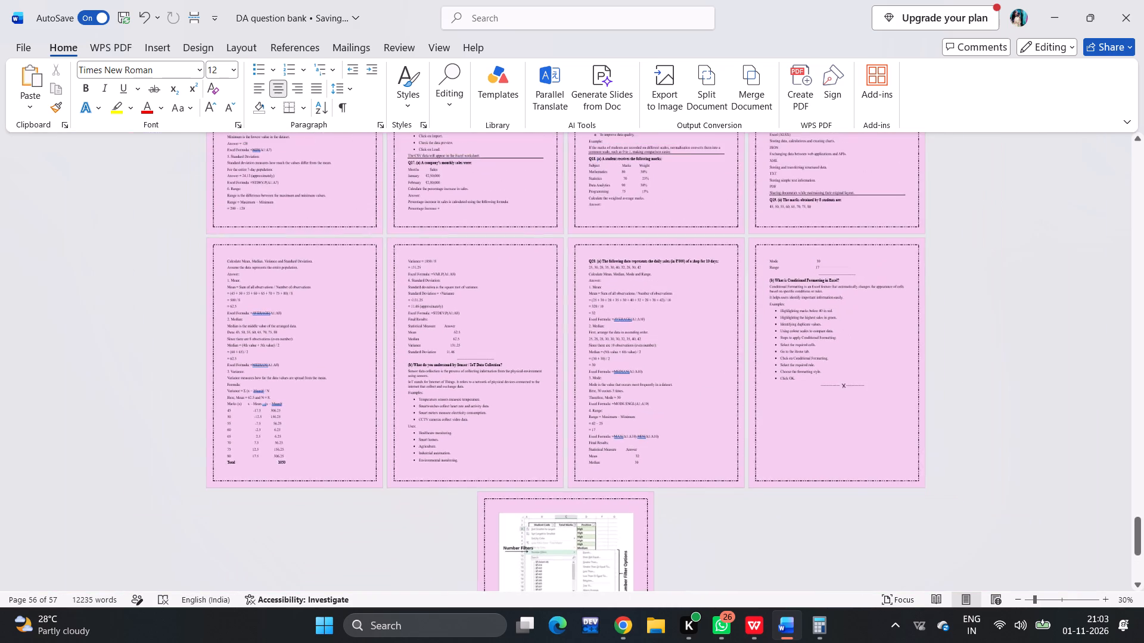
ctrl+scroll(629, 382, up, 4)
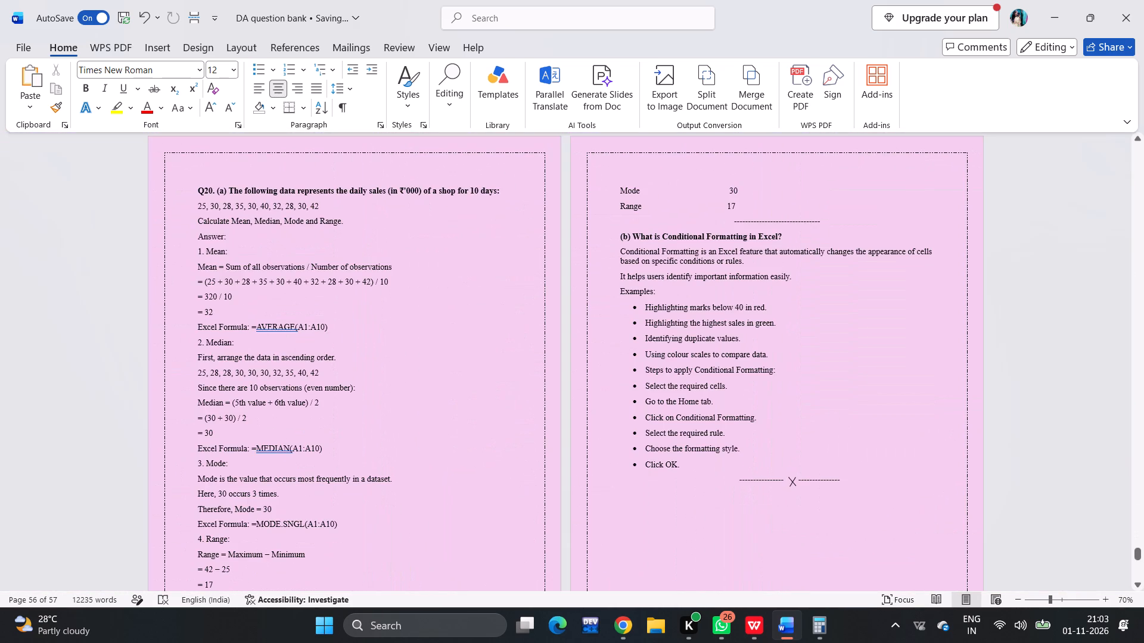
Look through the question bank's pages, from the closing X divider through the earlier questions to the last page.
scroll(631, 373, down, 1)
scroll(631, 373, up, 1)
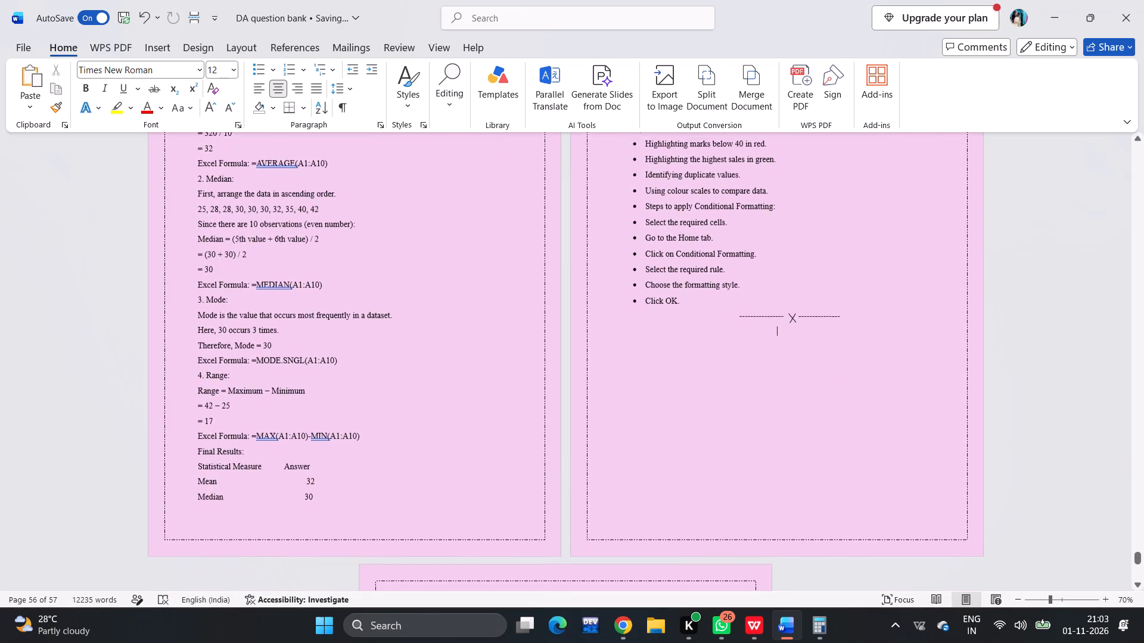
scroll(632, 370, up, 2)
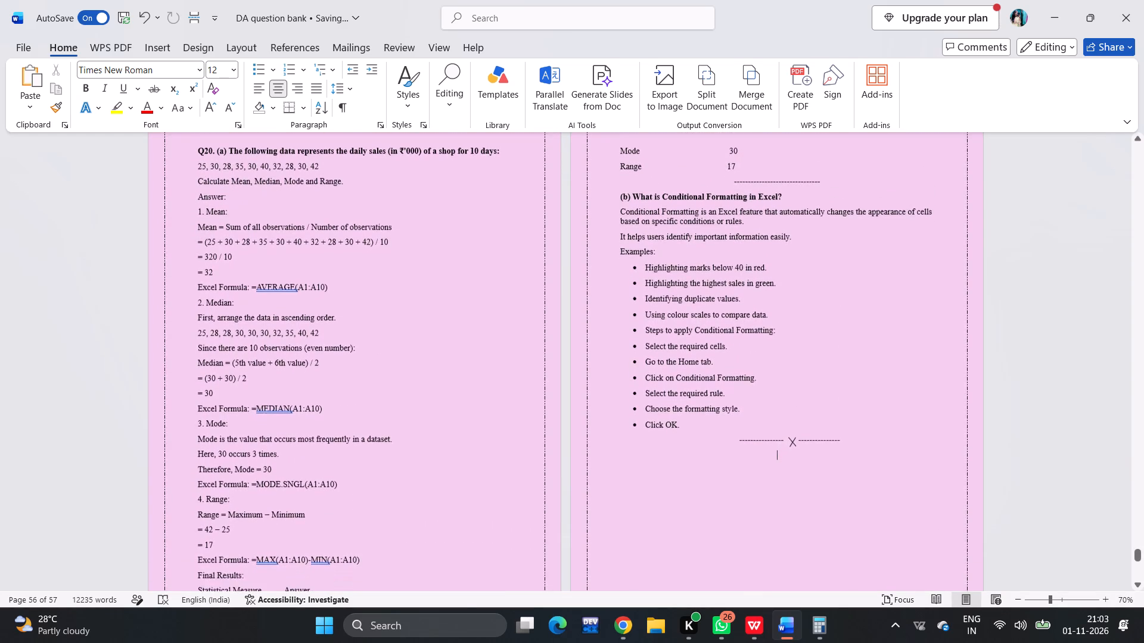
scroll(633, 369, up, 1)
scroll(667, 332, up, 16)
scroll(672, 327, up, 20)
scroll(672, 327, up, 20)
scroll(672, 327, up, 20)
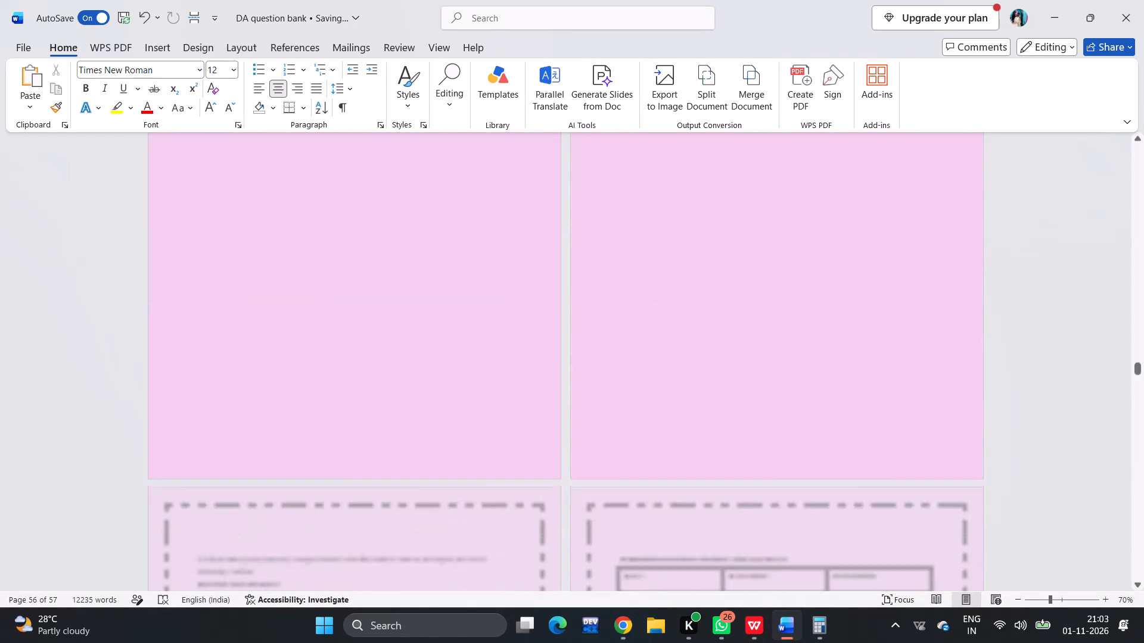
scroll(672, 327, up, 20)
scroll(672, 327, up, 20)
scroll(672, 327, up, 20)
scroll(679, 318, down, 1)
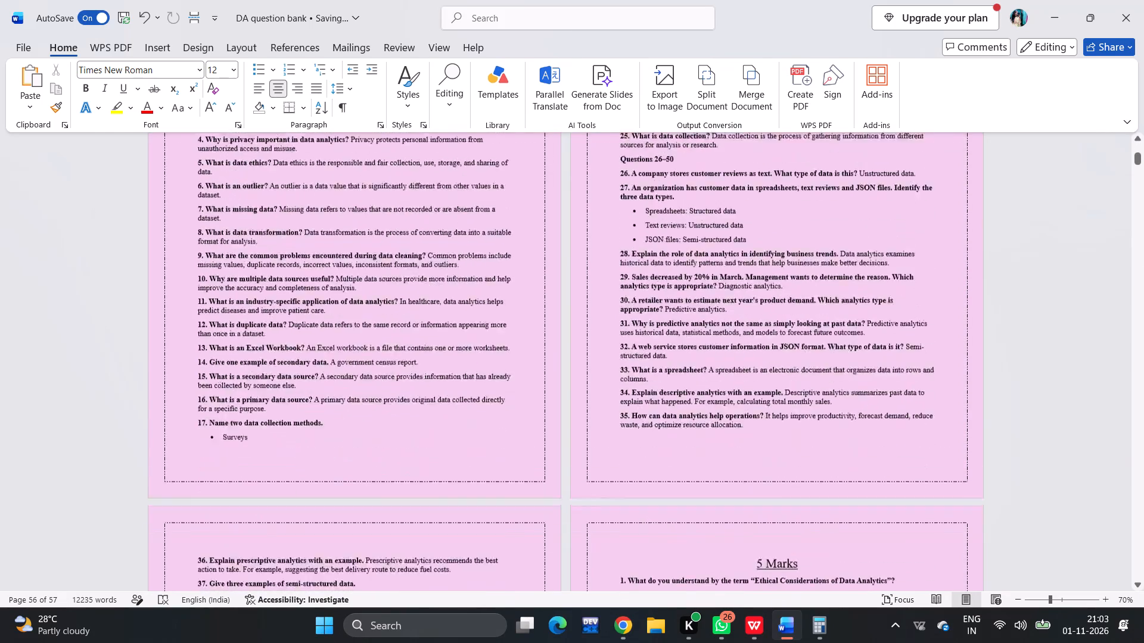
scroll(681, 267, down, 2)
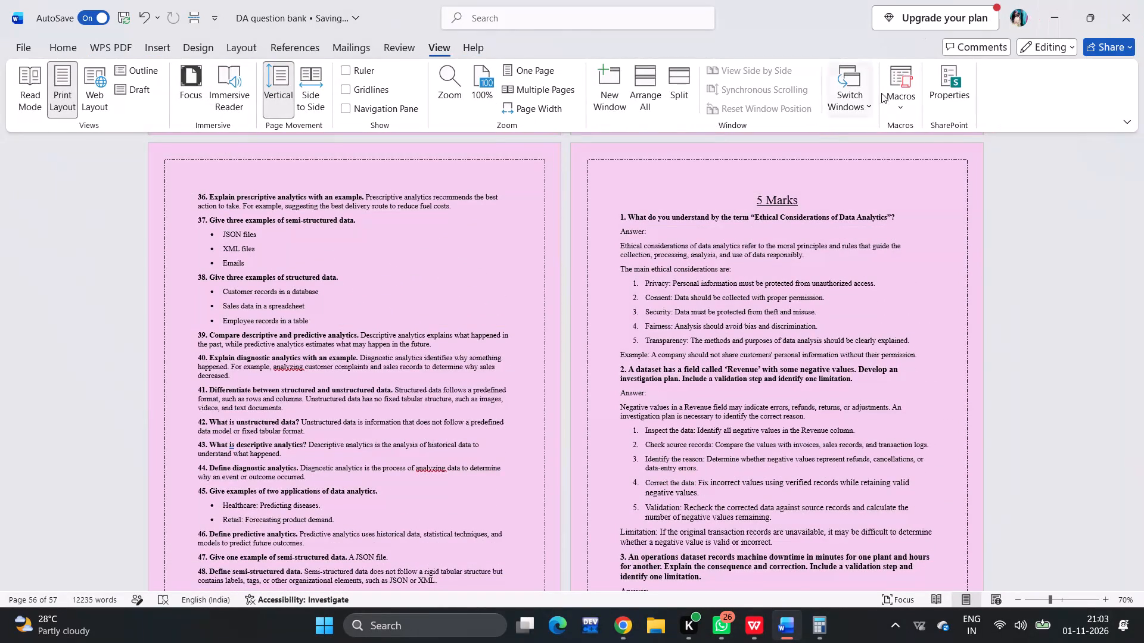
scroll(770, 321, down, 13)
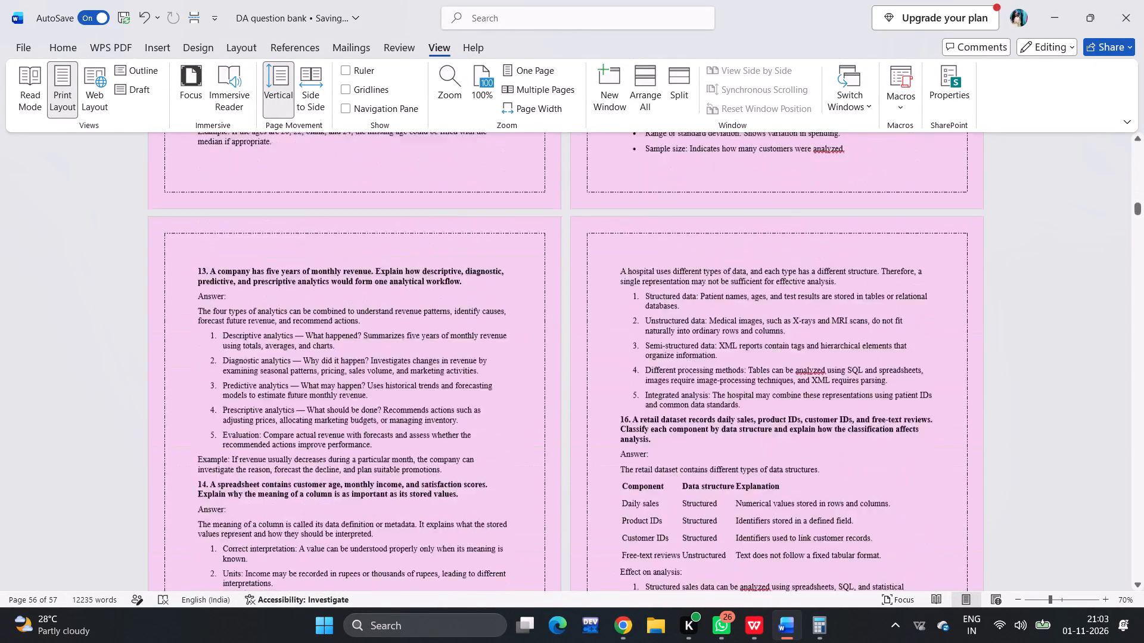
scroll(770, 321, down, 7)
scroll(770, 321, down, 20)
scroll(770, 321, down, 20)
scroll(770, 321, down, 20)
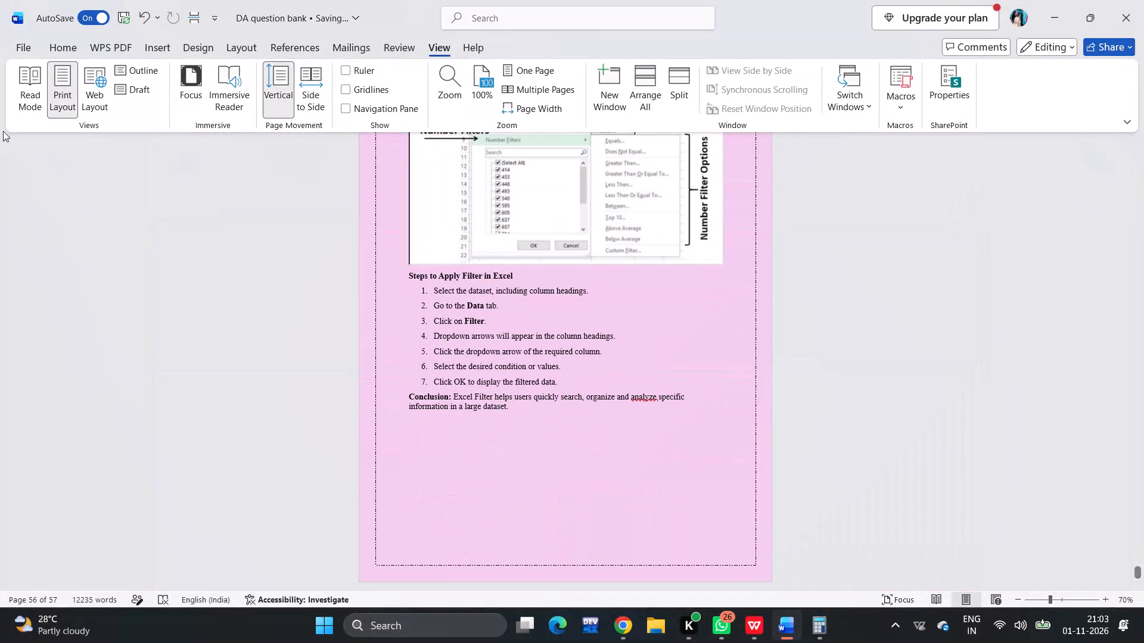
Save the document as a PDF named DA question bank on the Desktop, starting from the WPS PDF export.
click(20, 45)
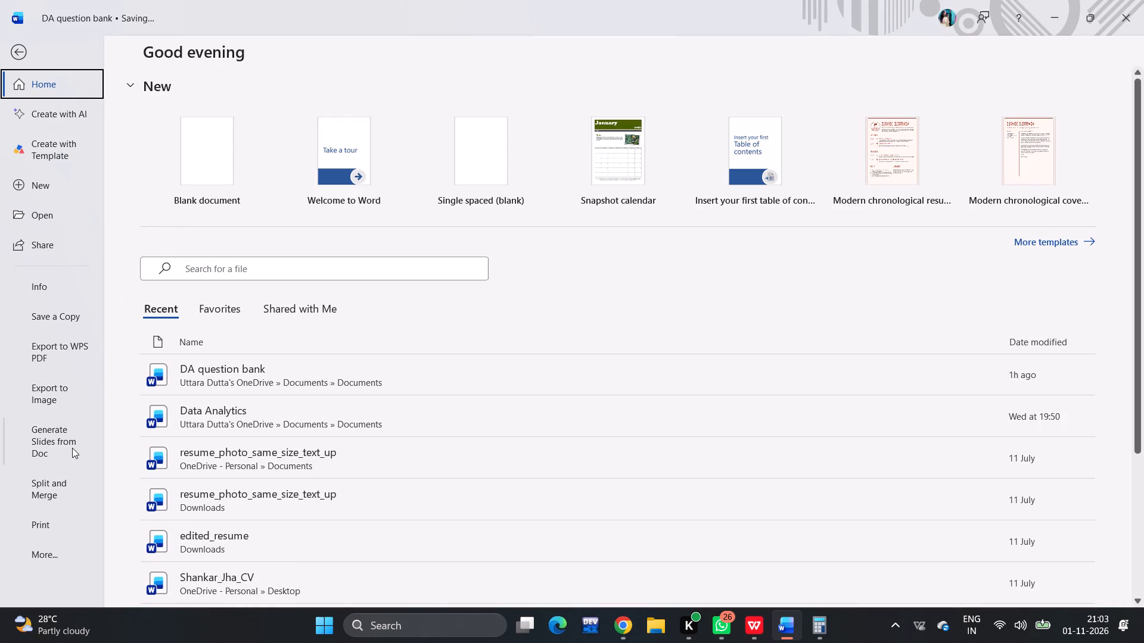
scroll(71, 448, down, 6)
click(79, 351)
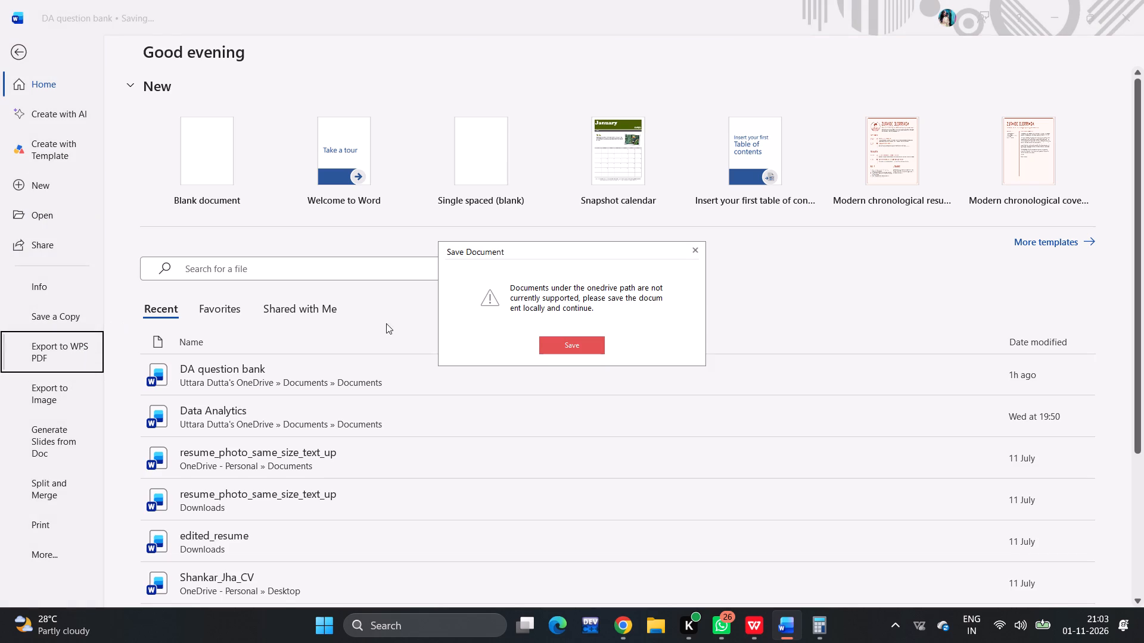
click(590, 346)
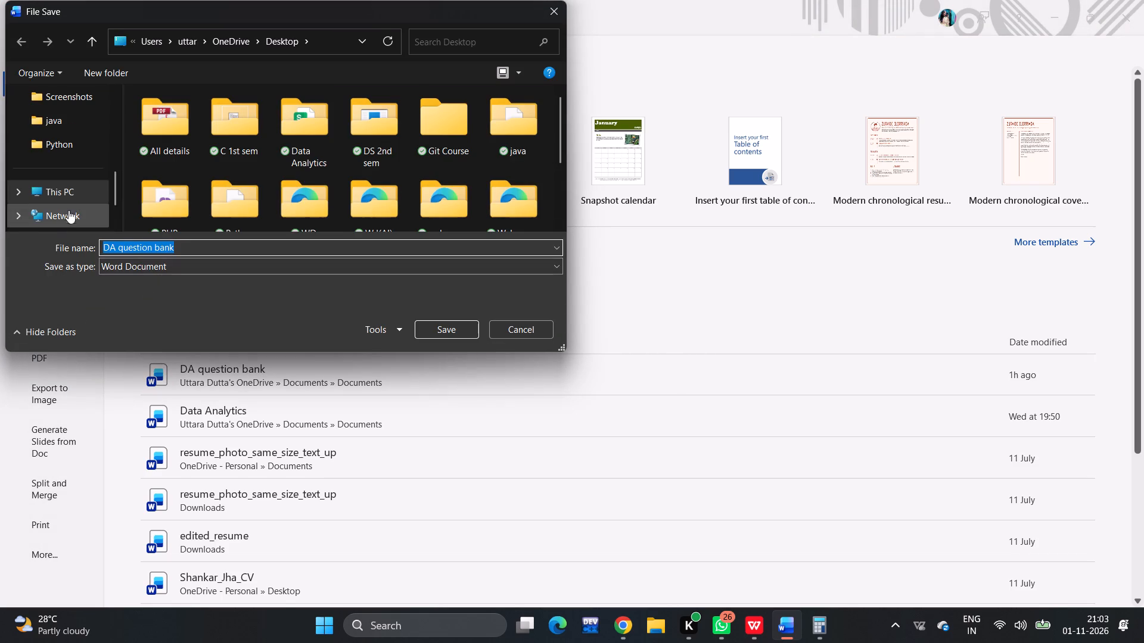
scroll(92, 209, down, 1)
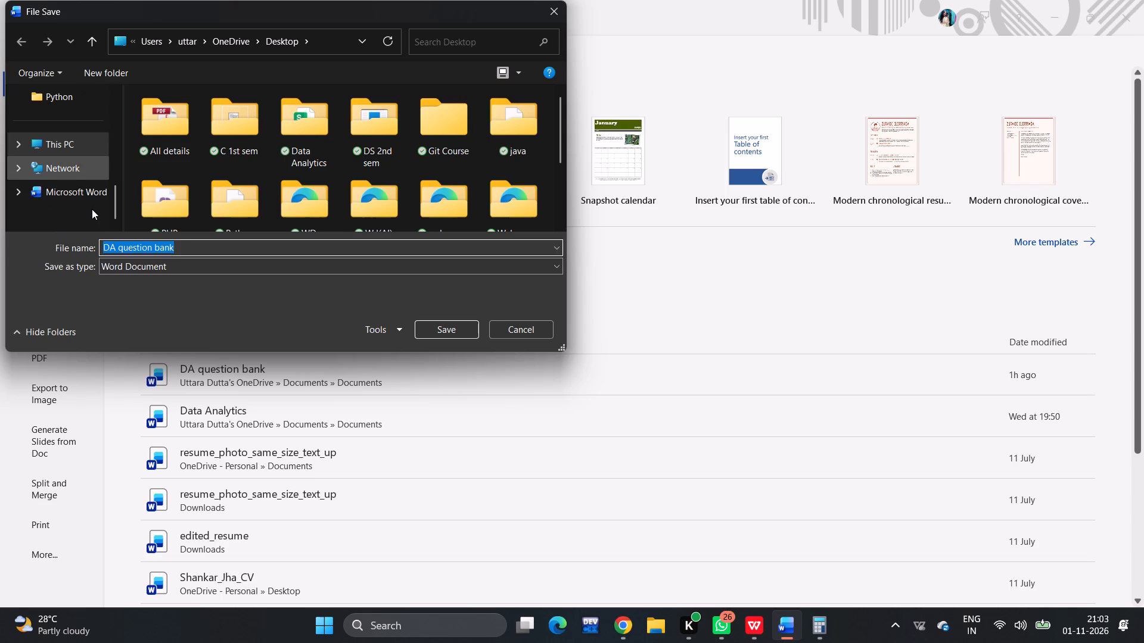
scroll(92, 209, down, 2)
scroll(92, 209, up, 3)
click(92, 121)
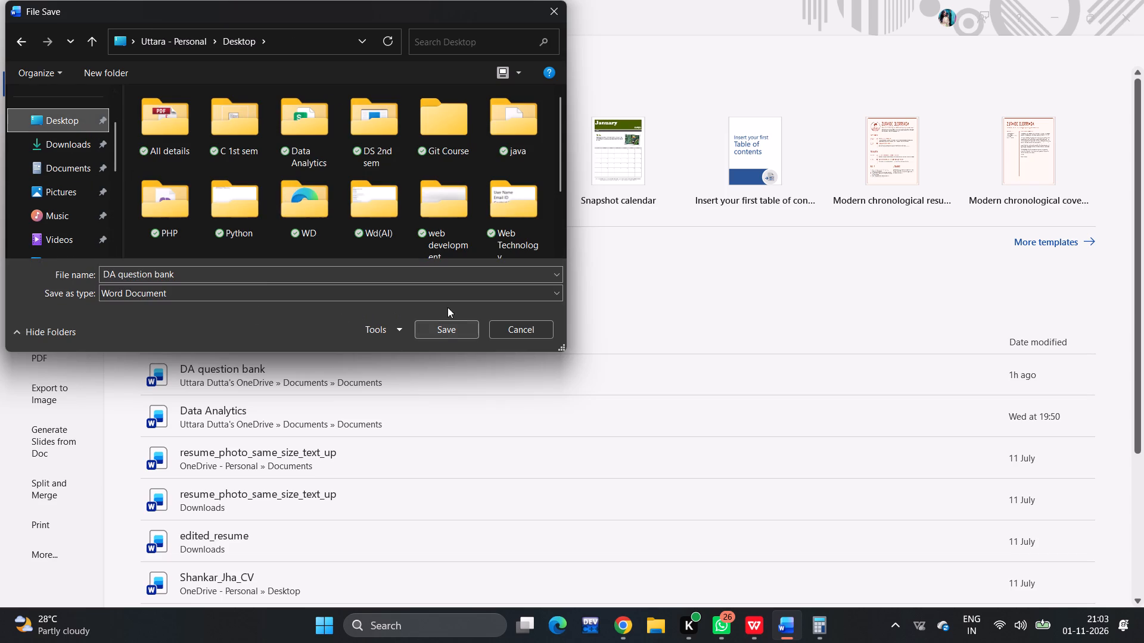
click(459, 295)
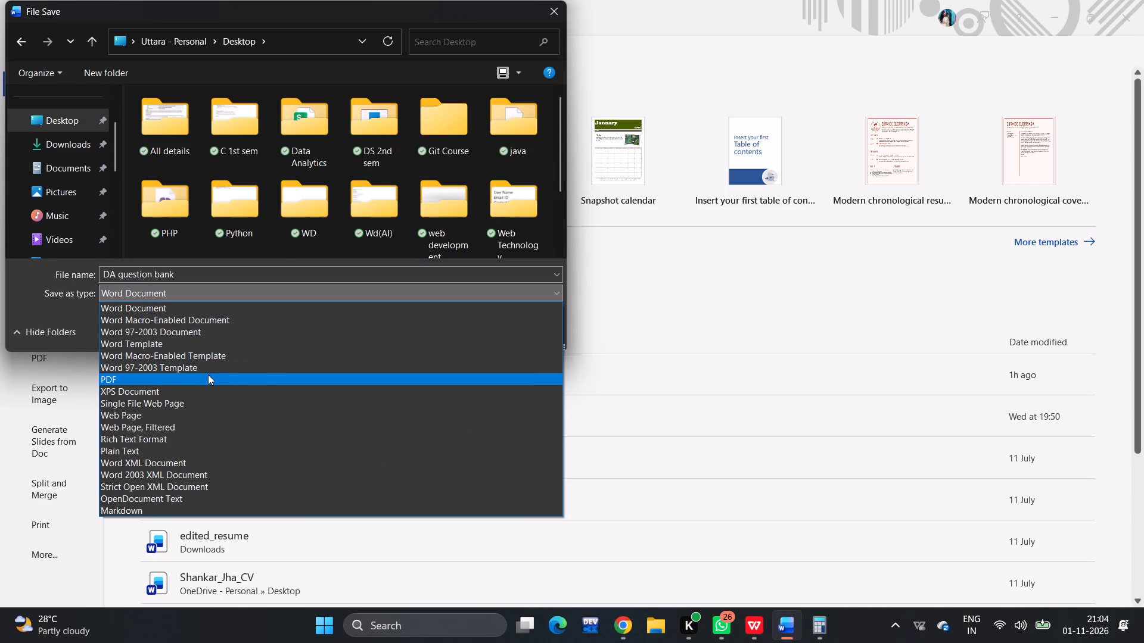
click(208, 375)
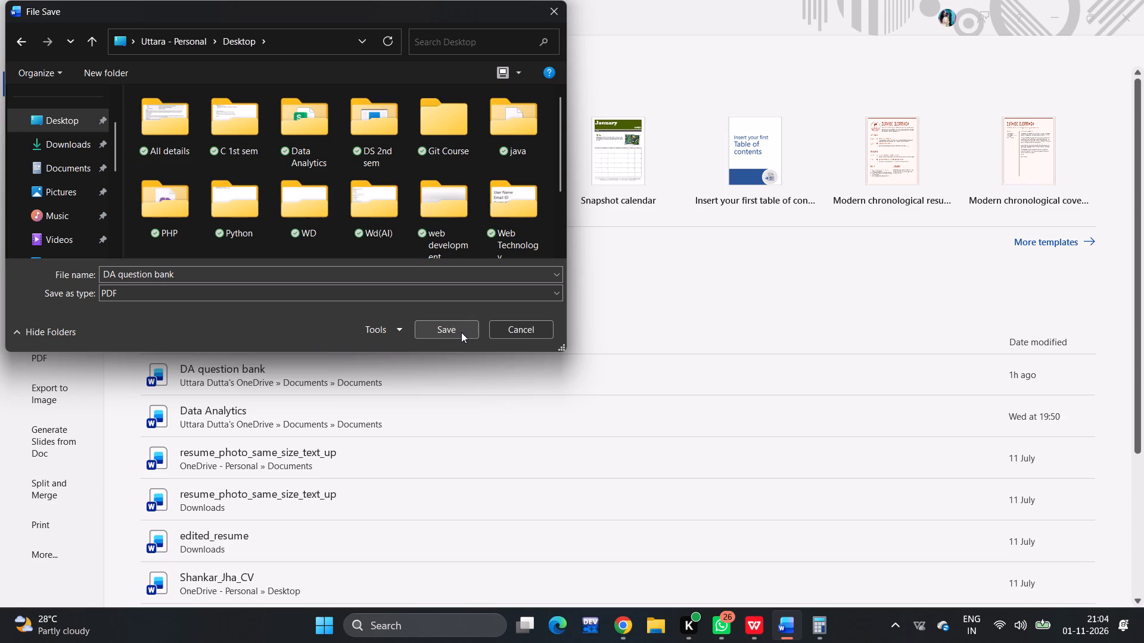
click(461, 333)
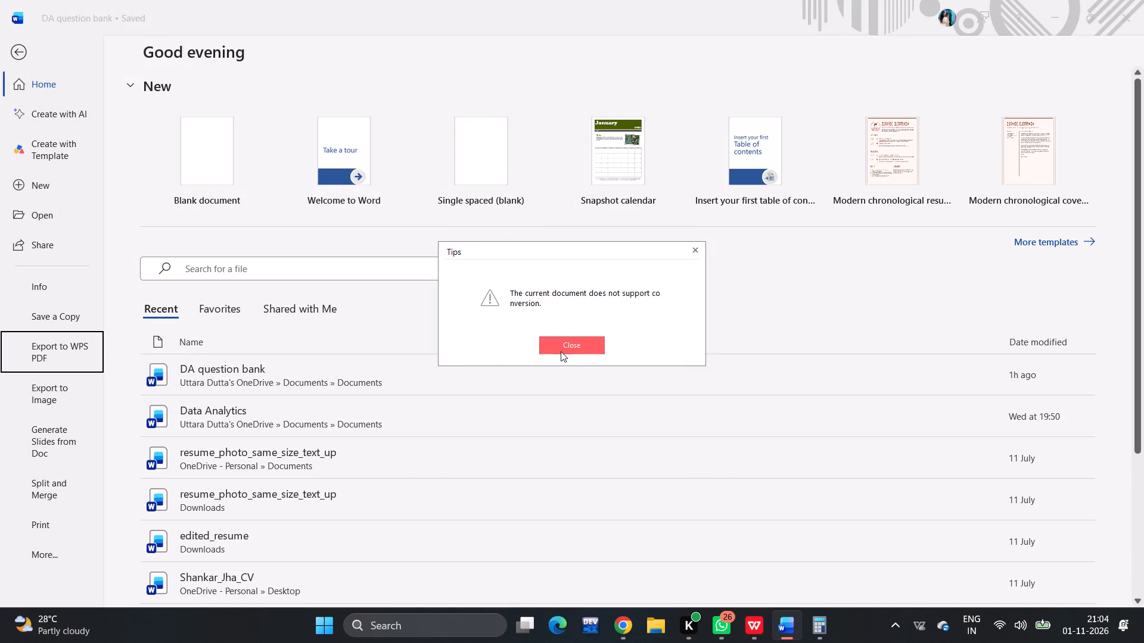
click(561, 351)
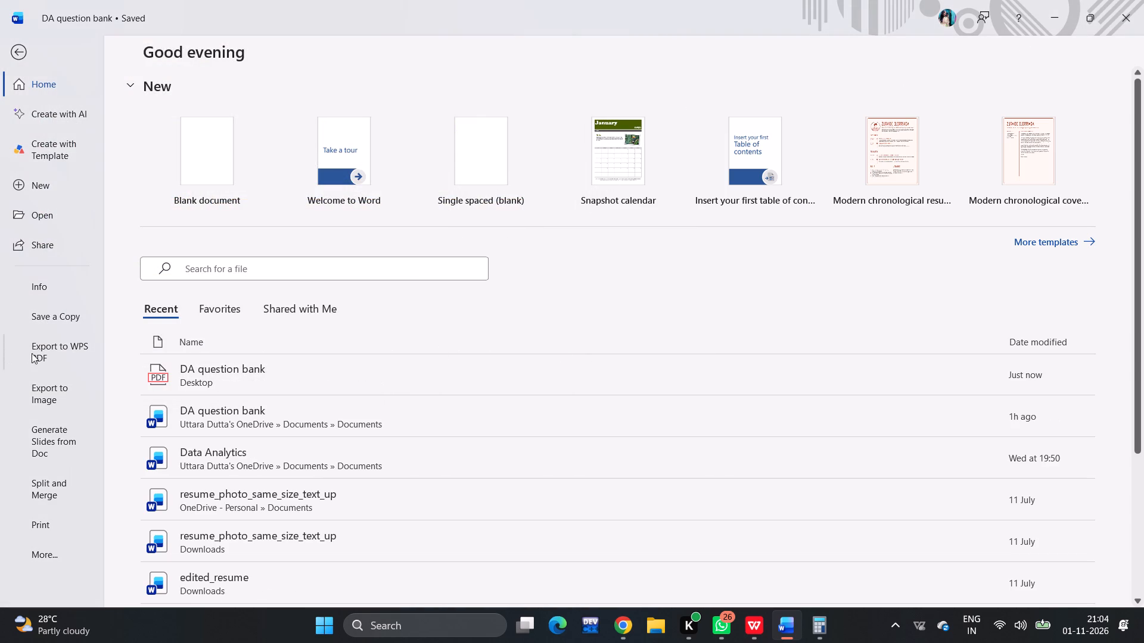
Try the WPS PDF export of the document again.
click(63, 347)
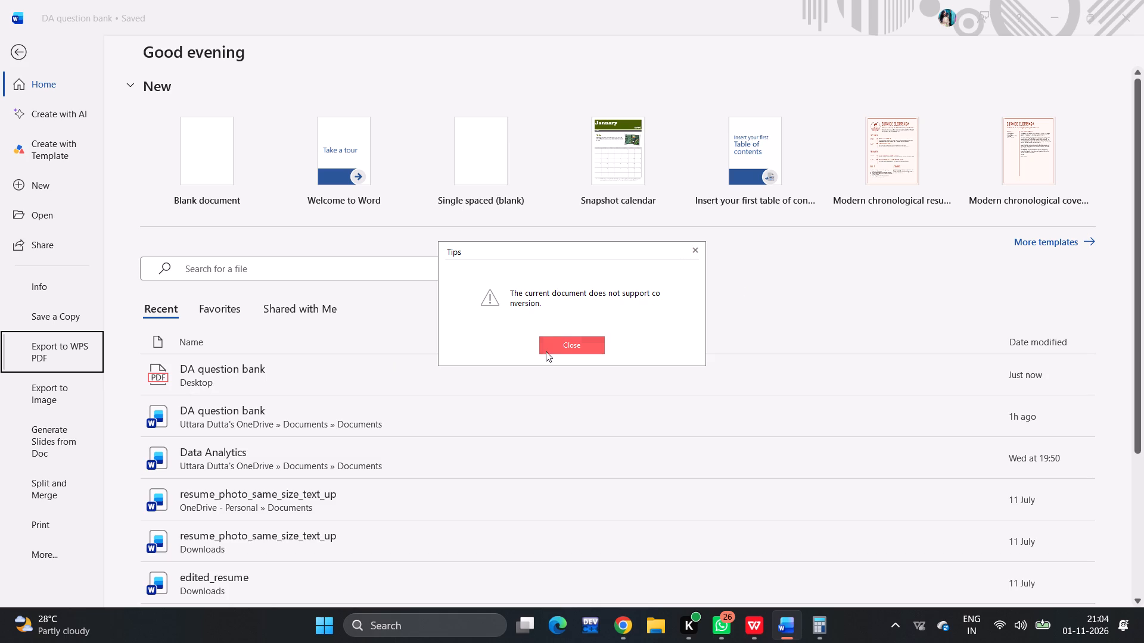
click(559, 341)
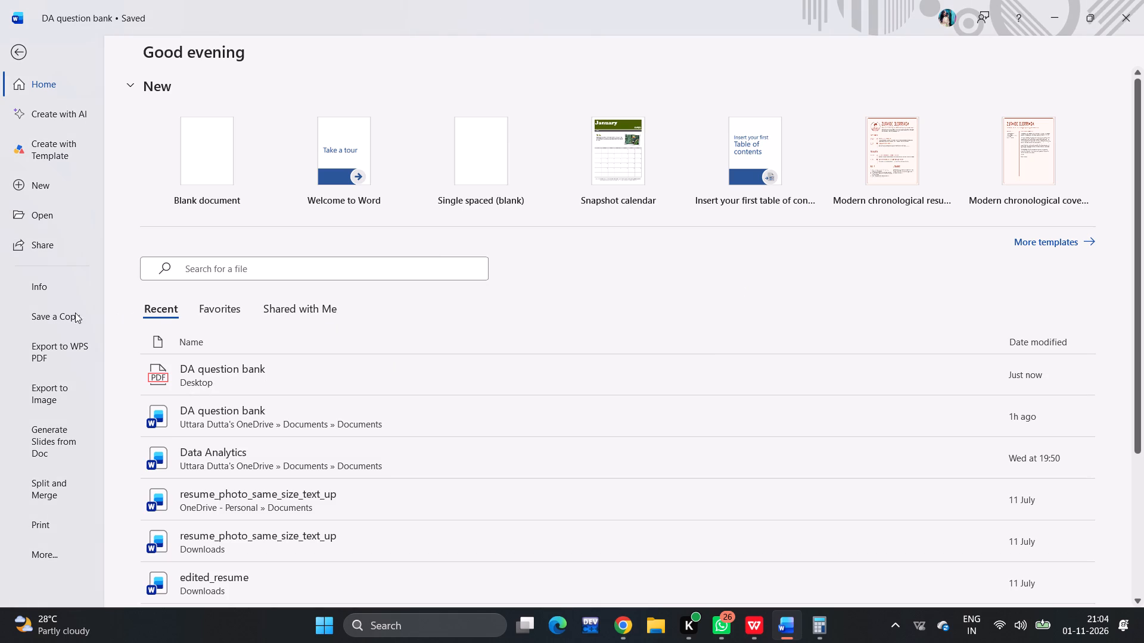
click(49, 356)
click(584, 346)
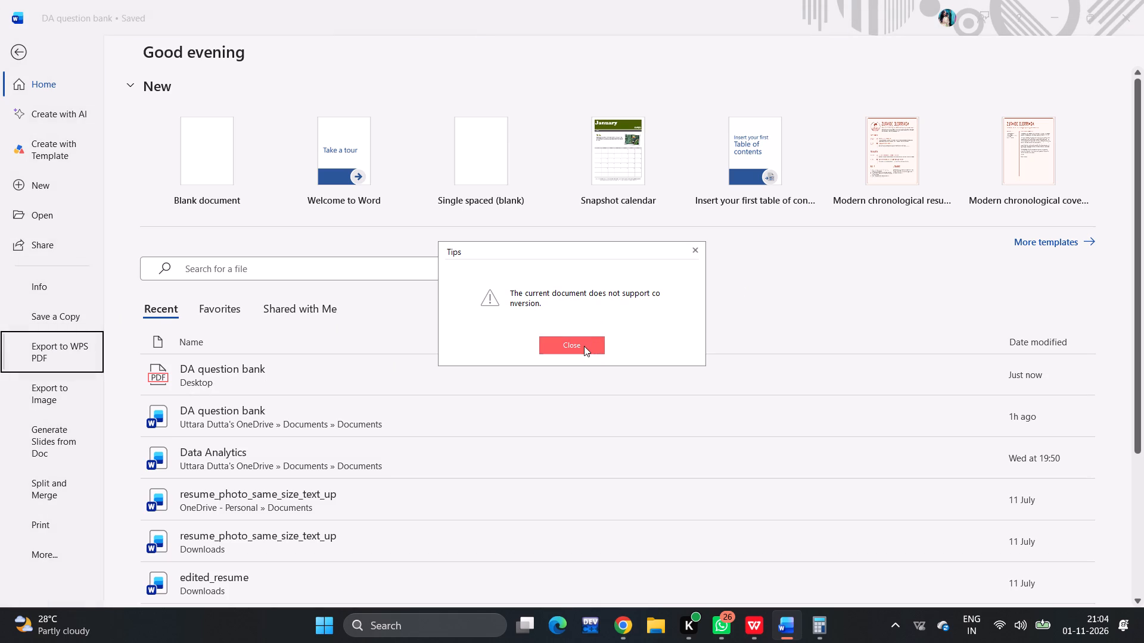
Try to open the DA question bank PDF from the recent files and check the closing pages.
click(303, 369)
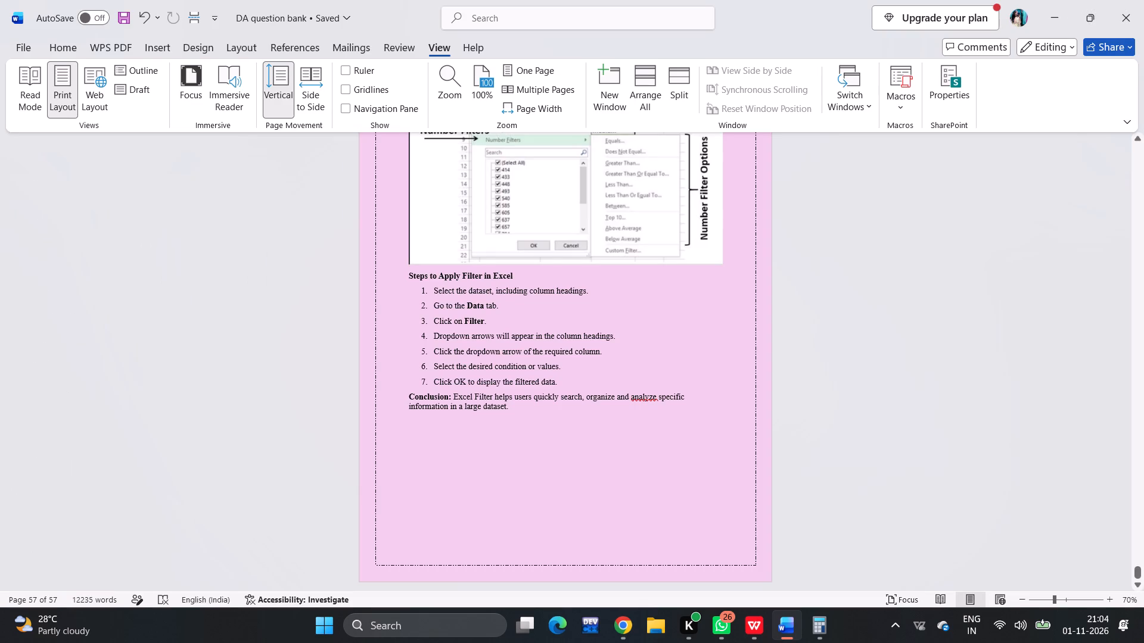
scroll(727, 292, up, 19)
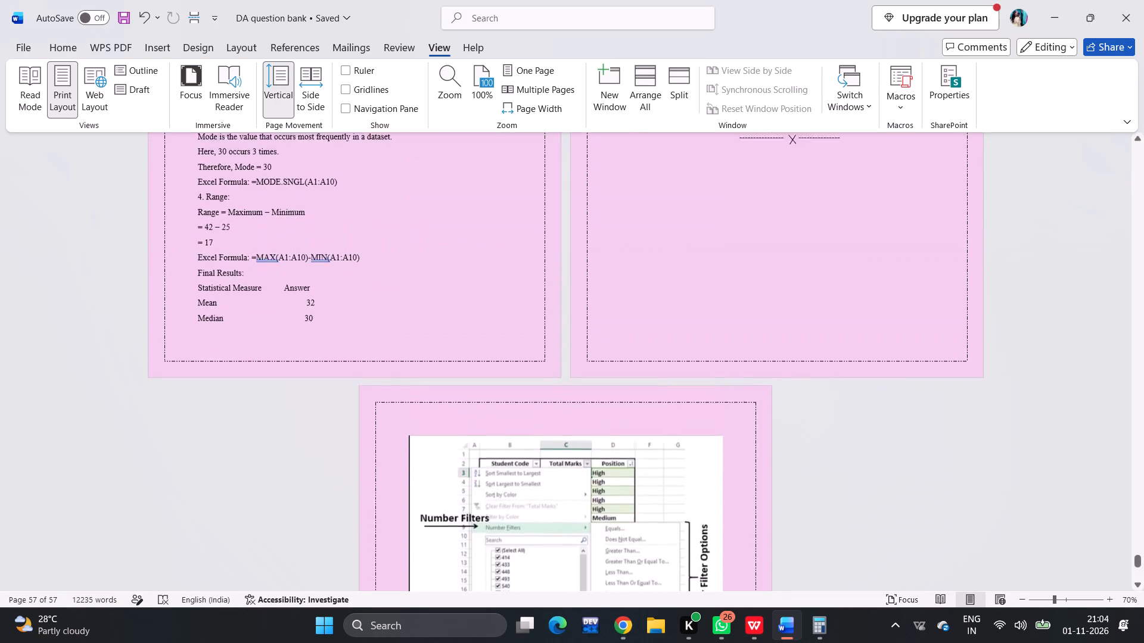
scroll(738, 289, up, 5)
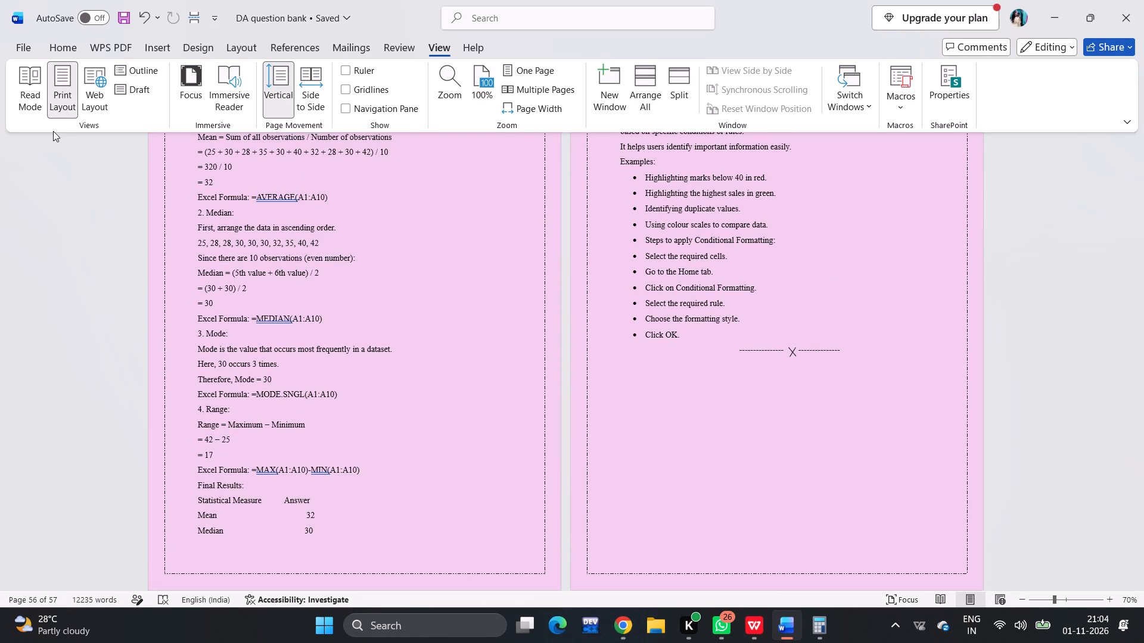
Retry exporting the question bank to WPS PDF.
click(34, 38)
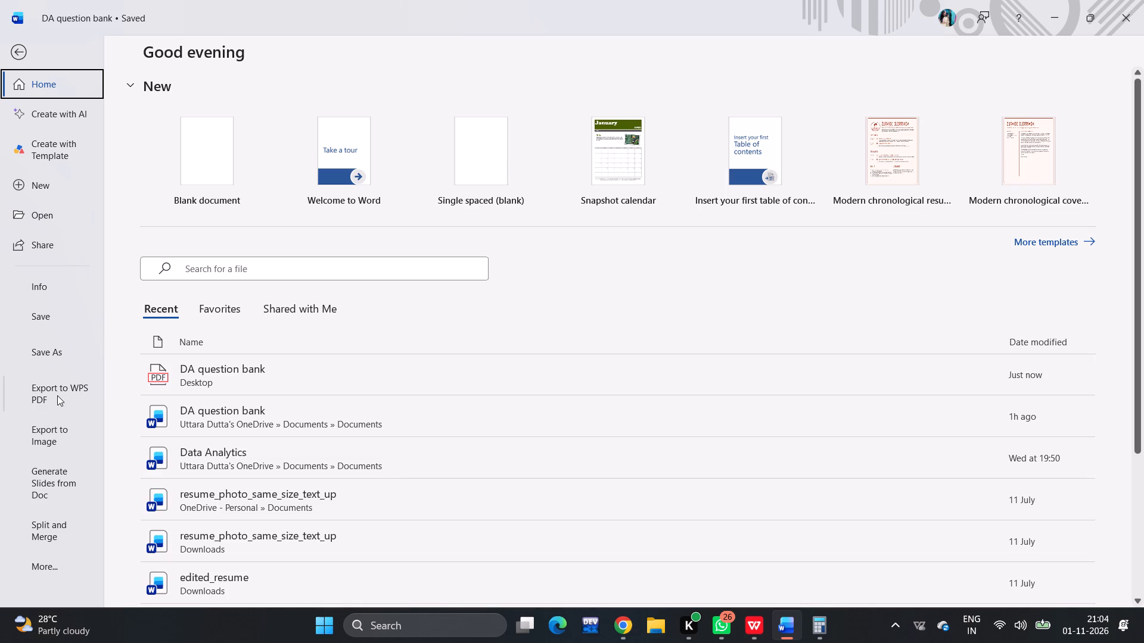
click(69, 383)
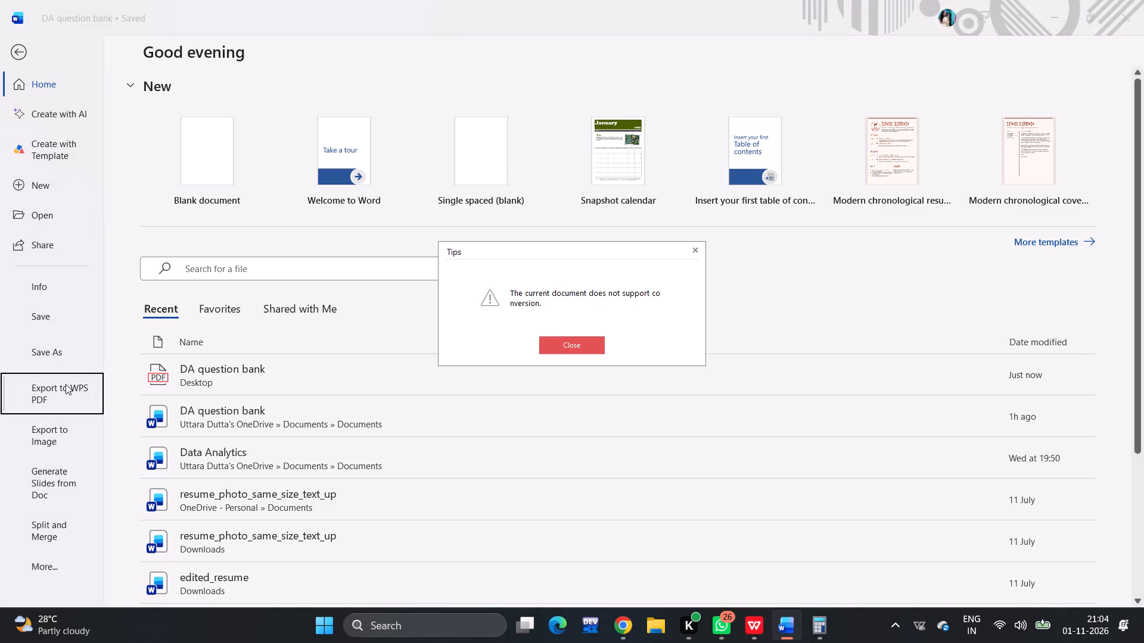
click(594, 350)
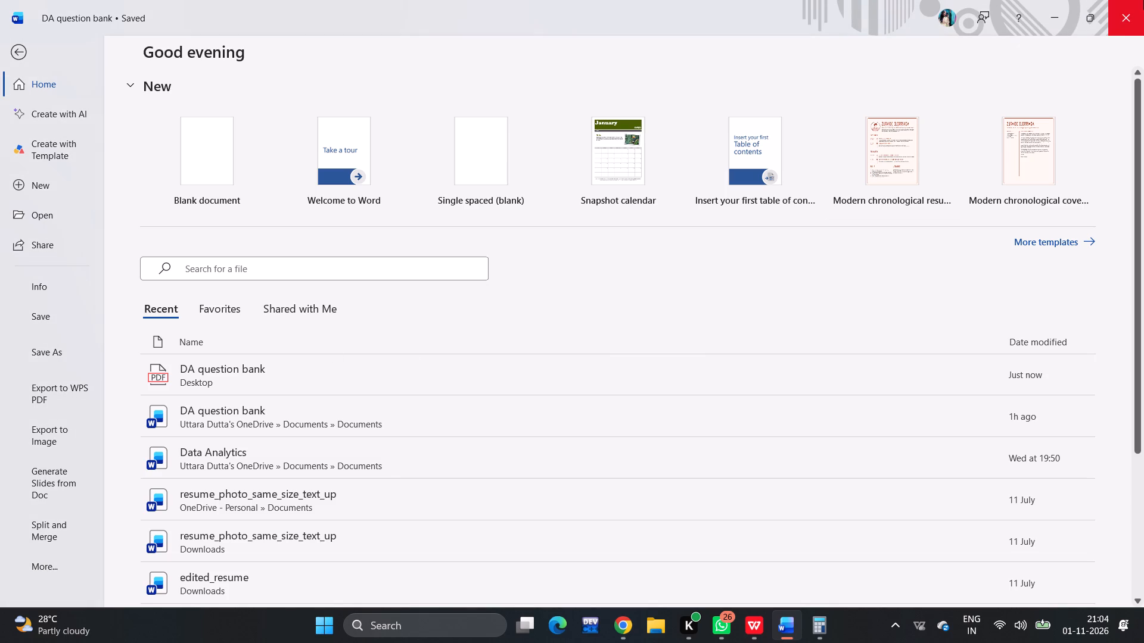
Try to open the Desktop copy of the DA question bank PDF from the recent files.
click(282, 393)
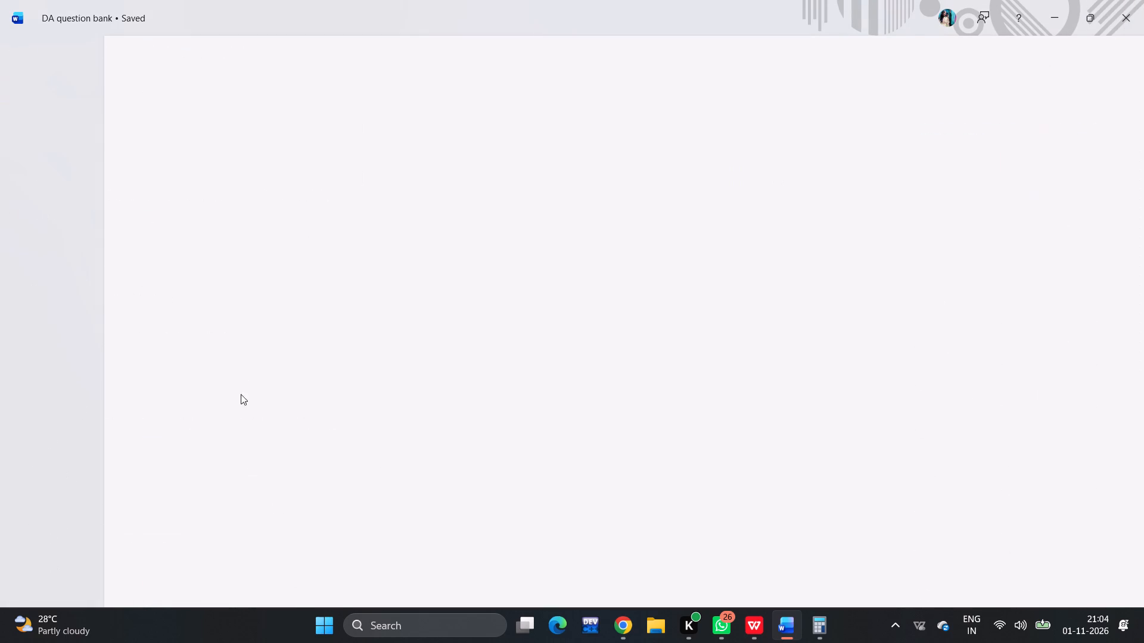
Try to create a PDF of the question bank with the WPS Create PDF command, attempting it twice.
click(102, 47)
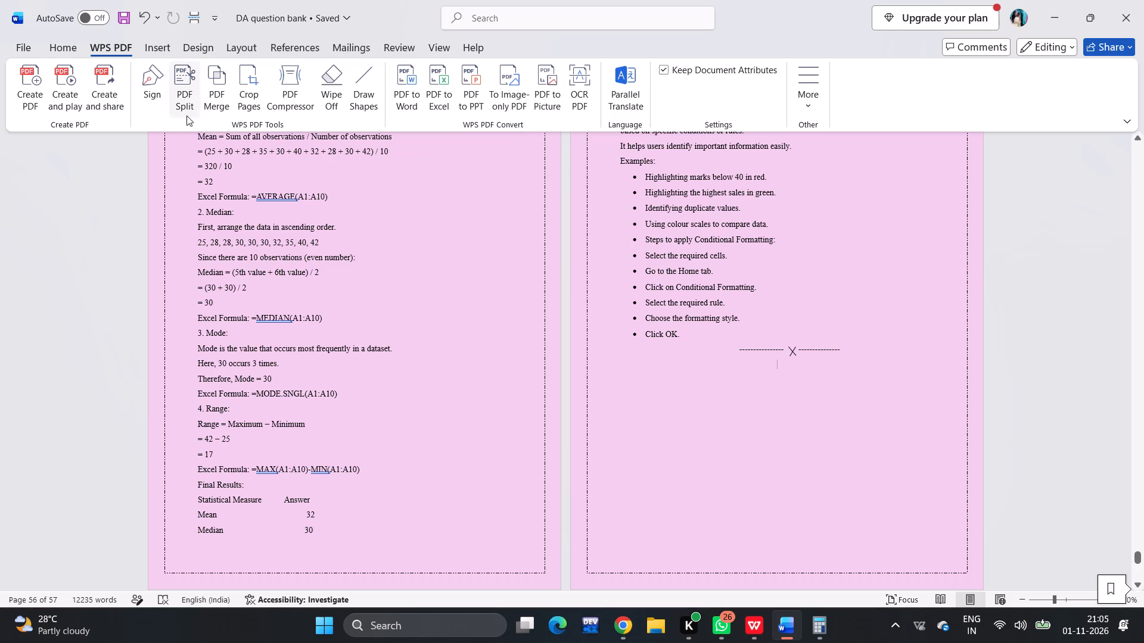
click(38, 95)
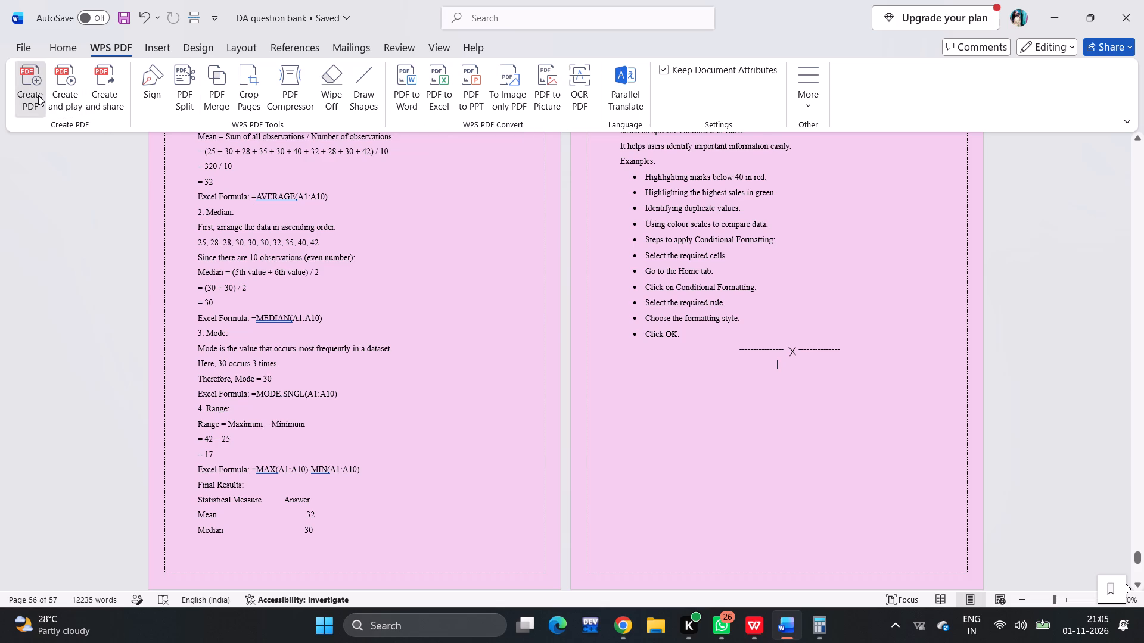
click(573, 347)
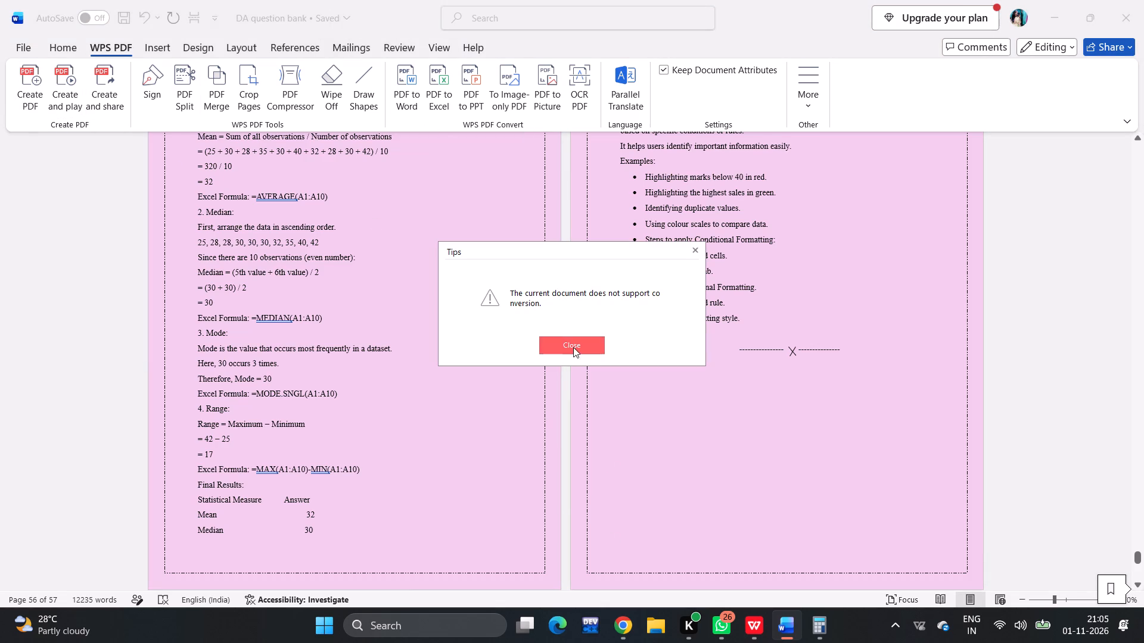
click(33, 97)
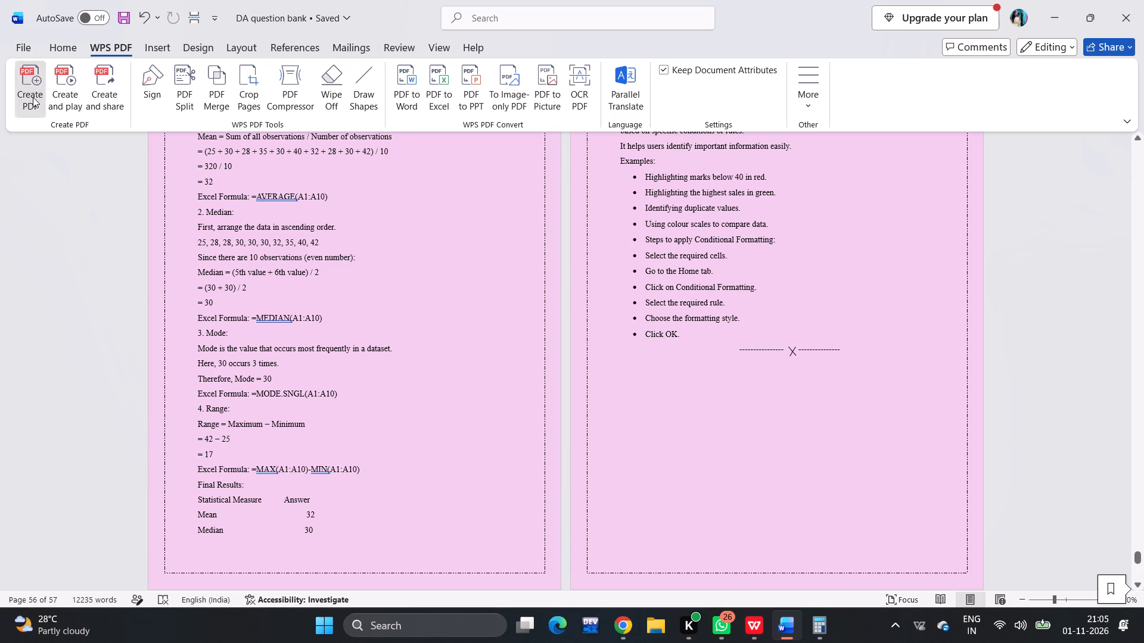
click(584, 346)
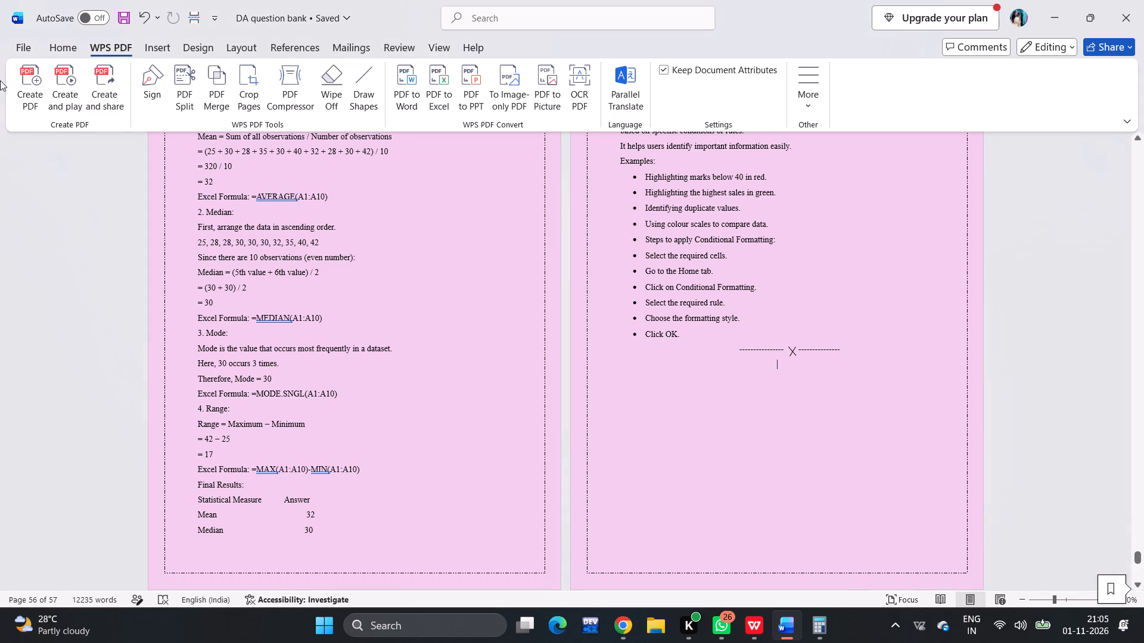
Try once more to open the saved DA question bank PDF from the recent files.
click(23, 49)
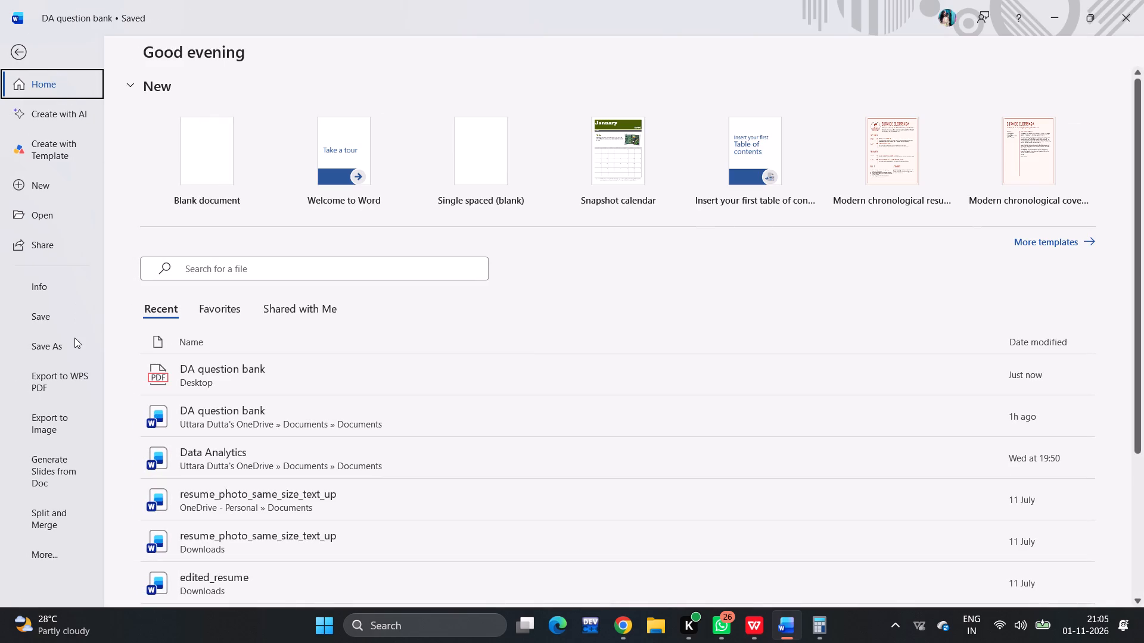
right_click(256, 372)
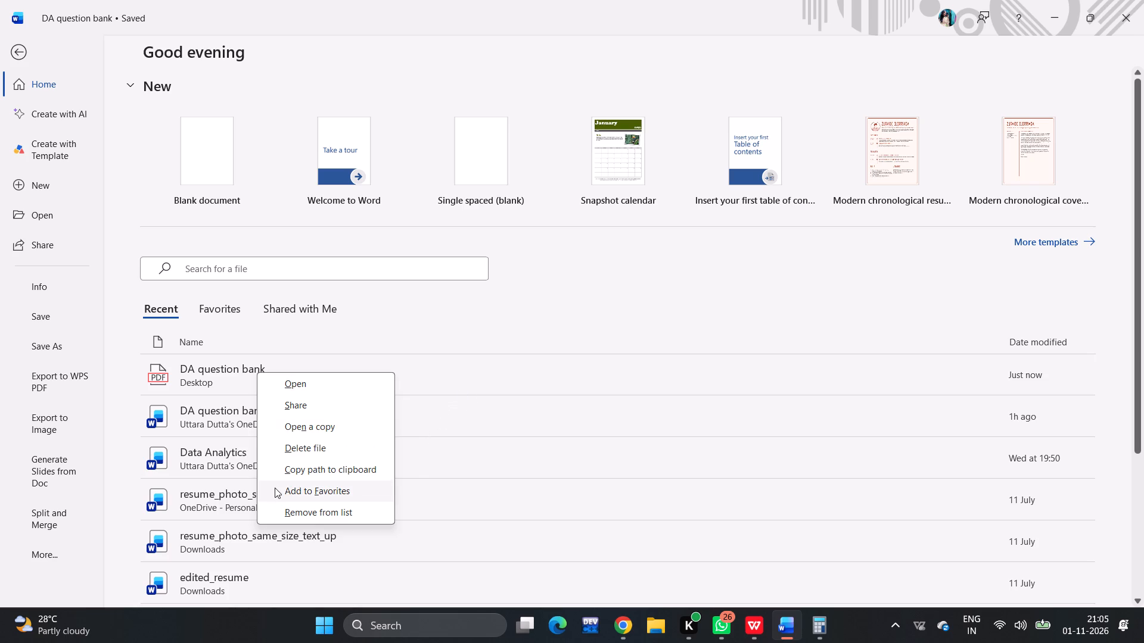
click(462, 352)
double_click(154, 367)
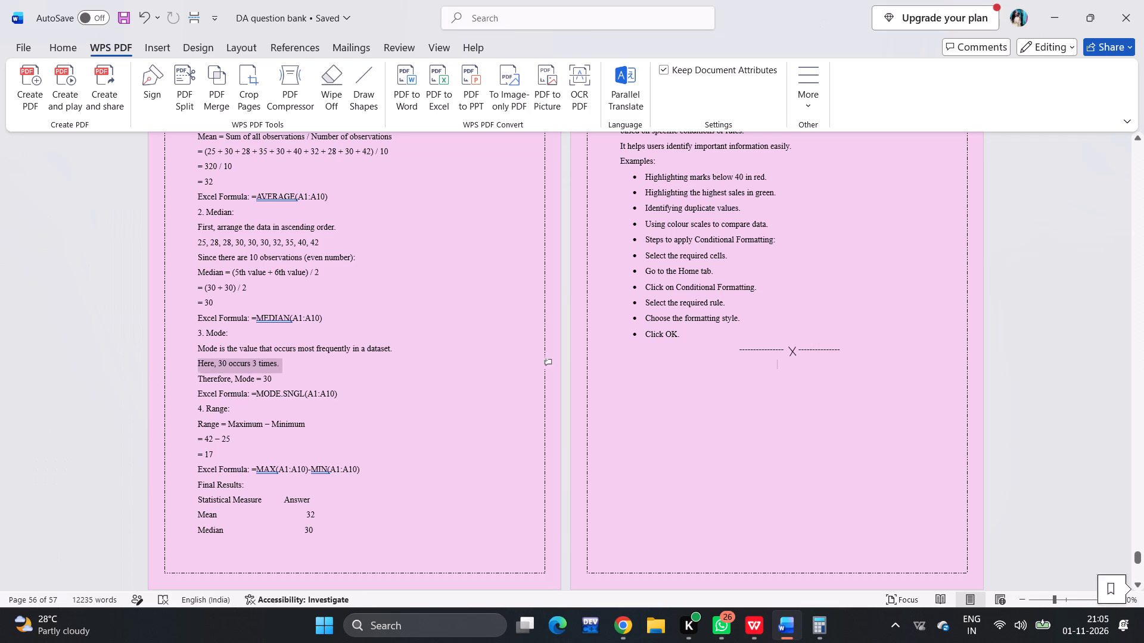
scroll(352, 320, up, 7)
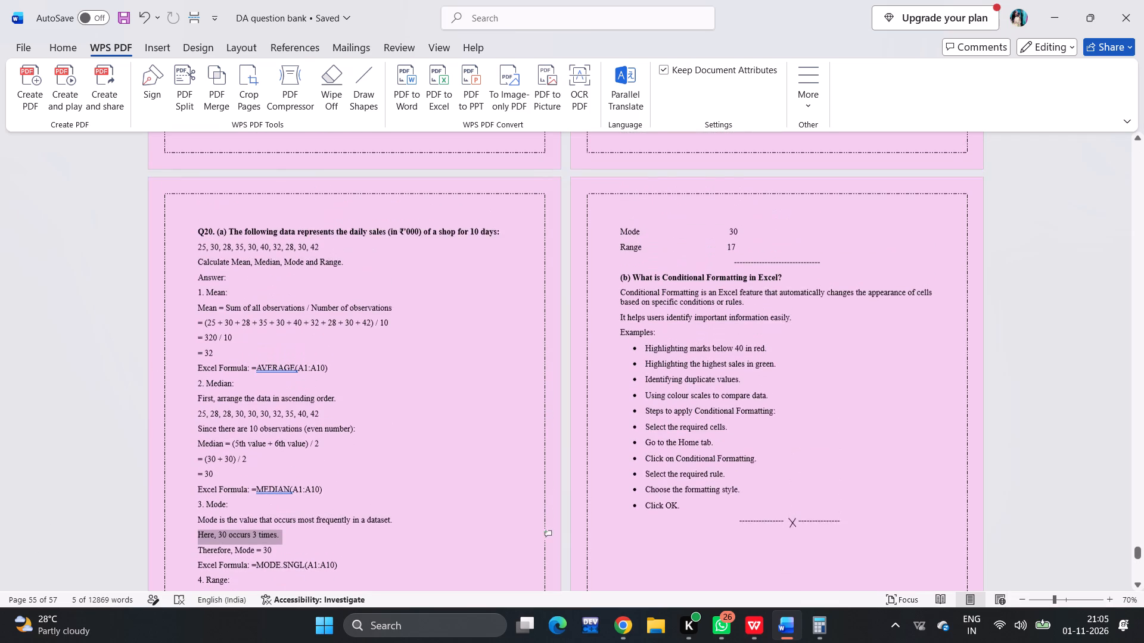
Minimise the document and copy the DA question bank PDF file from the desktop.
click(1065, 17)
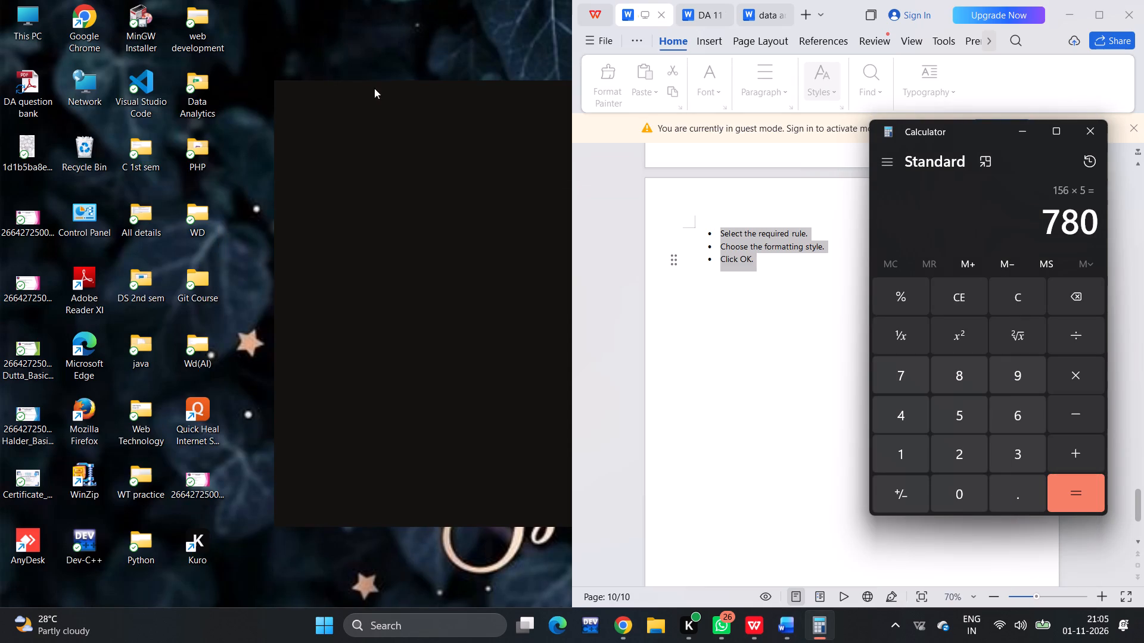
right_click(11, 106)
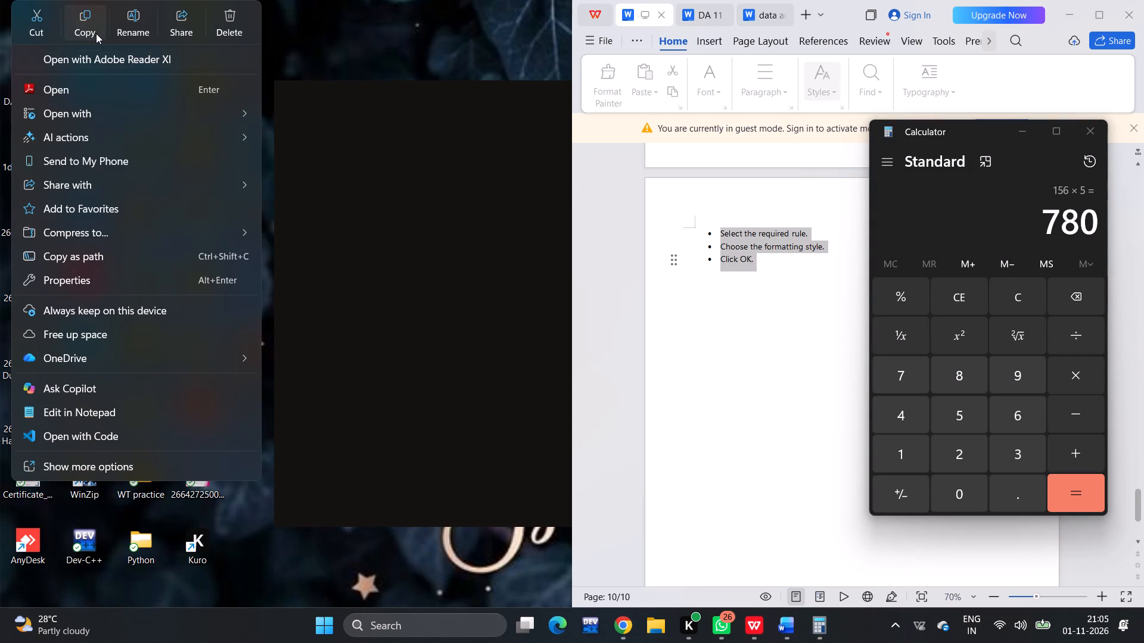
click(96, 33)
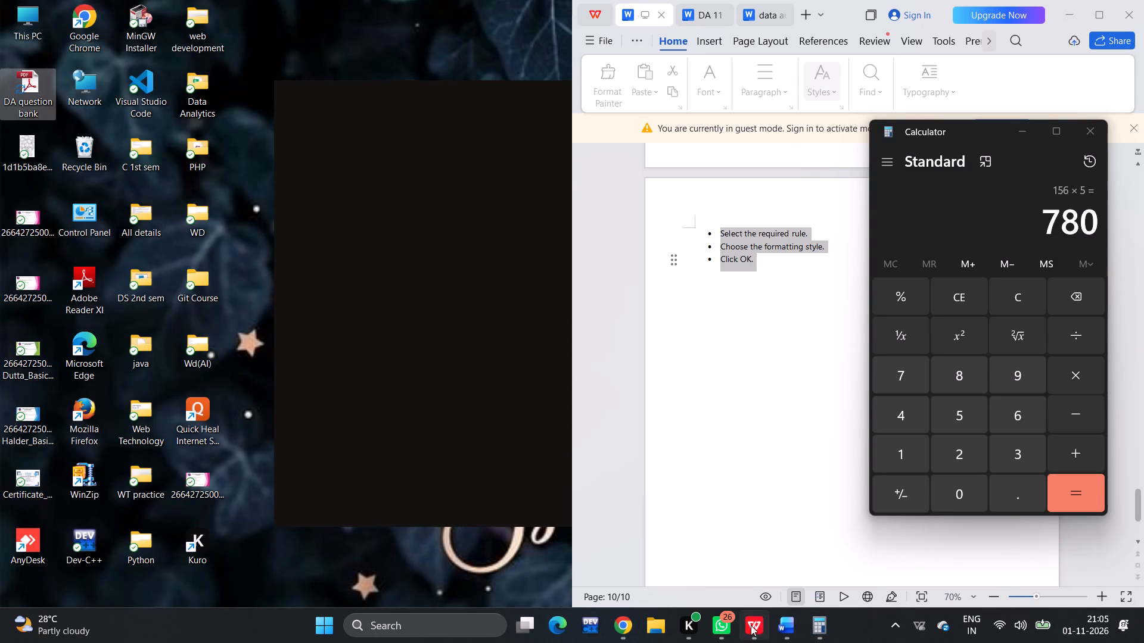
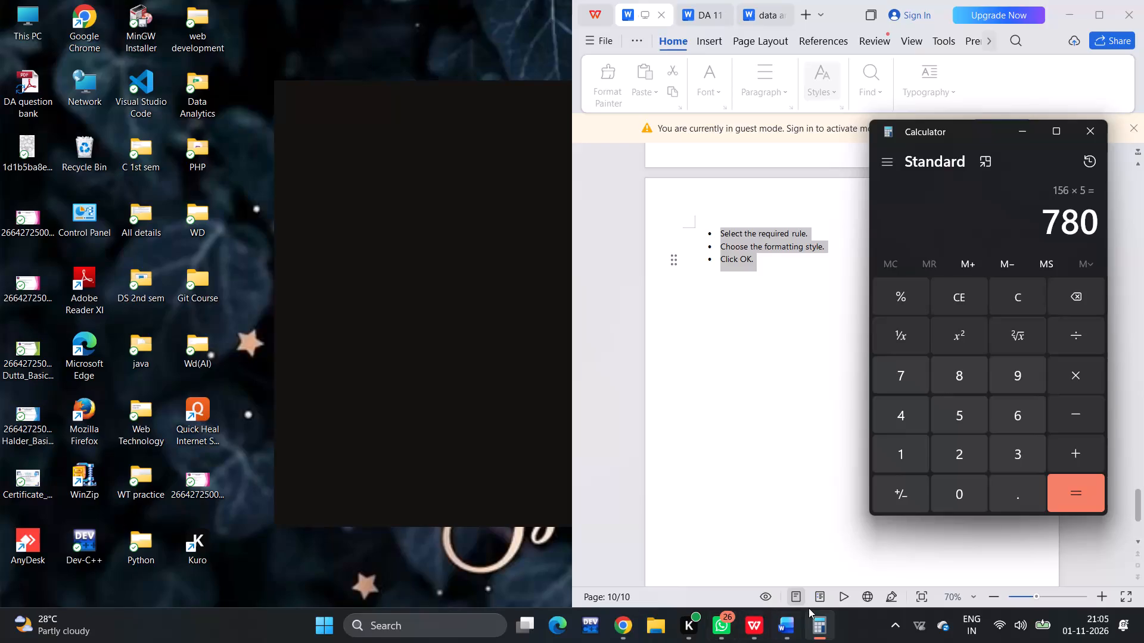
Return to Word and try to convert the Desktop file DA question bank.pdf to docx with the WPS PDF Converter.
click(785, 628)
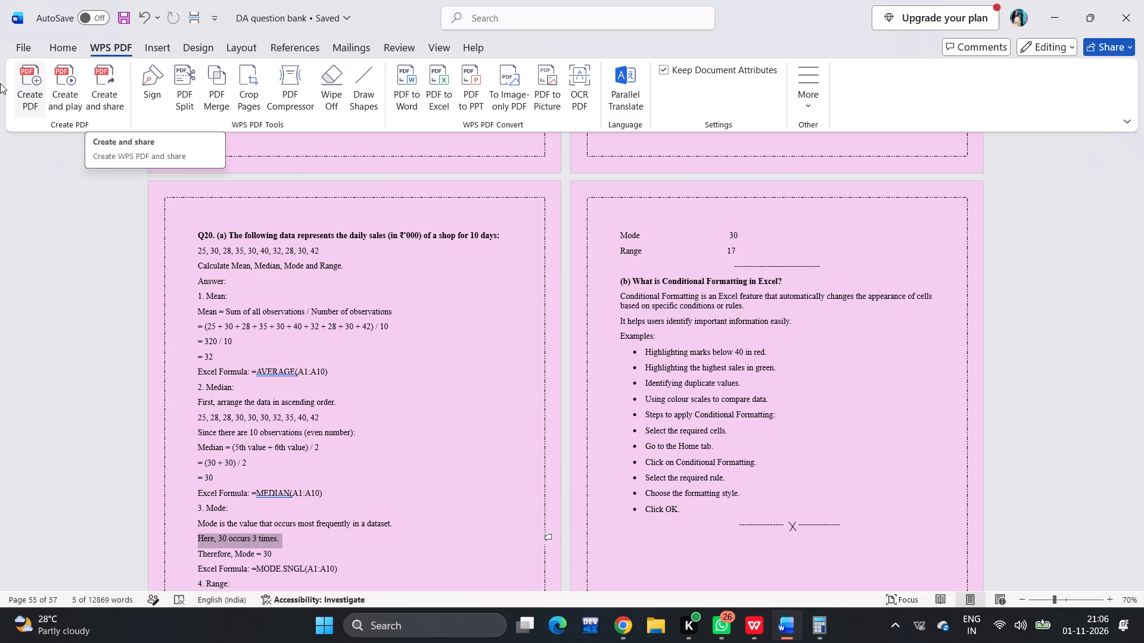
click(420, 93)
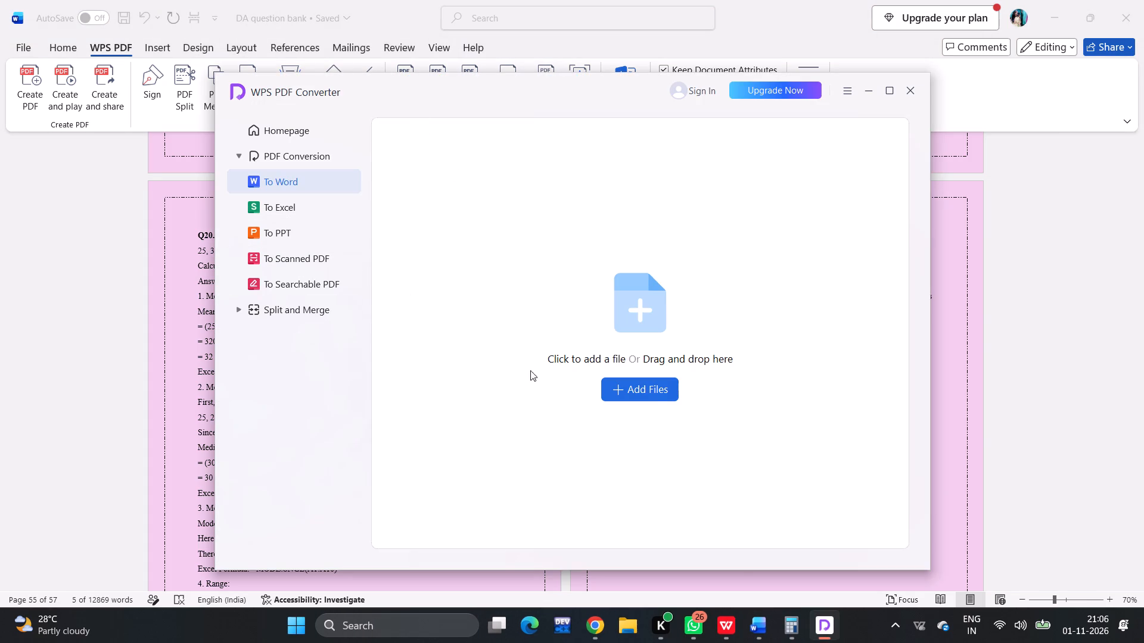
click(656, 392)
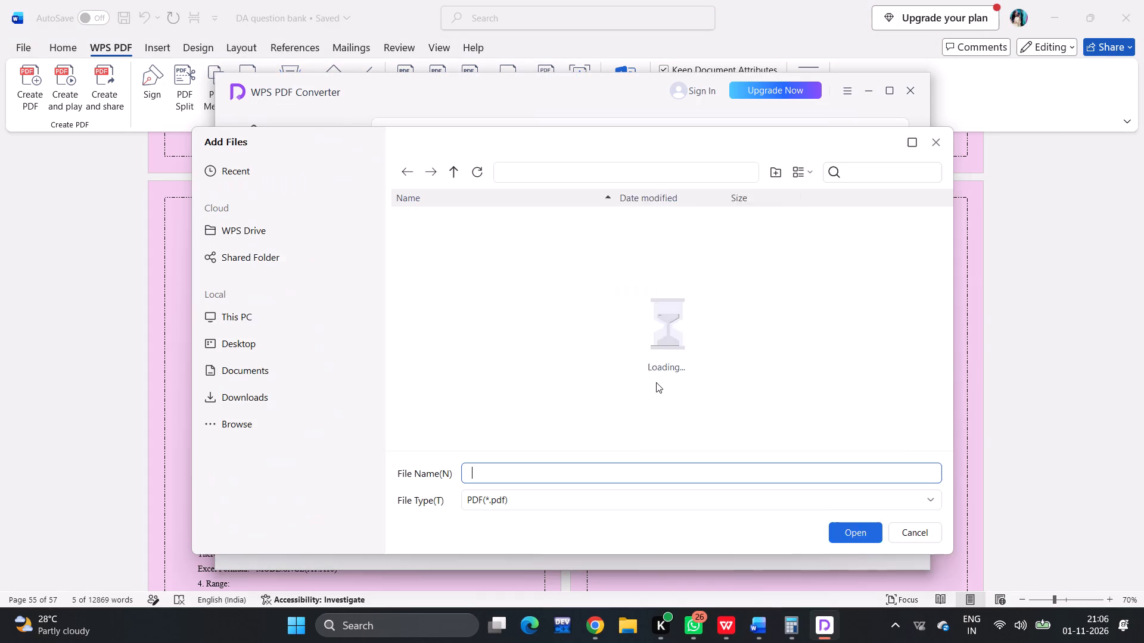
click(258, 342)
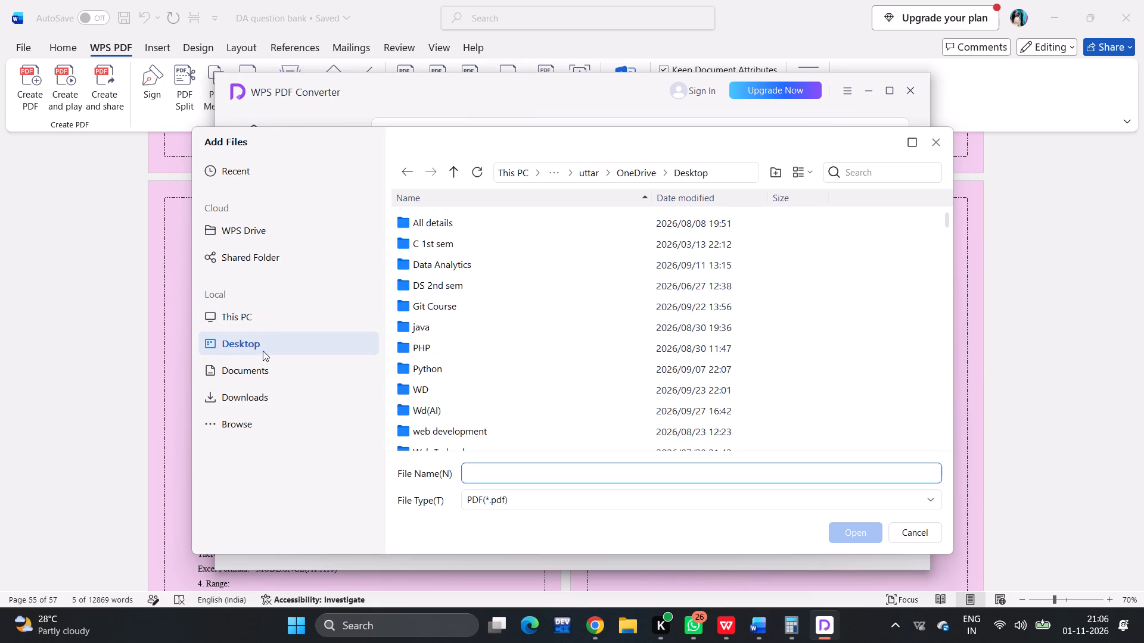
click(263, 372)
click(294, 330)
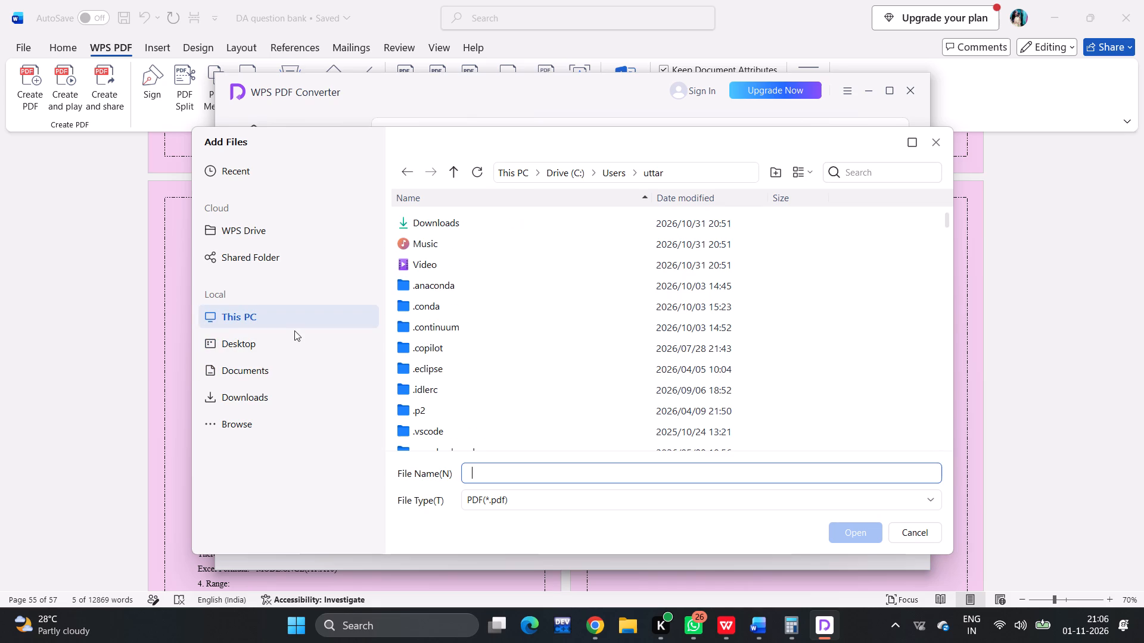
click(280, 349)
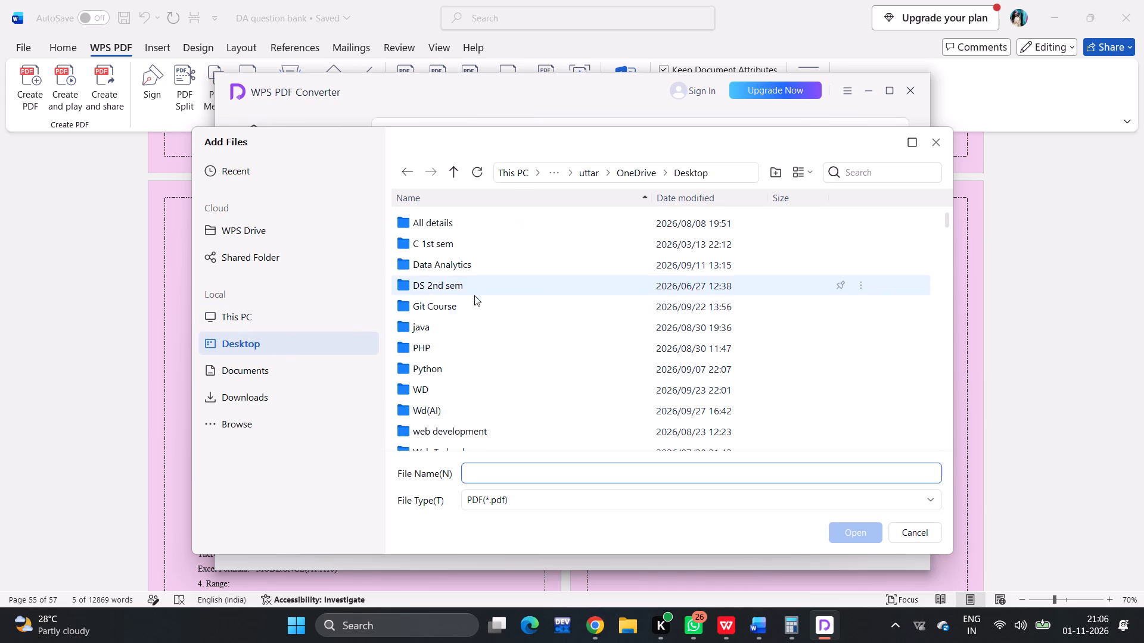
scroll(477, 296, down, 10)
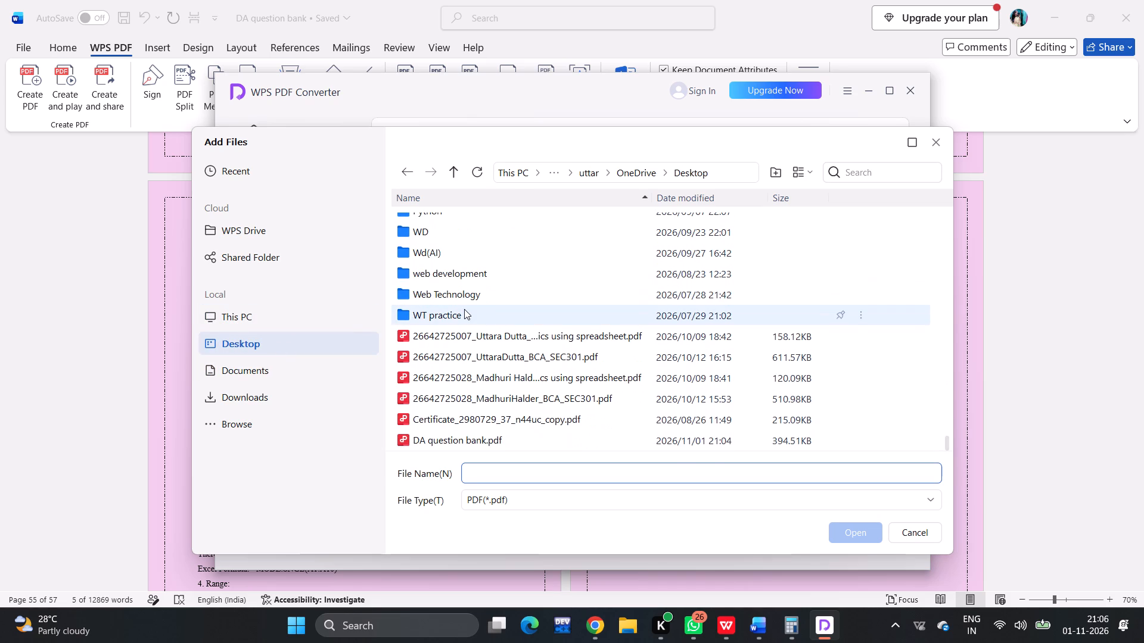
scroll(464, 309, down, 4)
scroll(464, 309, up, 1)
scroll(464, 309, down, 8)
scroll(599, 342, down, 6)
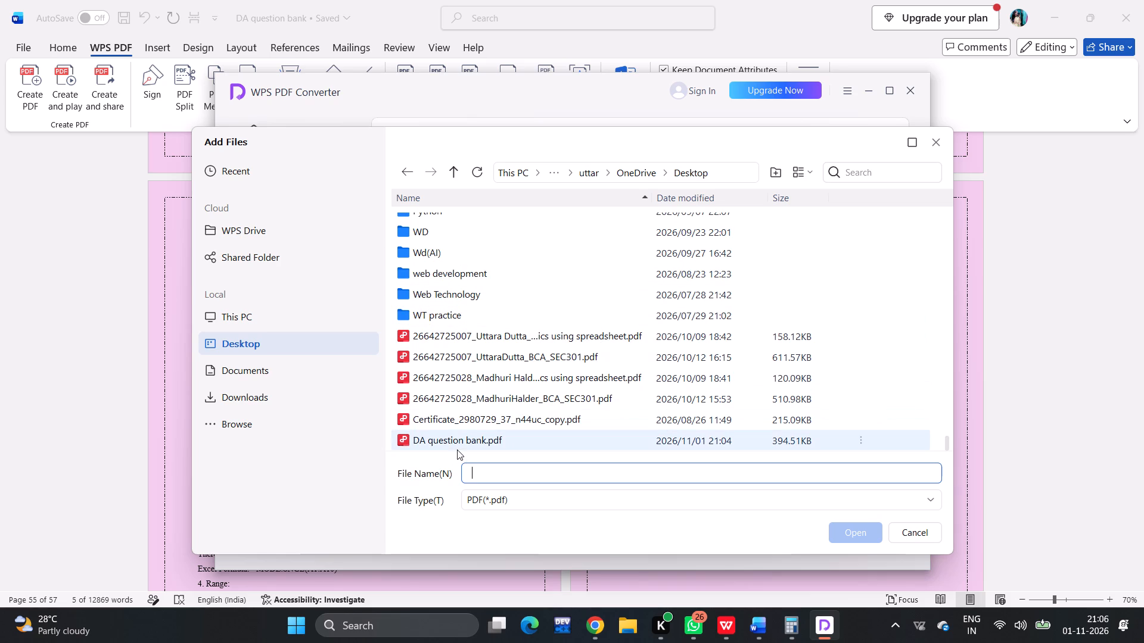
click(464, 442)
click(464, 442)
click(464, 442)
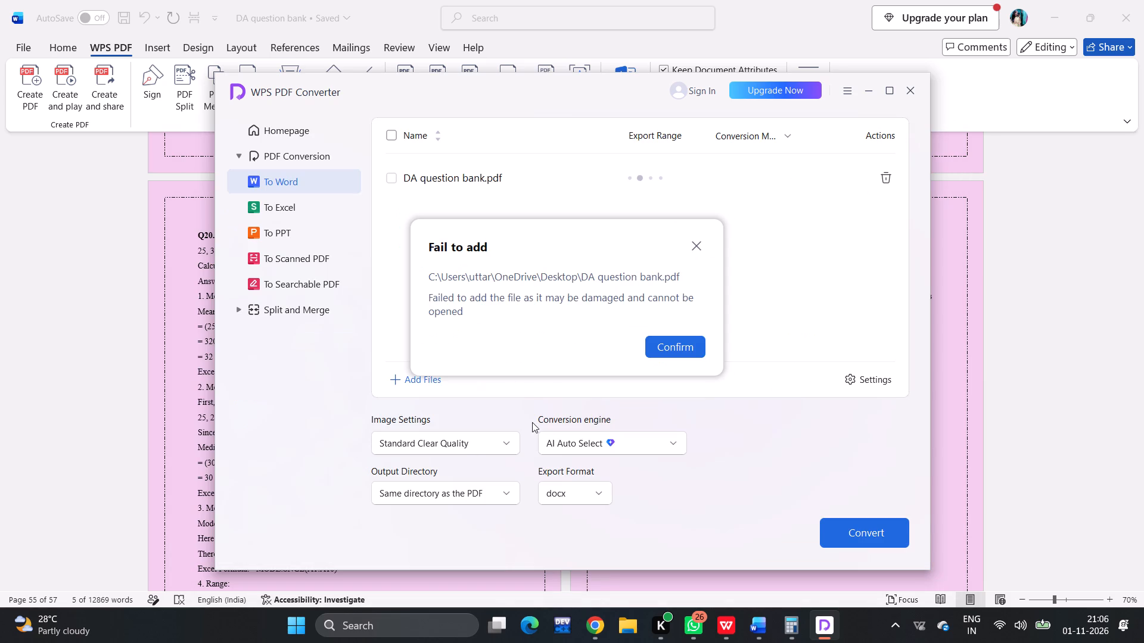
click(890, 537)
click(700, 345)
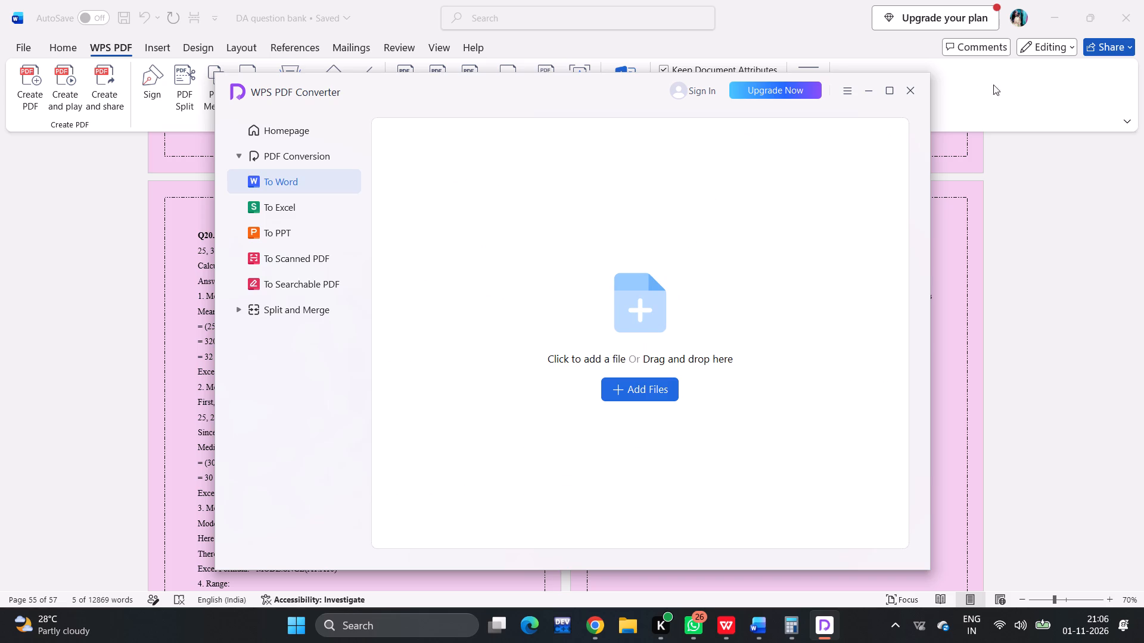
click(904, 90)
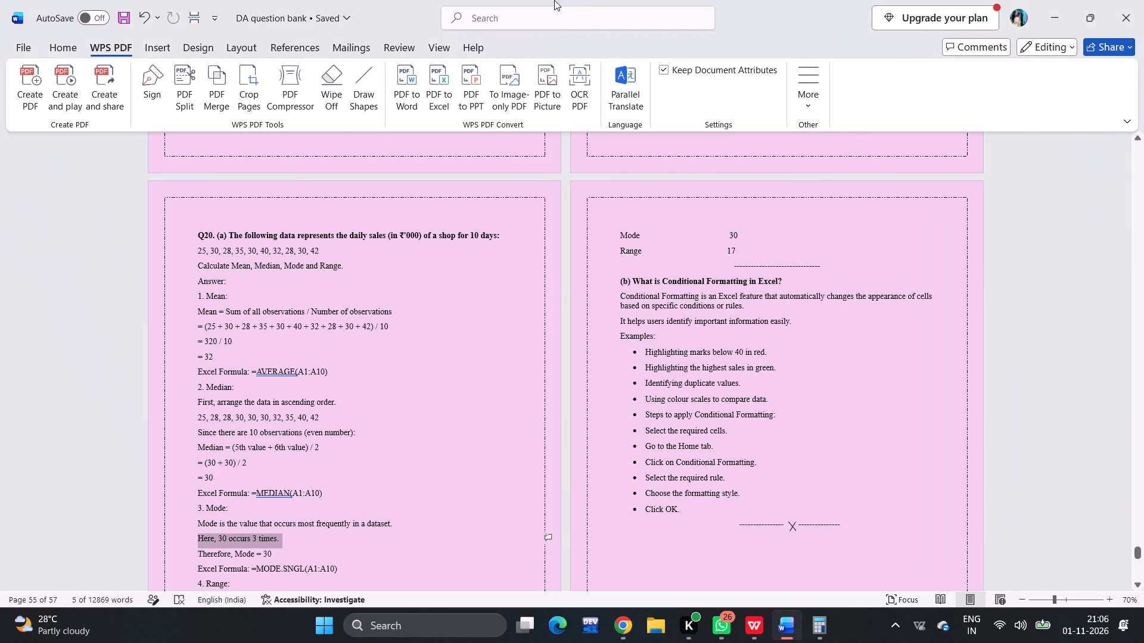
Open the OneDrive Documents copy of the DA question bank from Word's recent files and look over its opening pages.
click(37, 42)
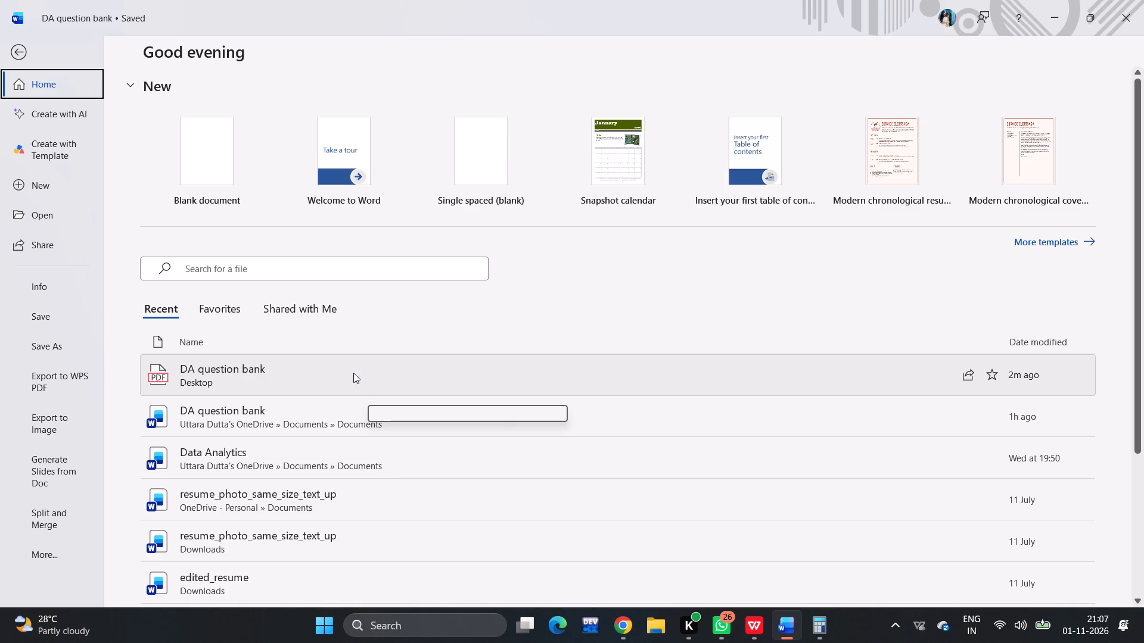
click(337, 429)
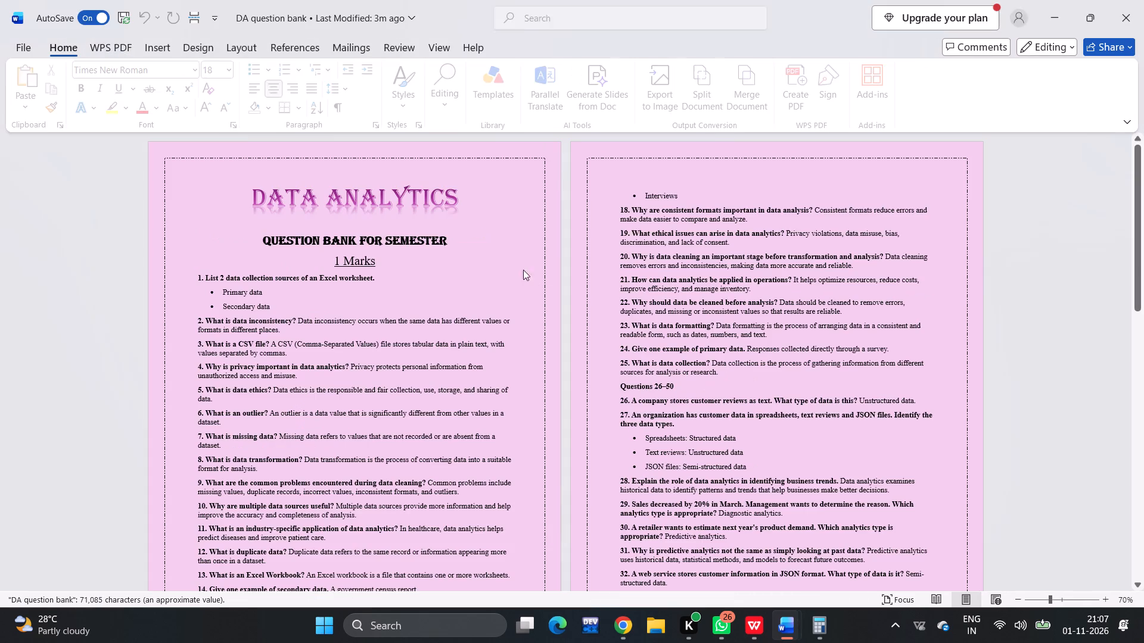
scroll(491, 213, up, 7)
scroll(491, 213, down, 3)
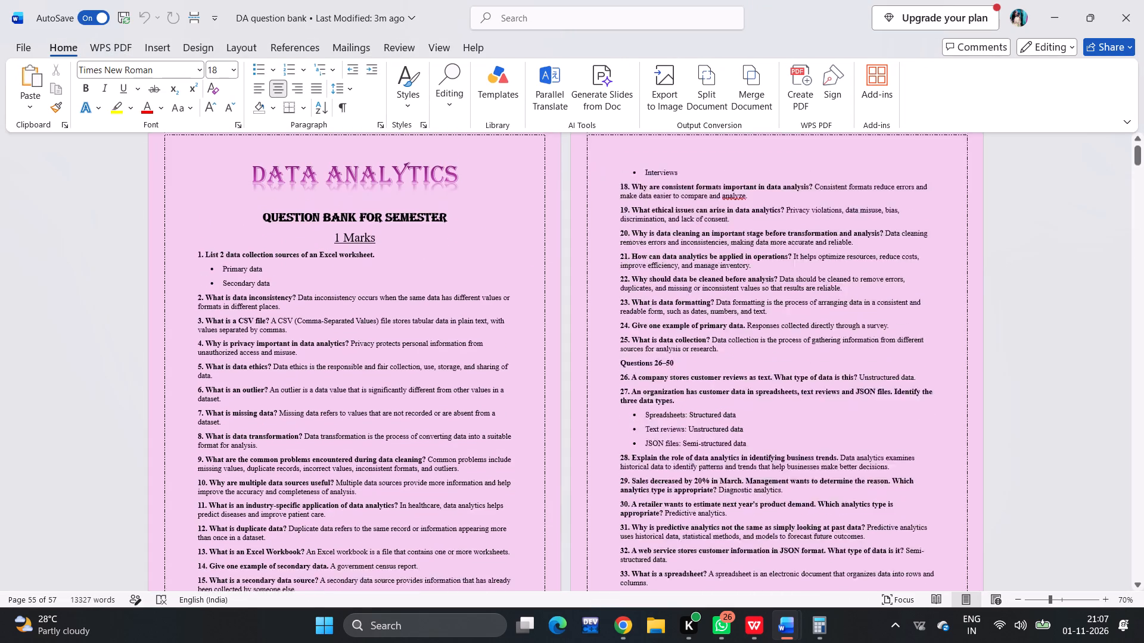
scroll(491, 213, down, 9)
scroll(491, 213, up, 10)
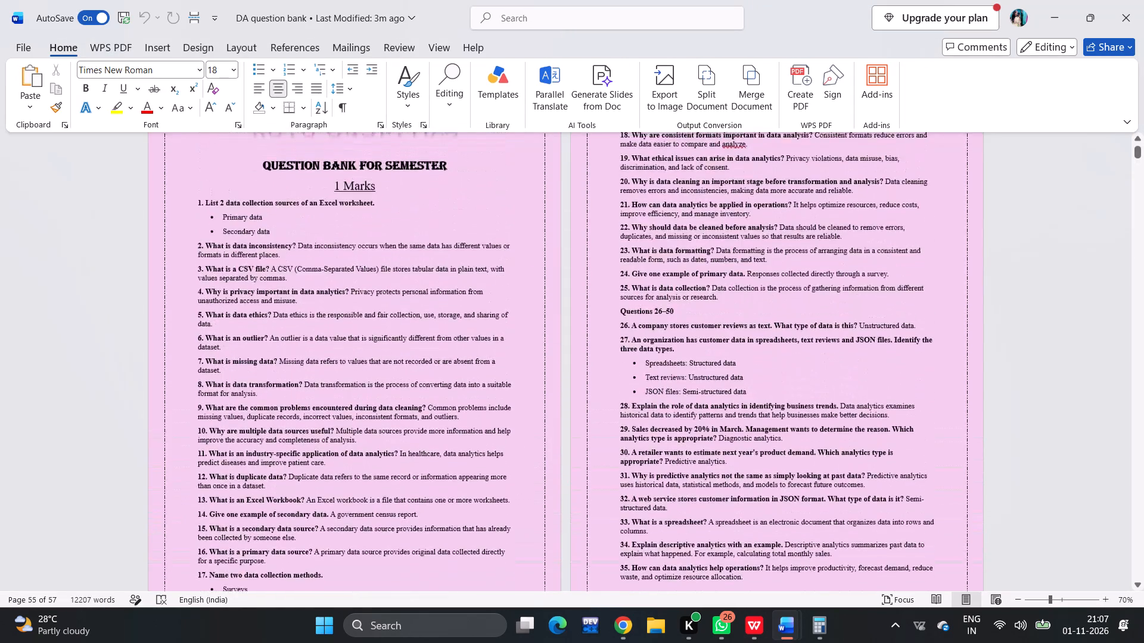
scroll(491, 213, up, 11)
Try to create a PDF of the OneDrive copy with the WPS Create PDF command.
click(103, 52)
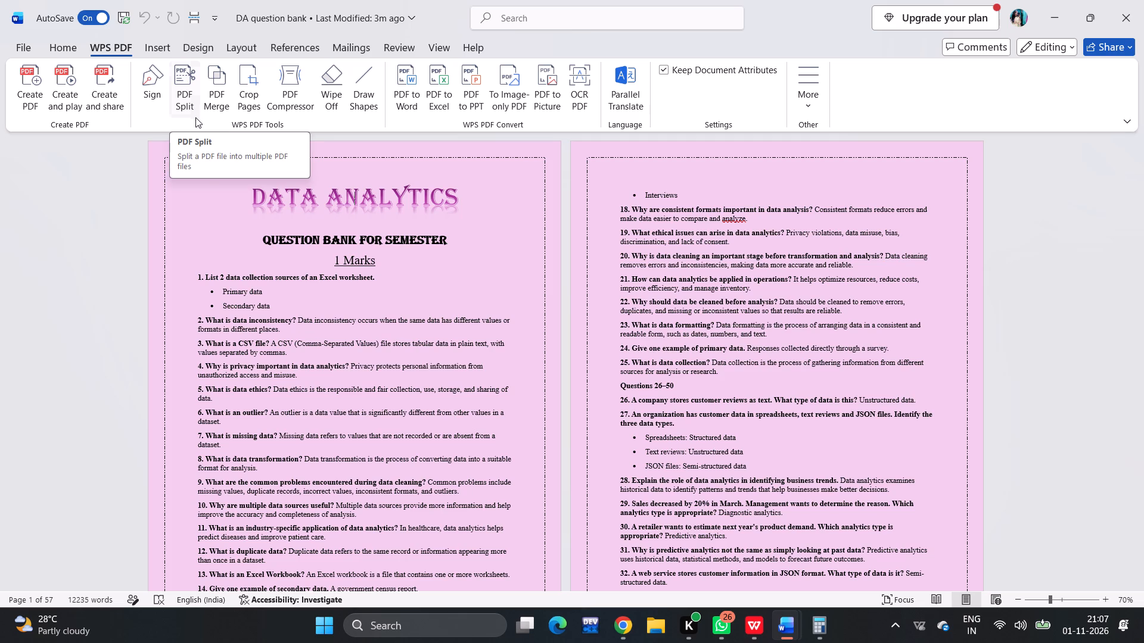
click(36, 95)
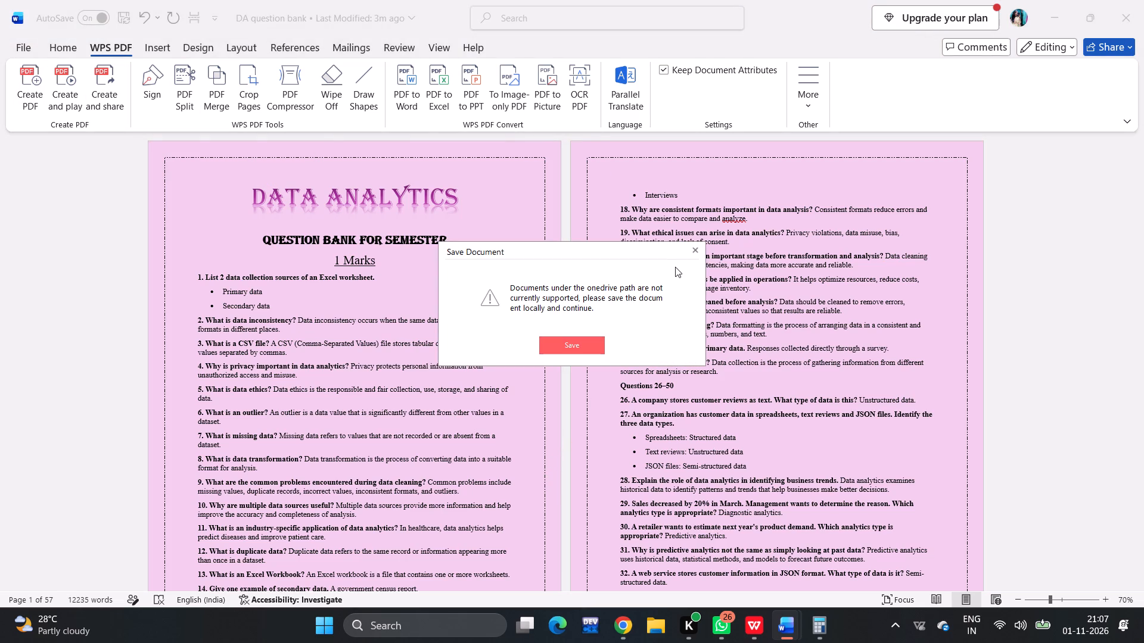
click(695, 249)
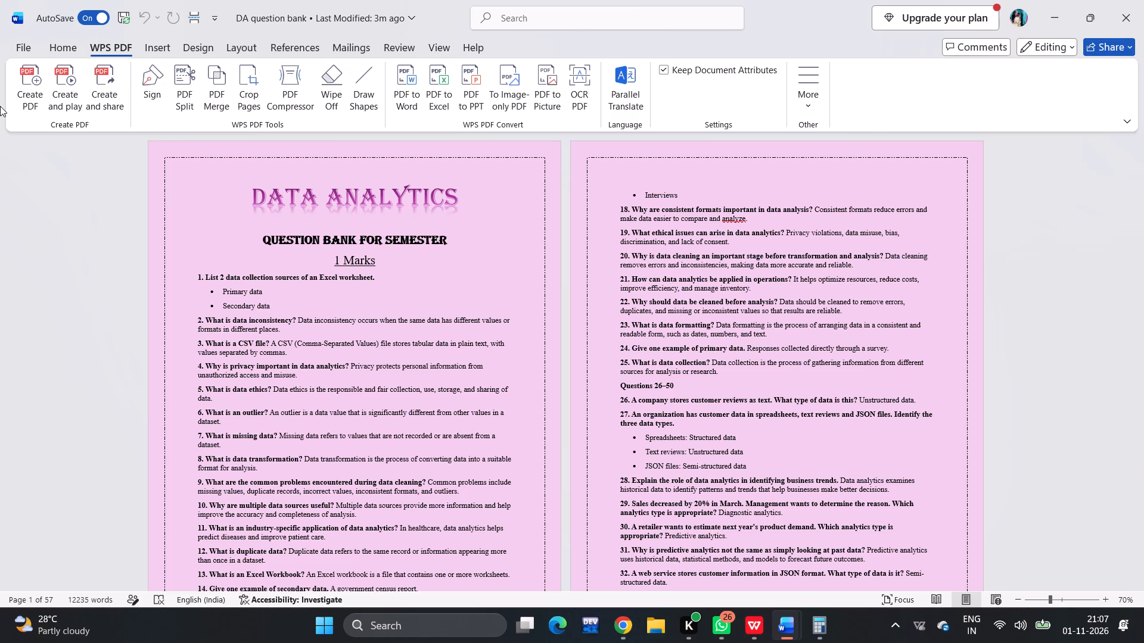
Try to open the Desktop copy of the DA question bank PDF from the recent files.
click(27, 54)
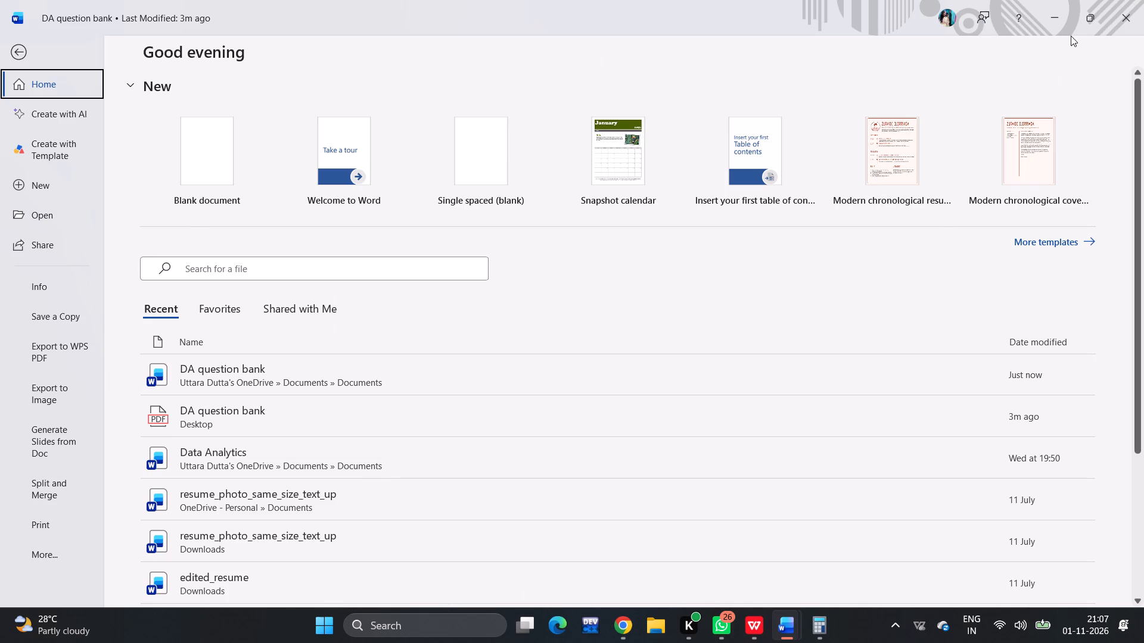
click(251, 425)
Bring the OneDrive Documents copy of the DA question bank back up from the recent files.
click(29, 52)
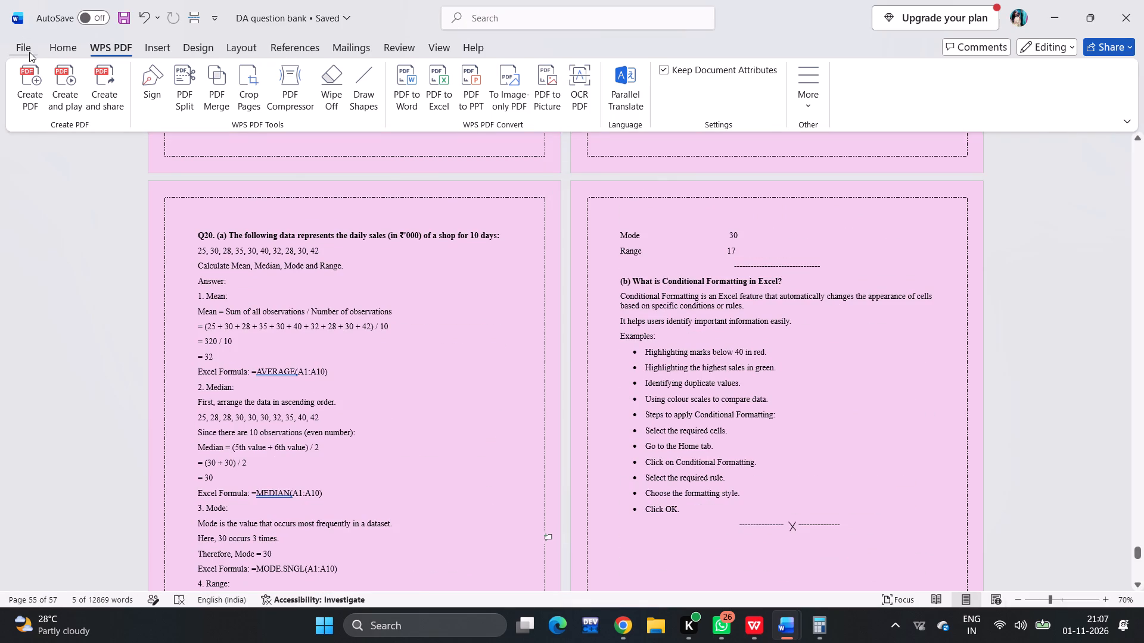
click(302, 376)
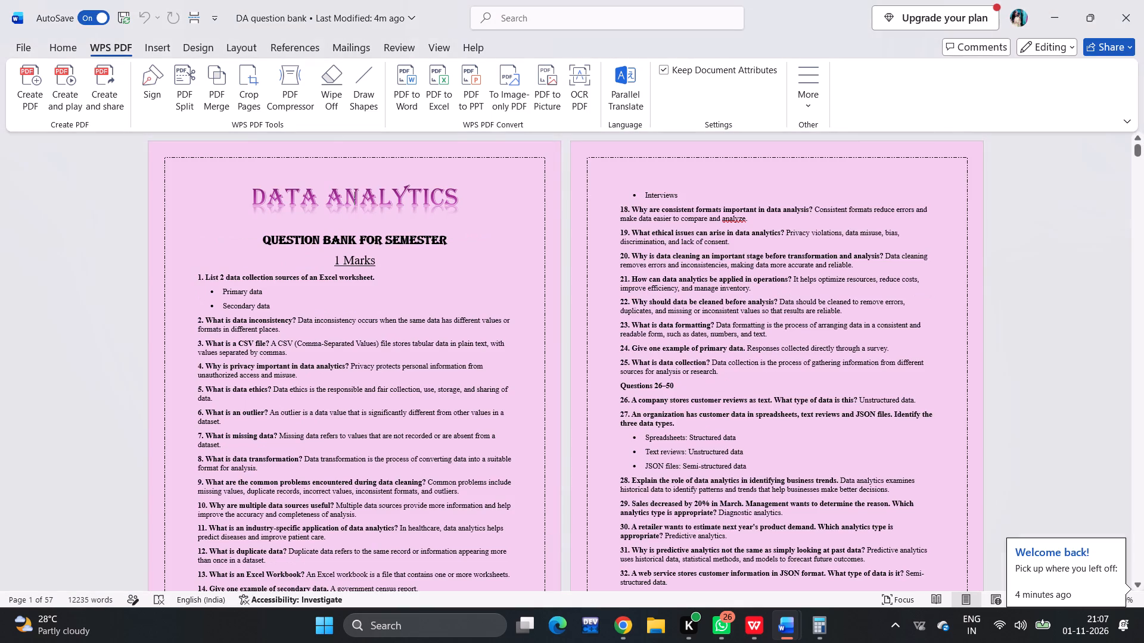
Examine the question bank's closing pages, covering Q20, the X divider after Conditional Formatting, and the final page on Excel filters.
scroll(565, 385, up, 9)
scroll(571, 385, down, 20)
scroll(571, 385, down, 2)
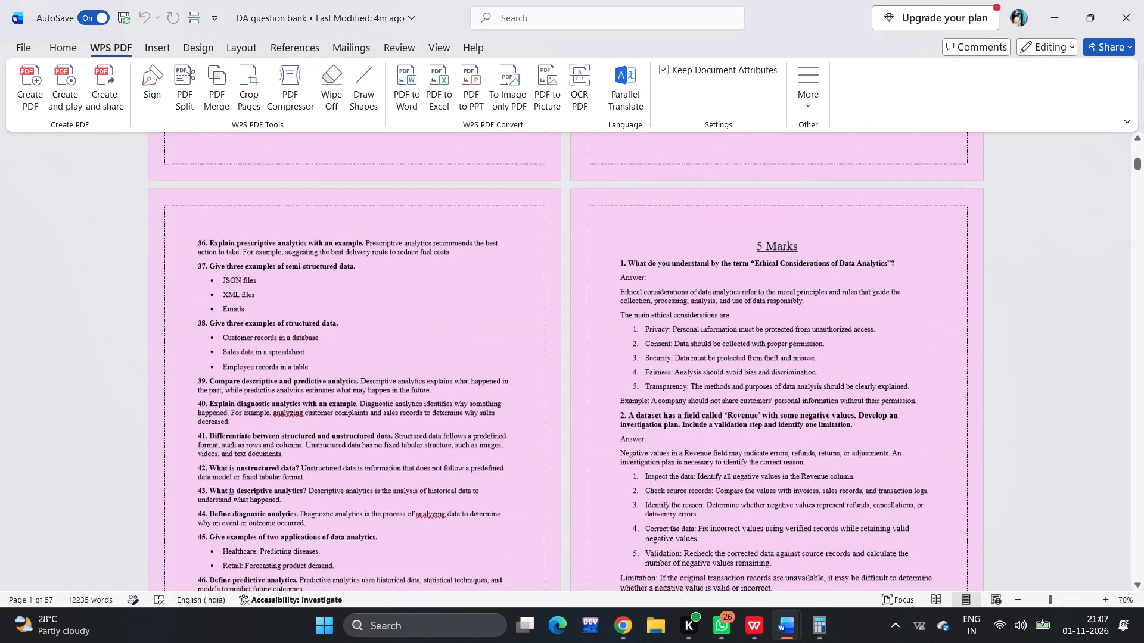
scroll(566, 451, down, 11)
drag(1139, 171, 1138, 224)
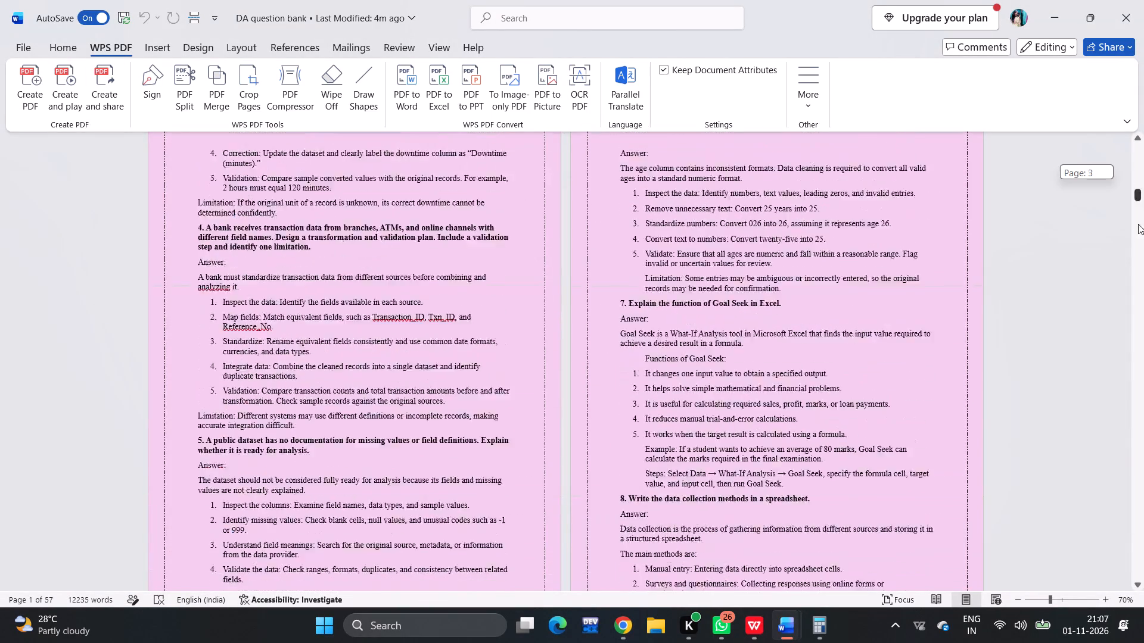
drag(1138, 224, 1143, 587)
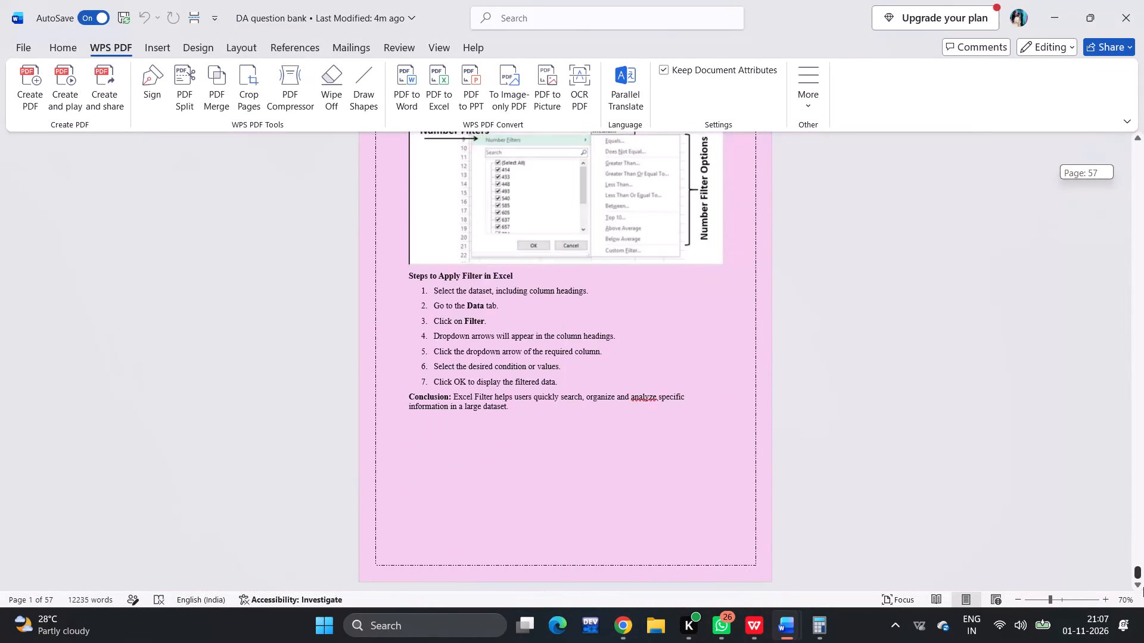
drag(1143, 587, 1143, 567)
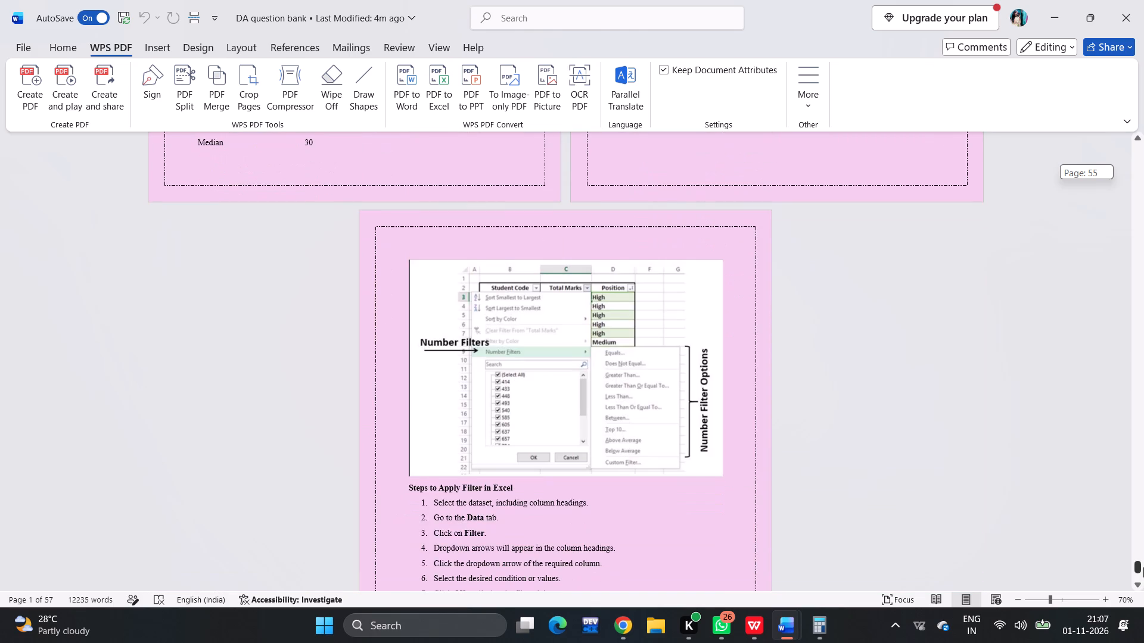
drag(1143, 567, 1143, 554)
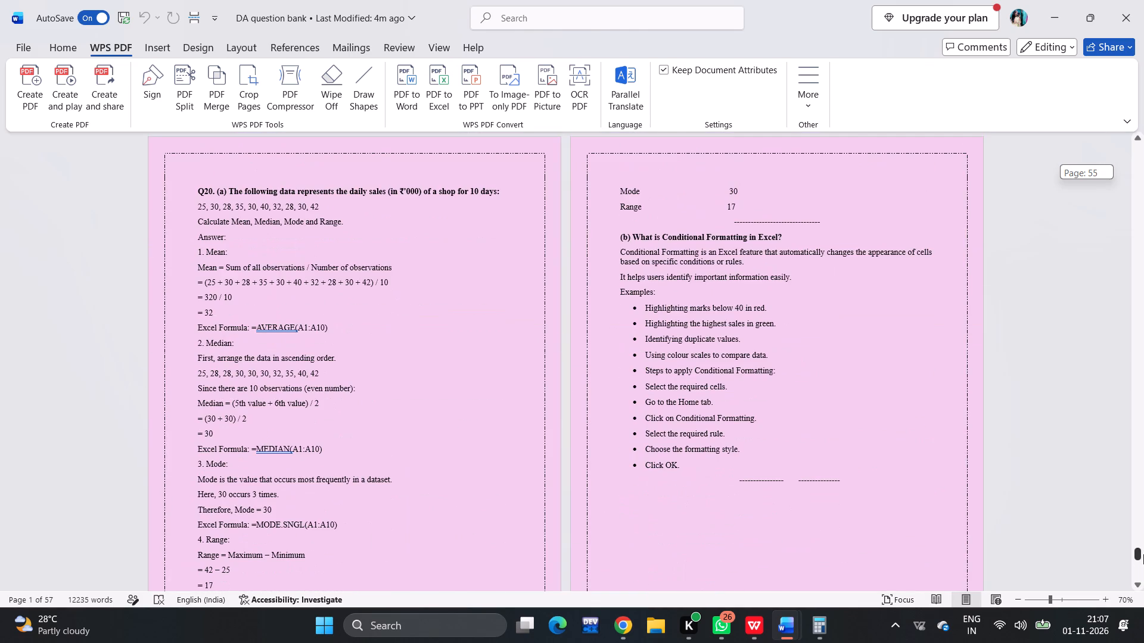
drag(1143, 554, 1143, 573)
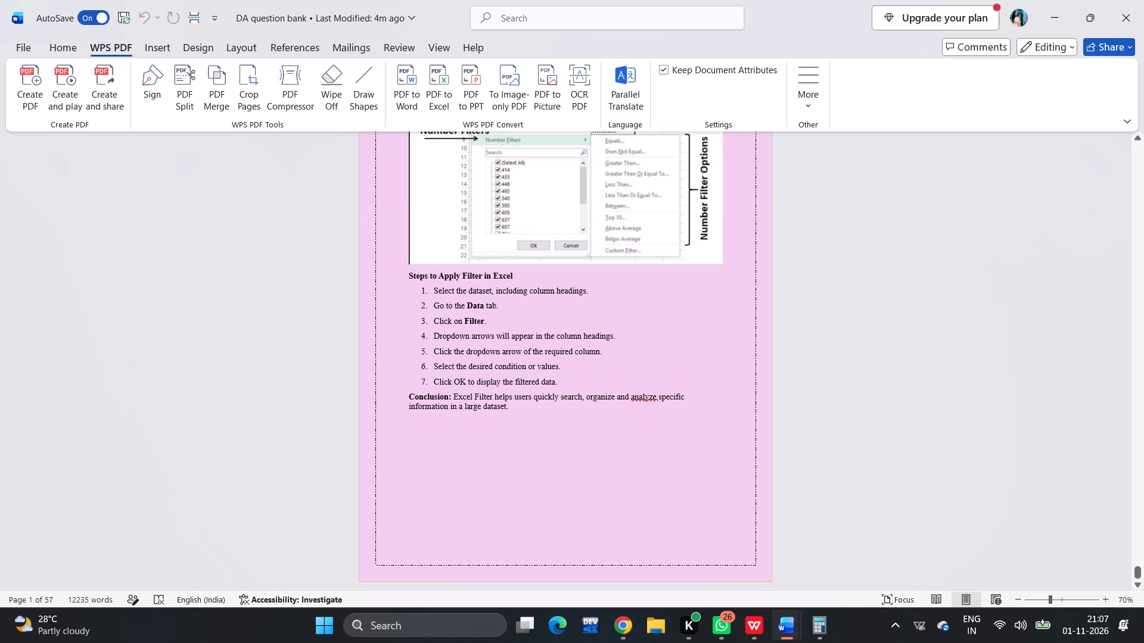
scroll(531, 450, up, 9)
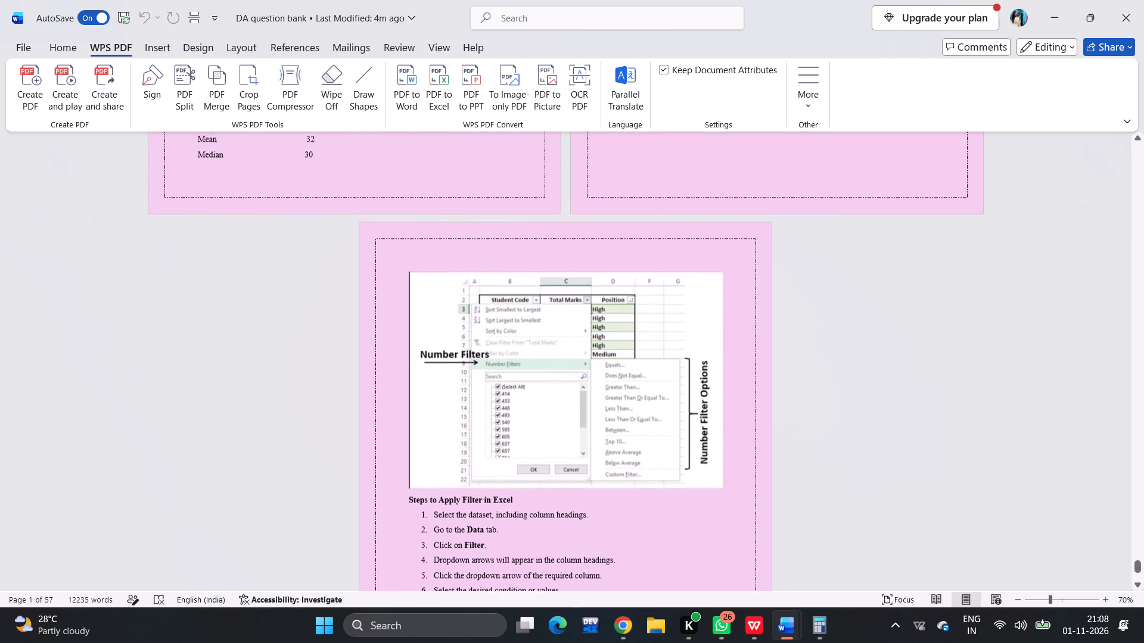
scroll(531, 450, up, 18)
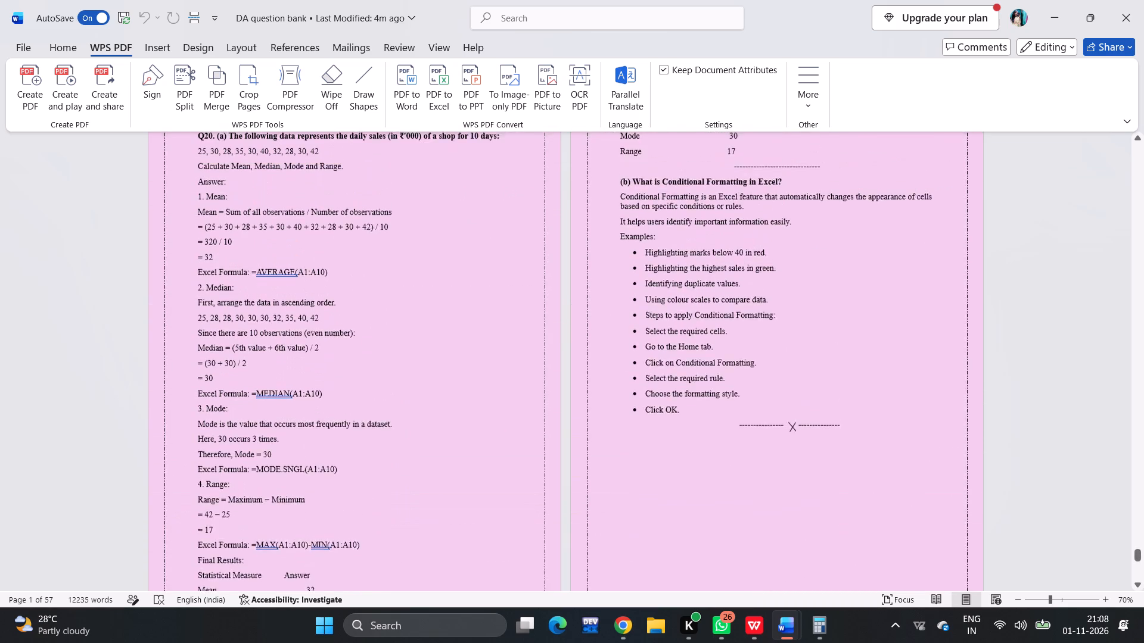
scroll(531, 450, up, 2)
scroll(555, 437, down, 1)
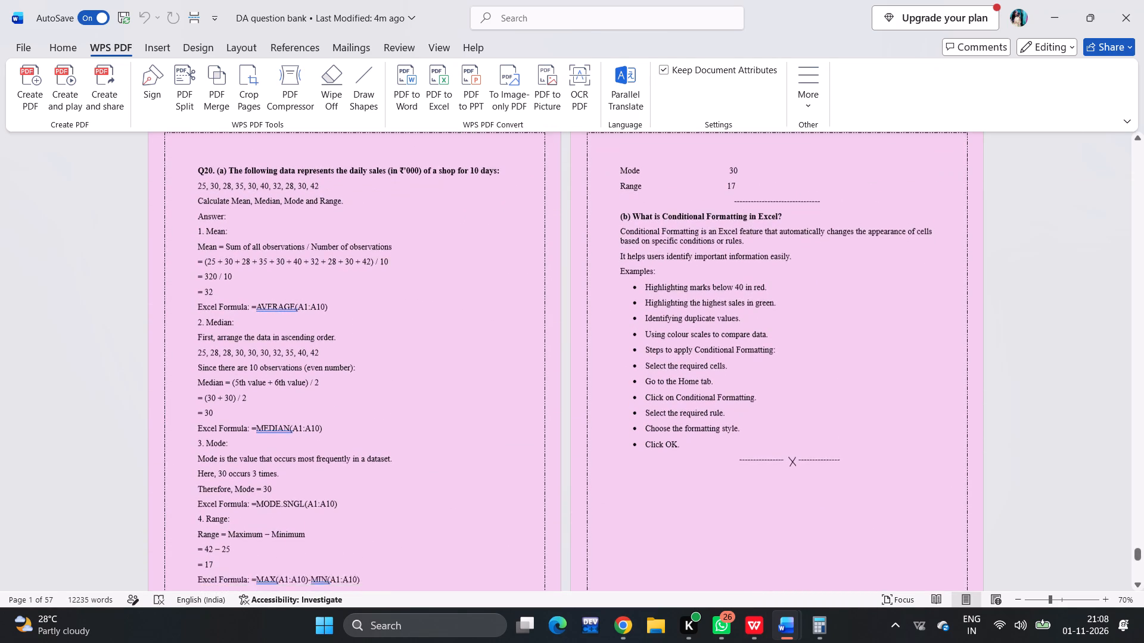
scroll(666, 441, down, 1)
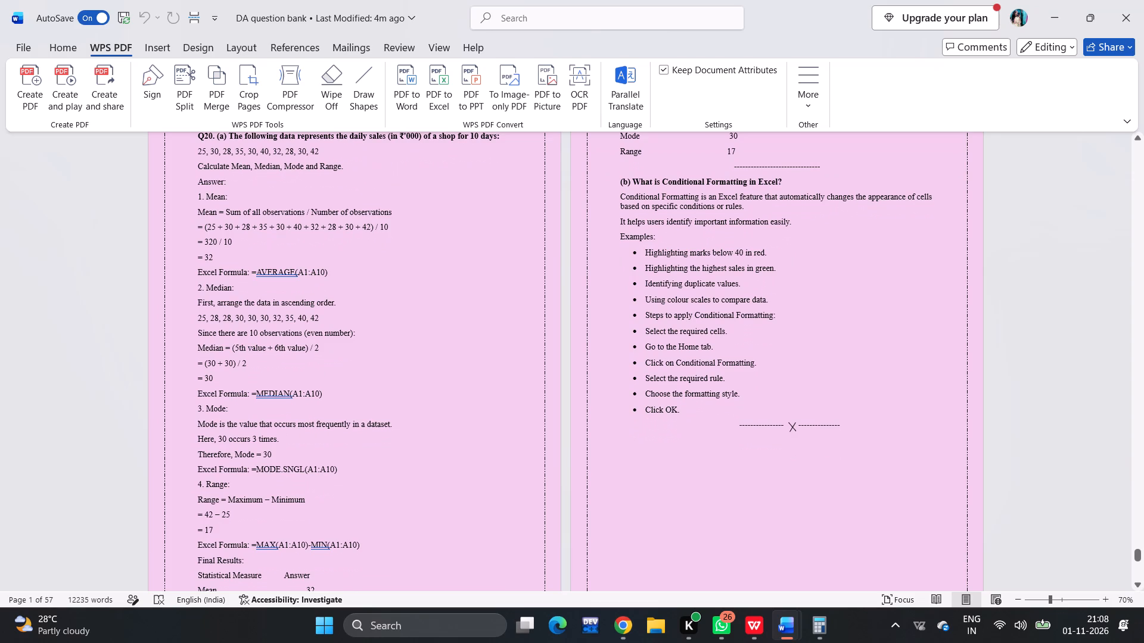
scroll(837, 389, down, 10)
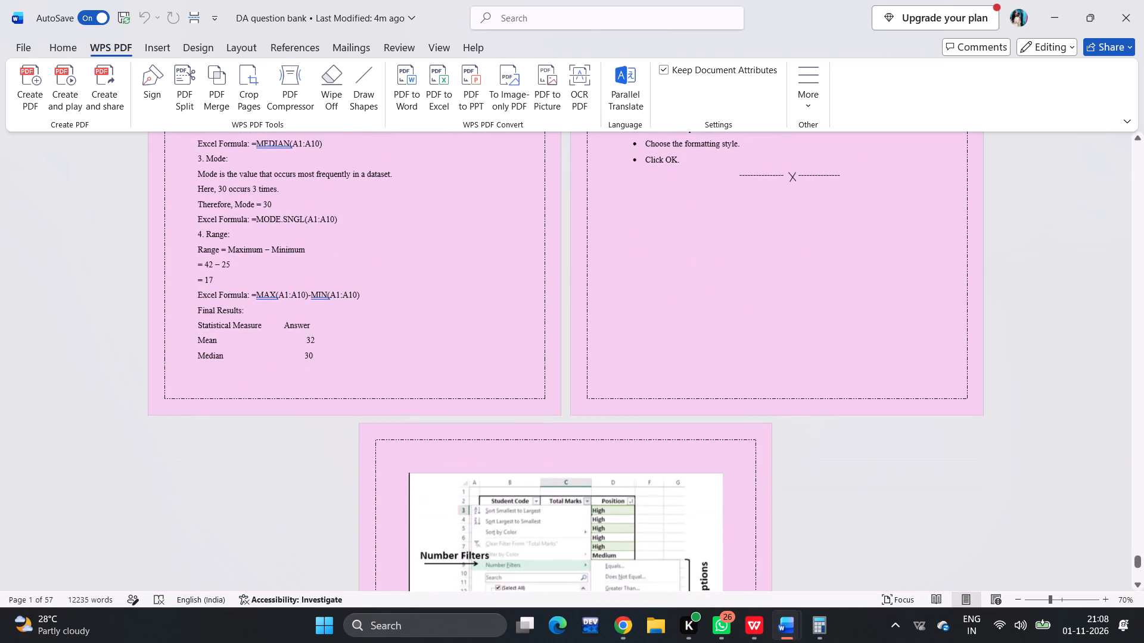
scroll(848, 337, down, 10)
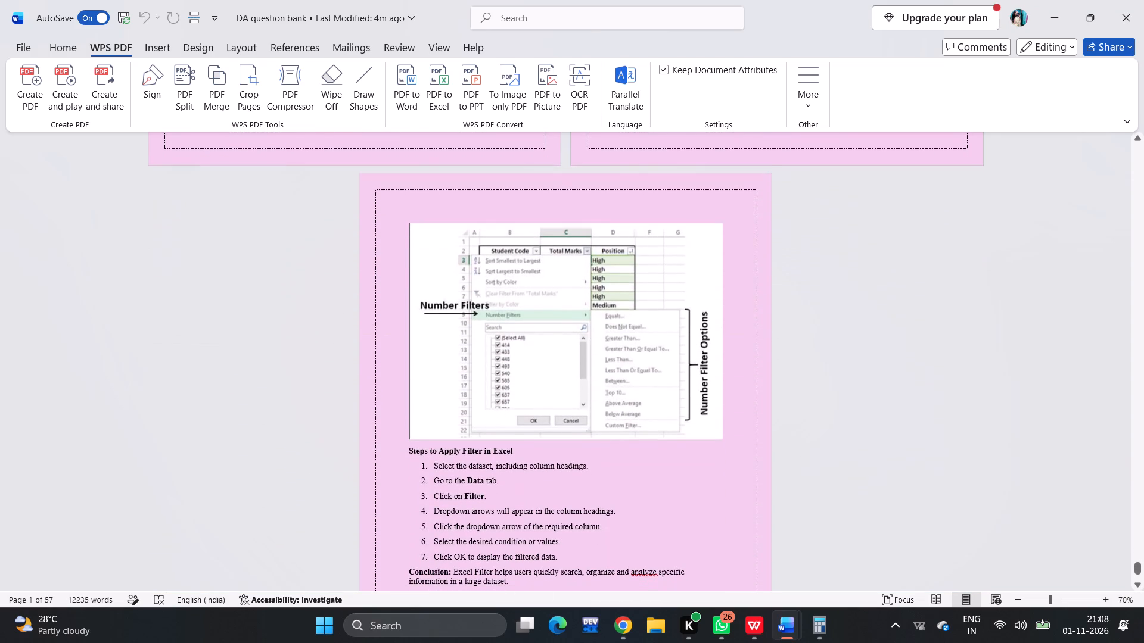
scroll(848, 343, down, 3)
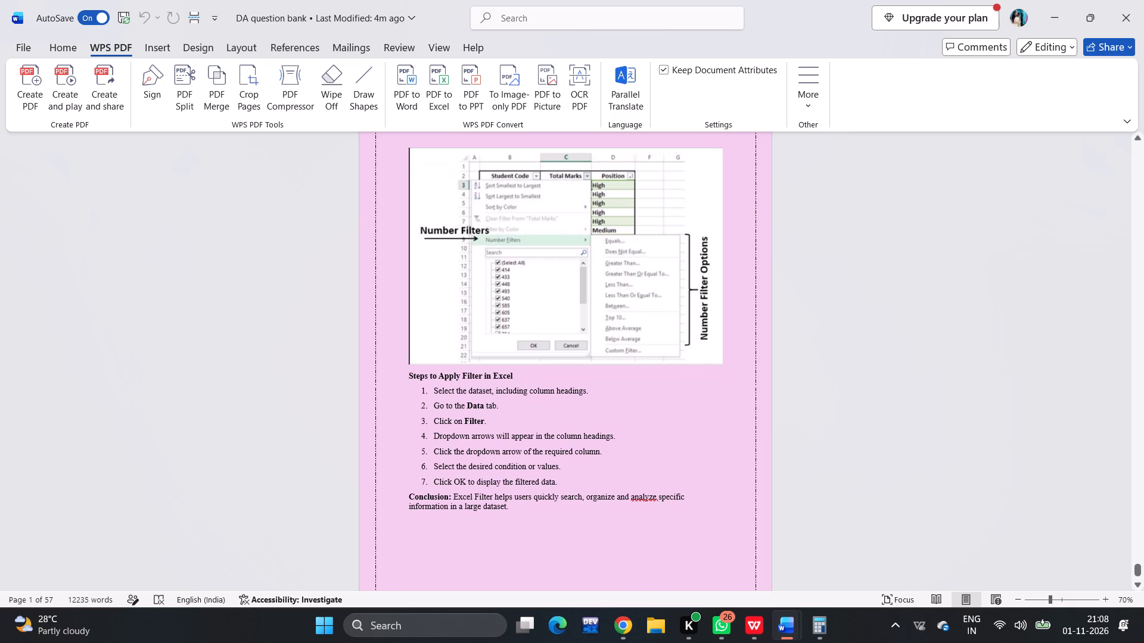
scroll(848, 343, up, 5)
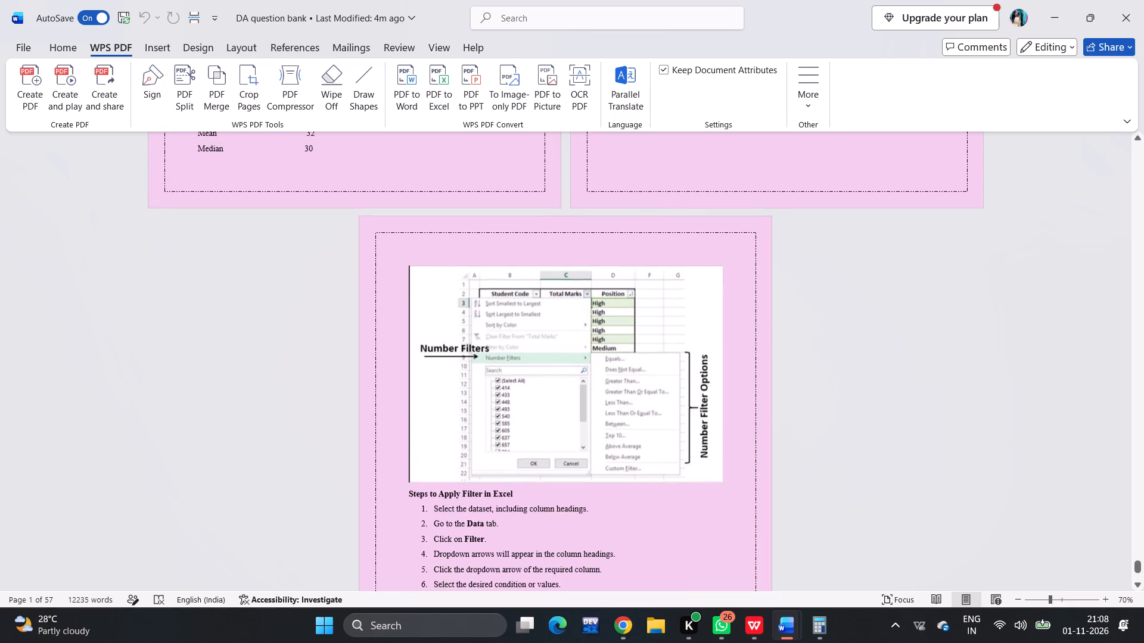
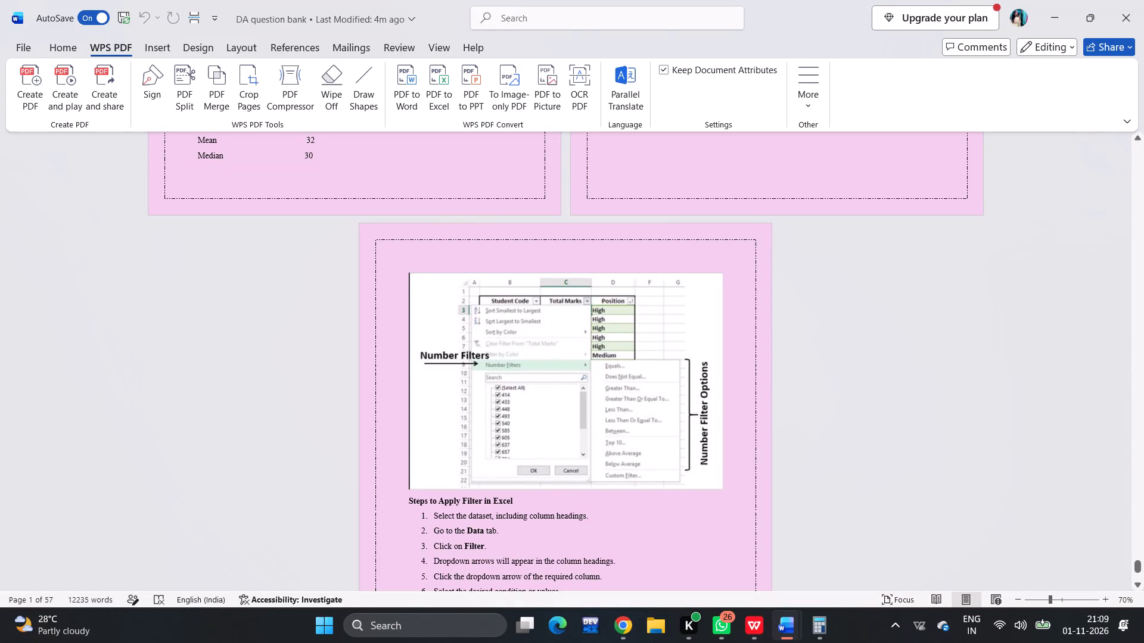
Look back through Q20 to Q15 for the Excel filter question that the final page's filter content belongs to.
scroll(796, 385, up, 7)
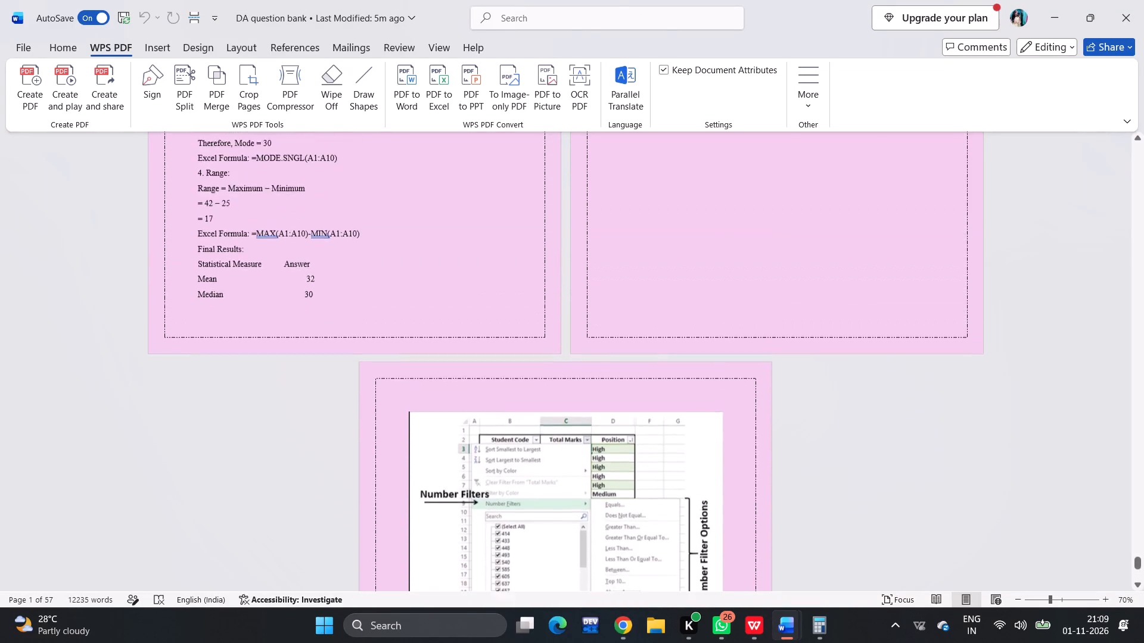
scroll(796, 384, up, 12)
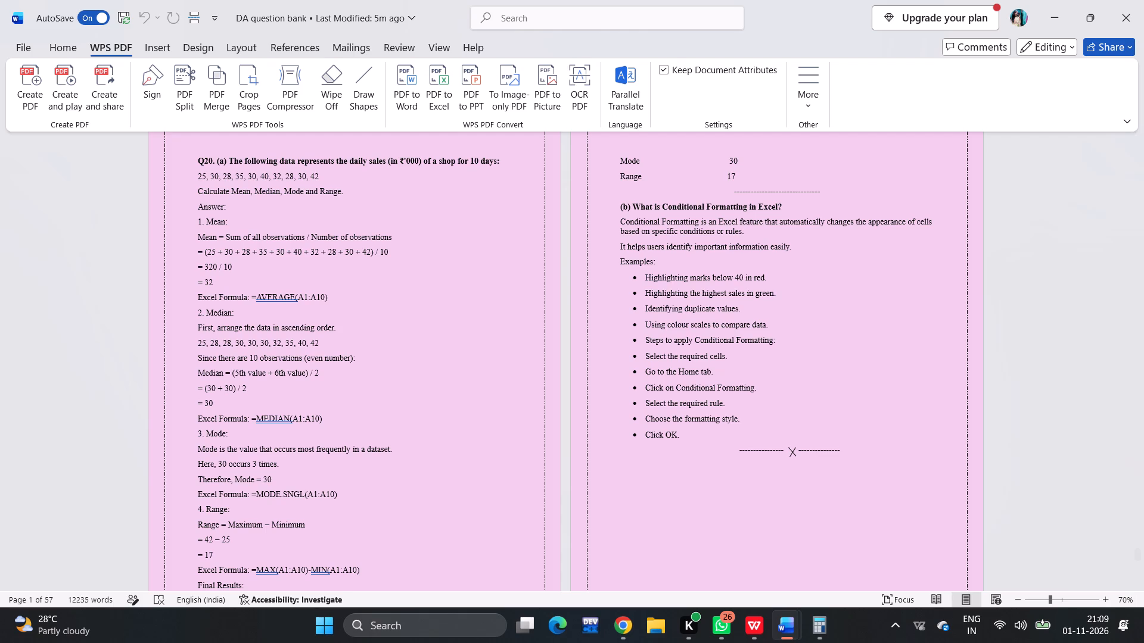
scroll(646, 382, up, 14)
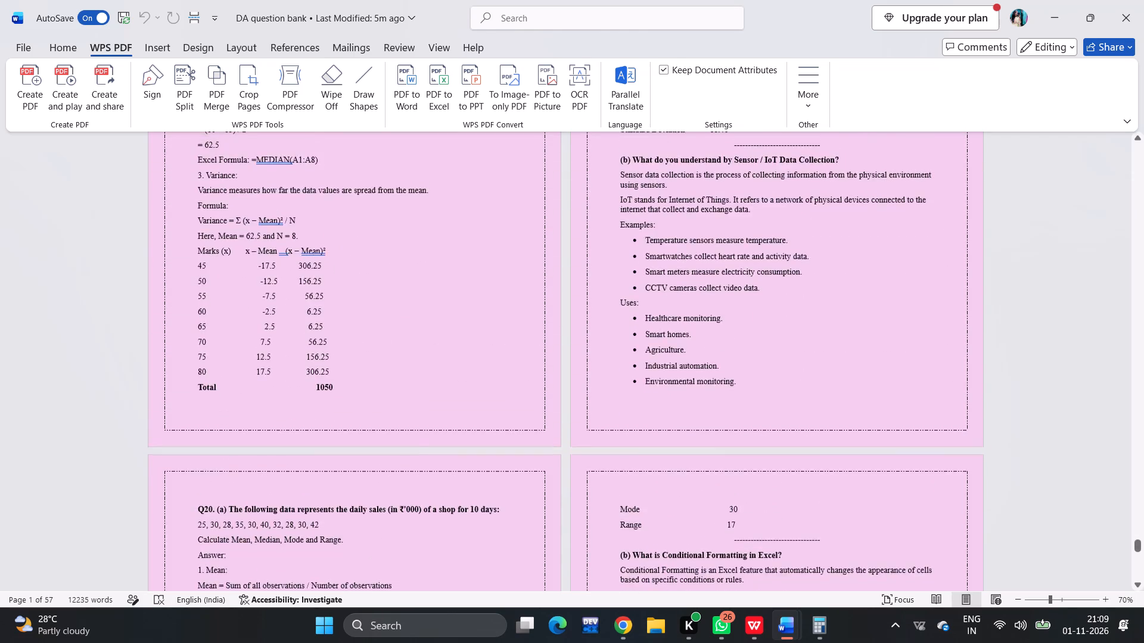
scroll(635, 370, up, 20)
scroll(635, 370, up, 8)
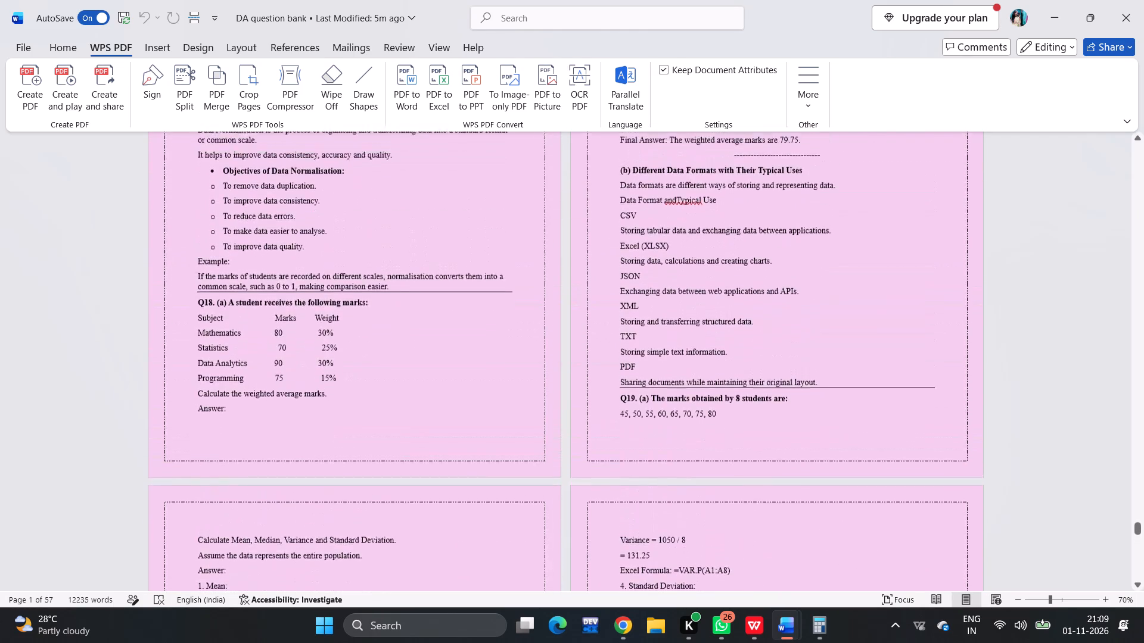
scroll(626, 342, up, 19)
scroll(626, 342, up, 6)
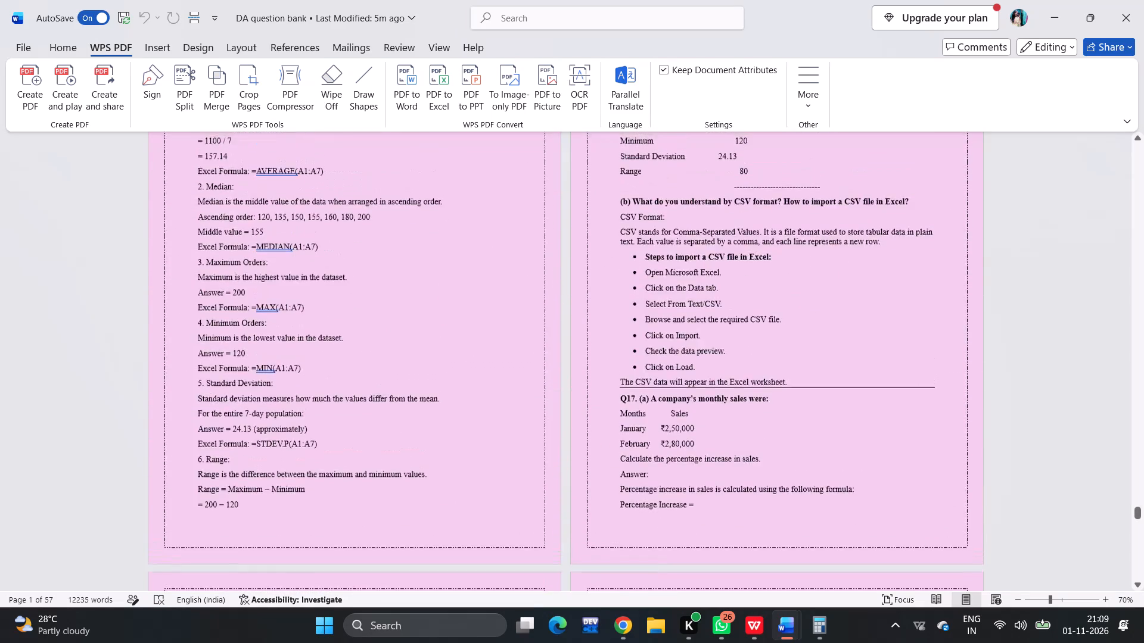
scroll(624, 342, up, 18)
scroll(614, 333, up, 9)
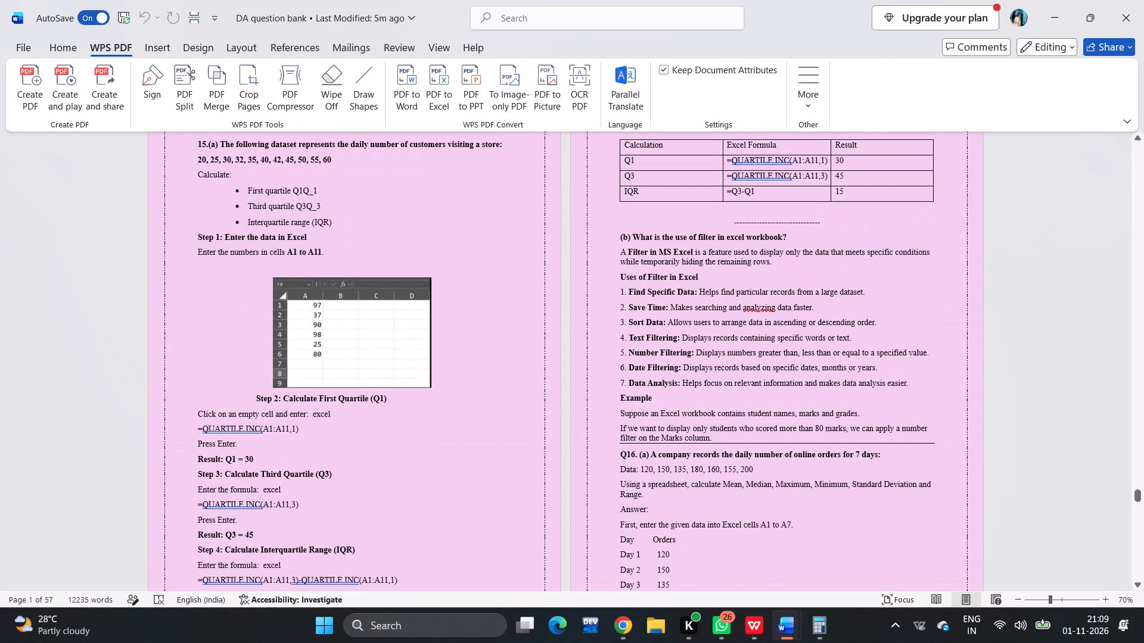
scroll(614, 333, down, 4)
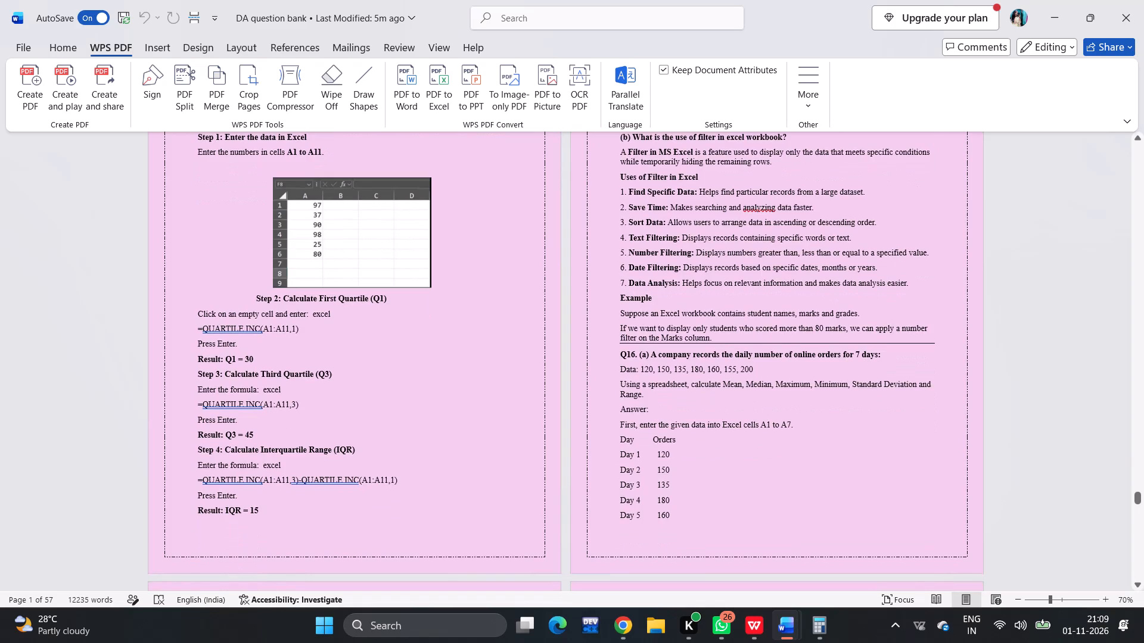
scroll(614, 333, down, 5)
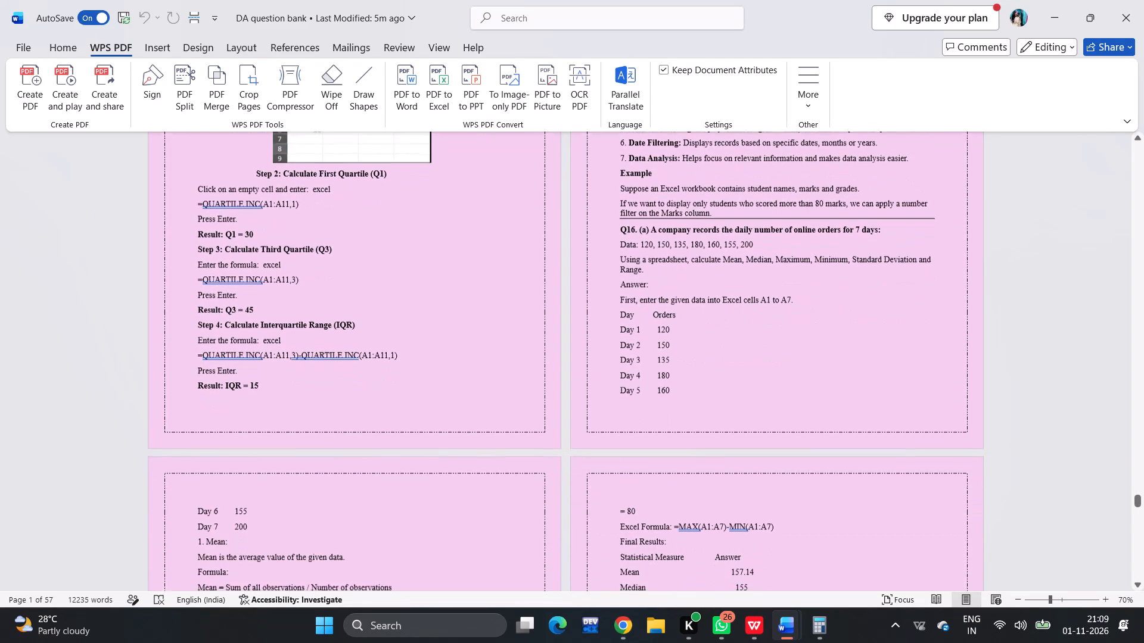
scroll(614, 333, up, 4)
scroll(737, 313, up, 6)
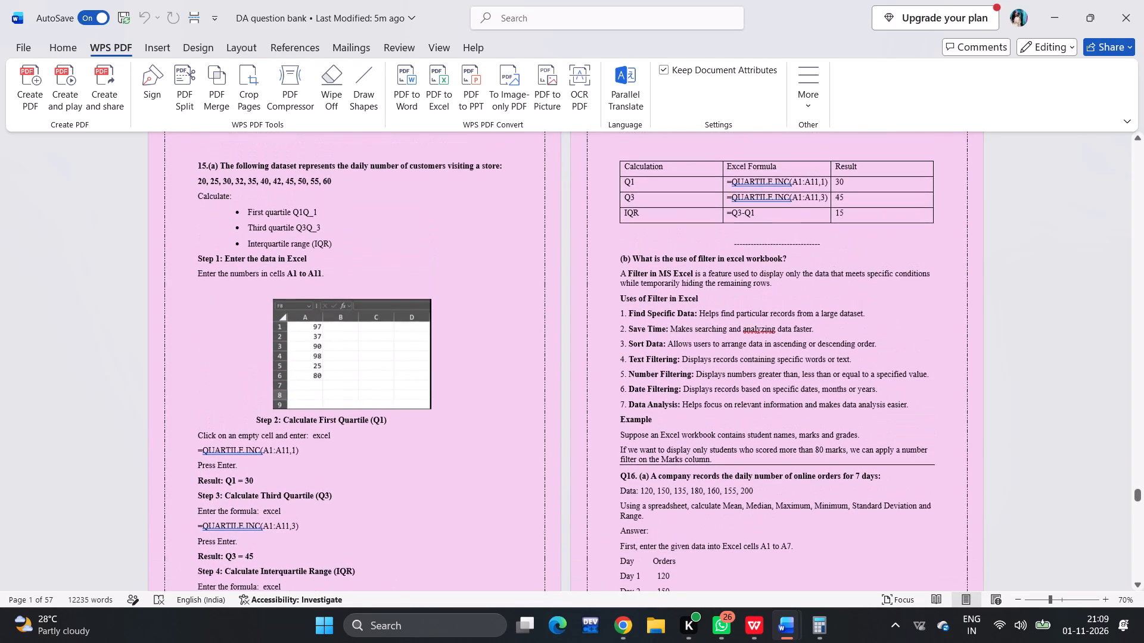
scroll(737, 309, up, 1)
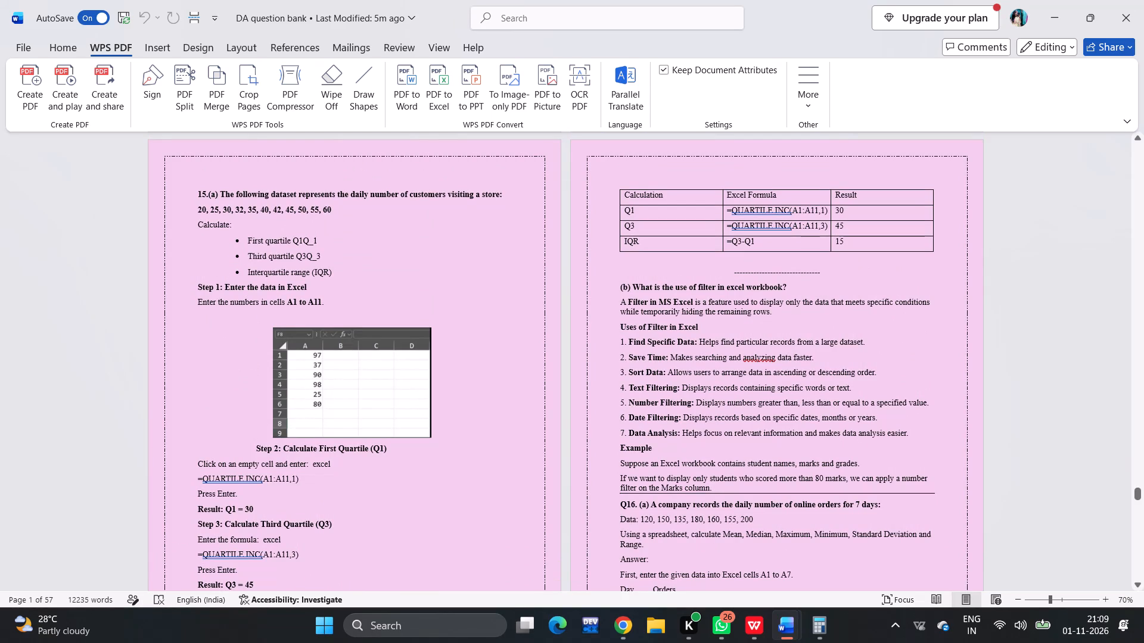
Copy the final page's Number Filters image, the Steps to Apply Filter in Excel list and the Conclusion paragraph.
scroll(804, 330, down, 2)
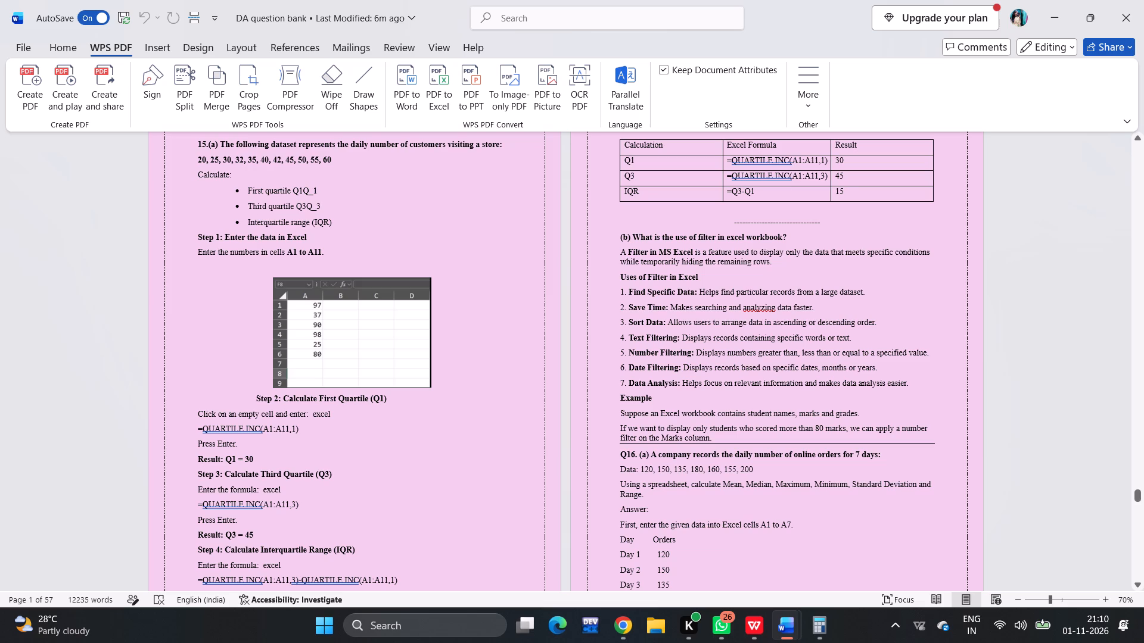
scroll(732, 426, down, 5)
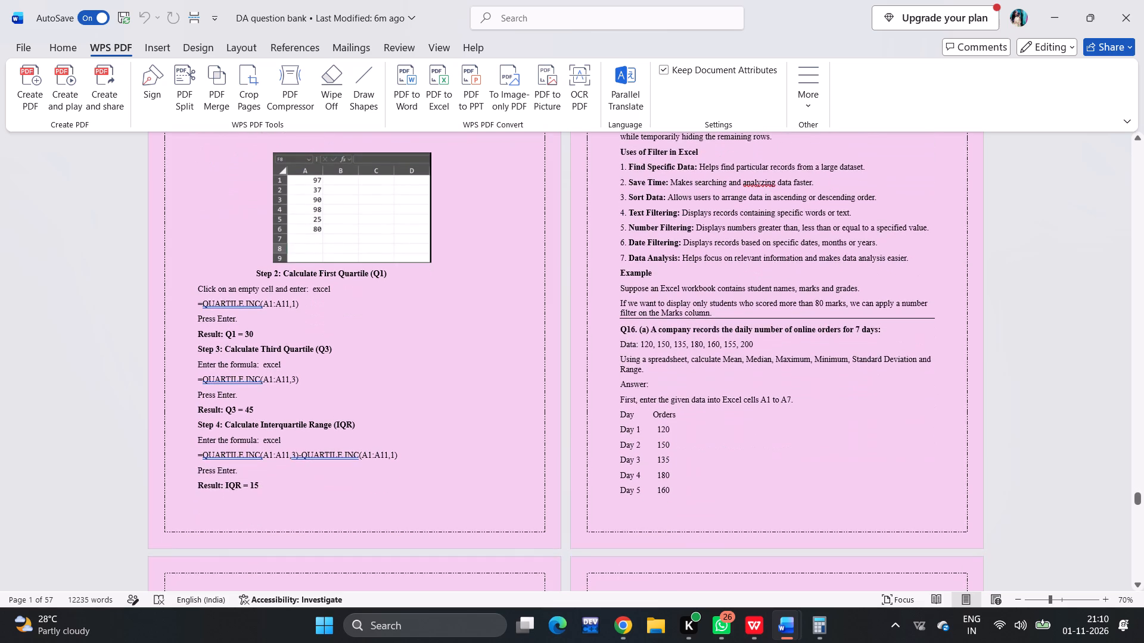
scroll(732, 426, down, 19)
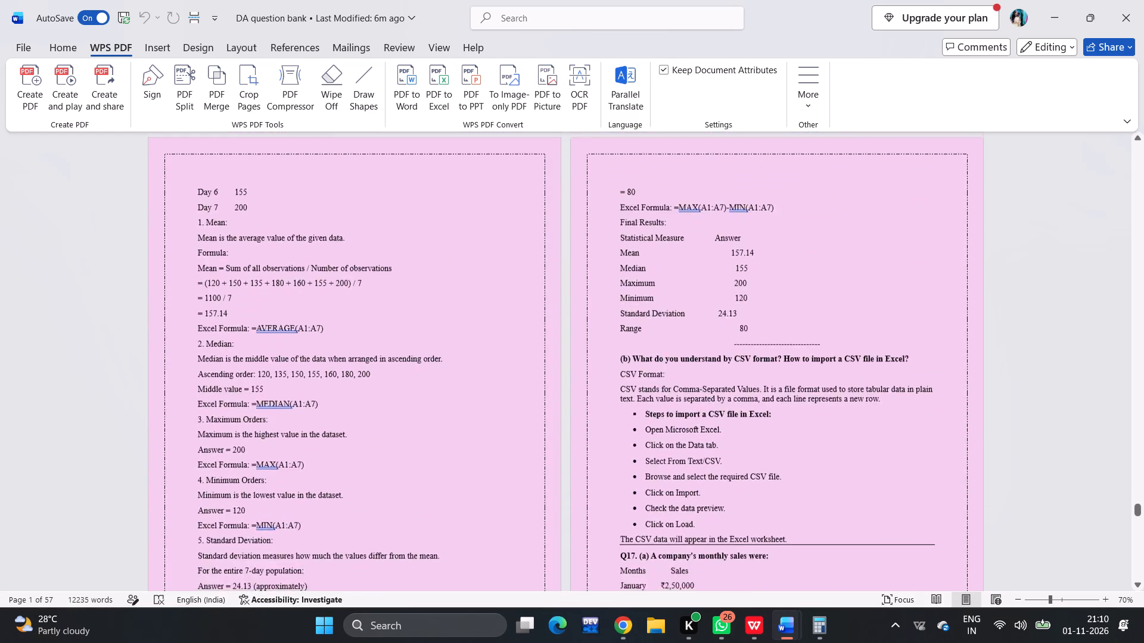
scroll(736, 415, down, 13)
scroll(722, 393, down, 20)
scroll(722, 393, down, 1)
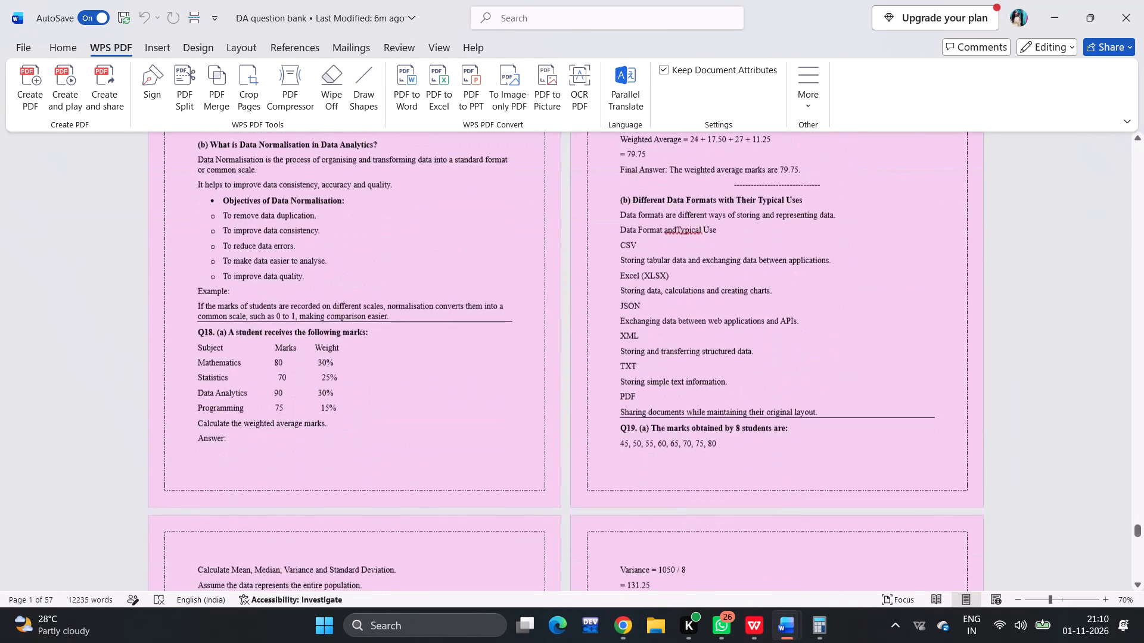
scroll(719, 398, down, 17)
scroll(719, 398, down, 15)
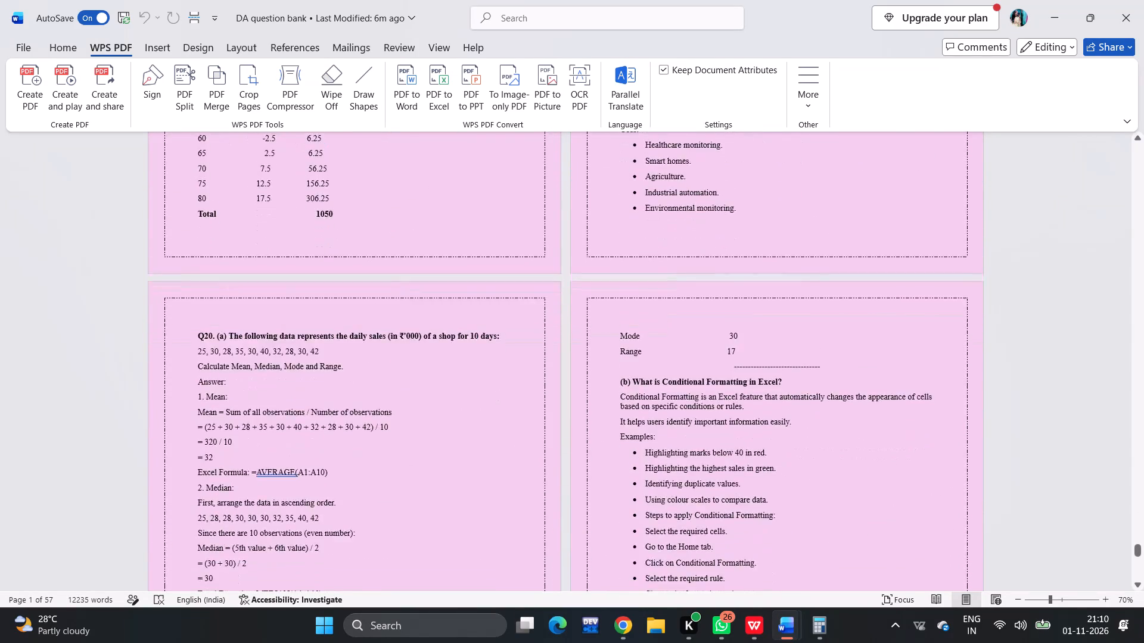
scroll(719, 398, down, 20)
scroll(719, 398, down, 6)
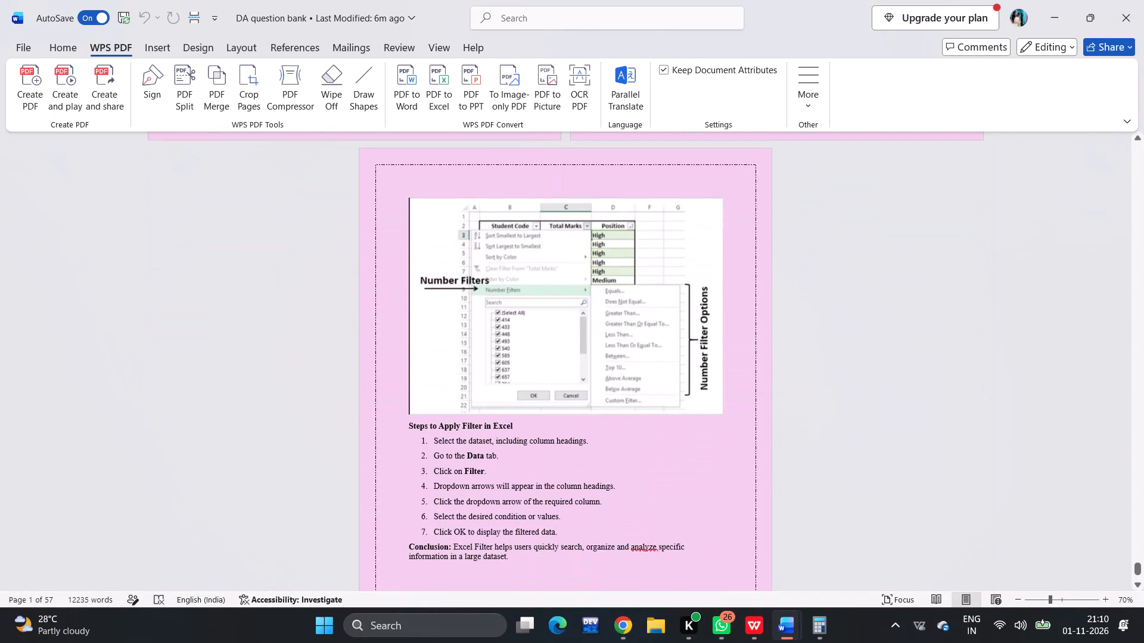
scroll(719, 398, down, 5)
scroll(742, 376, up, 5)
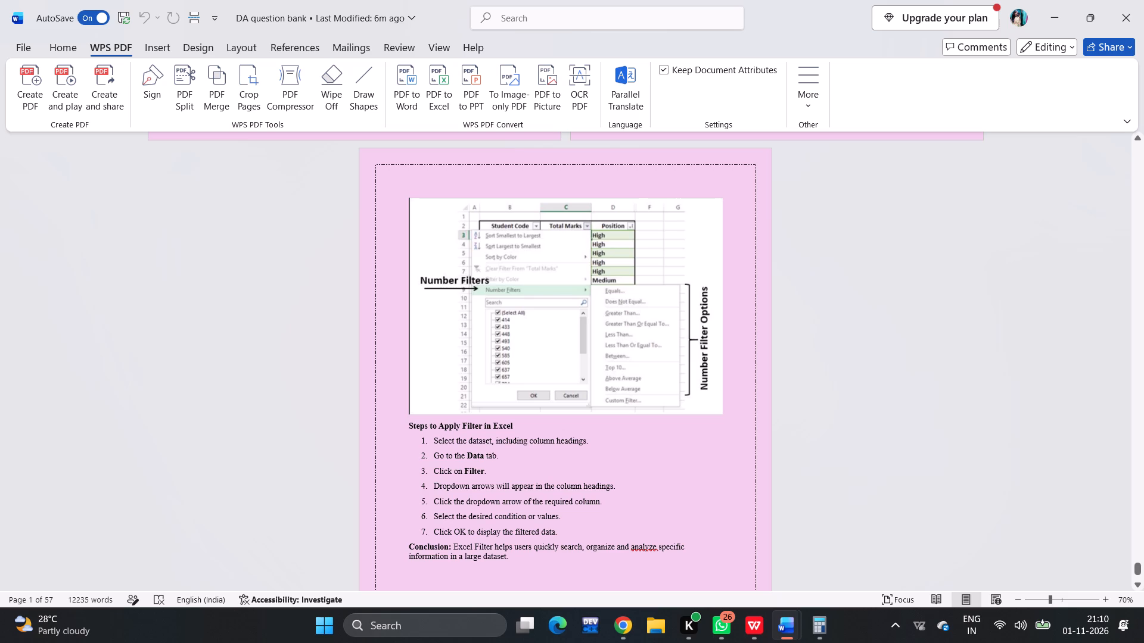
drag(405, 199, 506, 365)
drag(506, 365, 551, 563)
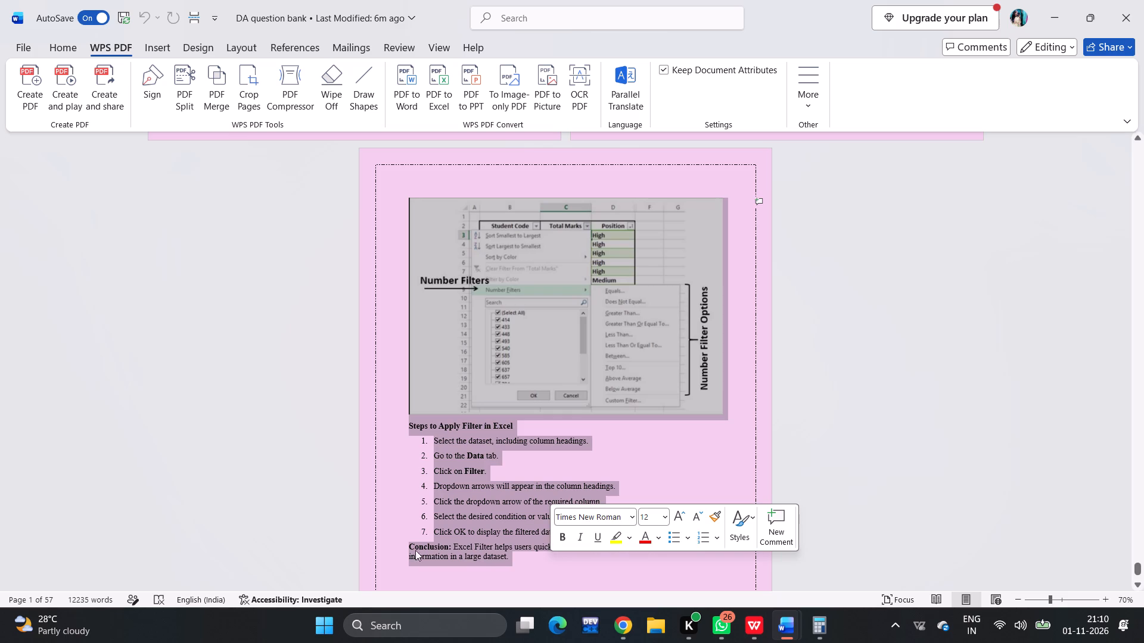
key(ctrl+c)
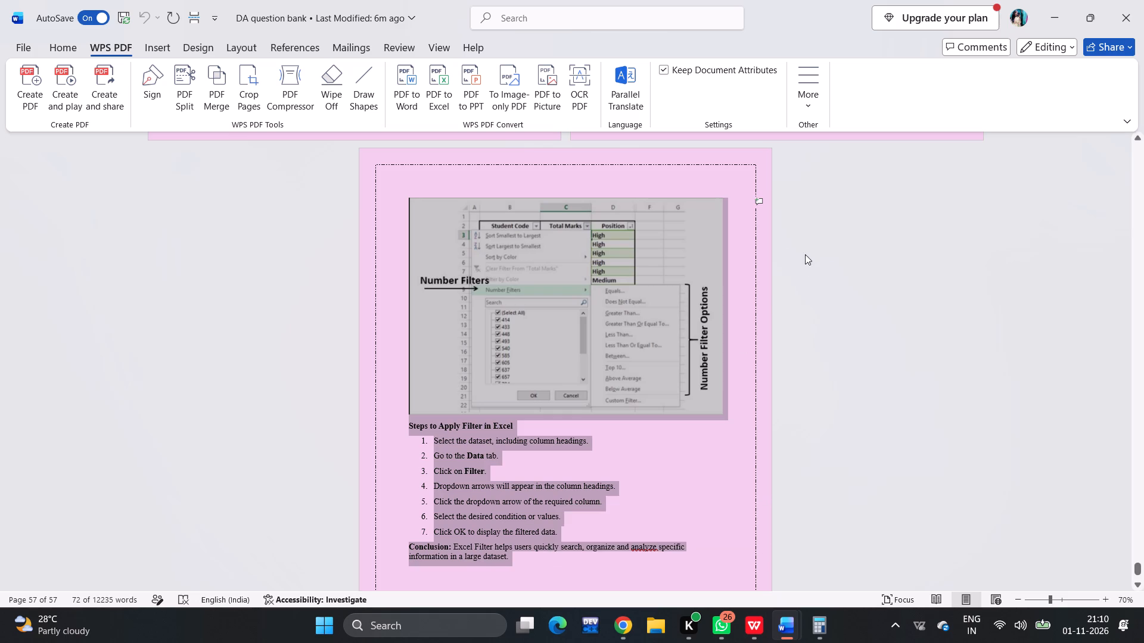
Paste the copied filter image, steps and conclusion on a new line after Q15(b)'s Marks column example, before Q16.
scroll(782, 223, up, 15)
scroll(782, 223, up, 16)
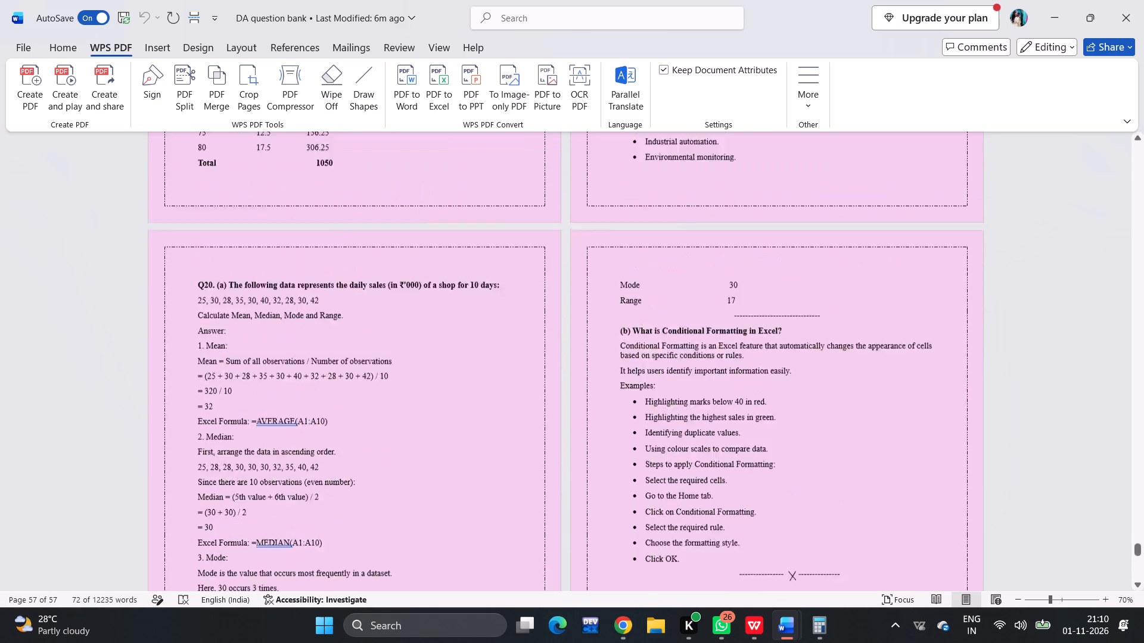
scroll(782, 223, up, 19)
scroll(782, 223, up, 9)
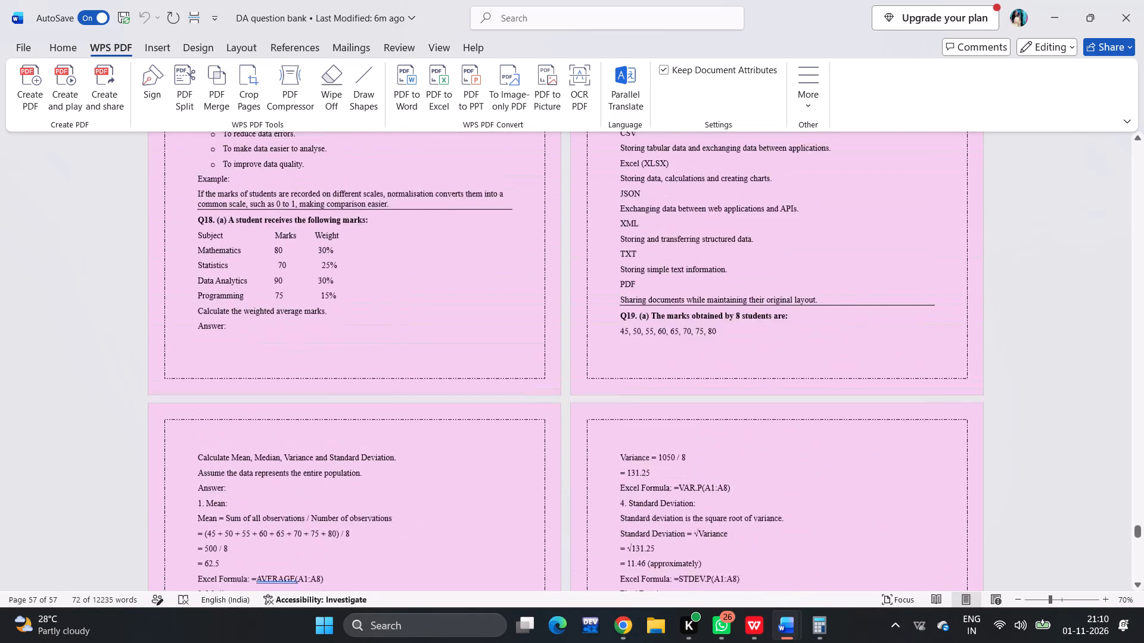
scroll(782, 223, up, 12)
scroll(782, 223, up, 10)
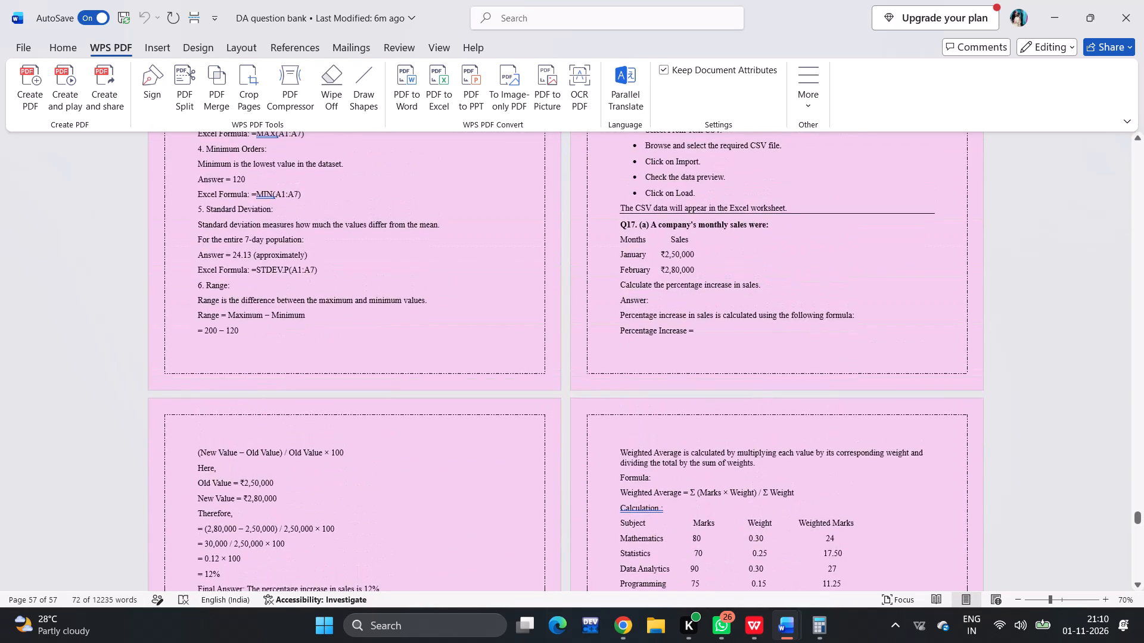
scroll(782, 223, up, 20)
scroll(782, 223, up, 5)
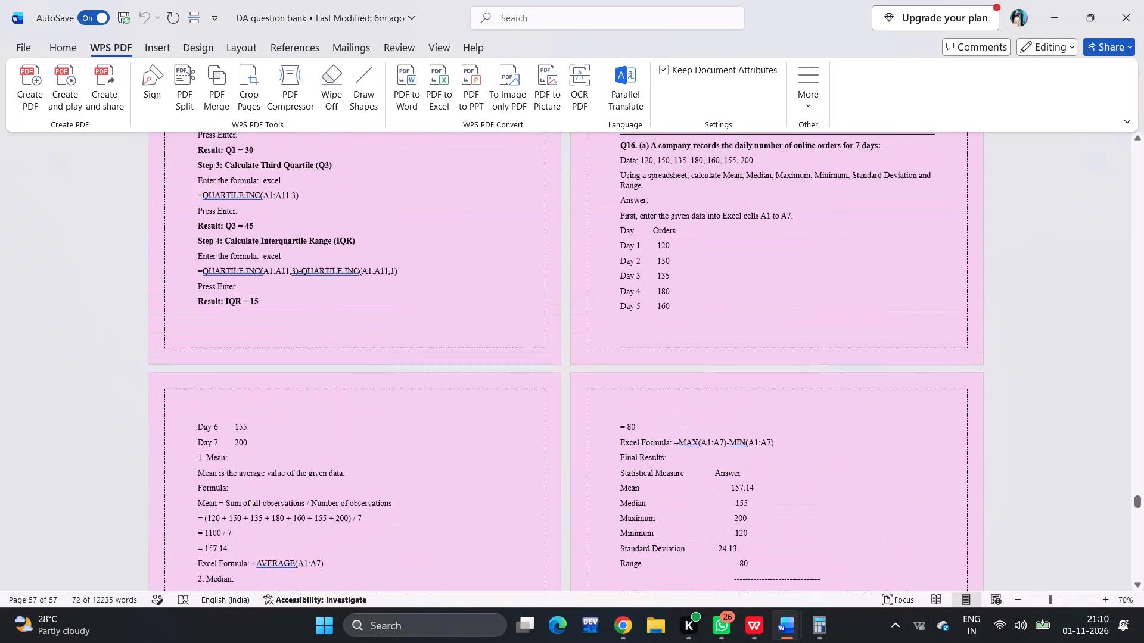
scroll(782, 223, up, 4)
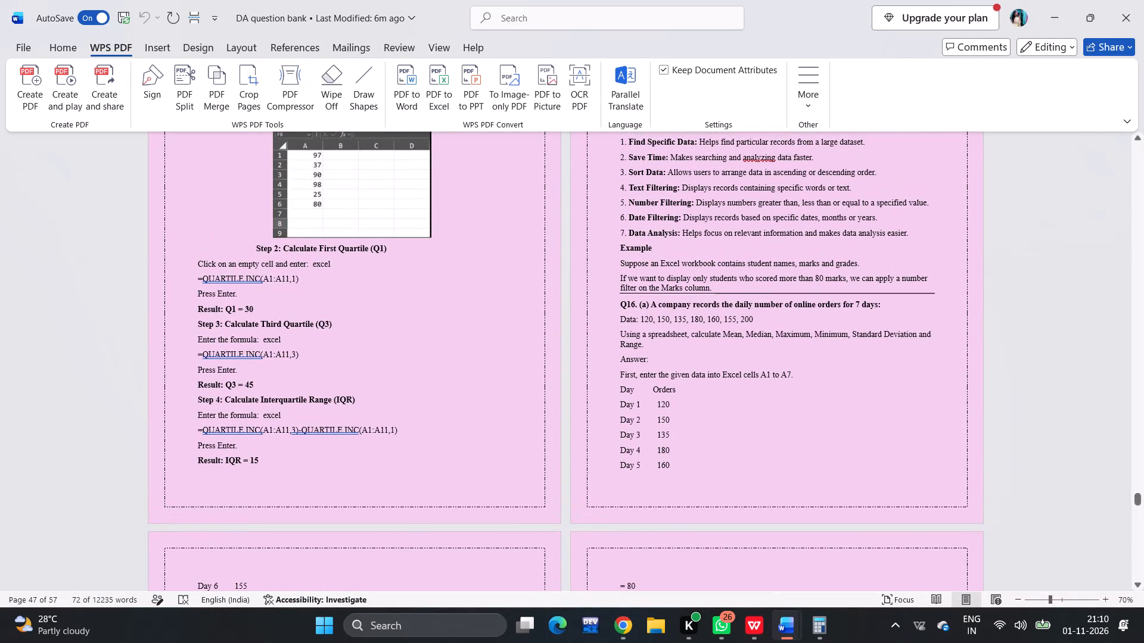
click(728, 290)
key(Return)
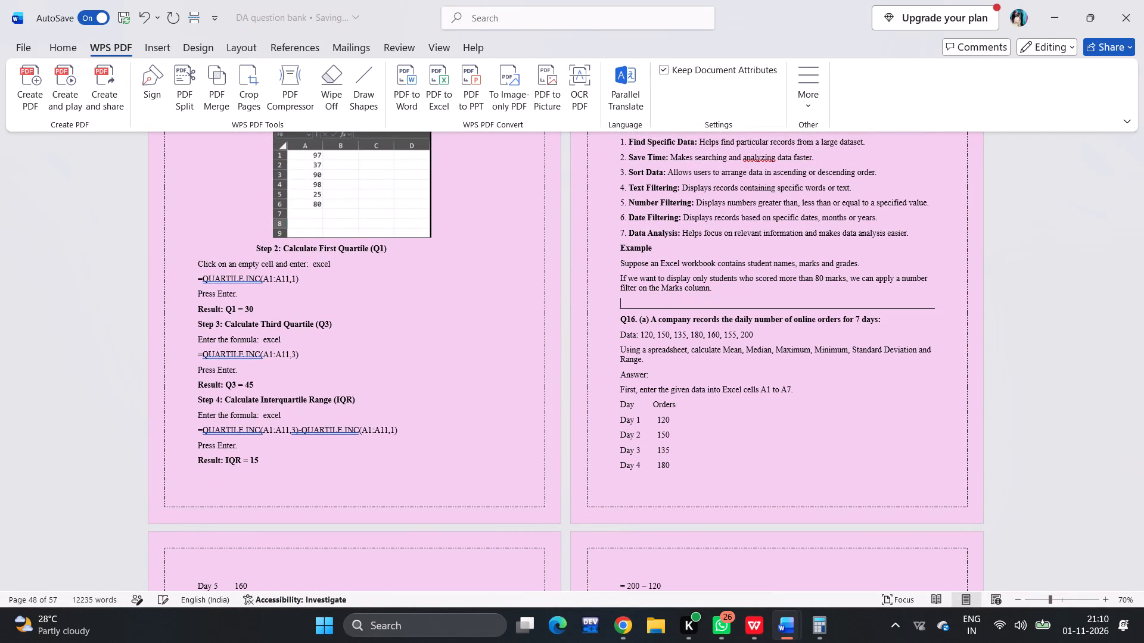
key(ctrl+v)
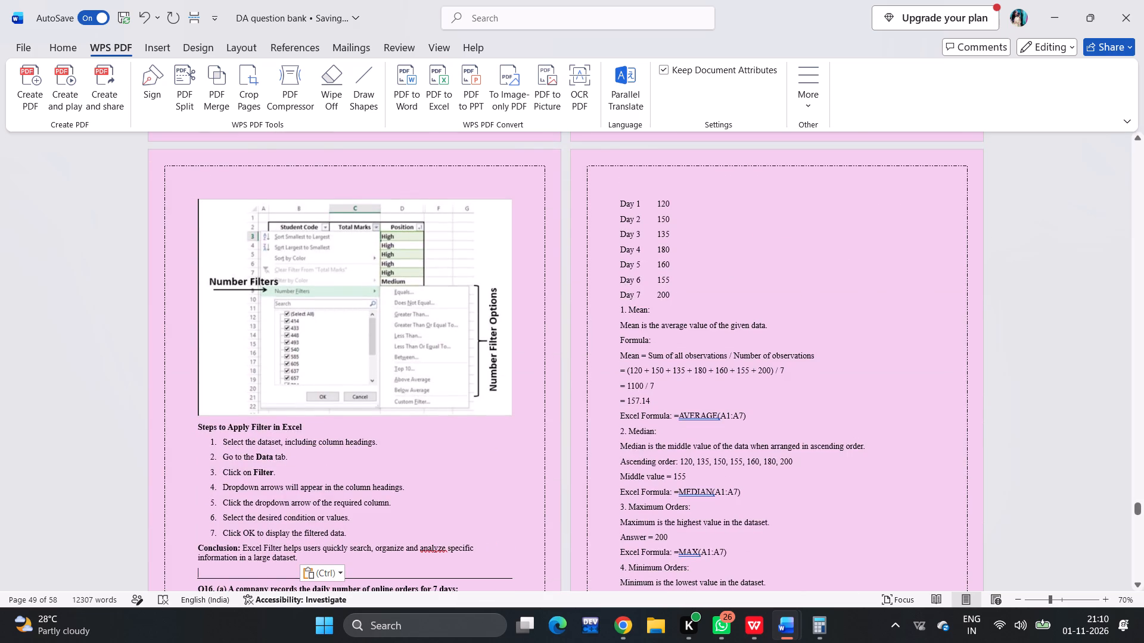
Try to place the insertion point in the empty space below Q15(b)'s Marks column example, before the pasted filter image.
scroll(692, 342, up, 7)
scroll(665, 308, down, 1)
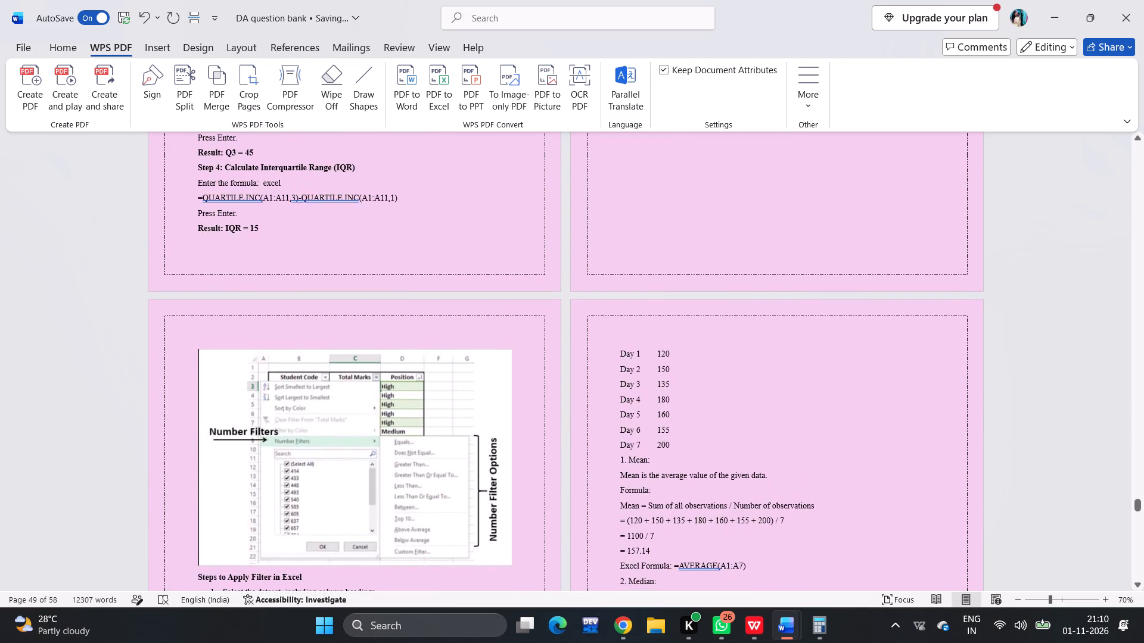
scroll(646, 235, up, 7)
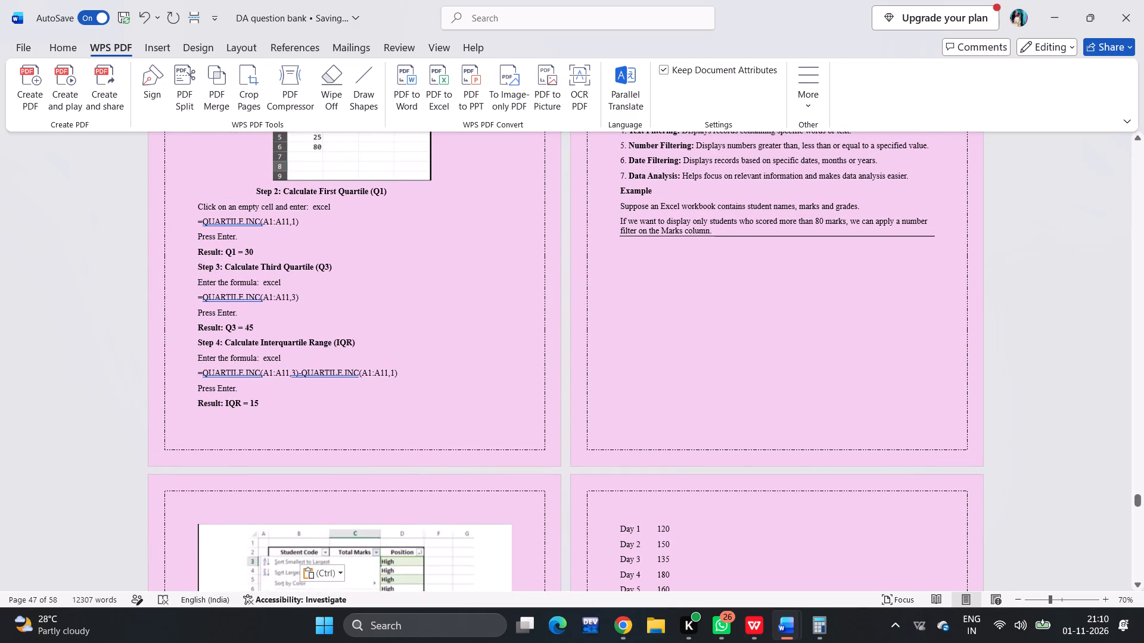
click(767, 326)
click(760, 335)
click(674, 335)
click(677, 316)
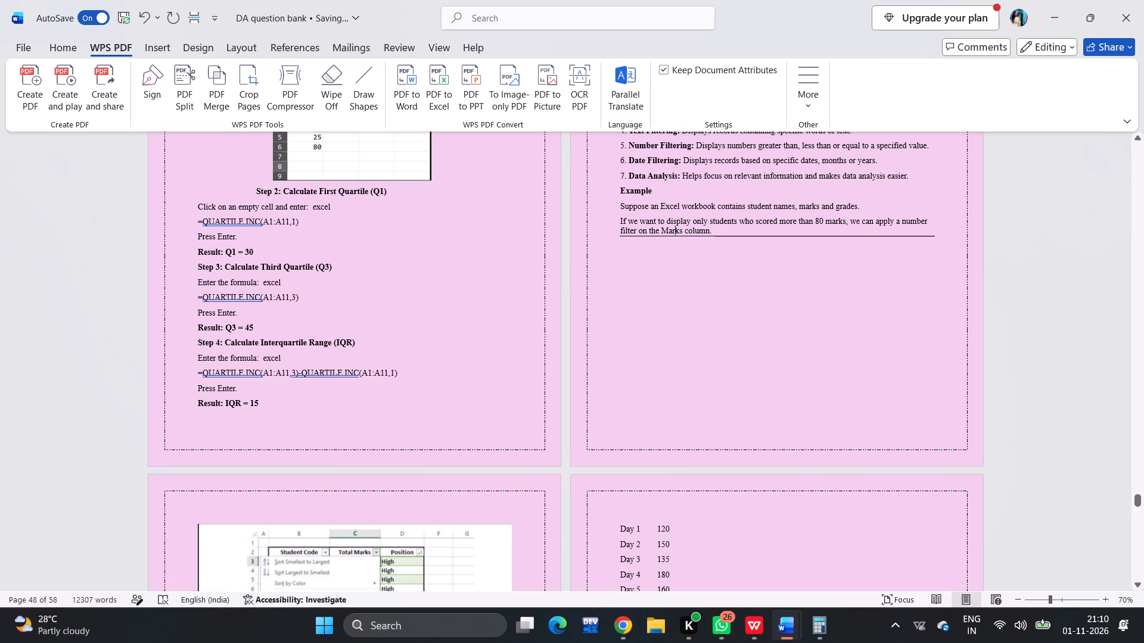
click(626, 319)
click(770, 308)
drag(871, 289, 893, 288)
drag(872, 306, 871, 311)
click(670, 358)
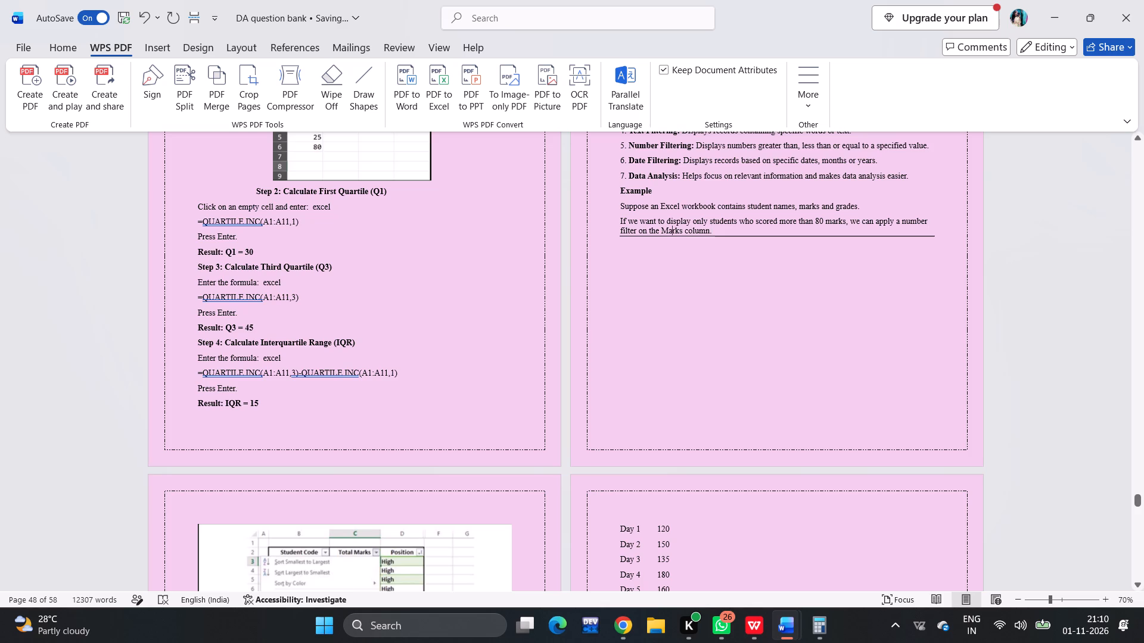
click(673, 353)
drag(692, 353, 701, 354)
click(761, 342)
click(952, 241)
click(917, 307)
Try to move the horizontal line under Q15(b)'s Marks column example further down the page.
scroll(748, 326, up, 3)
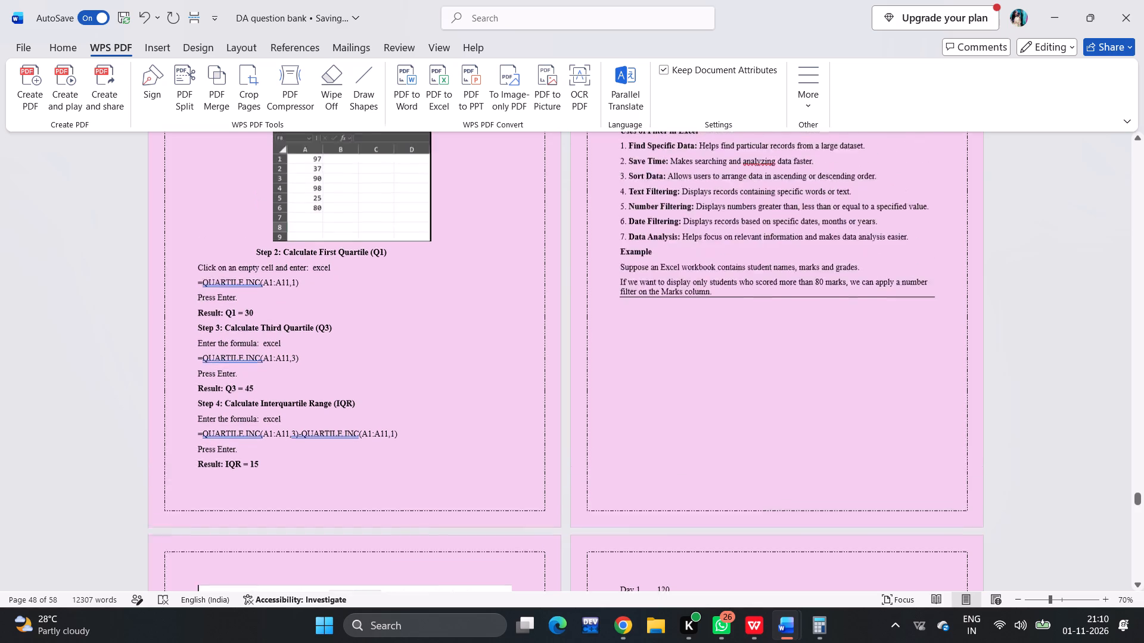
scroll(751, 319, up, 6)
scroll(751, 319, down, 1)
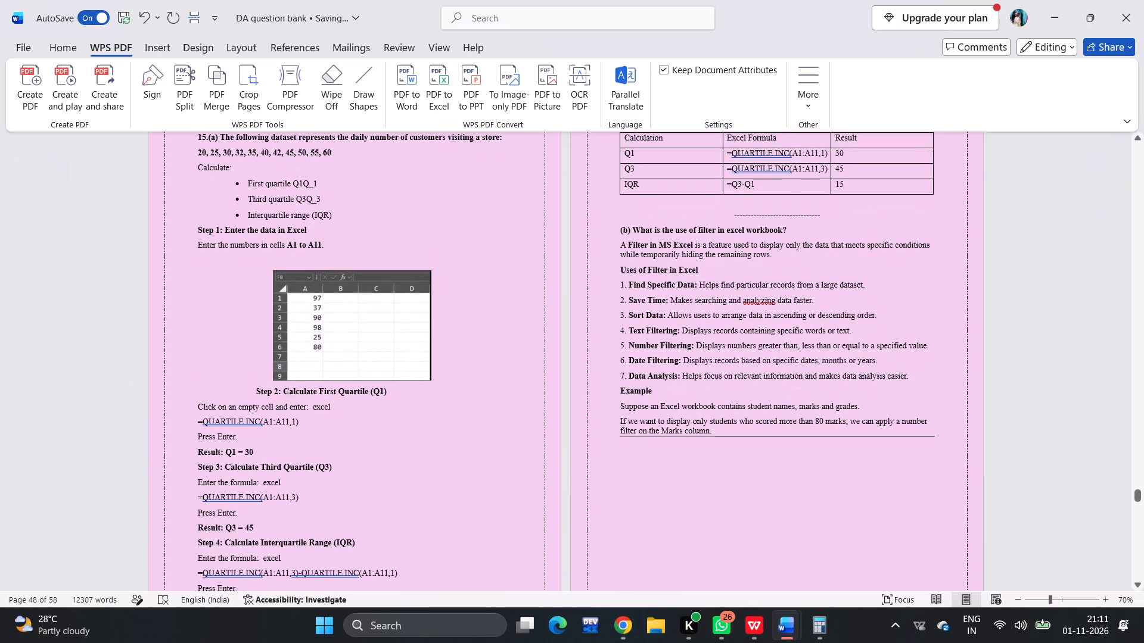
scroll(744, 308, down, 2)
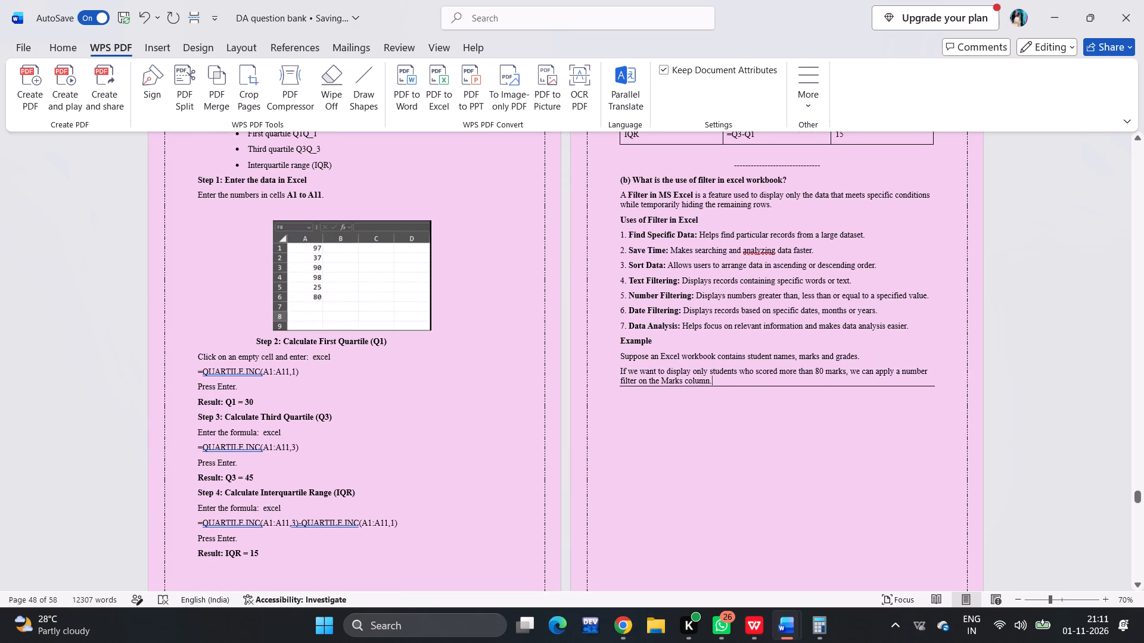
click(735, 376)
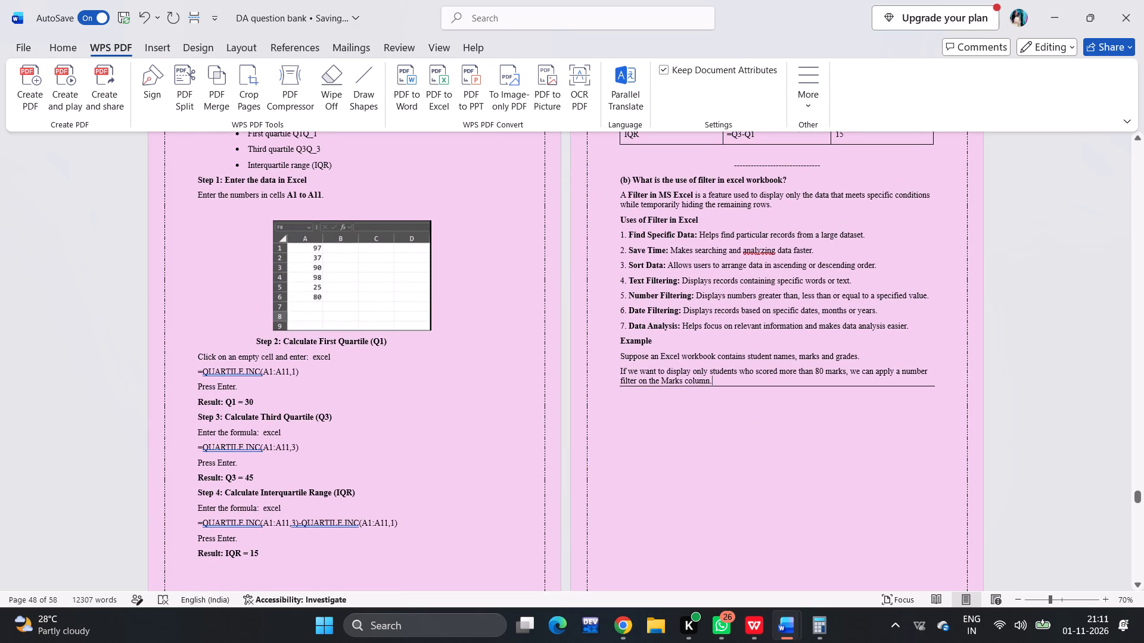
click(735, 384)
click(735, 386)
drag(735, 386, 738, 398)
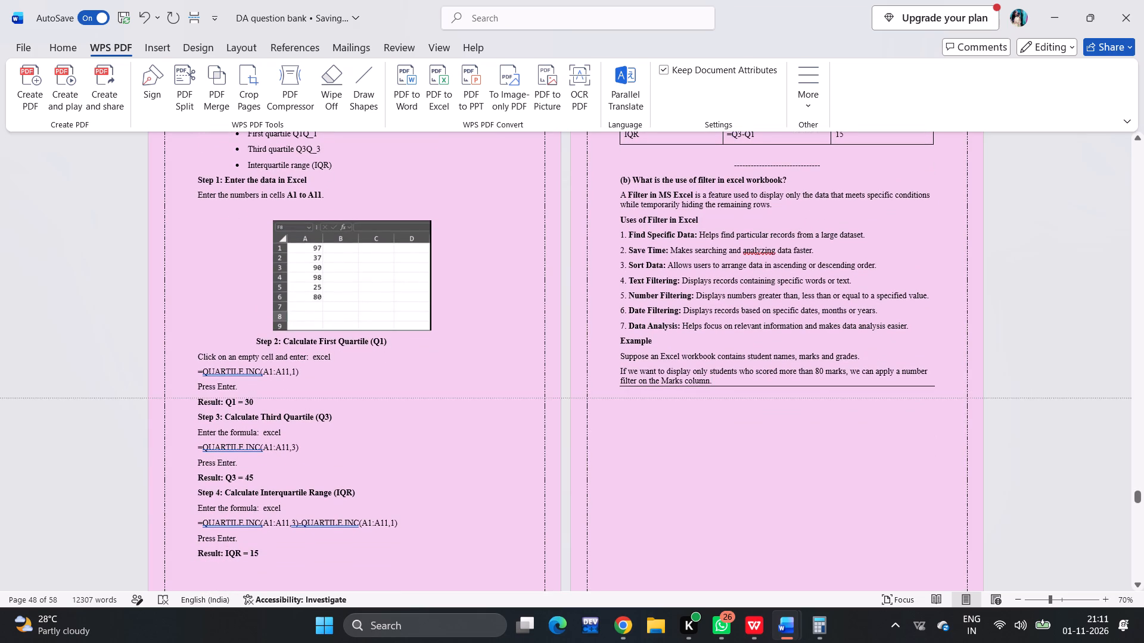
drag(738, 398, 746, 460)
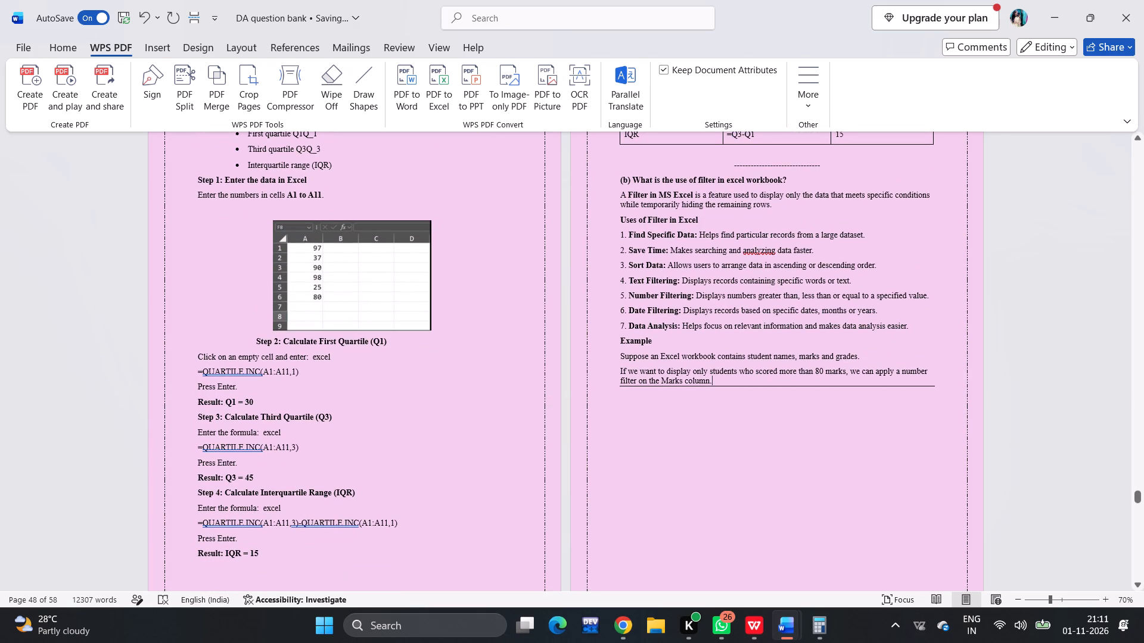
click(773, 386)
Examine the layout from Q15(a) through the pasted filter content to Q16, including the dividing lines and blank space.
scroll(738, 420, up, 8)
scroll(730, 404, down, 8)
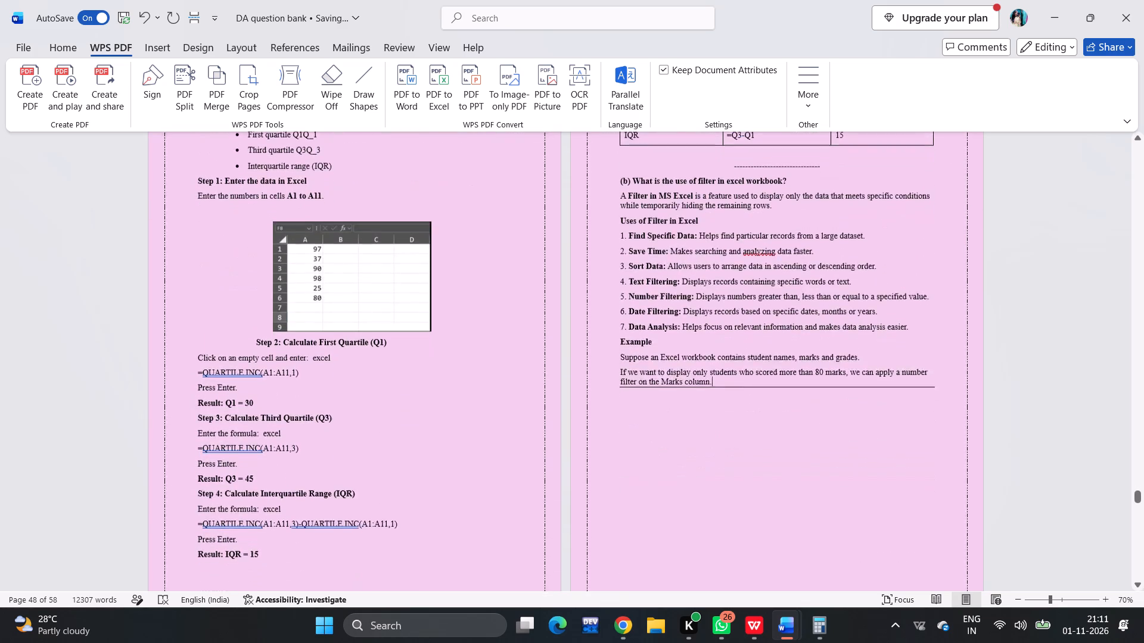
scroll(697, 329, down, 20)
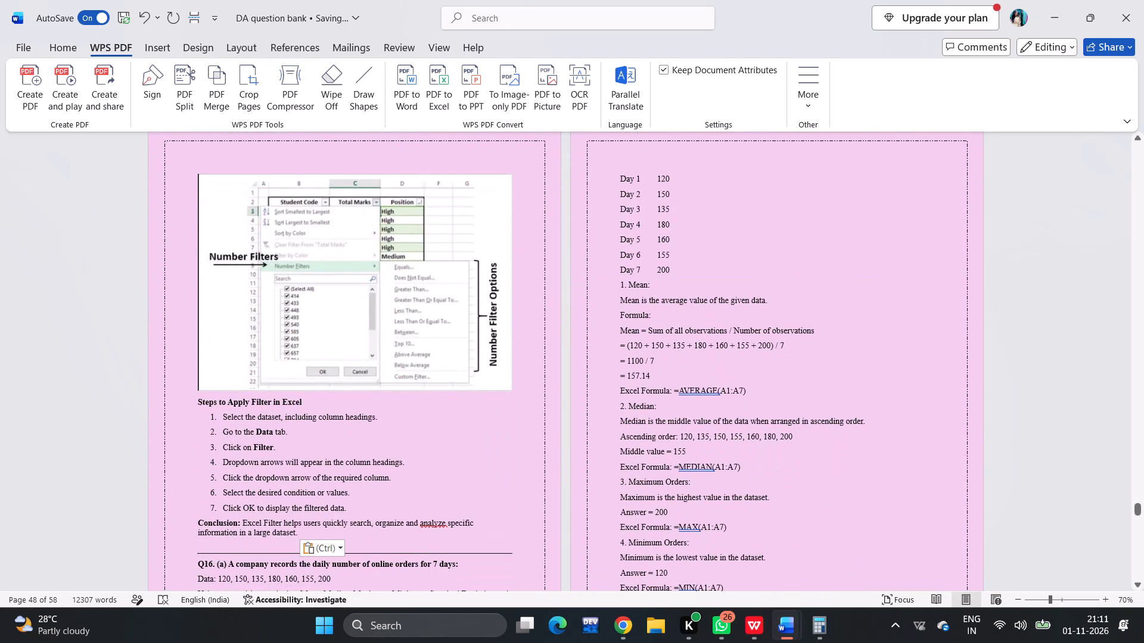
scroll(697, 330, down, 4)
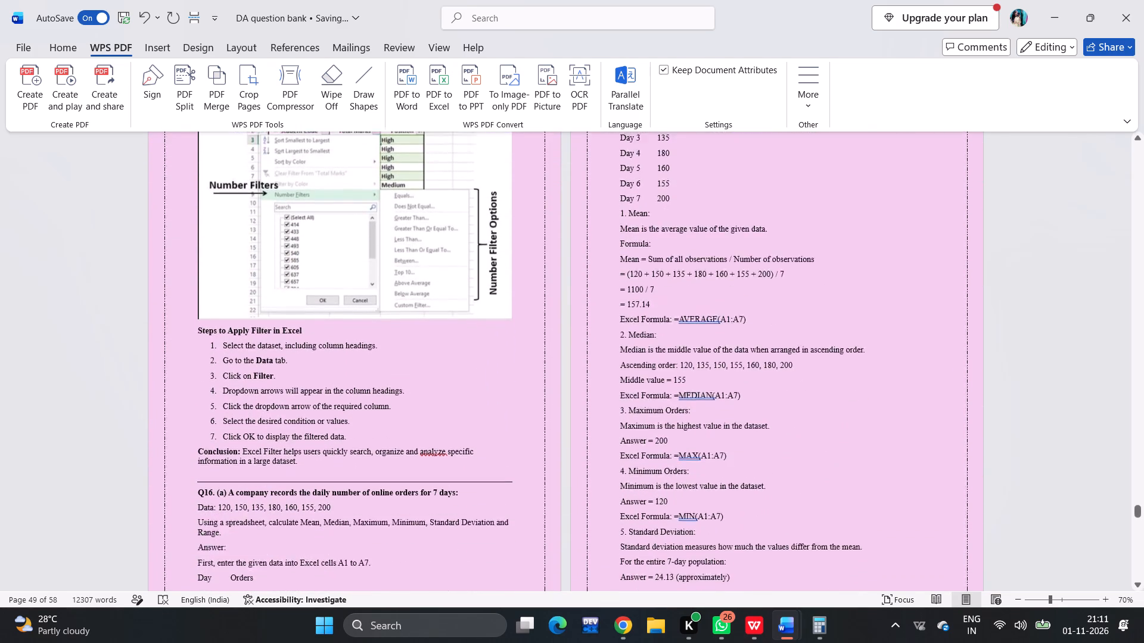
scroll(697, 330, up, 17)
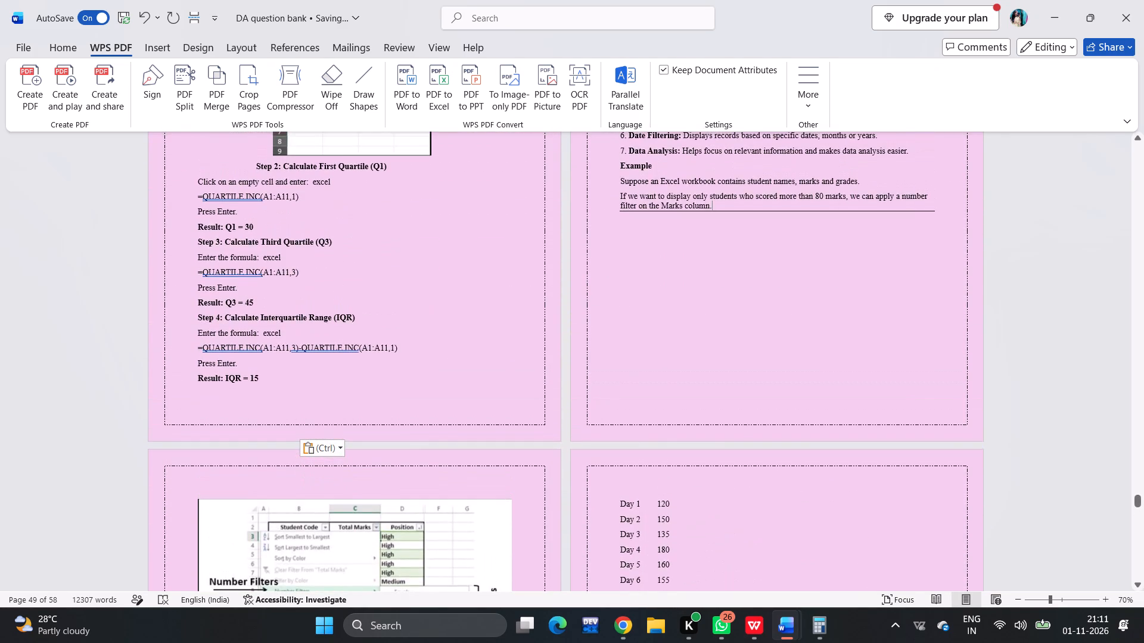
scroll(789, 285, up, 13)
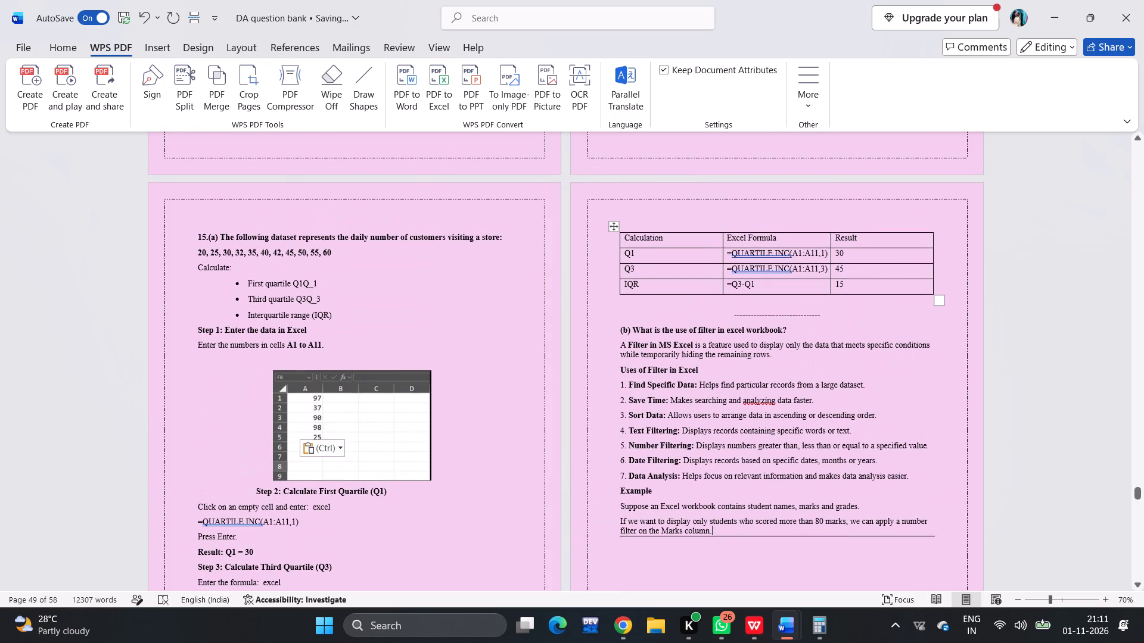
scroll(804, 263, down, 3)
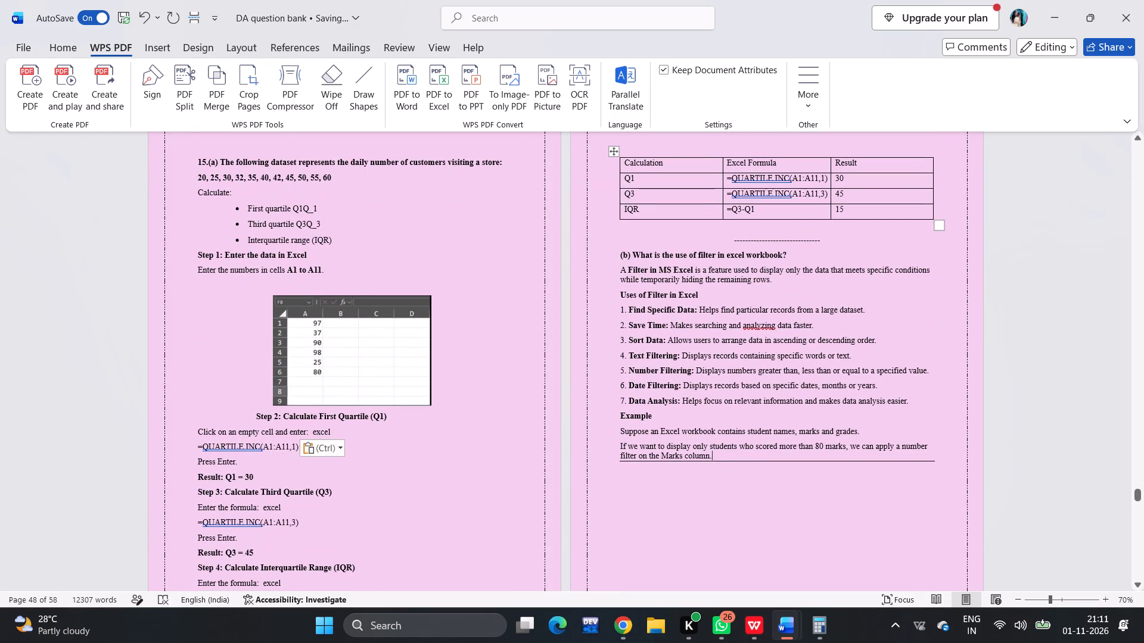
scroll(804, 263, down, 4)
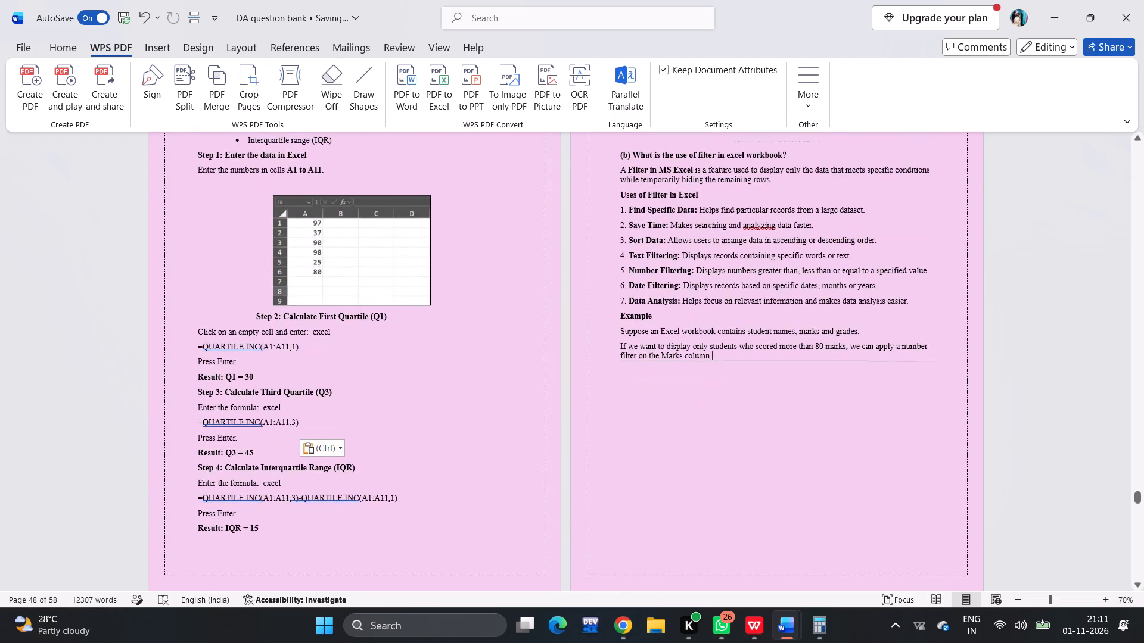
scroll(804, 263, down, 9)
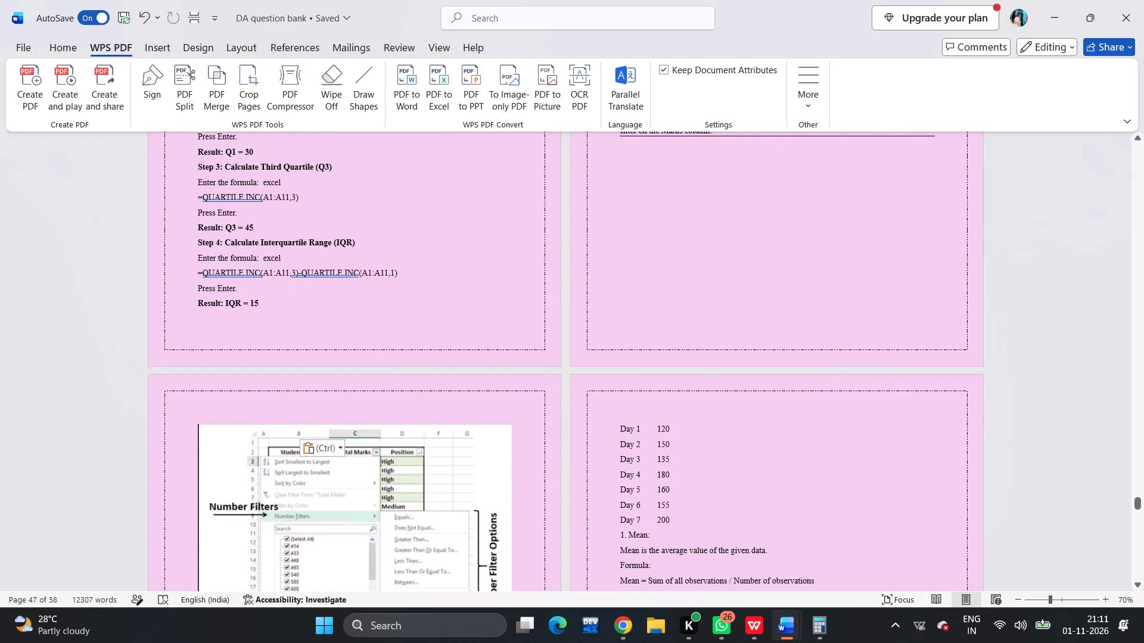
scroll(804, 263, down, 16)
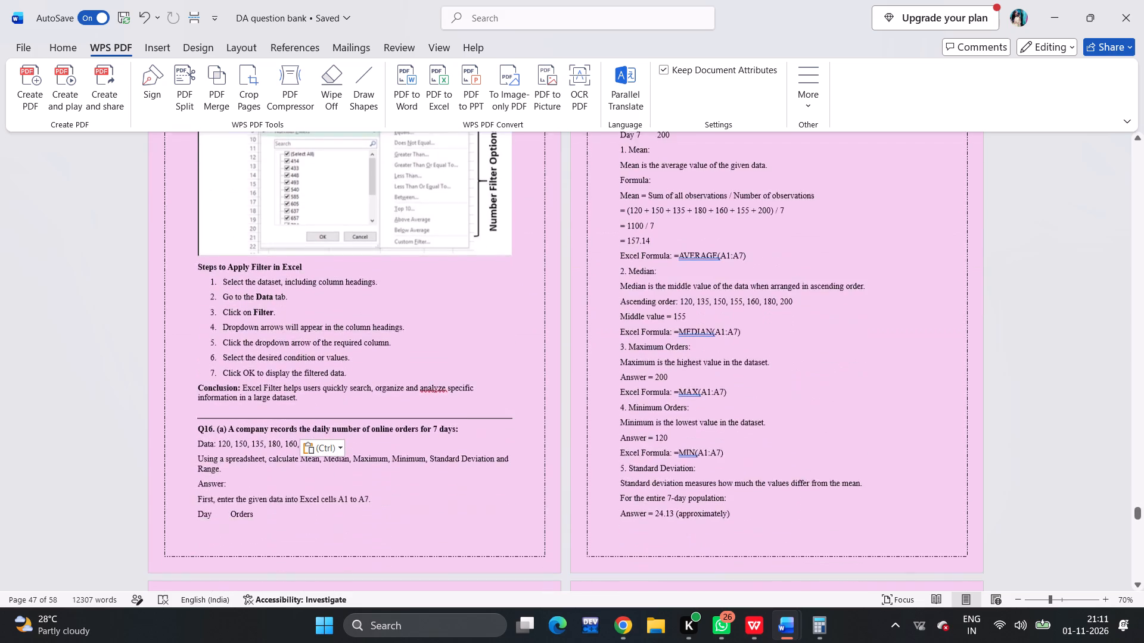
scroll(804, 260, down, 8)
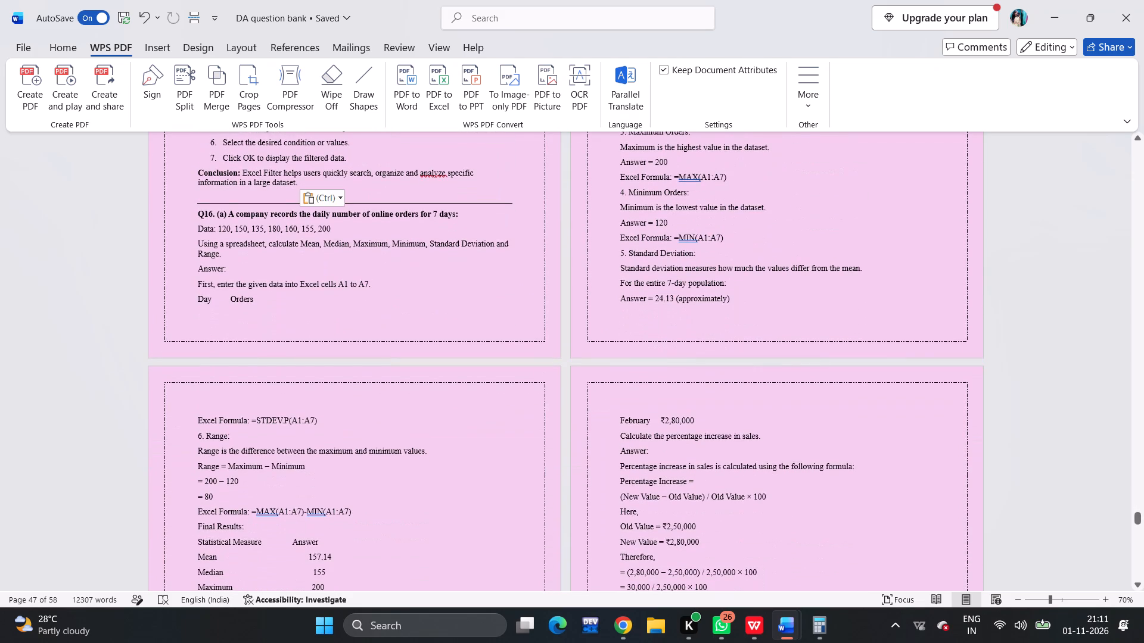
scroll(804, 260, up, 5)
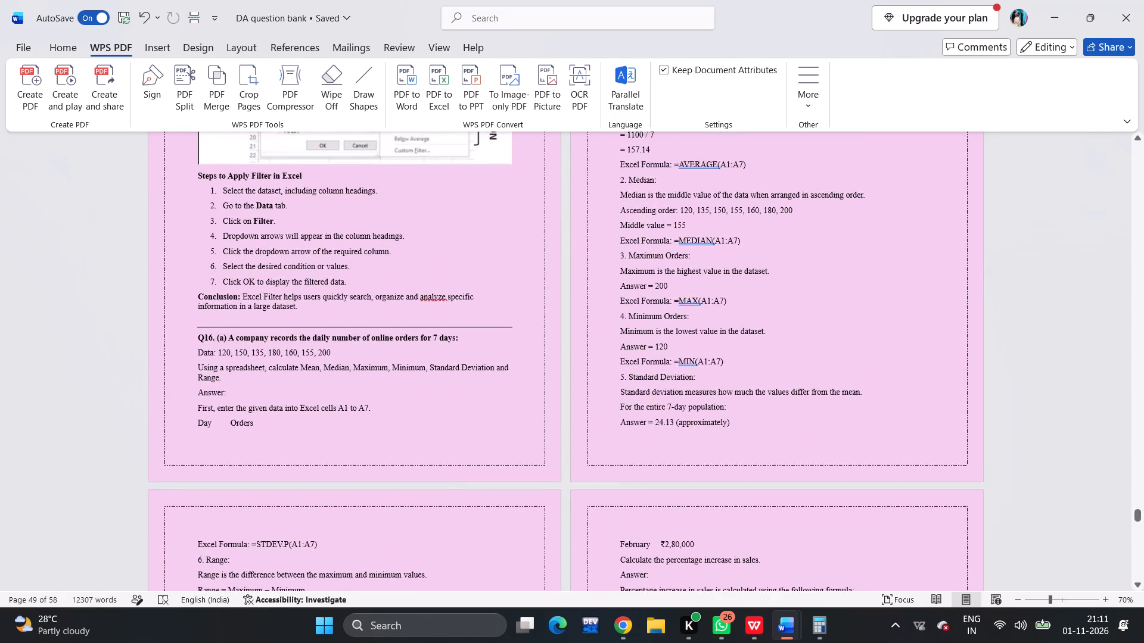
scroll(804, 260, up, 14)
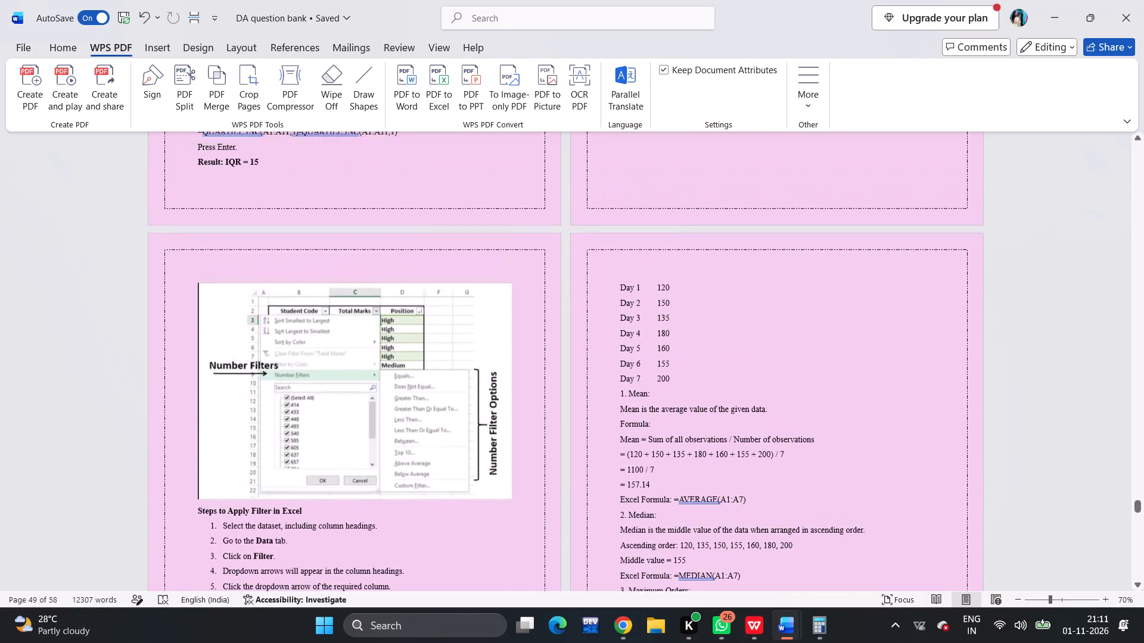
scroll(804, 260, up, 10)
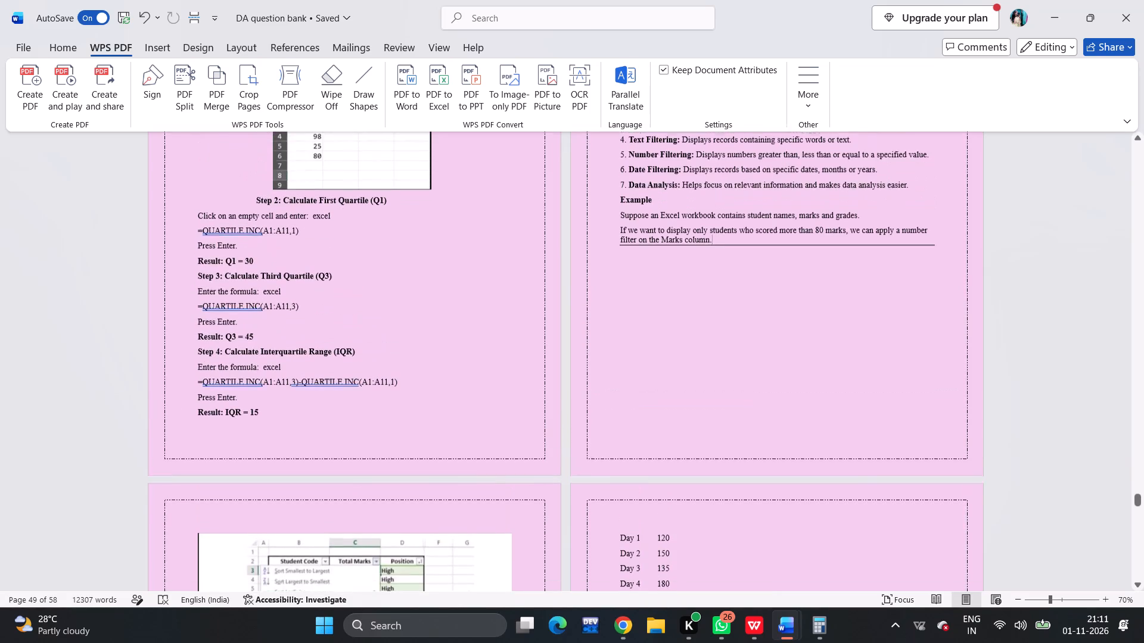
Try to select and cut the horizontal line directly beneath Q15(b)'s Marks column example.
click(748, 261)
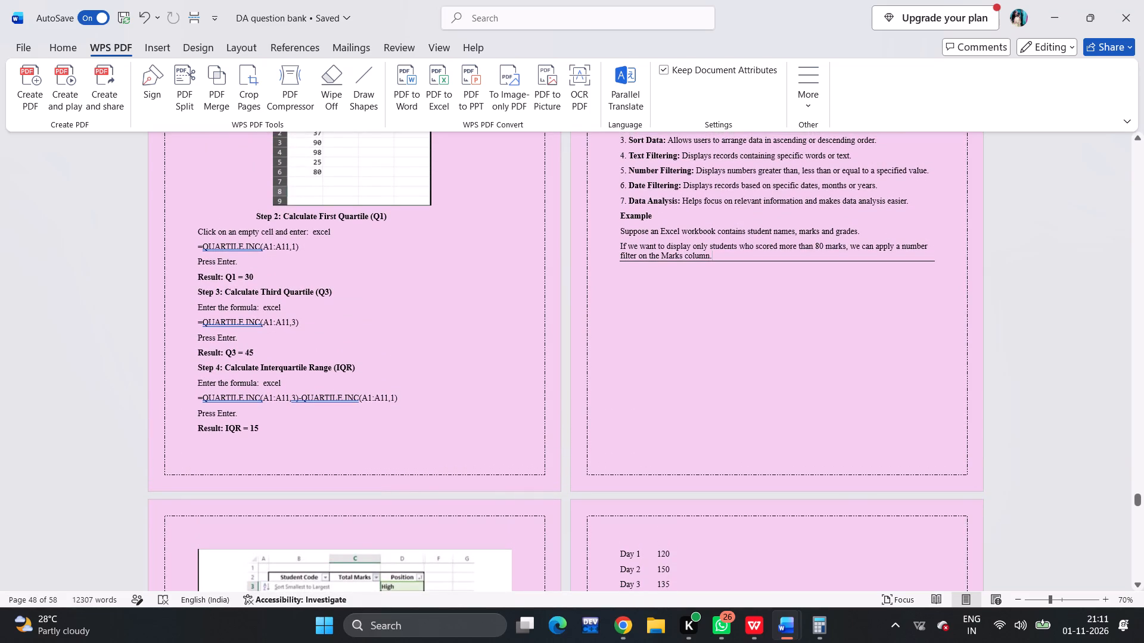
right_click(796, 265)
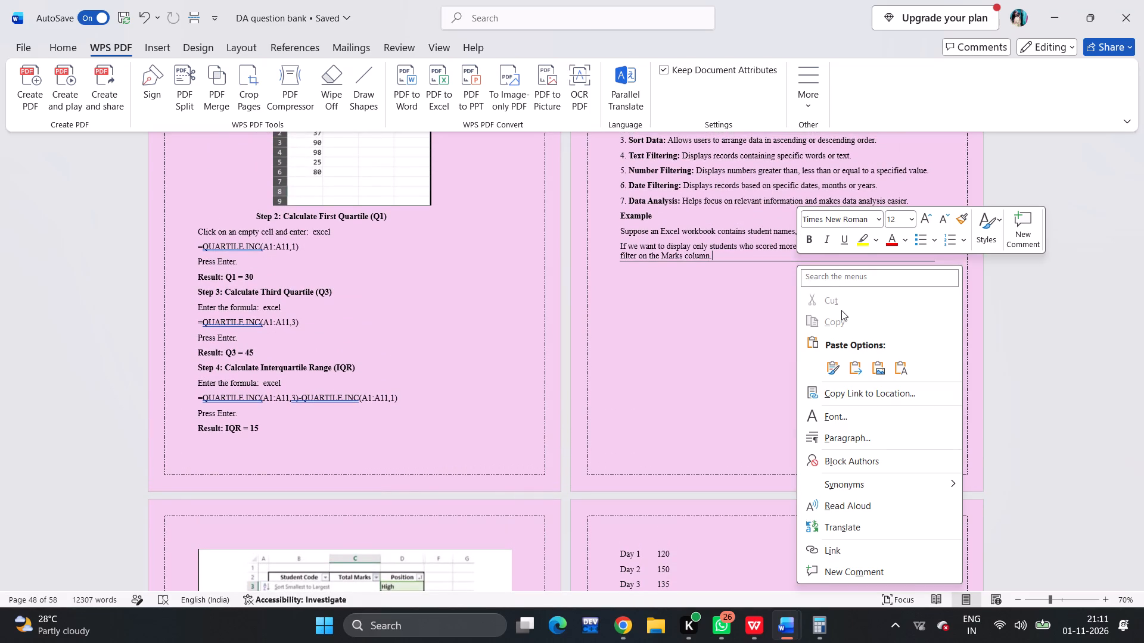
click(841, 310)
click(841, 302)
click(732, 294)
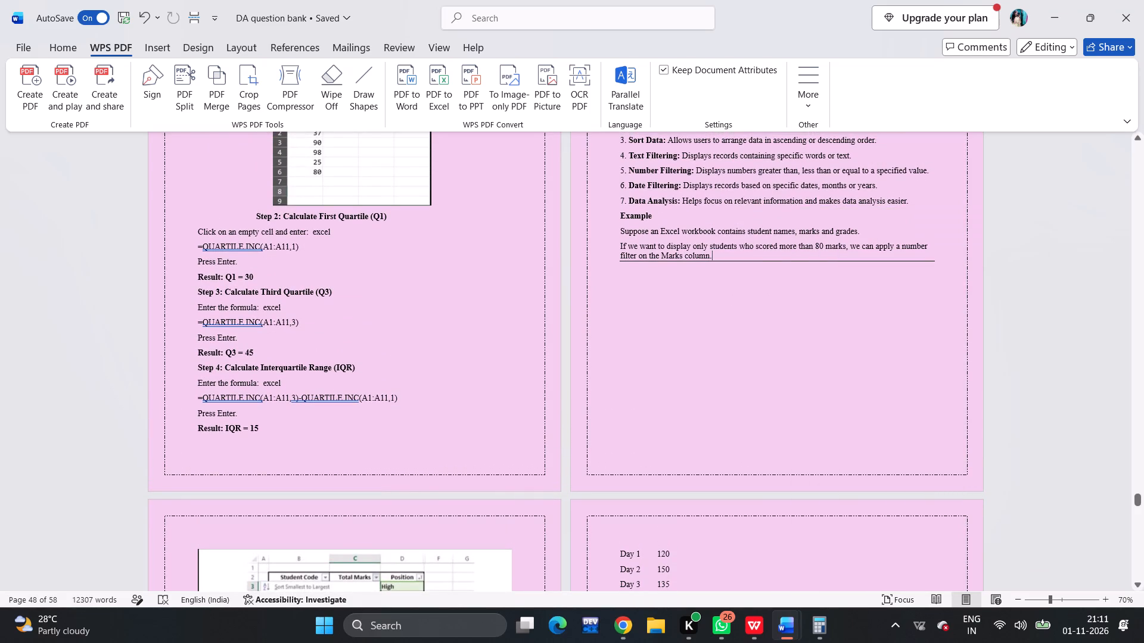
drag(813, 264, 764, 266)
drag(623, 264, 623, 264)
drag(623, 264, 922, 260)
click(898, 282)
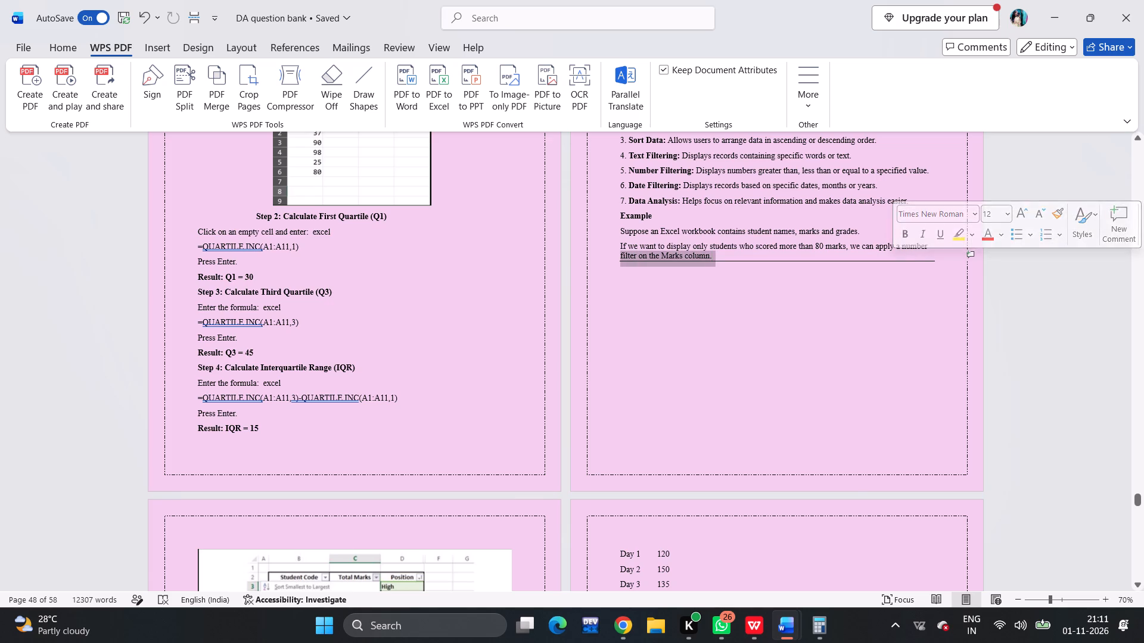
Delete the leftover filter image, the "Steps to Apply Filter in Excel" list and the Conclusion paragraph at the end of the document.
scroll(762, 296, up, 9)
scroll(716, 309, down, 7)
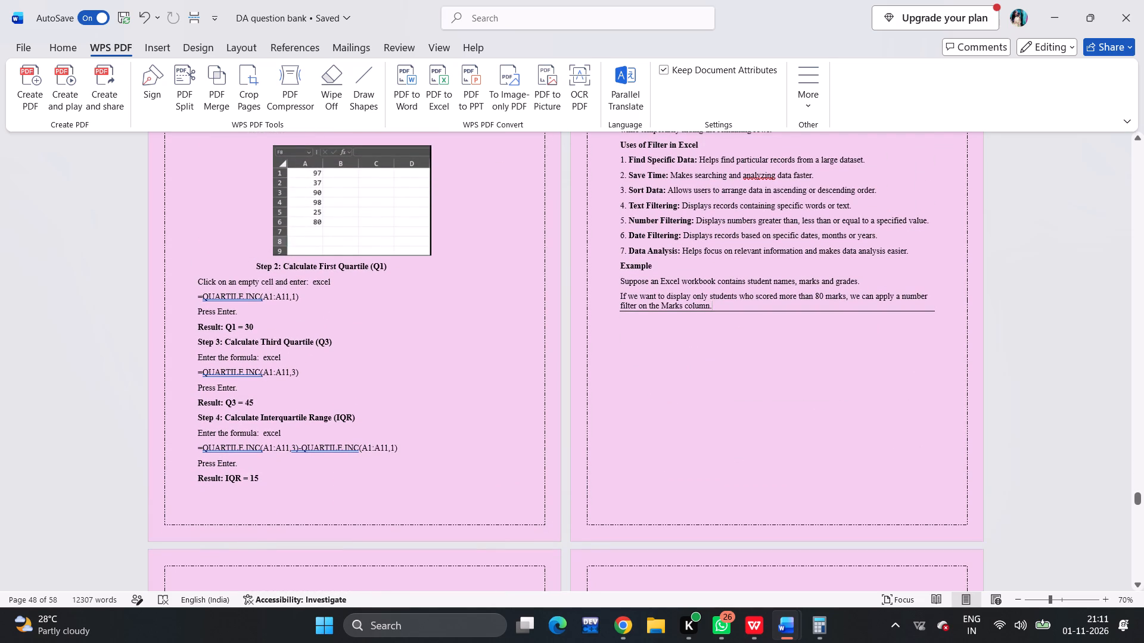
ctrl+scroll(384, 225, down, 1)
ctrl+scroll(384, 225, up, 2)
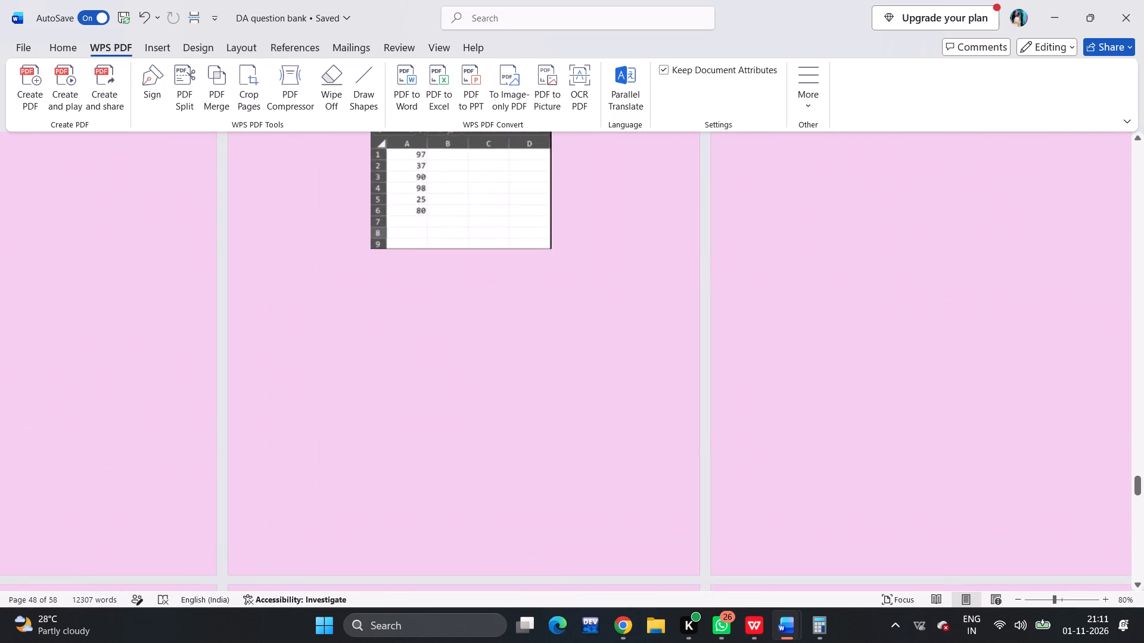
ctrl+scroll(384, 225, up, 2)
scroll(384, 225, down, 1)
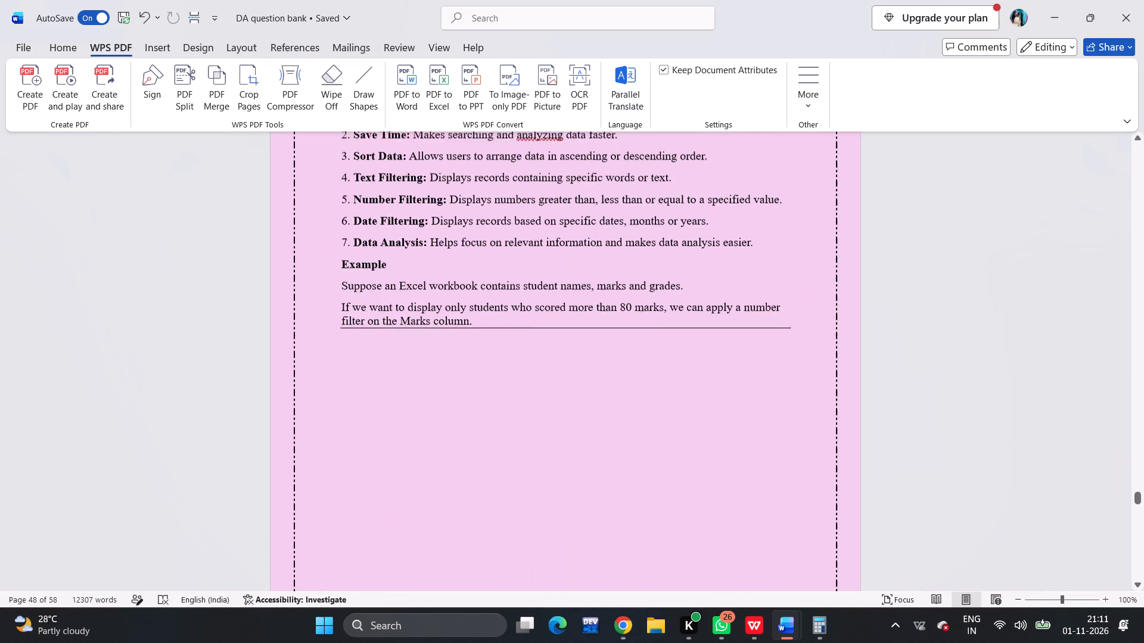
scroll(384, 225, down, 1)
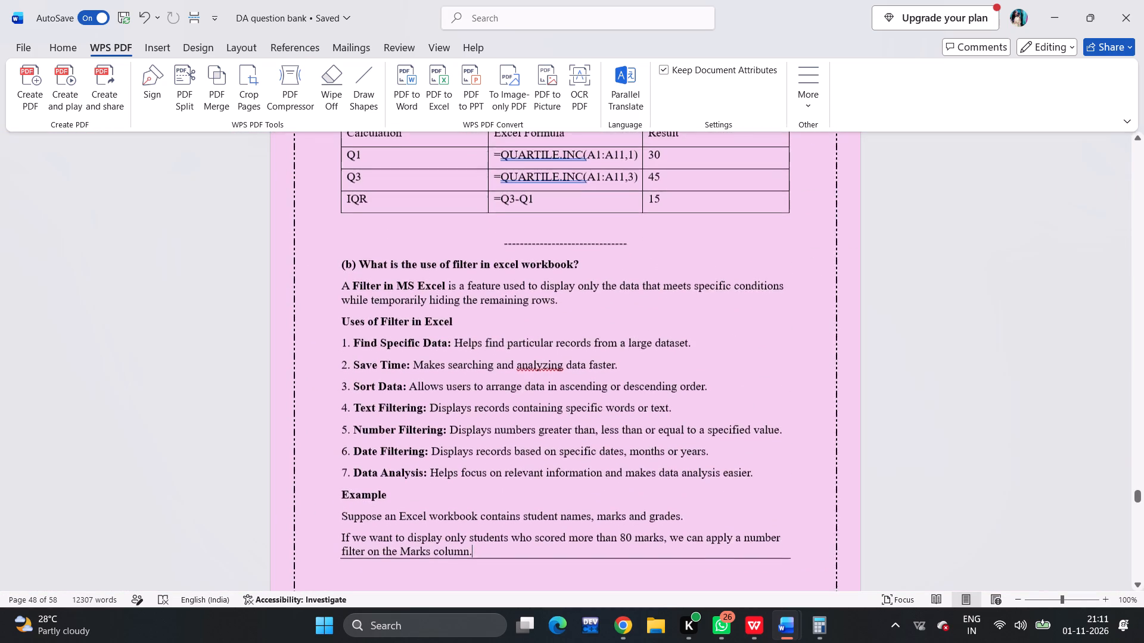
scroll(384, 225, down, 11)
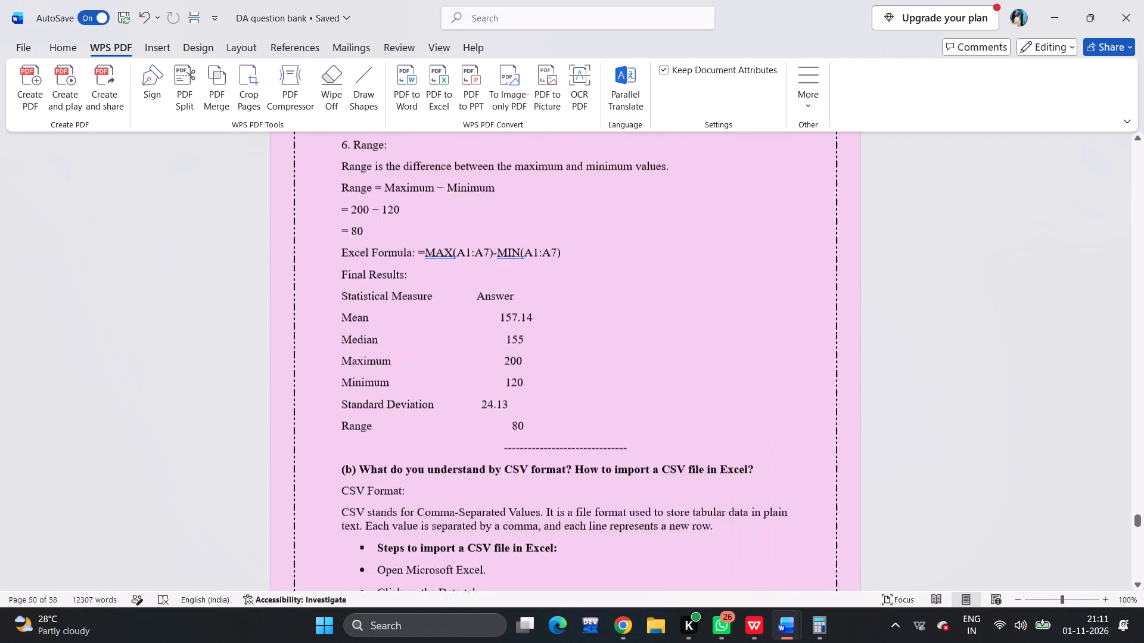
scroll(384, 225, down, 18)
scroll(384, 225, down, 5)
scroll(384, 225, up, 3)
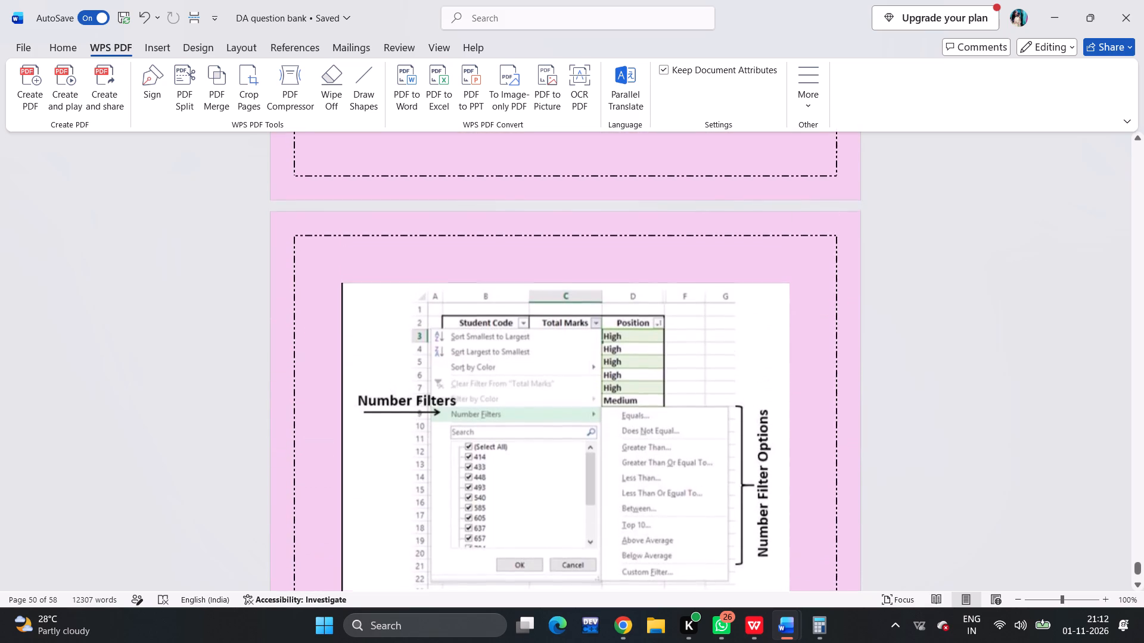
drag(328, 267, 351, 295)
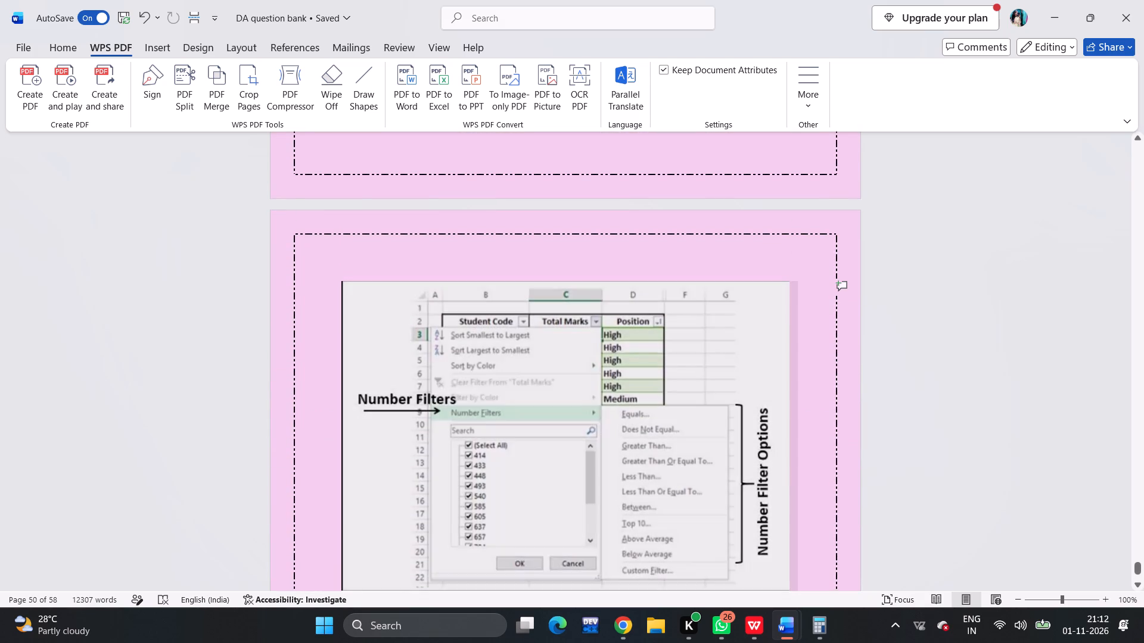
drag(351, 295, 745, 483)
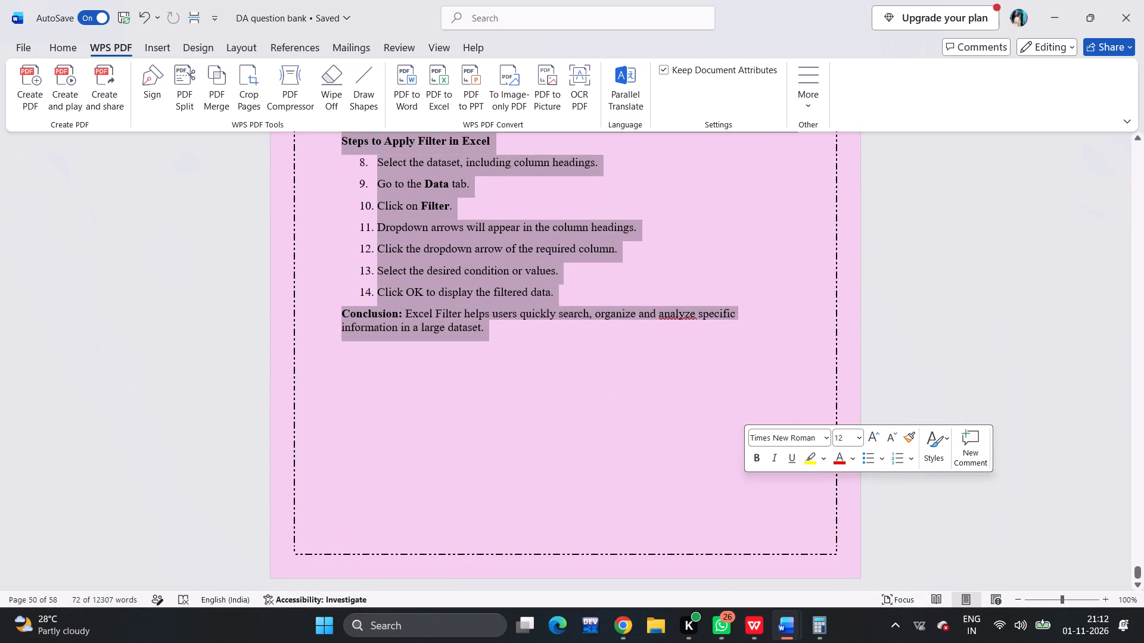
key(Delete)
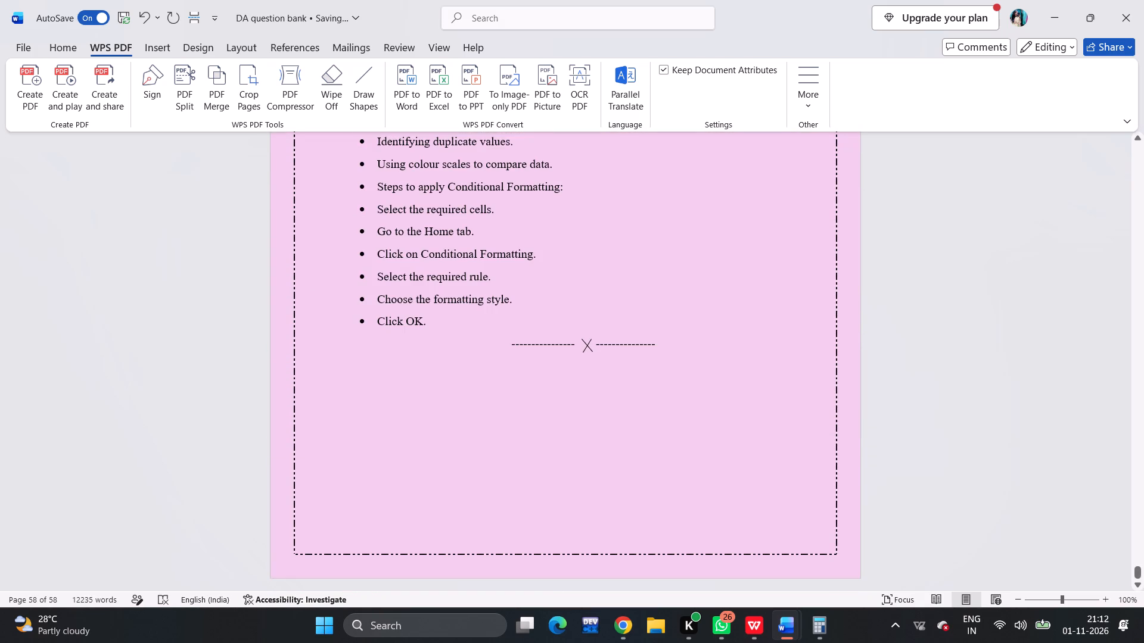
Examine the closing pages, from Q20(a) through the Conditional Formatting answer to the end-of-document divider.
scroll(571, 382, down, 4)
scroll(571, 382, up, 10)
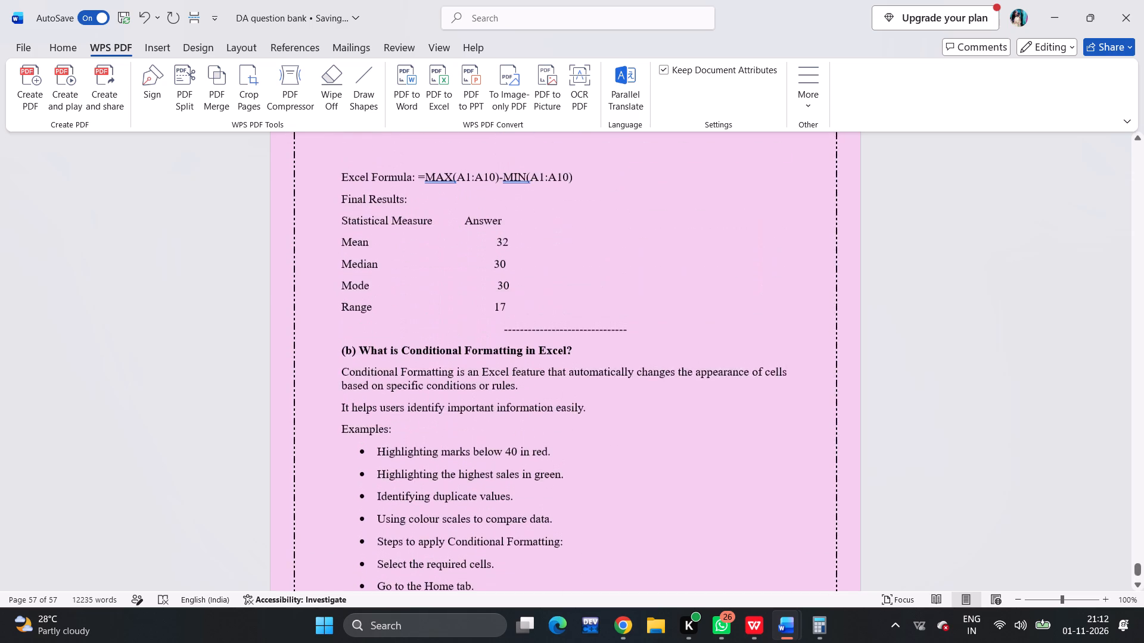
scroll(571, 382, up, 6)
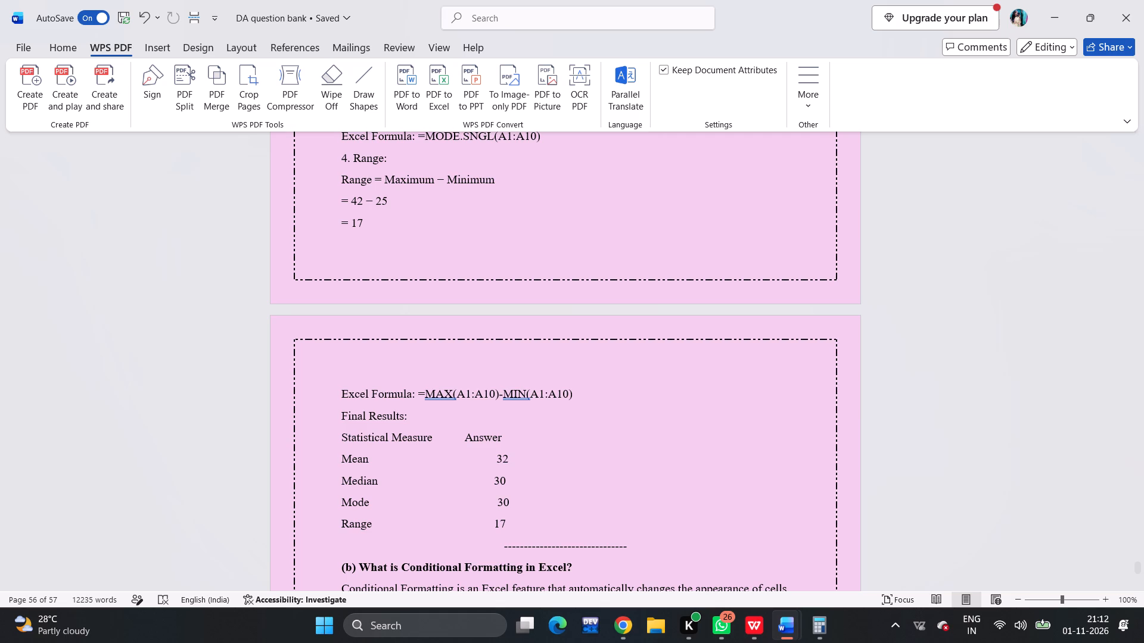
scroll(570, 376, down, 2)
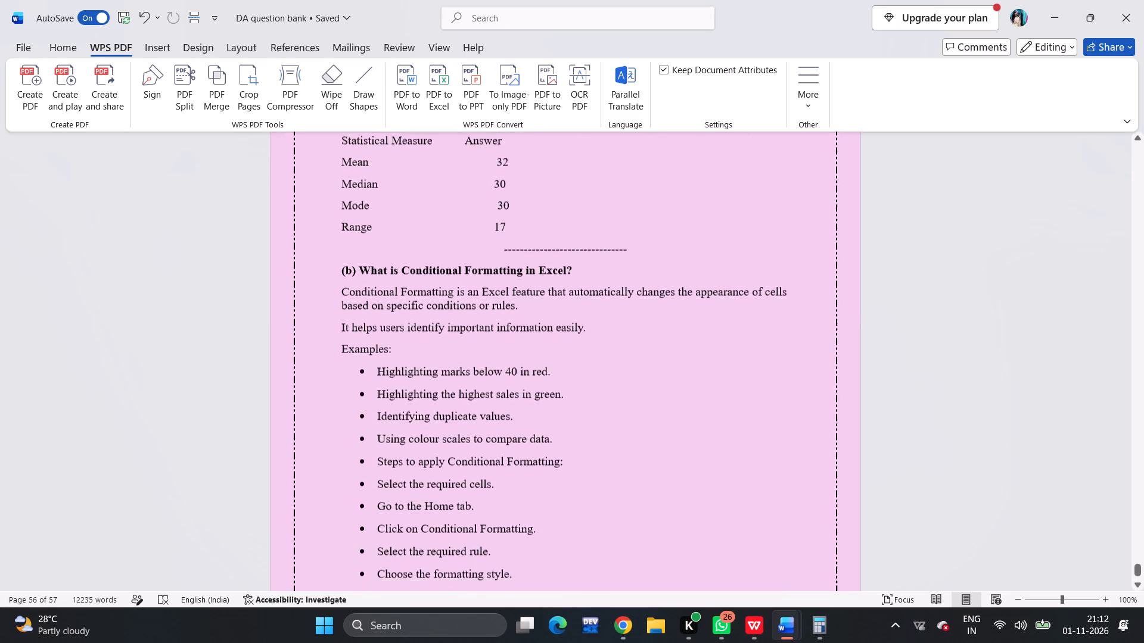
scroll(570, 376, down, 2)
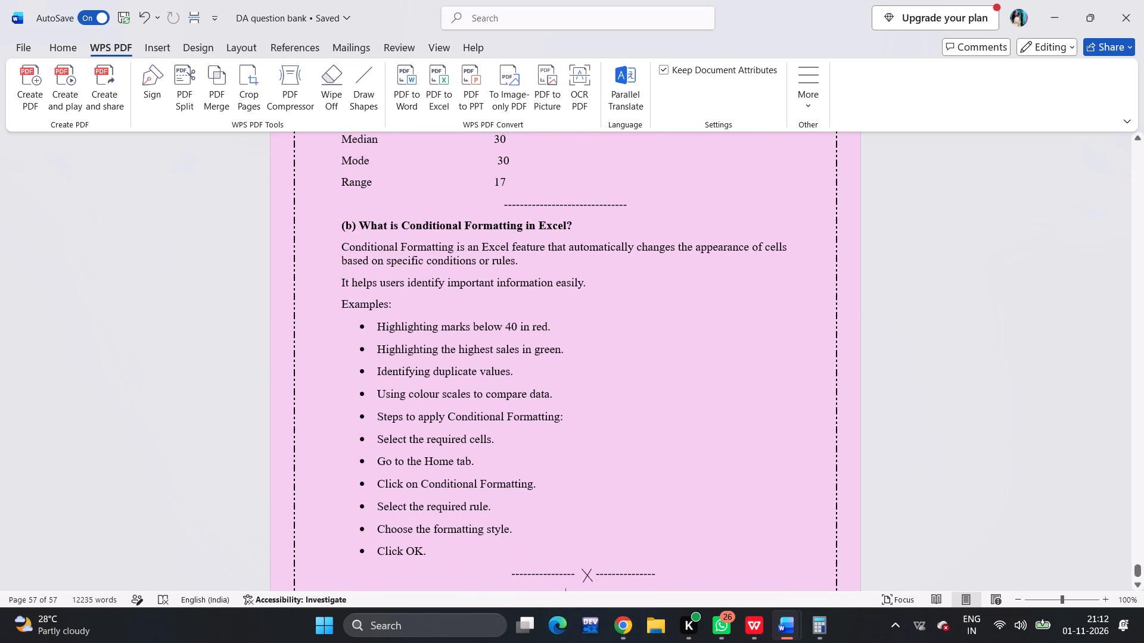
scroll(570, 376, up, 1)
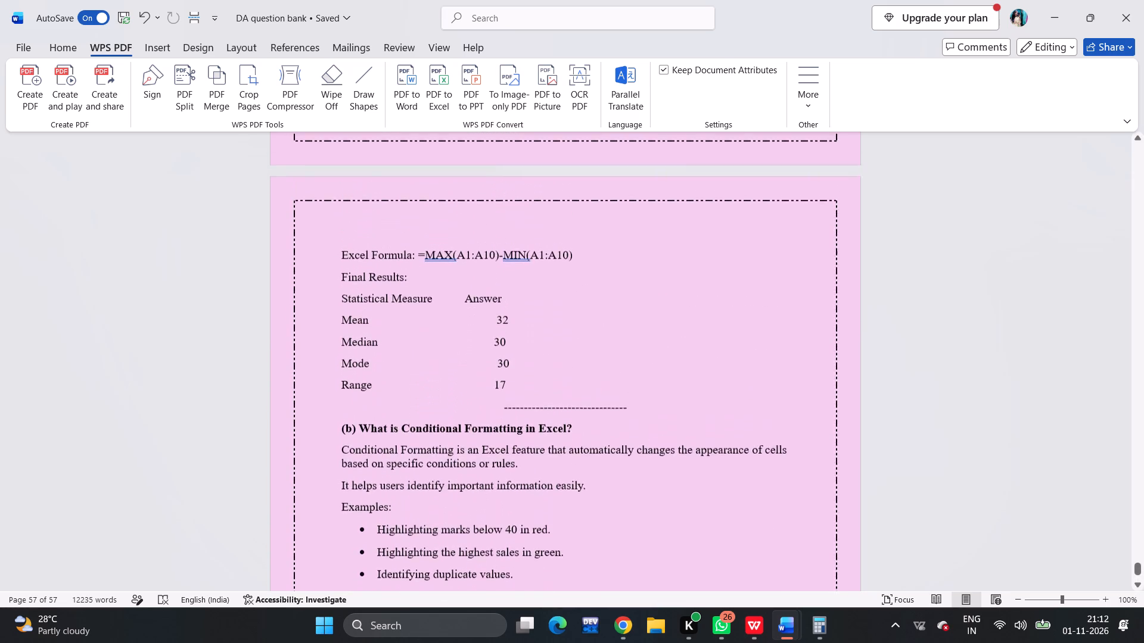
scroll(570, 376, up, 2)
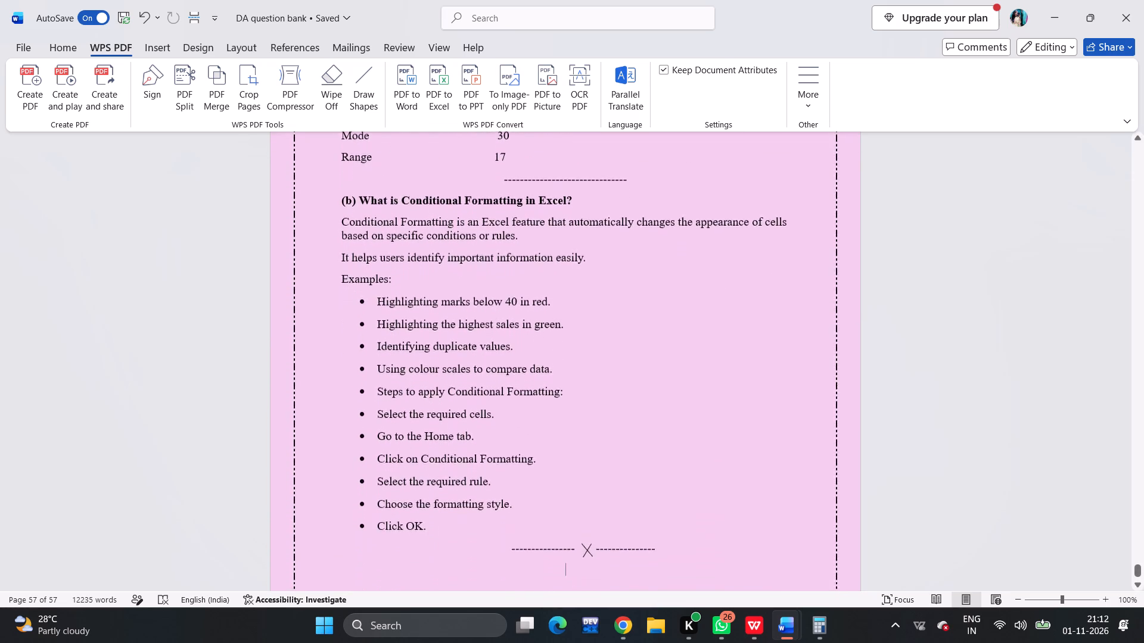
scroll(570, 376, up, 1)
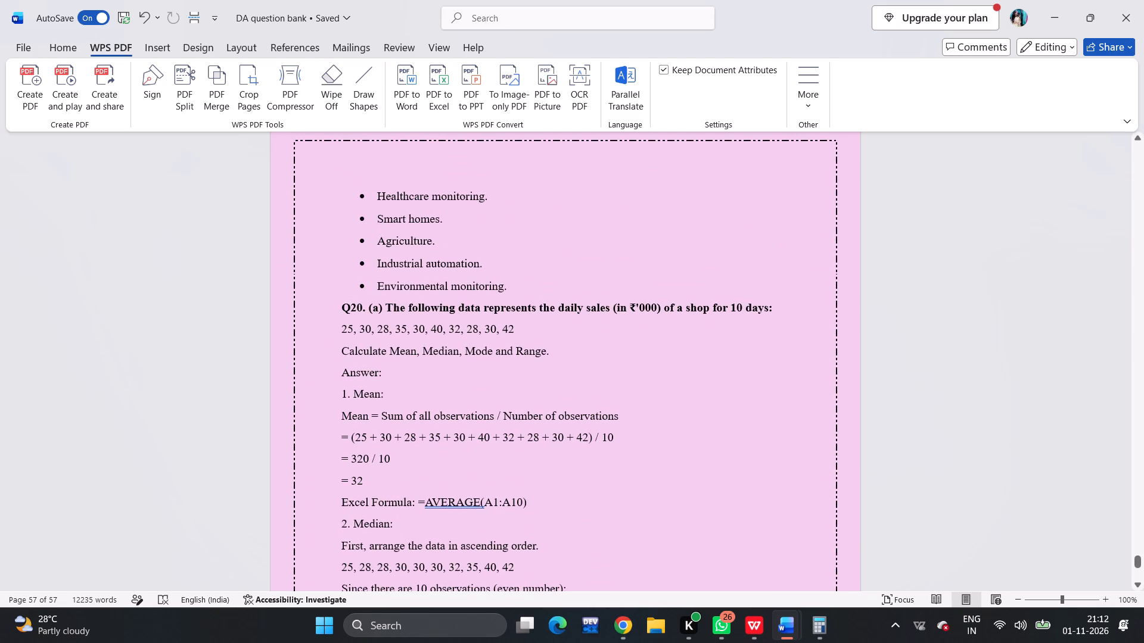
Save a copy of the document to the Desktop as "DA question bank" in Word Document format.
click(29, 51)
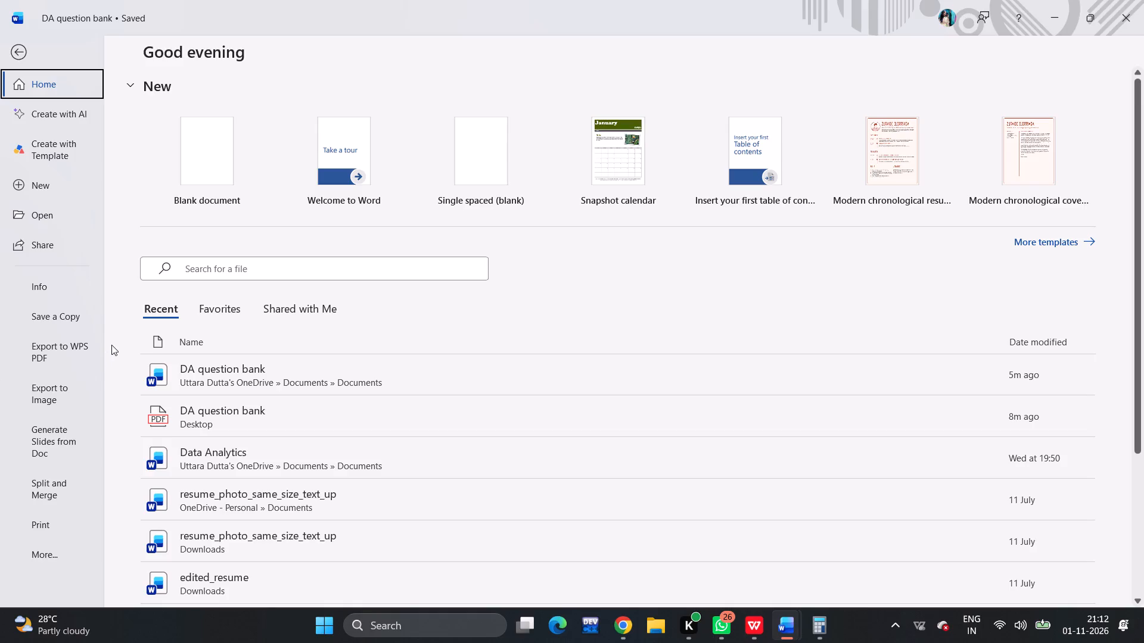
click(79, 313)
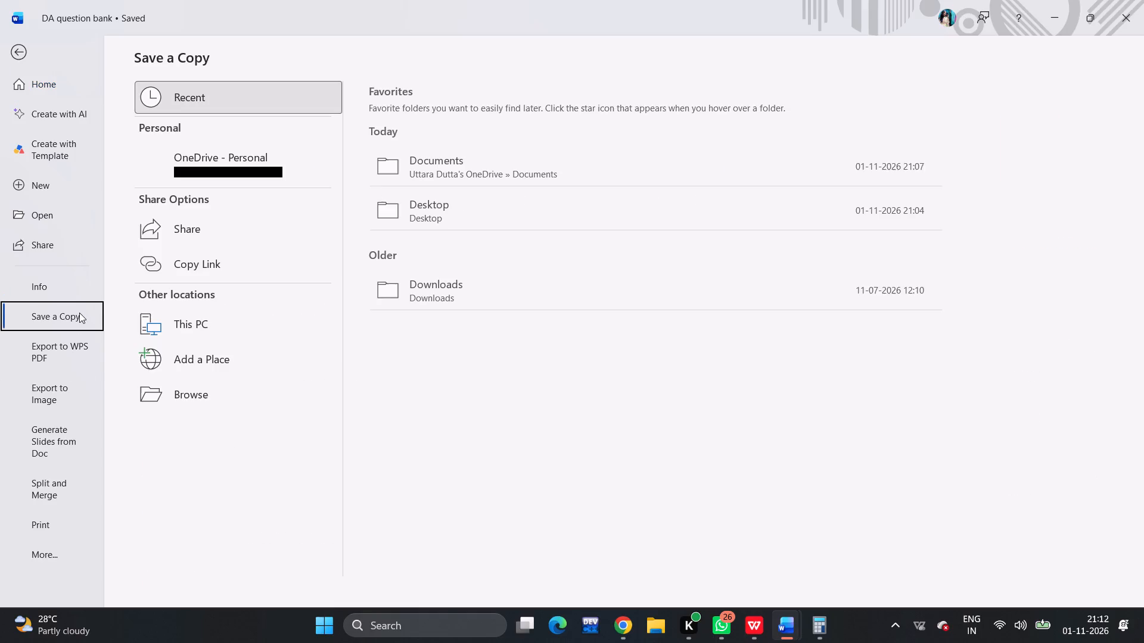
click(468, 214)
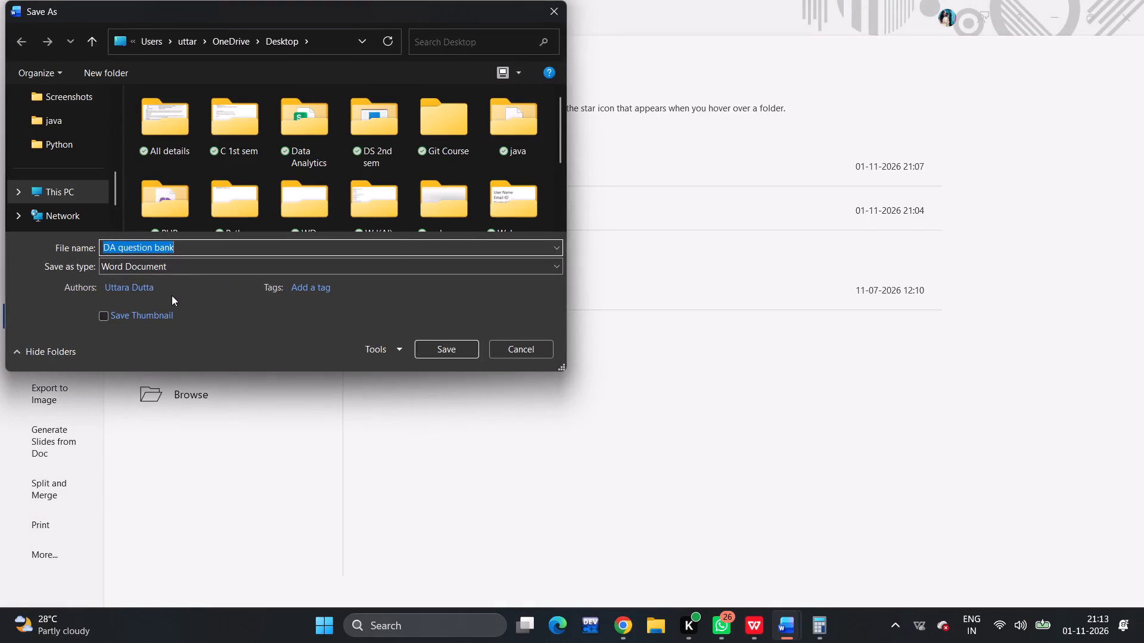
click(237, 270)
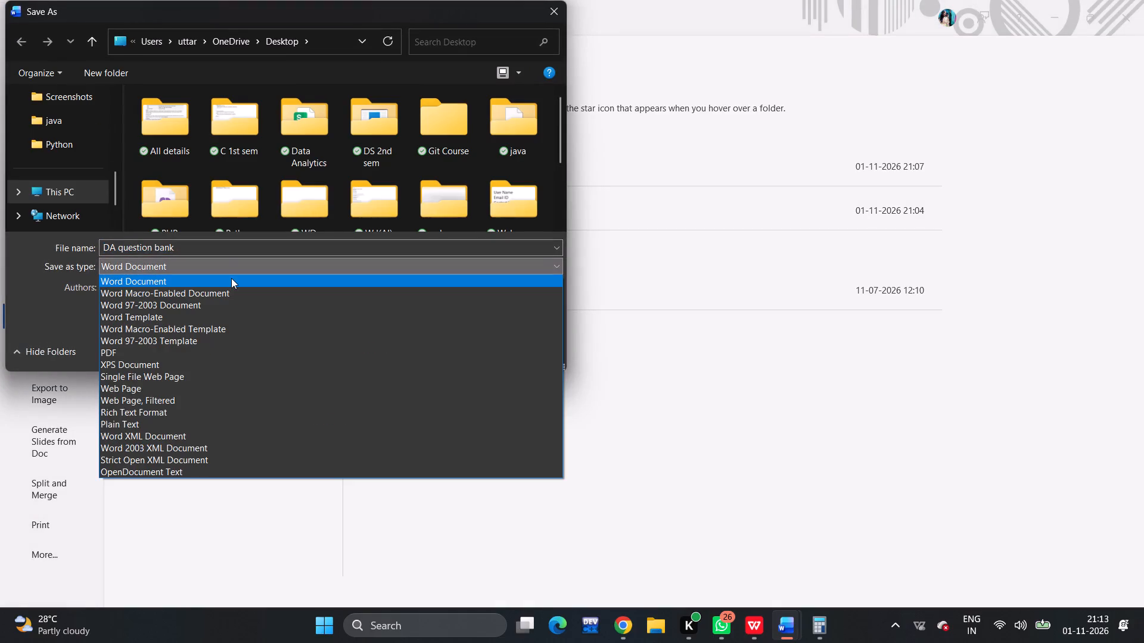
click(232, 281)
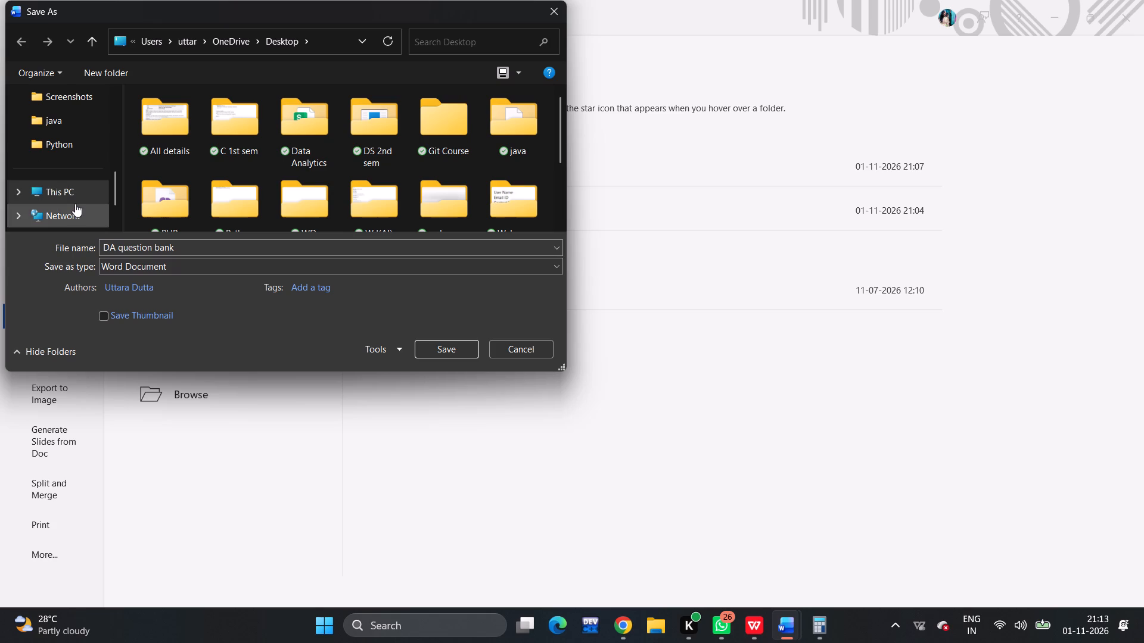
scroll(75, 205, down, 1)
scroll(78, 191, up, 3)
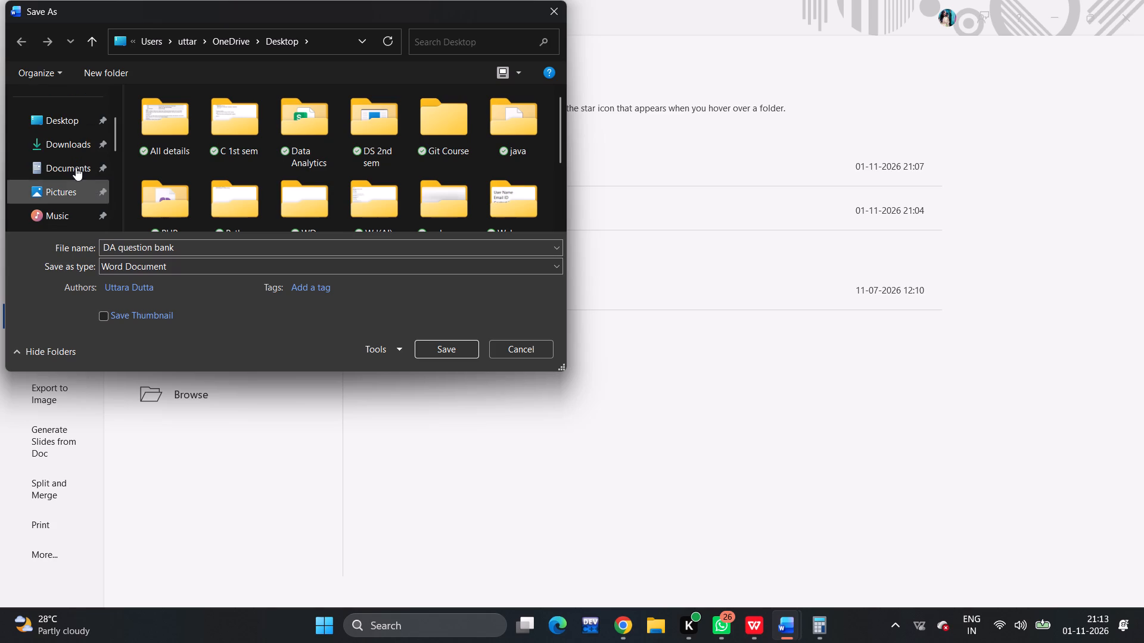
click(76, 123)
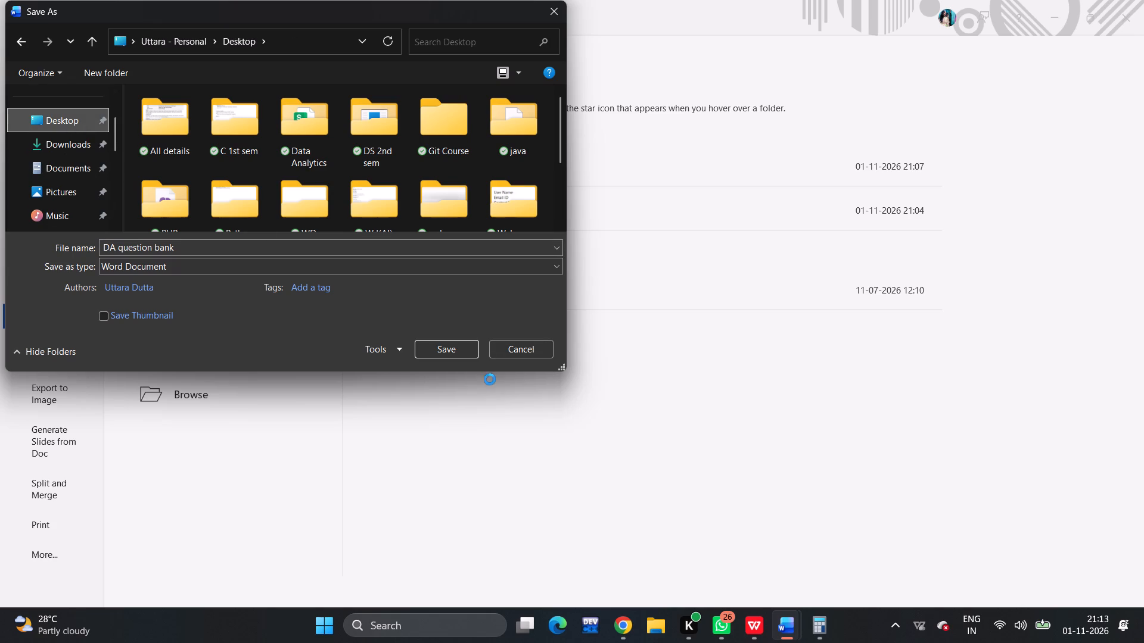
click(470, 350)
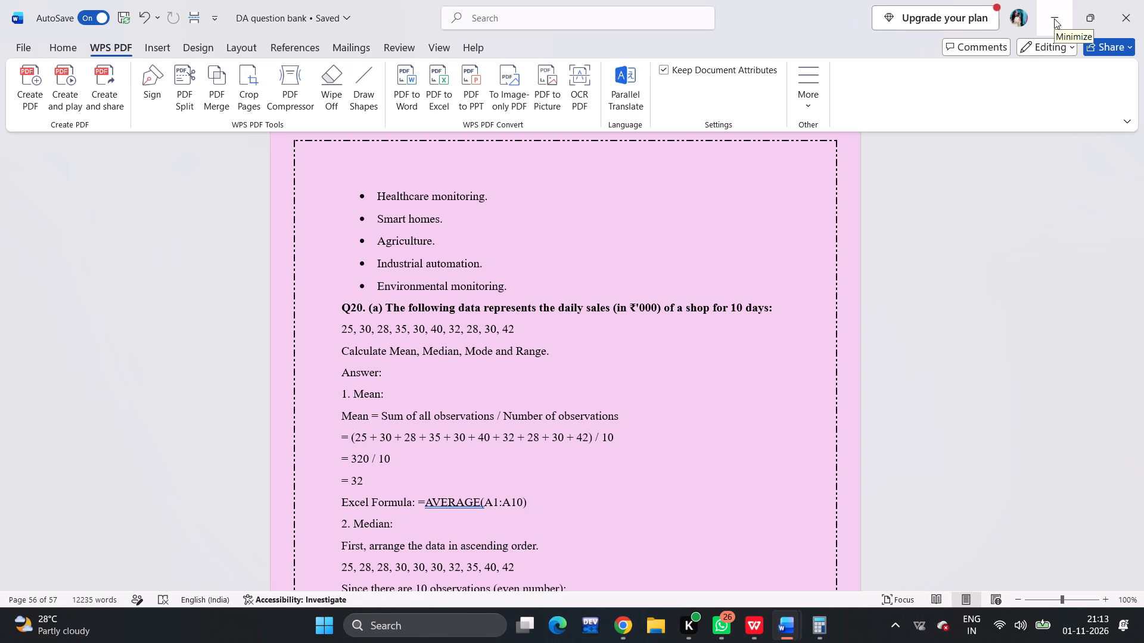
Switch to Chrome, search for "i love pdf" in a new tab and open the iLovePDF website.
click(1054, 18)
click(1054, 18)
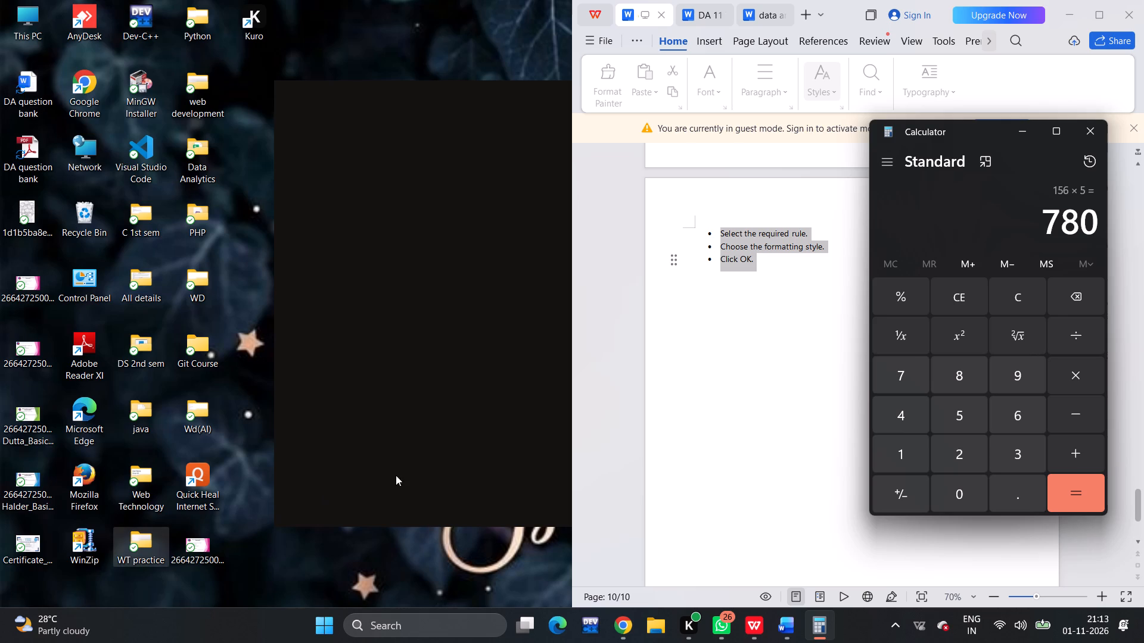
click(629, 613)
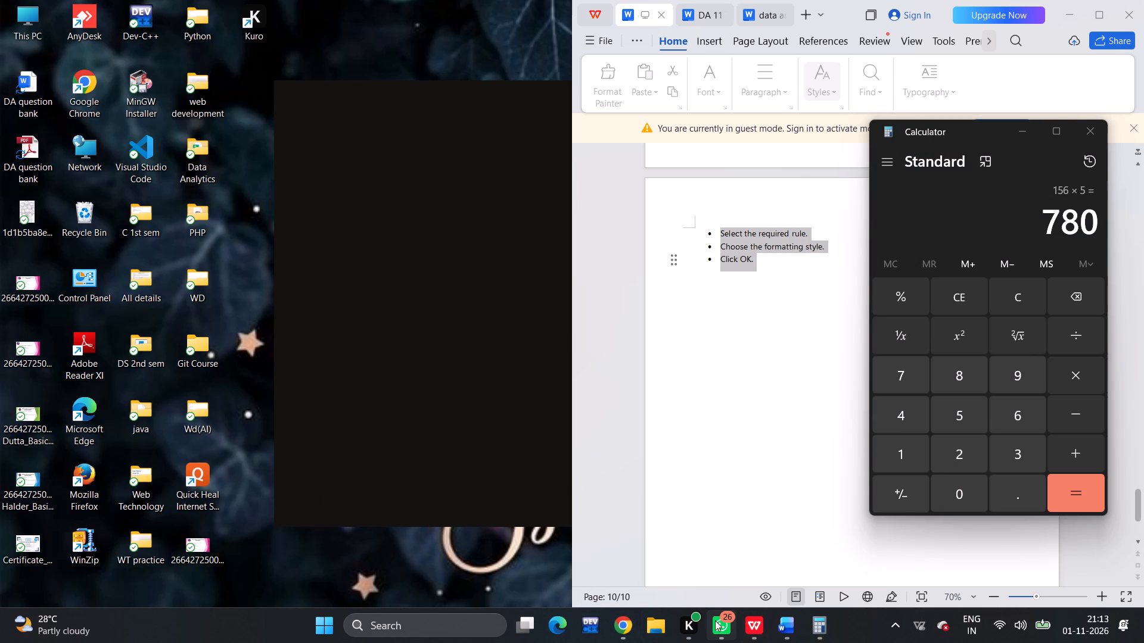
click(614, 626)
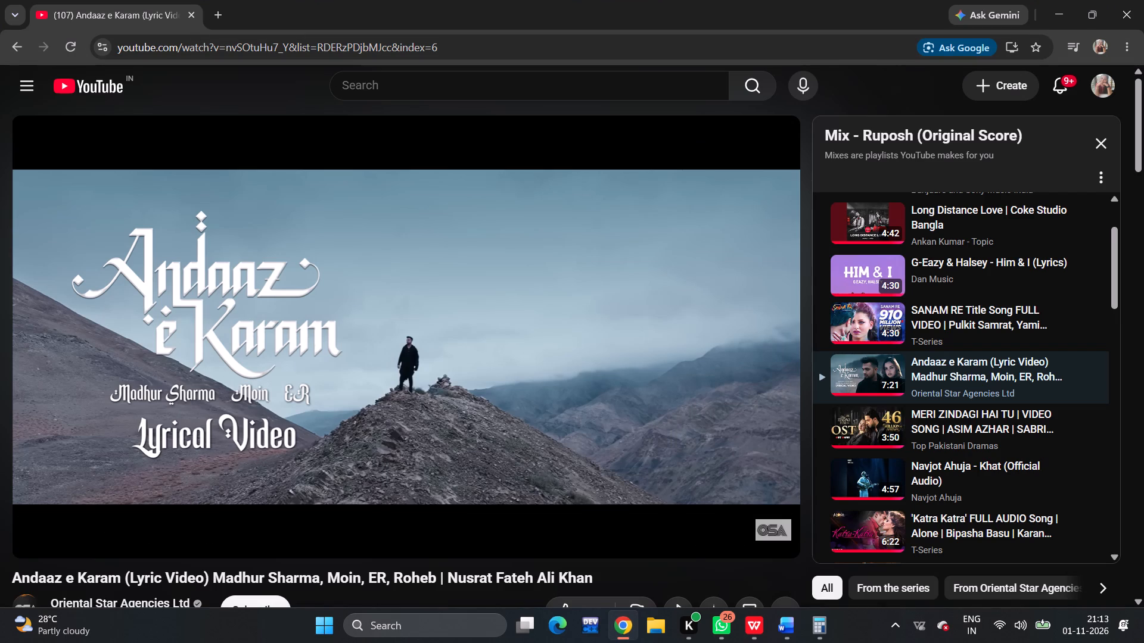
click(218, 13)
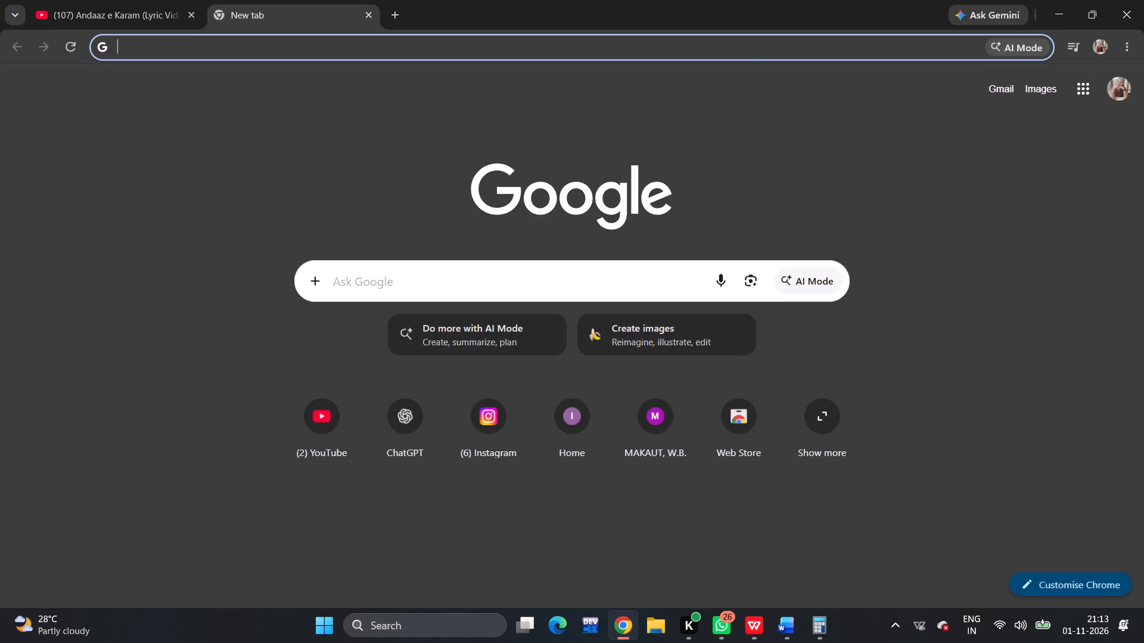
text(i l)
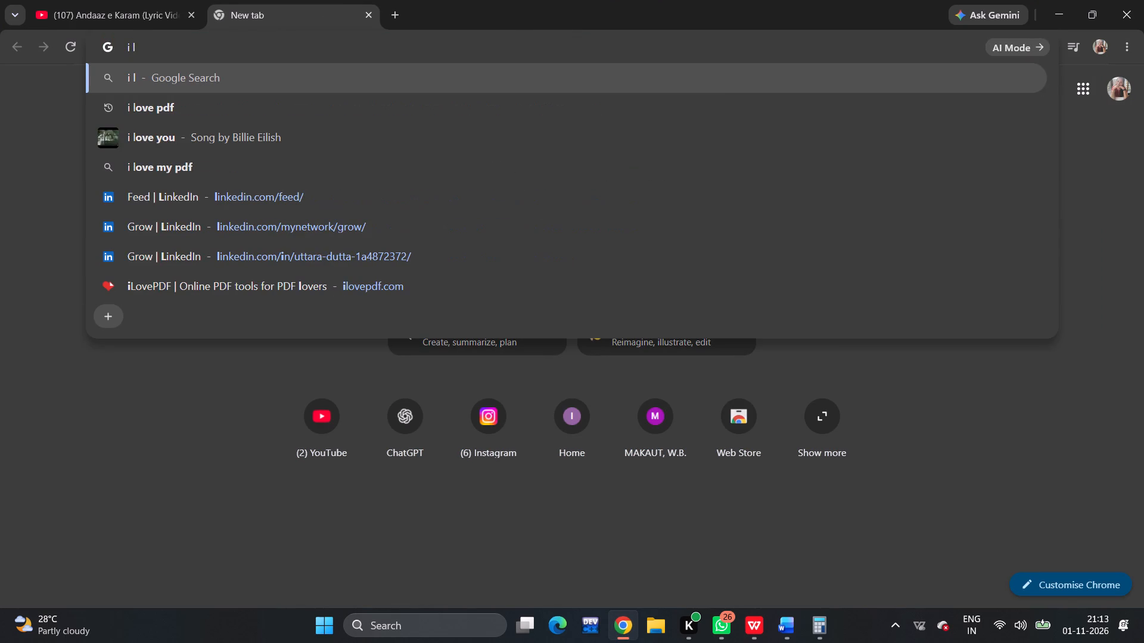
click(316, 107)
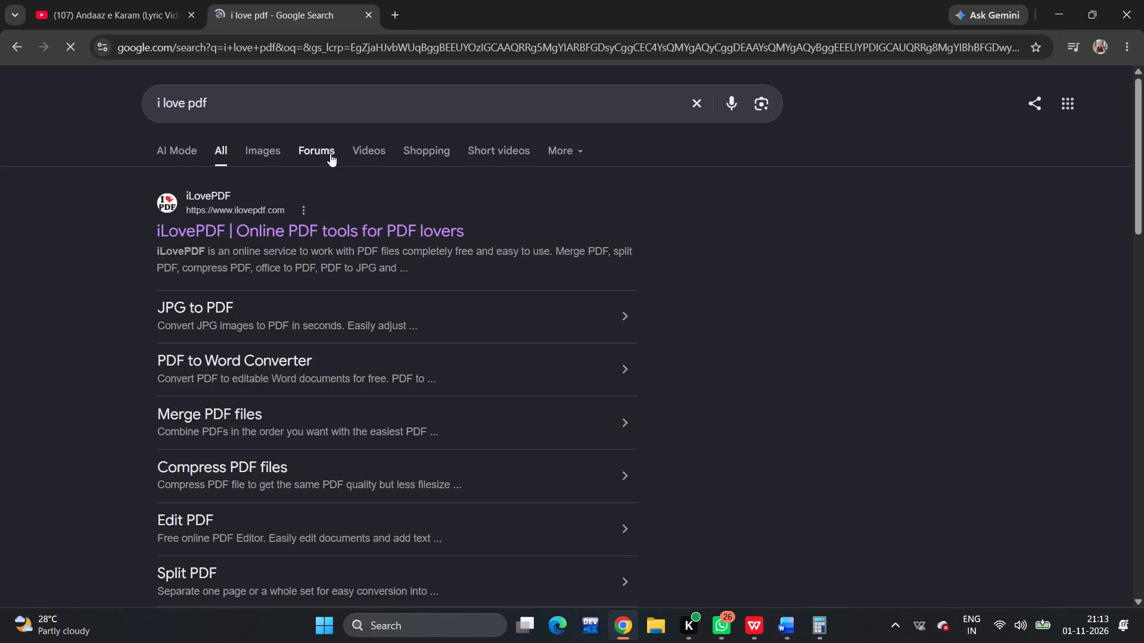
click(262, 226)
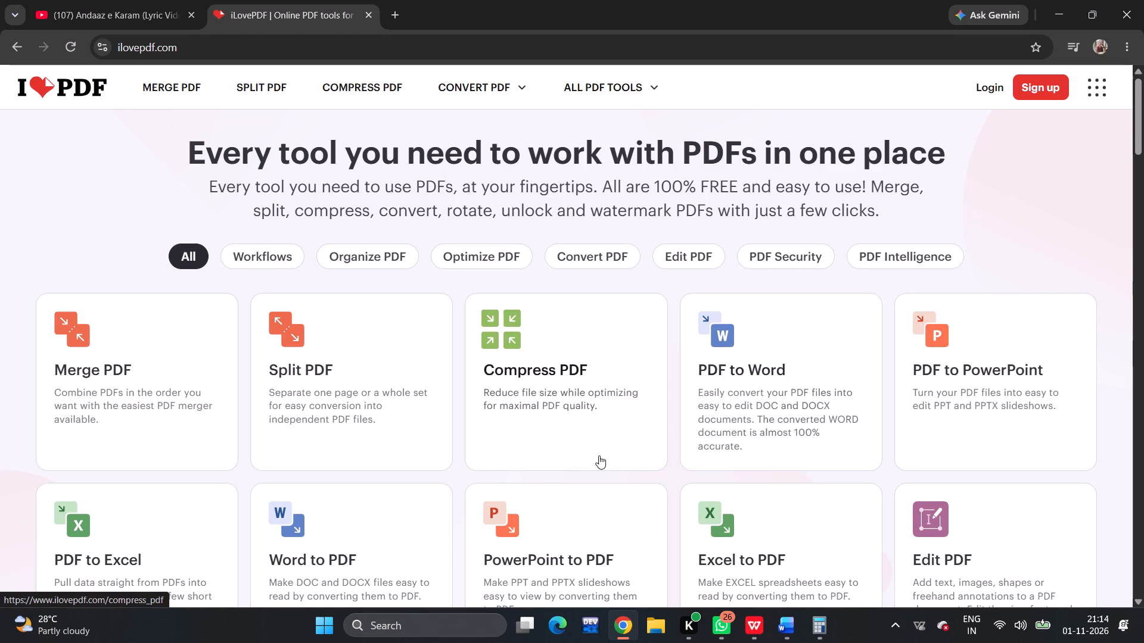
Open the Word to PDF converter on the iLovePDF website.
scroll(623, 380, down, 2)
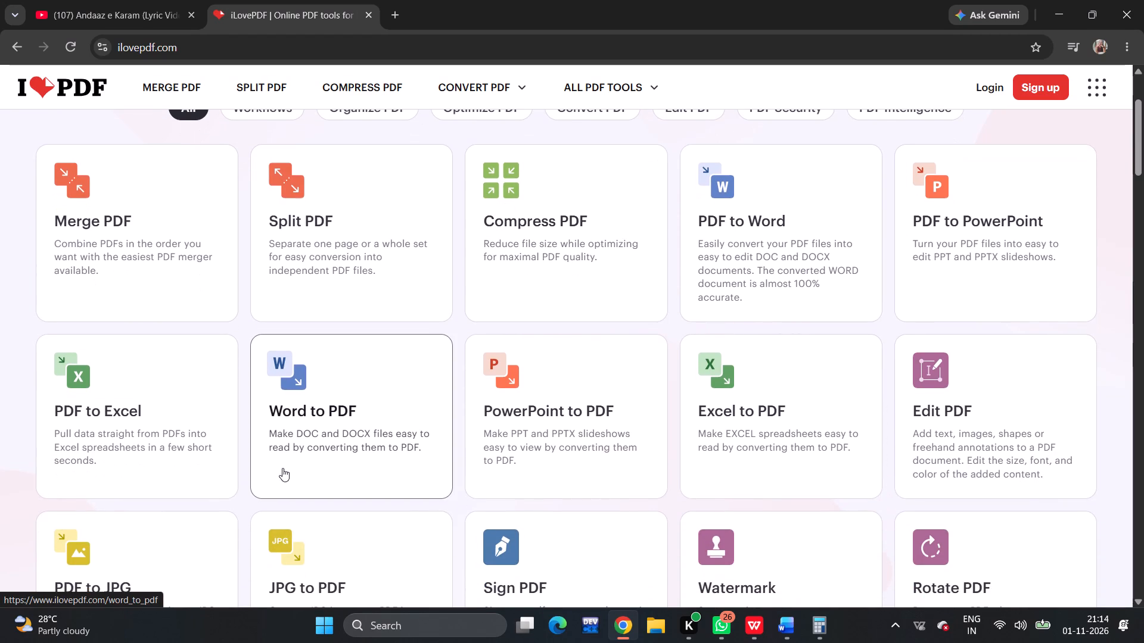
click(355, 414)
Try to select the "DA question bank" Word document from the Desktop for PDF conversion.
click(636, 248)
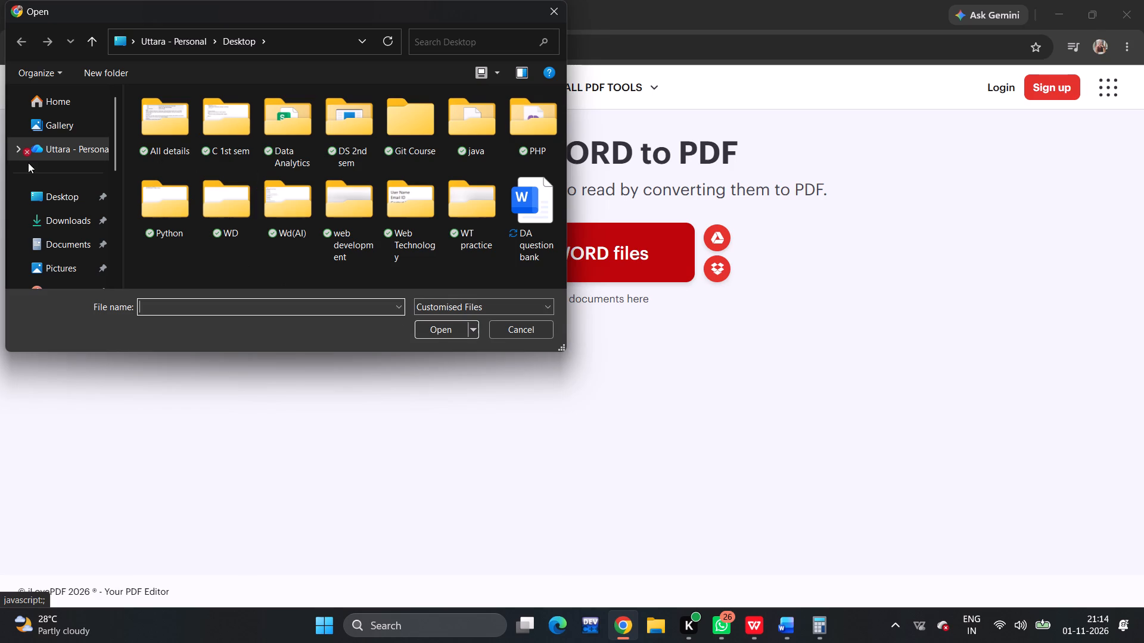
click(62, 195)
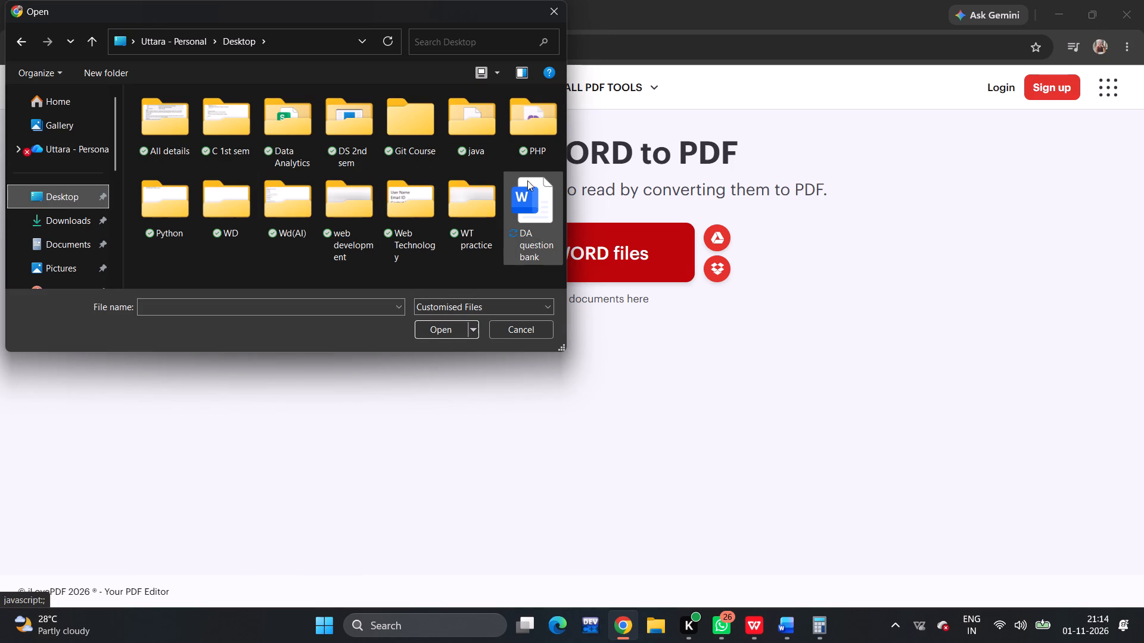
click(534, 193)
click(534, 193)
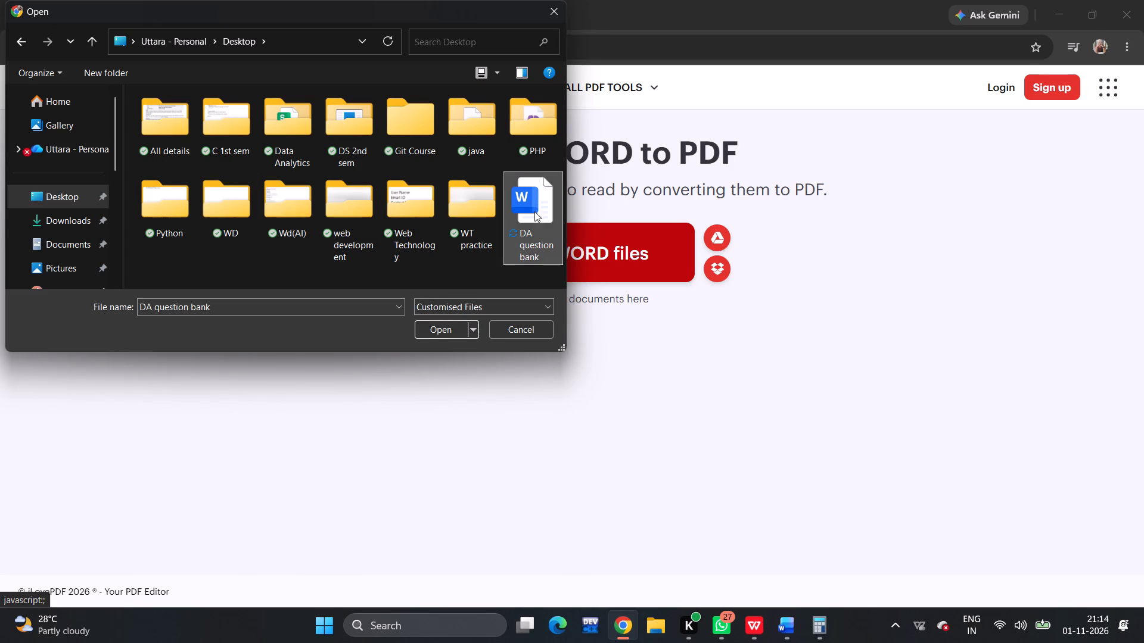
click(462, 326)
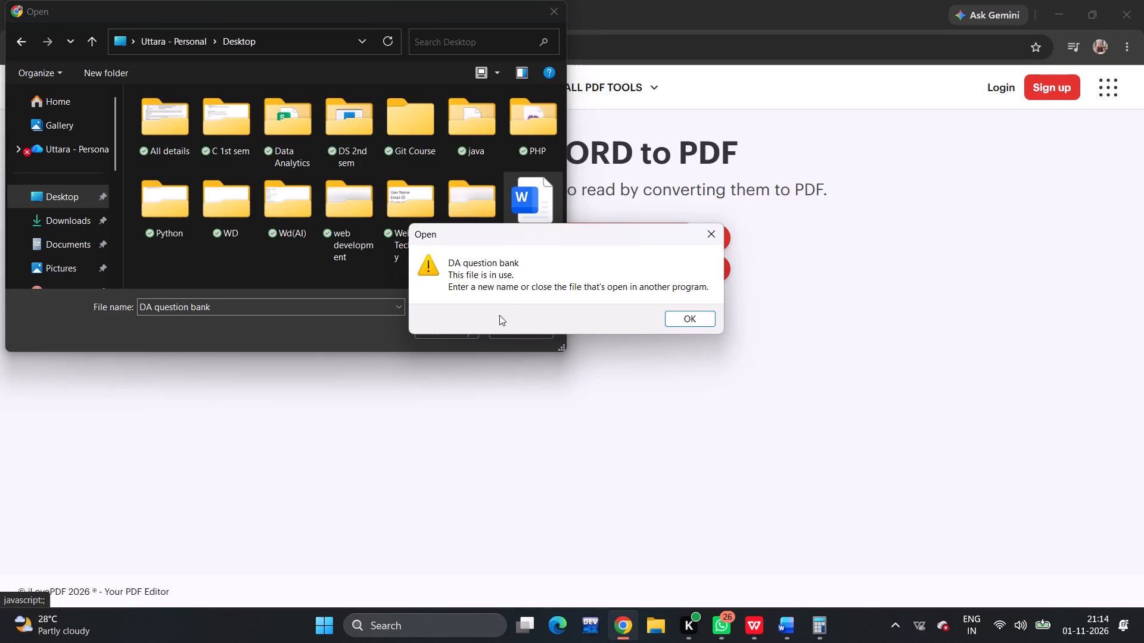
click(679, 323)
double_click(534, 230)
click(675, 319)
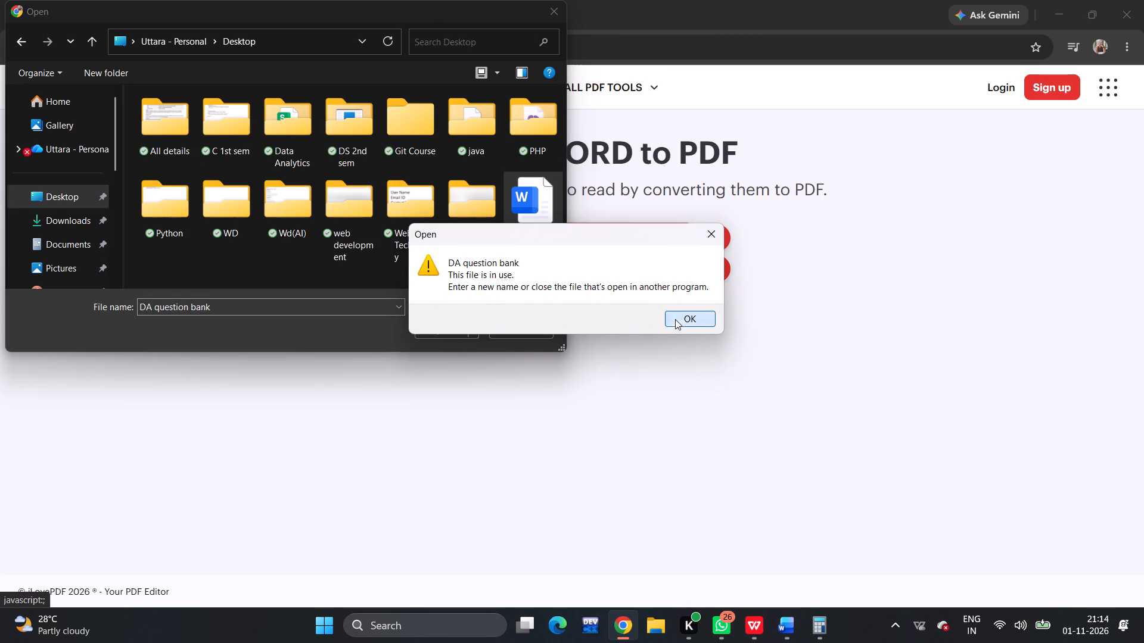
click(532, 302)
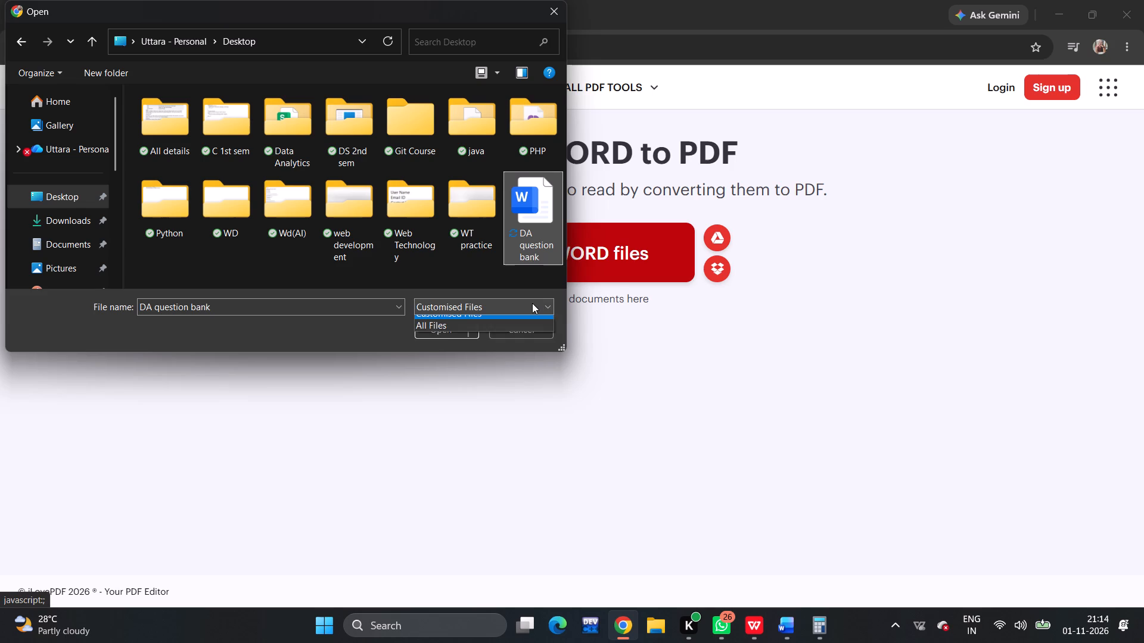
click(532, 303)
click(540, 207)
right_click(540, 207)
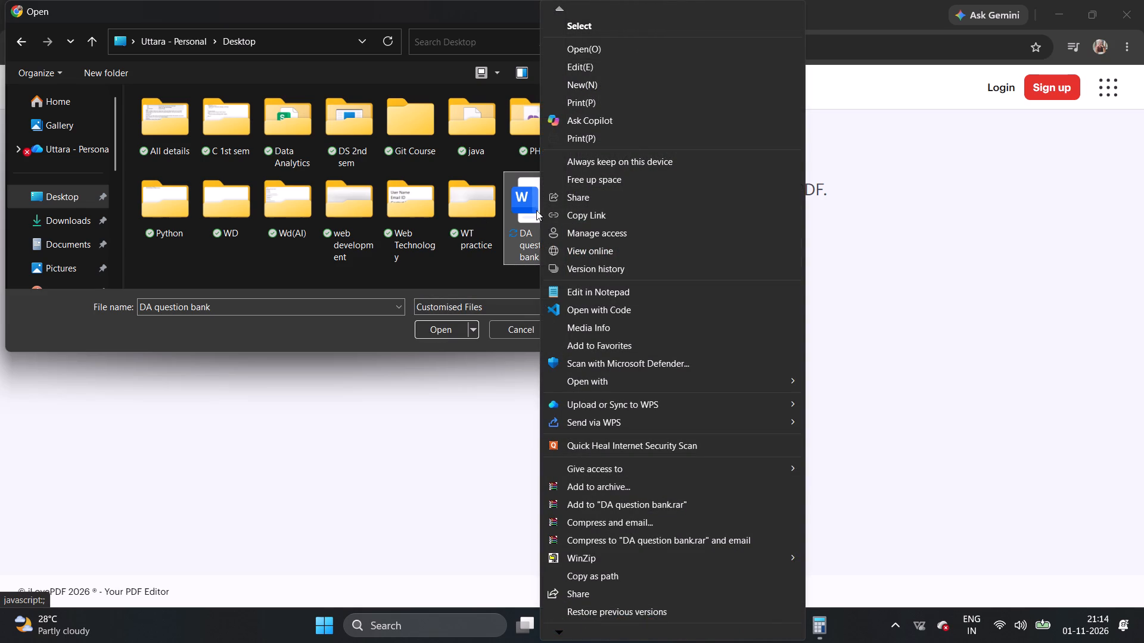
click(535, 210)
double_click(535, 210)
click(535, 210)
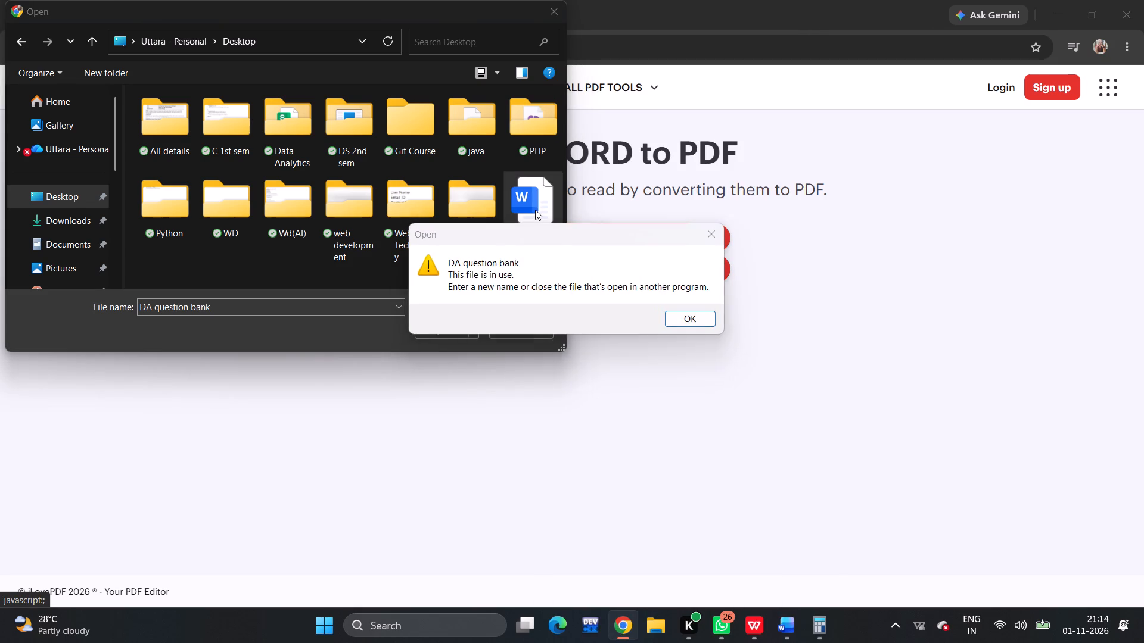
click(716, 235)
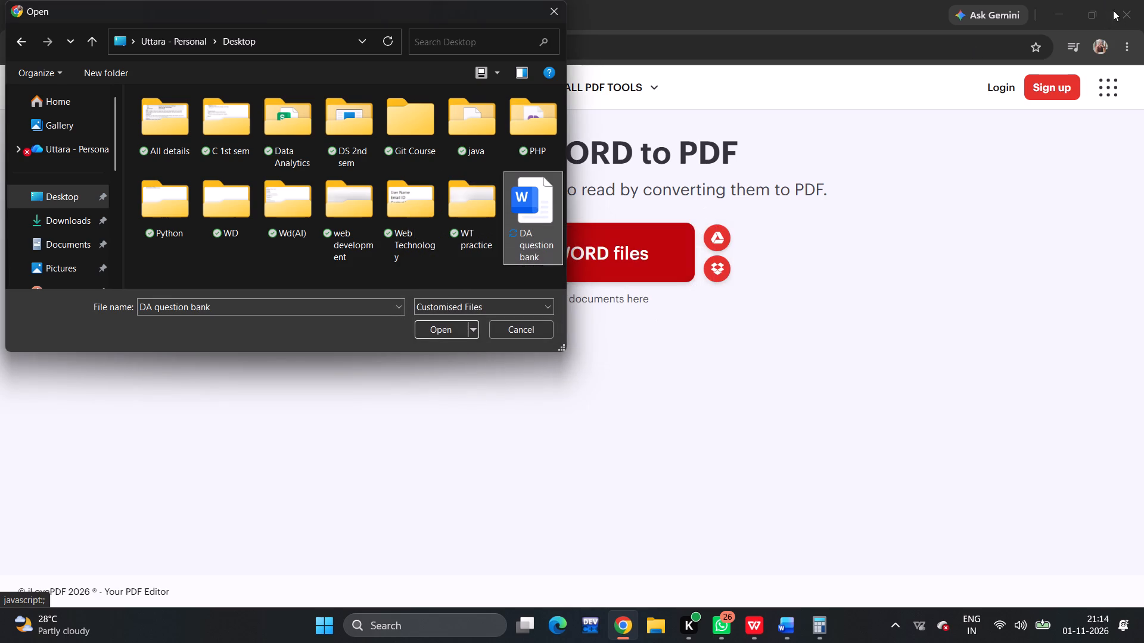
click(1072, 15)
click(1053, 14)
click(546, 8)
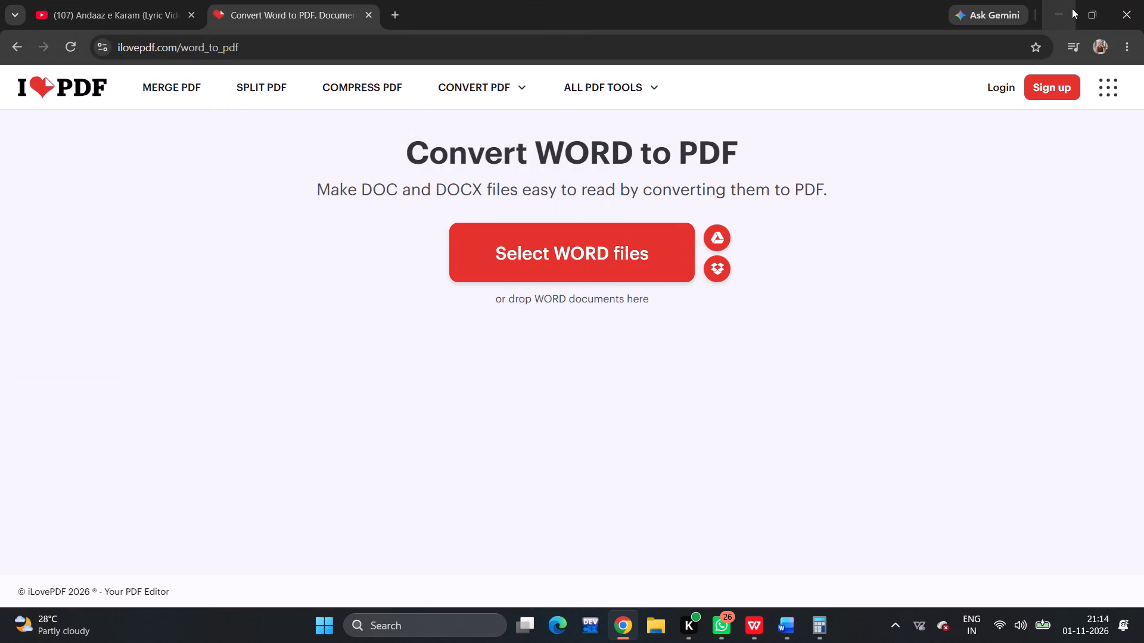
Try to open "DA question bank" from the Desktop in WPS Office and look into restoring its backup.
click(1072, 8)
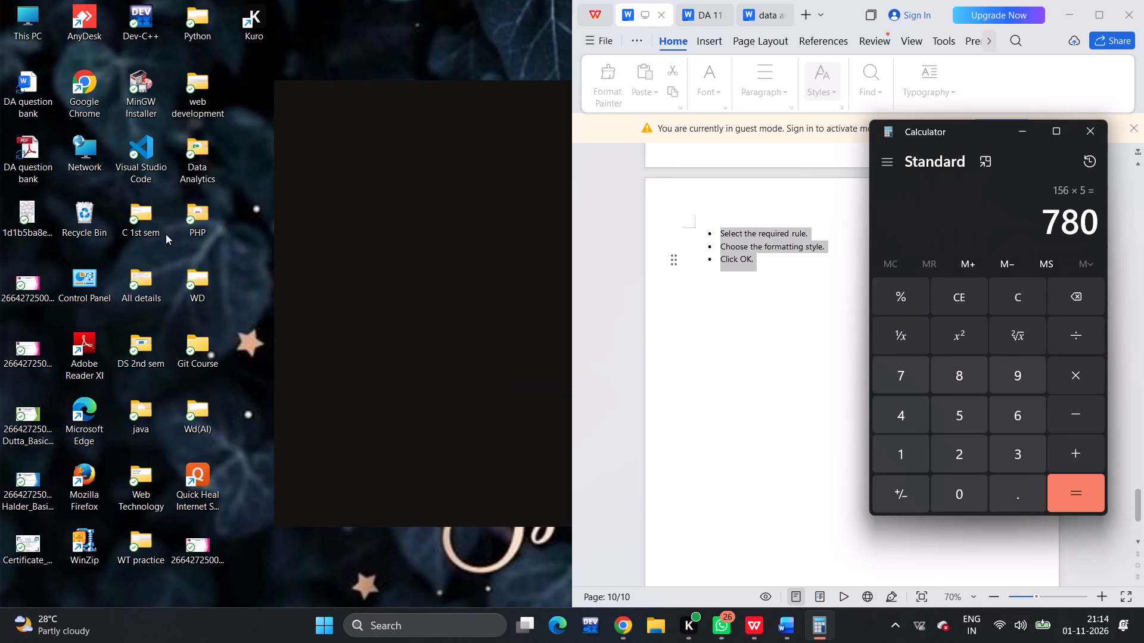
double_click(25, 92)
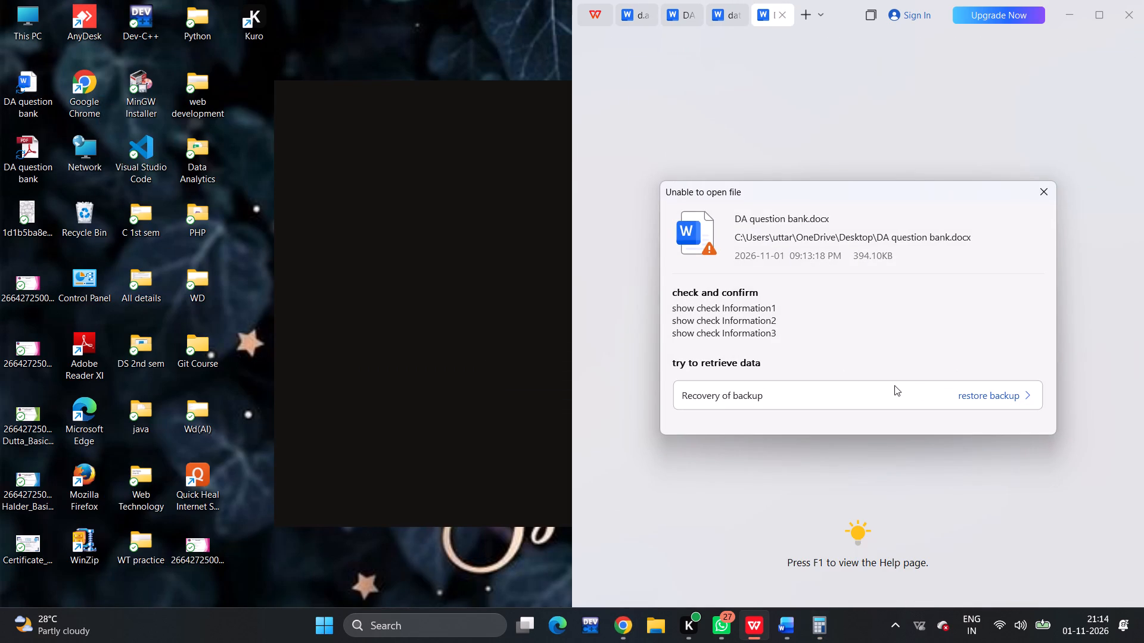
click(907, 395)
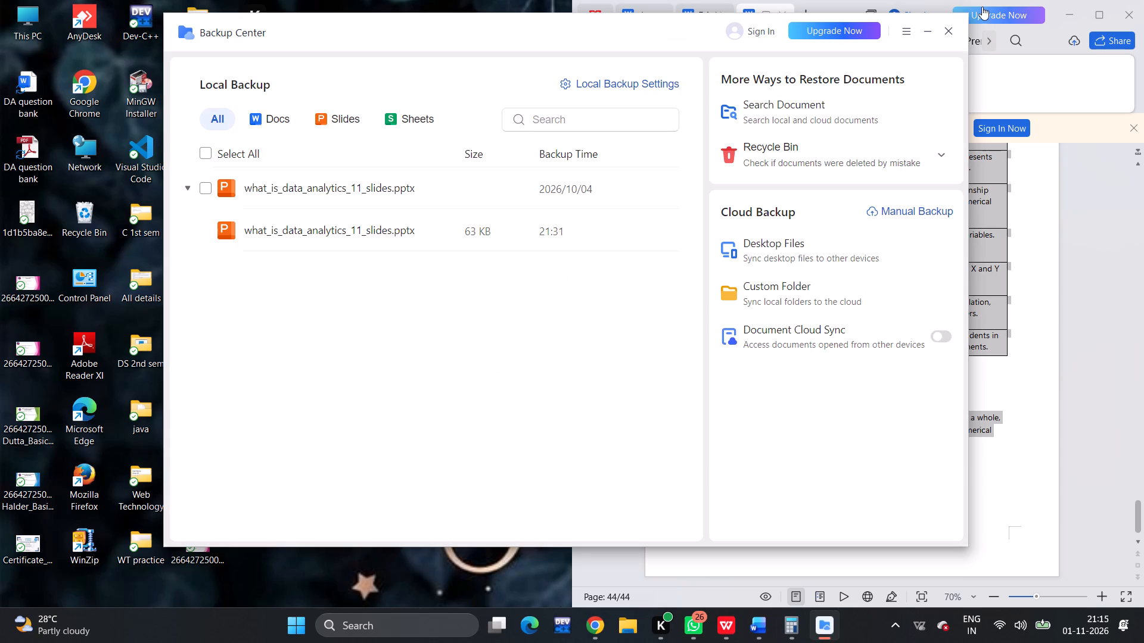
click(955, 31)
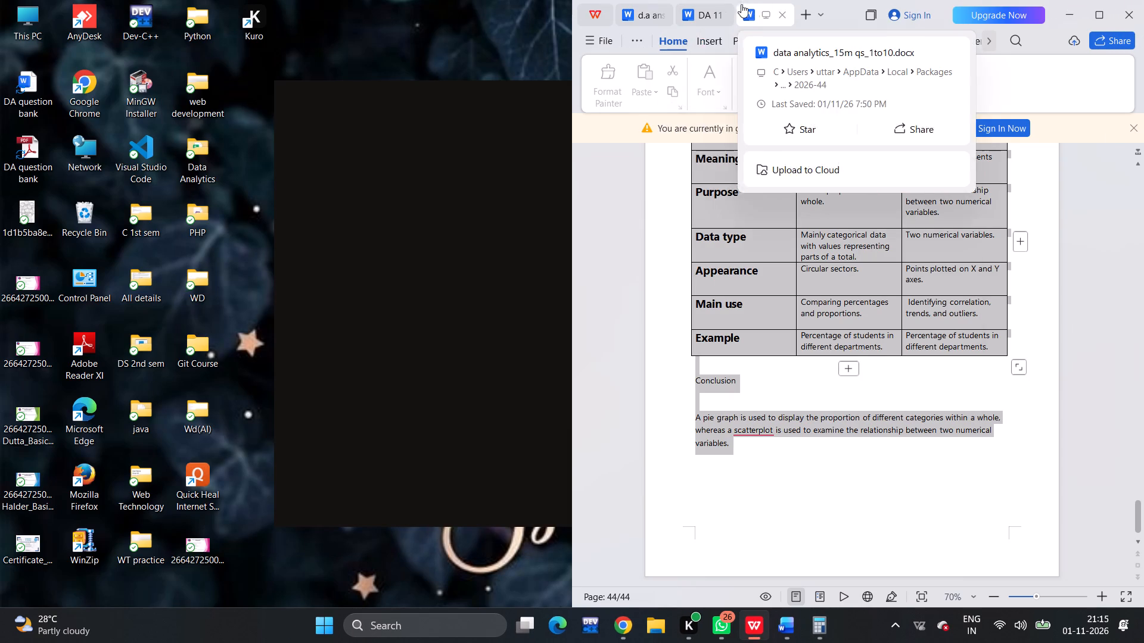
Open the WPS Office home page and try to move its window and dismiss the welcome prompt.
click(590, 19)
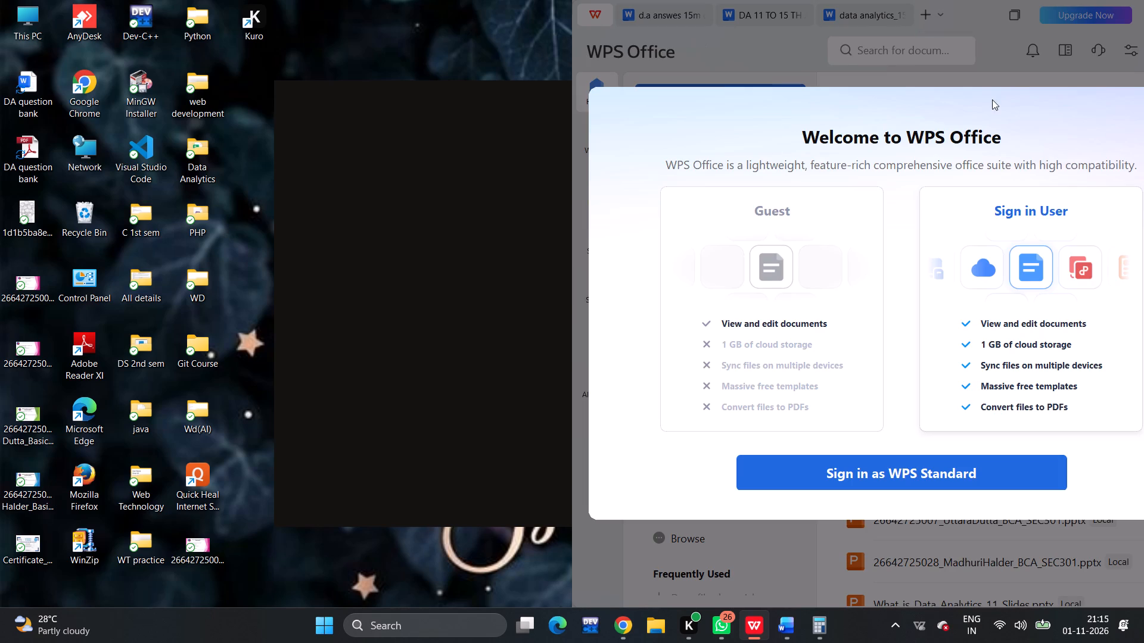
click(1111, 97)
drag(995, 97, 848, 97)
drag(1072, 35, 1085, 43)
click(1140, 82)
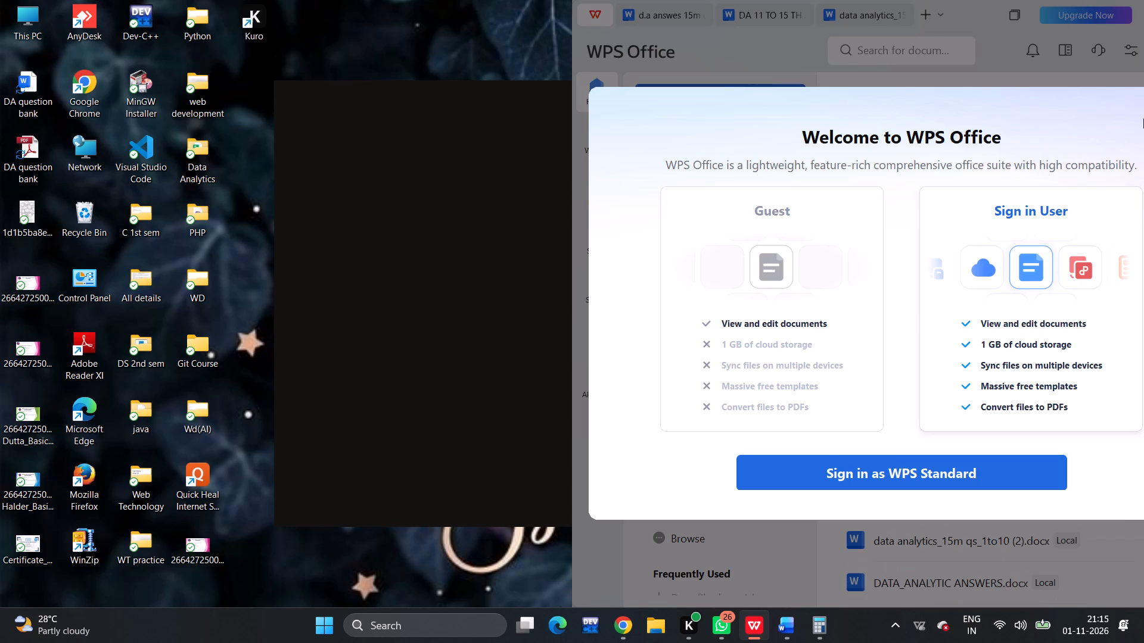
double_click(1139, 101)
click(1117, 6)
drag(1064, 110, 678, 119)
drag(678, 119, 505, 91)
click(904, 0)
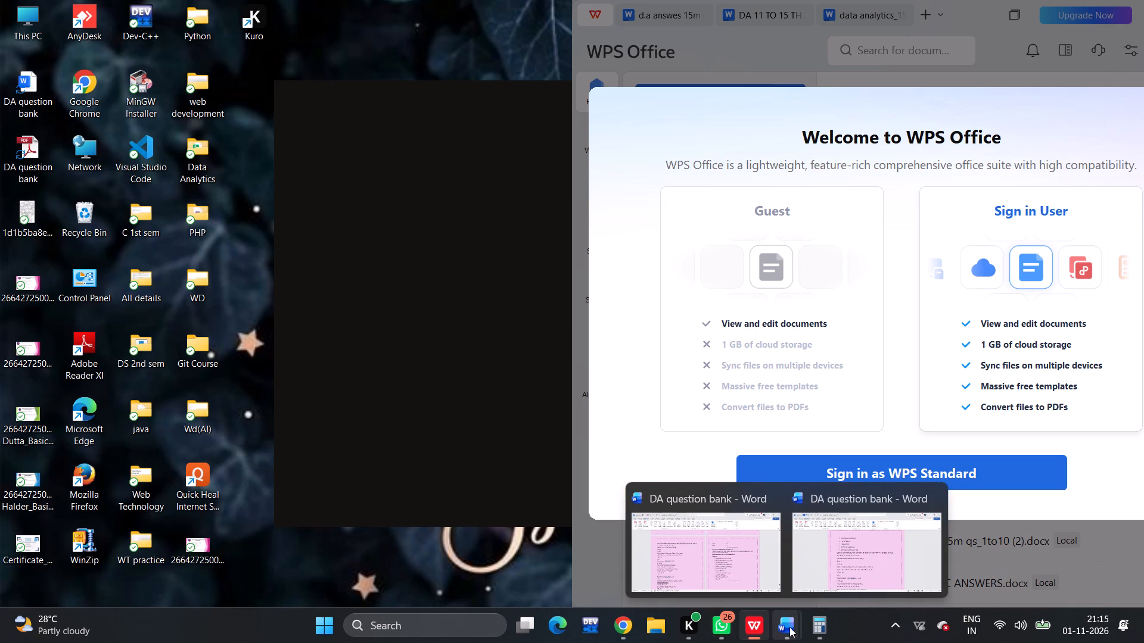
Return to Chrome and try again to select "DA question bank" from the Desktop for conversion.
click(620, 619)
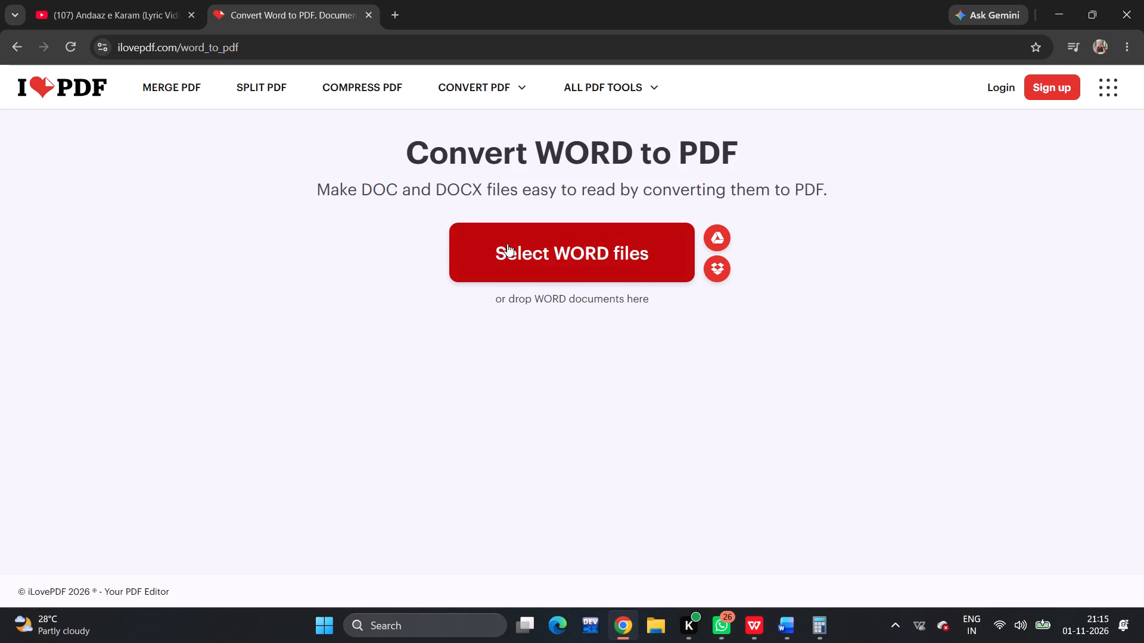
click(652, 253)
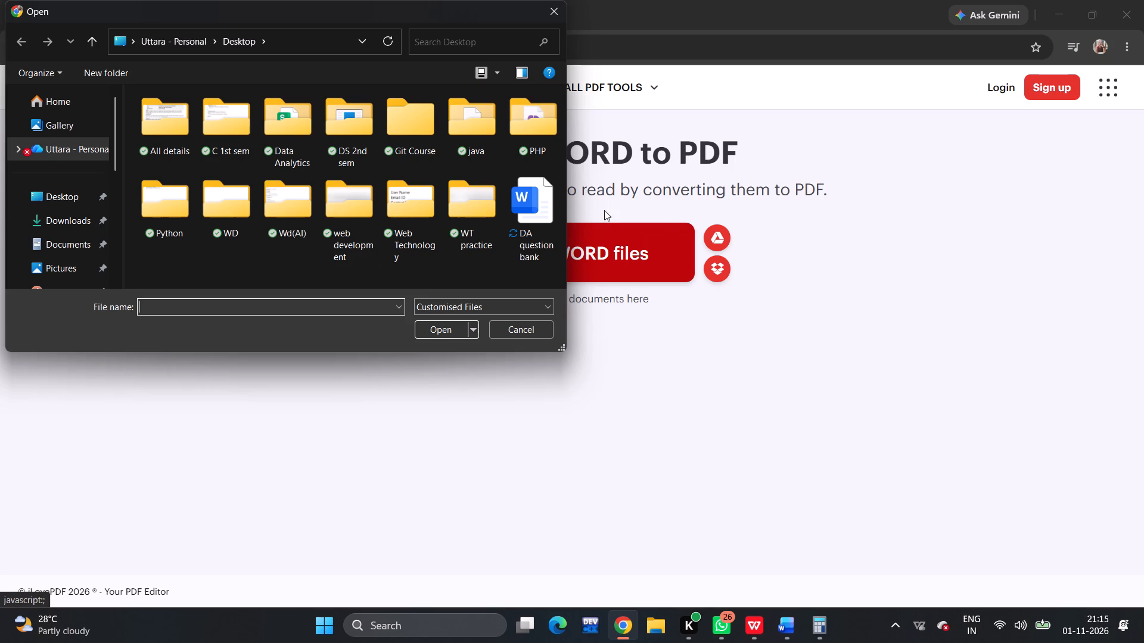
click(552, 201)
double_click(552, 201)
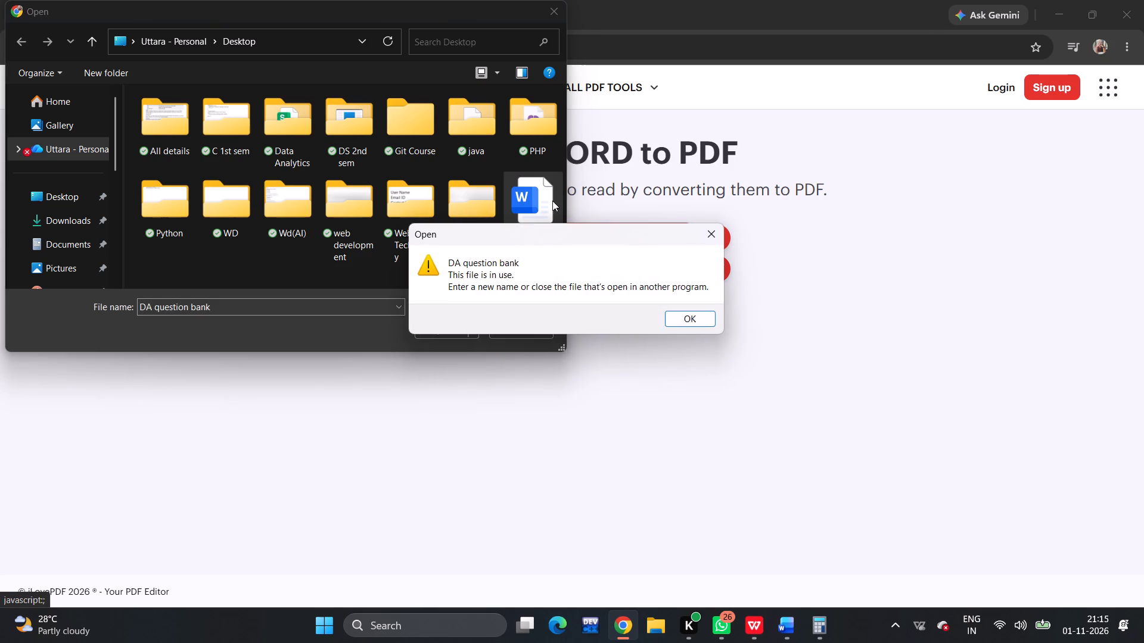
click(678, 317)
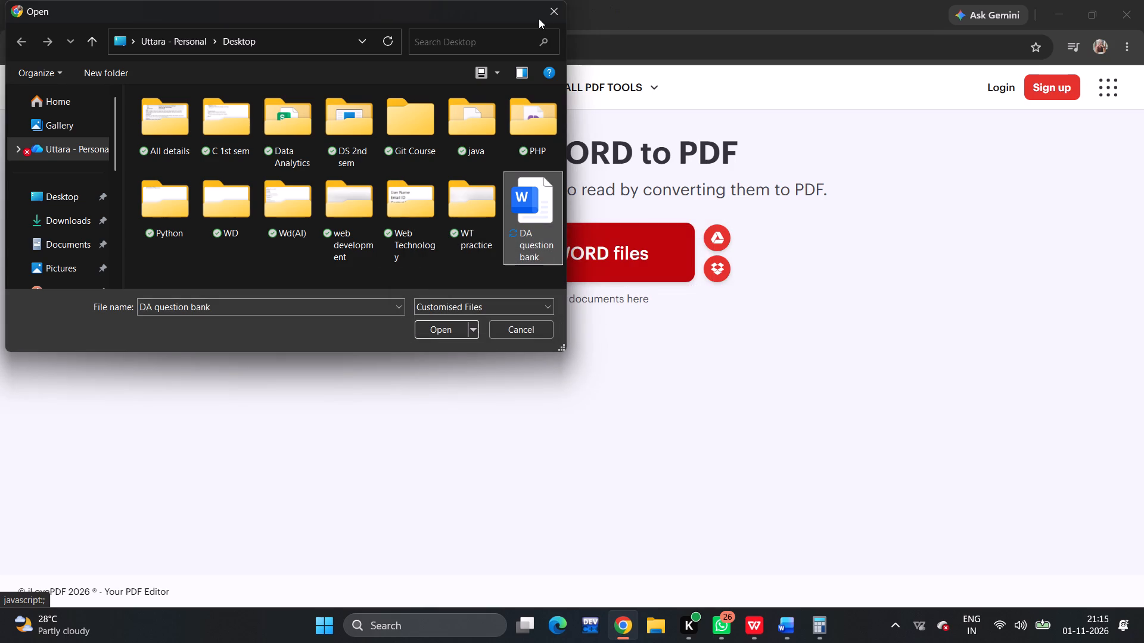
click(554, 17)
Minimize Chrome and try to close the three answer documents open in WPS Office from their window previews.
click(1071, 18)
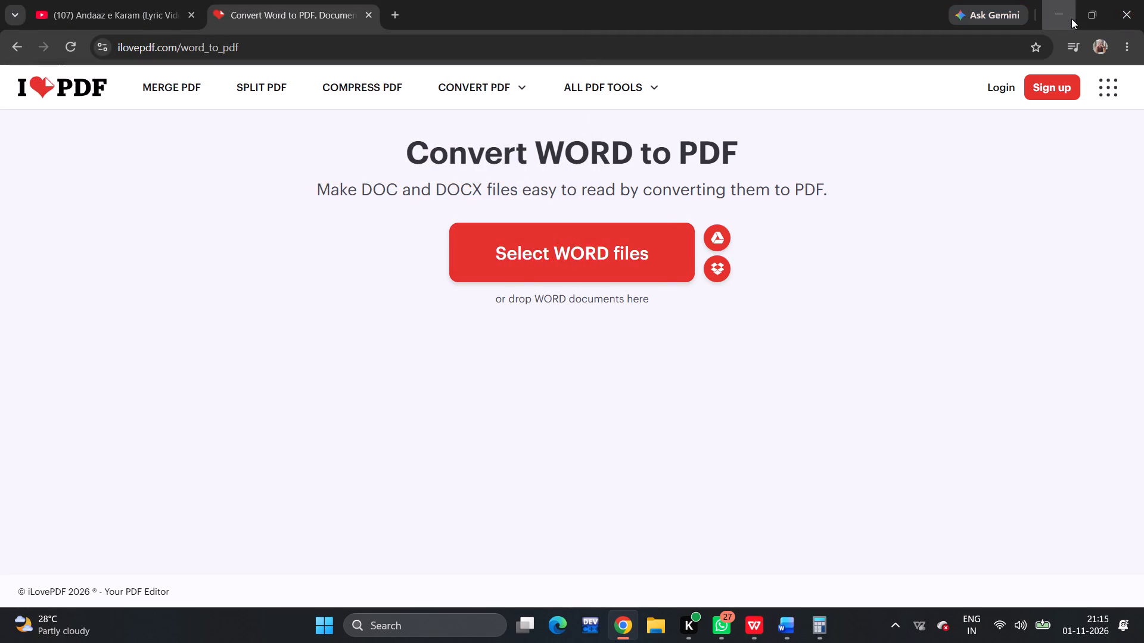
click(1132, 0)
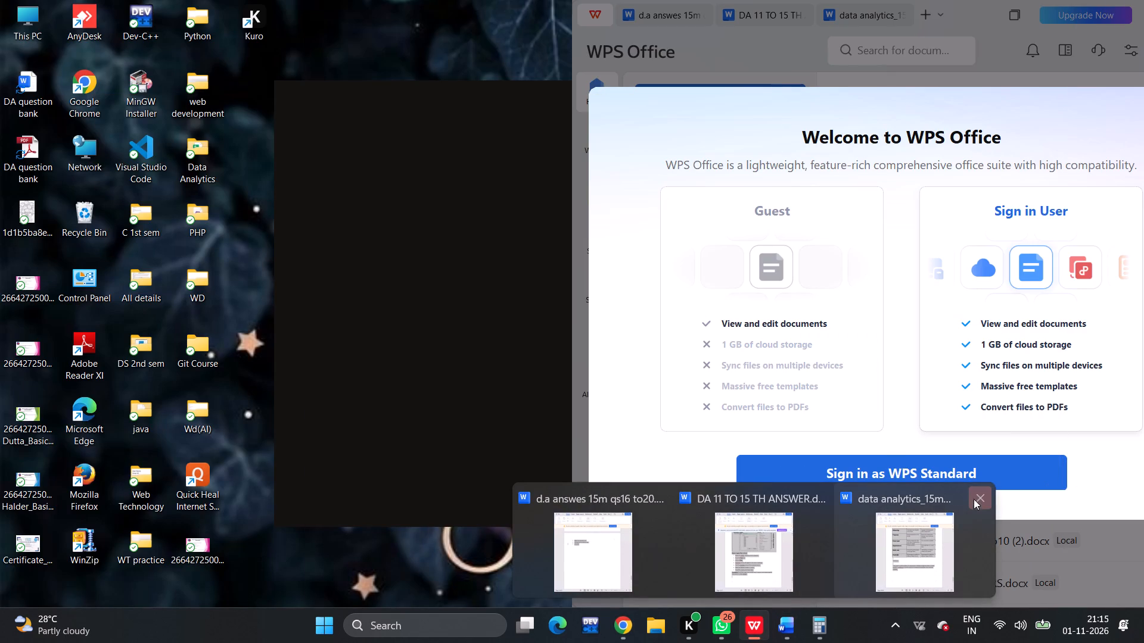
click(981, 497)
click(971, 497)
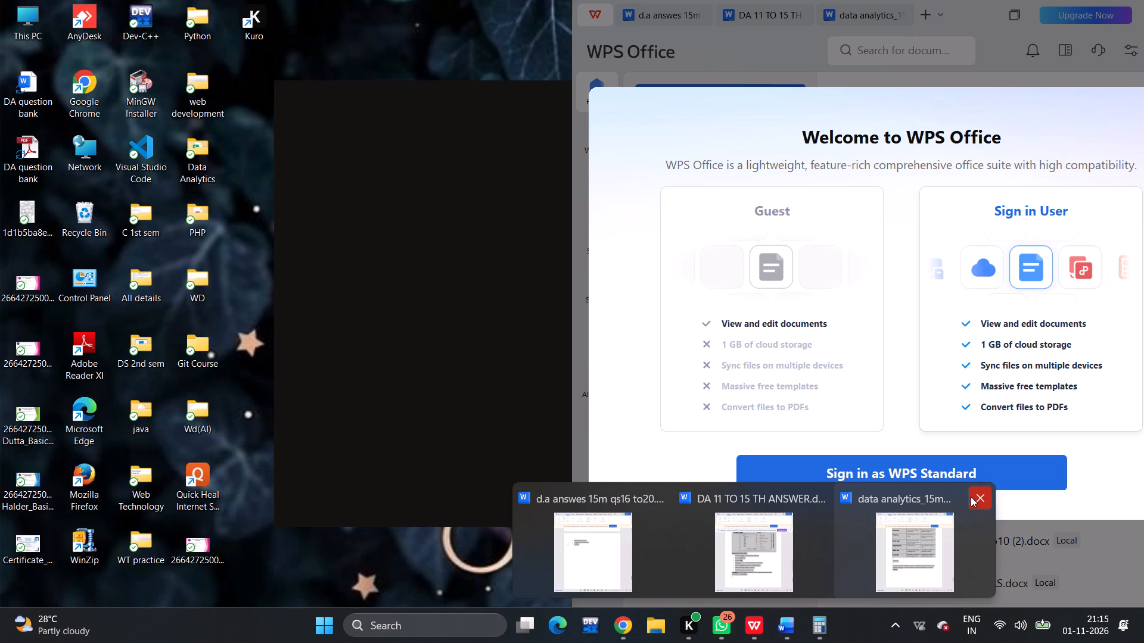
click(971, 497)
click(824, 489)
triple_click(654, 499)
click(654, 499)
Clear the WPS Office welcome and sign-in prompts and move its window fully onto the screen.
click(1060, 308)
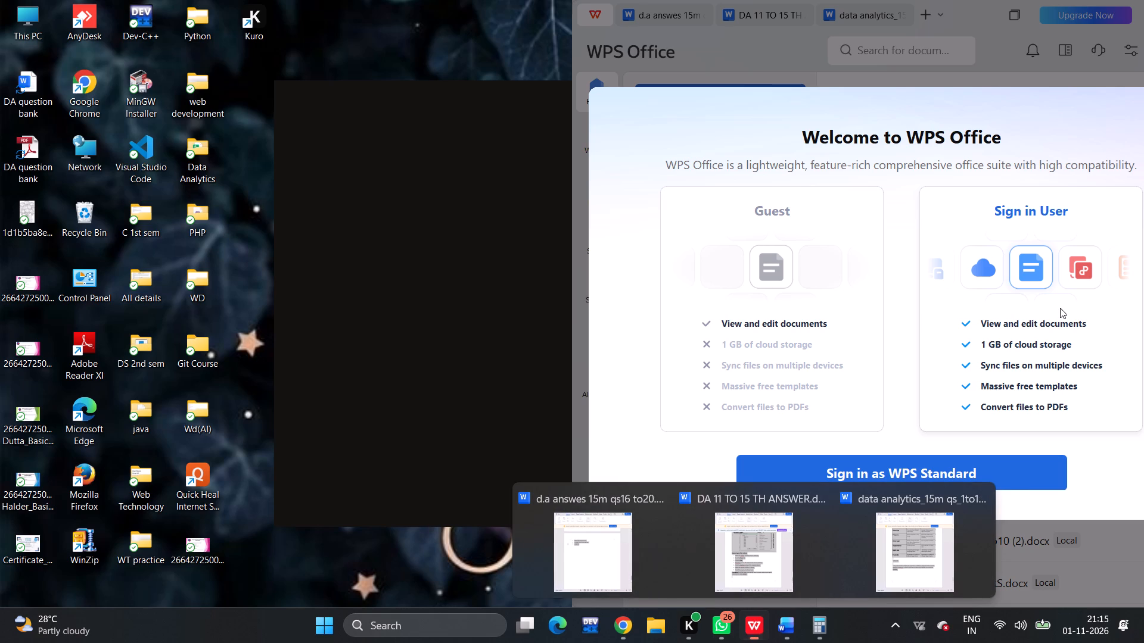
click(1060, 308)
click(974, 473)
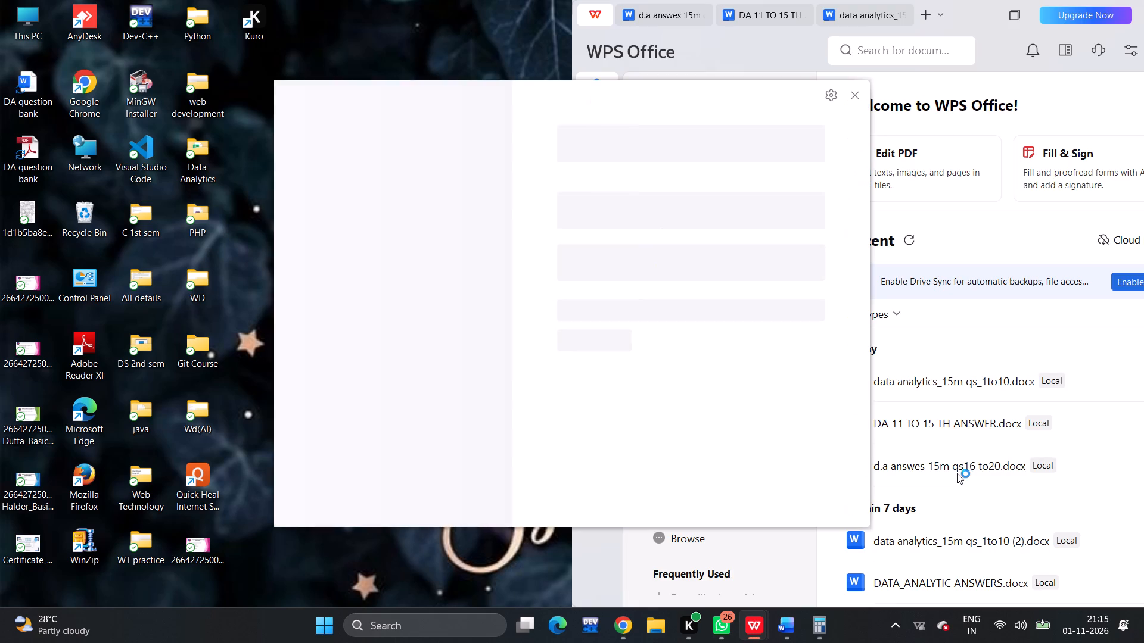
click(854, 94)
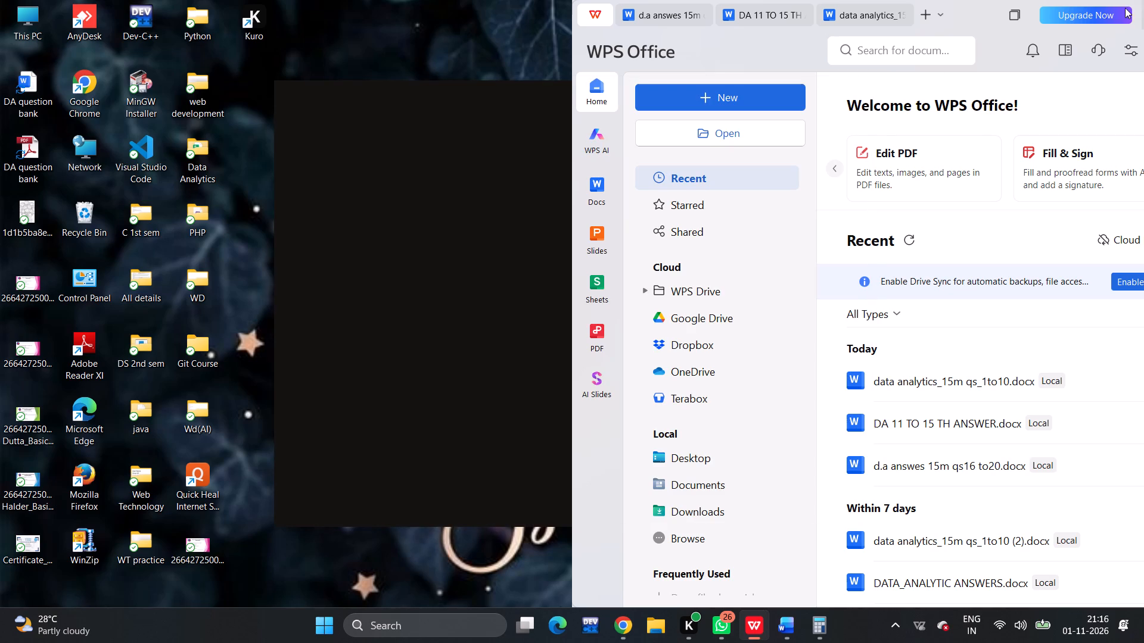
drag(966, 9, 821, 3)
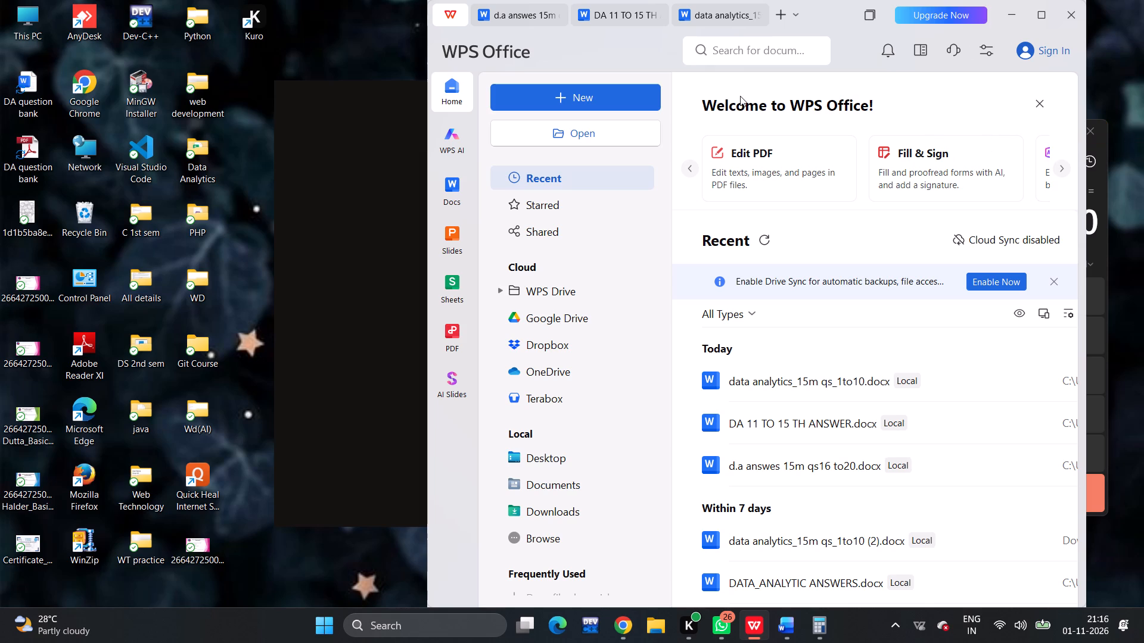
Close WPS Office.
click(1076, 9)
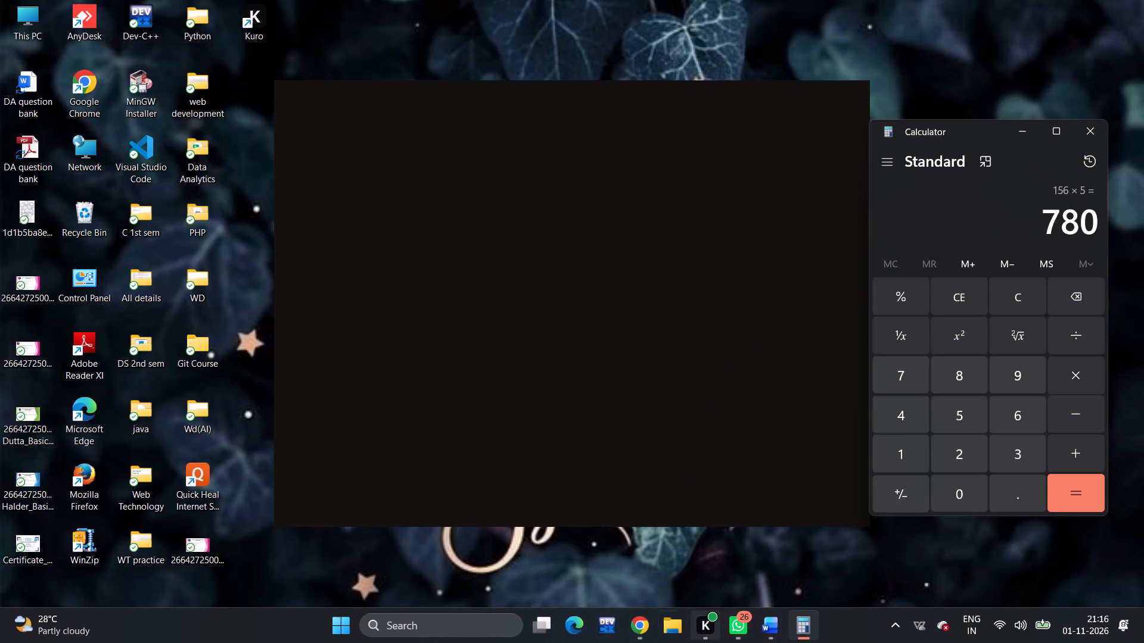
Switch to the open DA question bank document in Word.
click(760, 622)
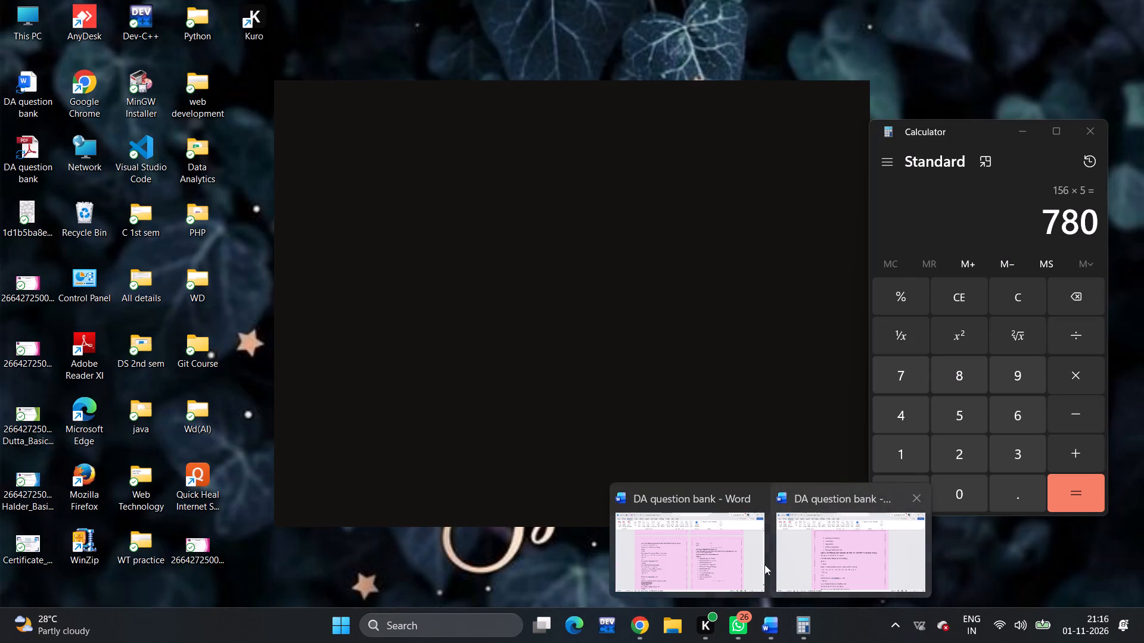
click(767, 629)
click(769, 628)
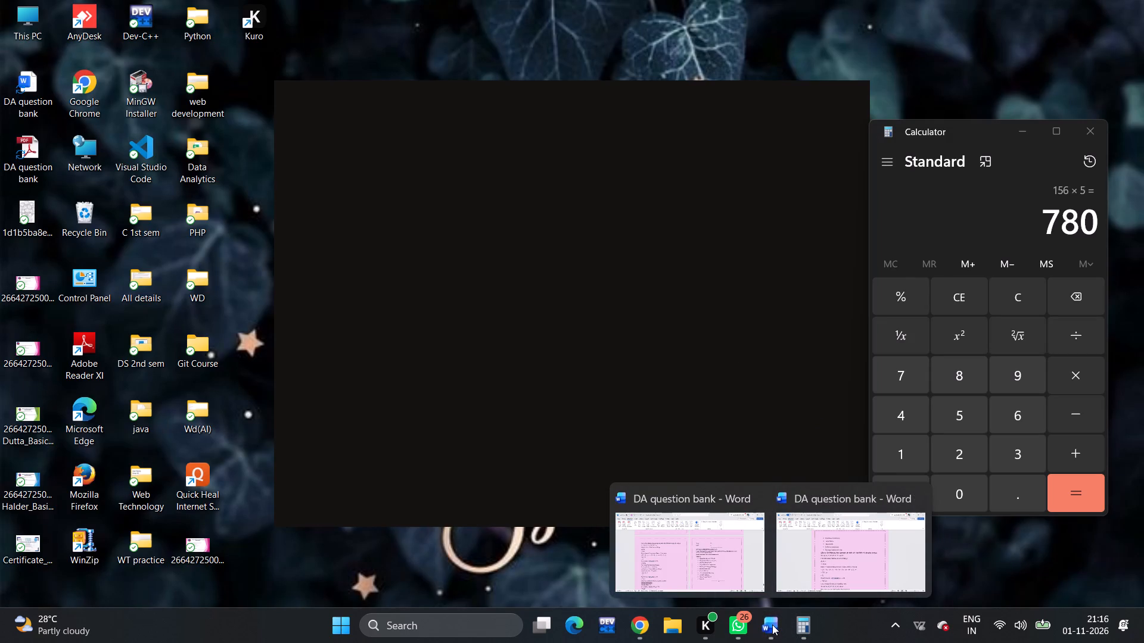
double_click(772, 625)
click(760, 558)
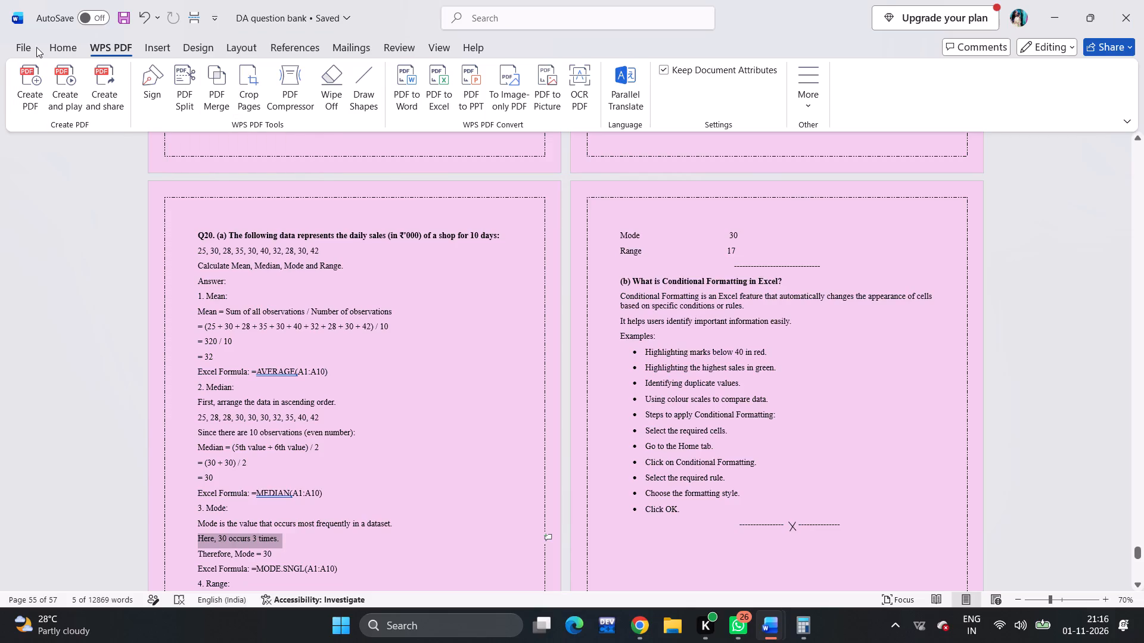
Turn on AutoSave for DA question bank by uploading a copy to OneDrive - Personal.
click(92, 11)
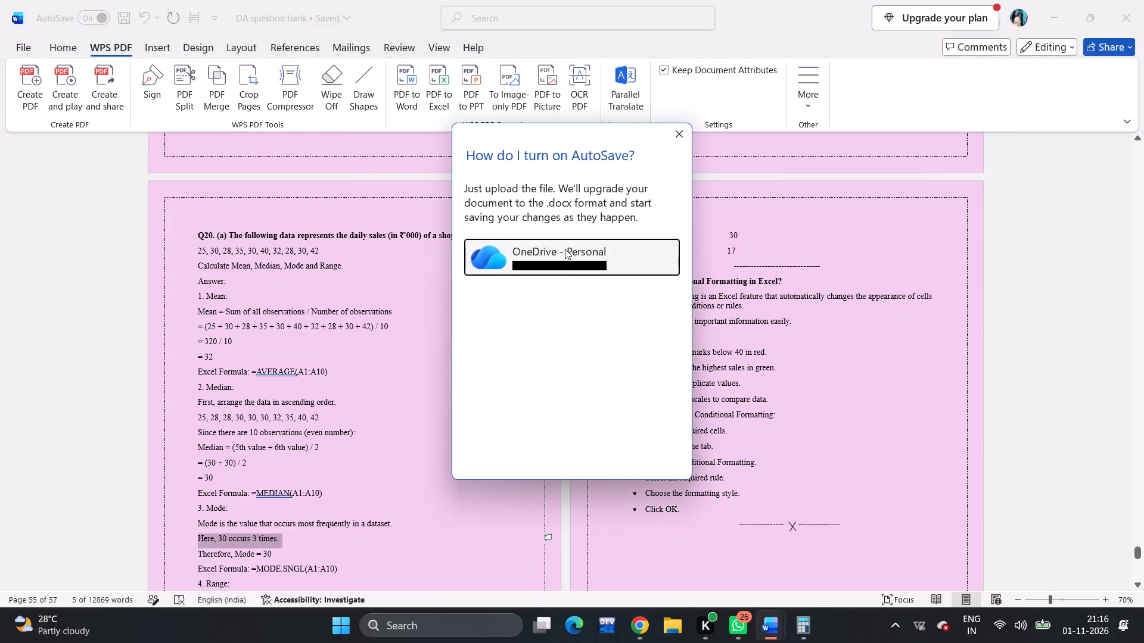
click(649, 254)
click(630, 264)
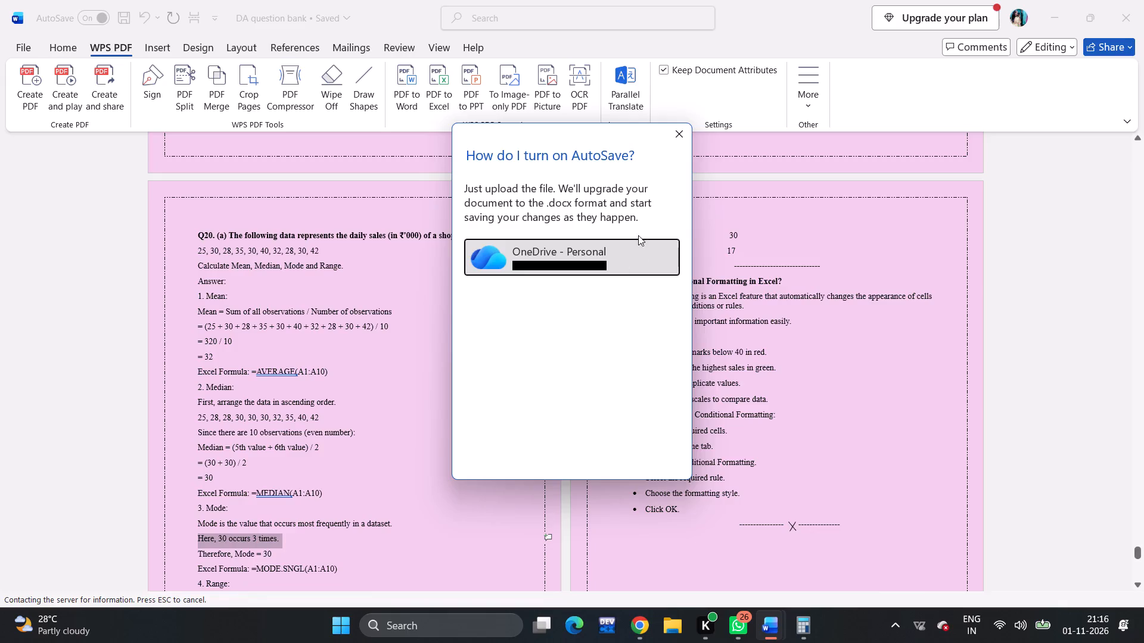
double_click(640, 254)
triple_click(640, 254)
click(677, 128)
click(684, 132)
click(676, 131)
click(672, 131)
click(669, 131)
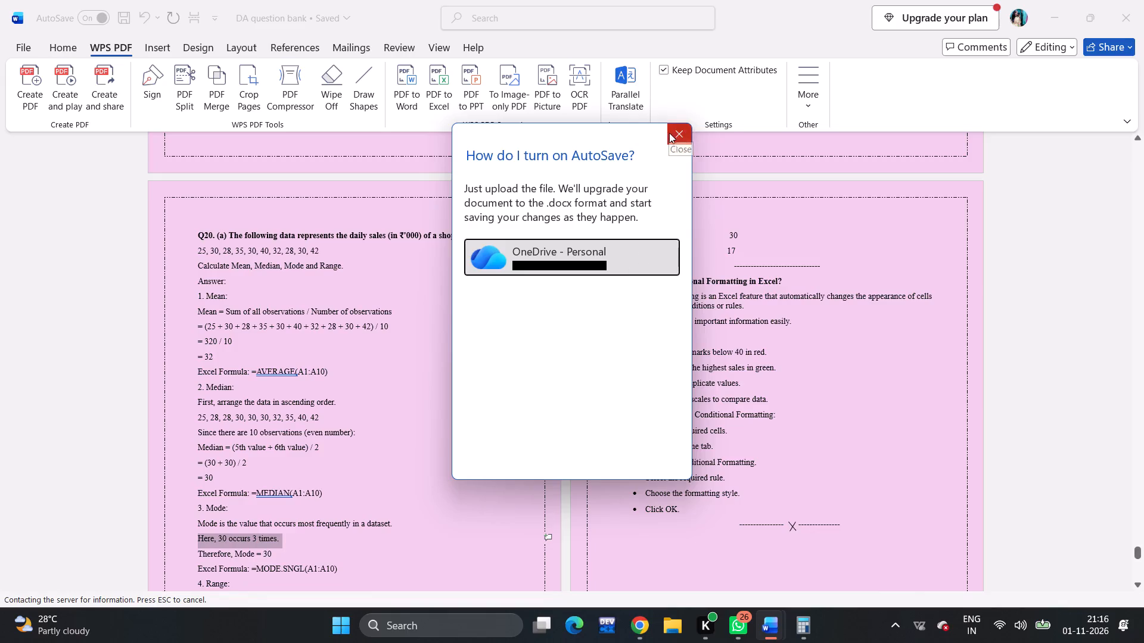
click(1124, 345)
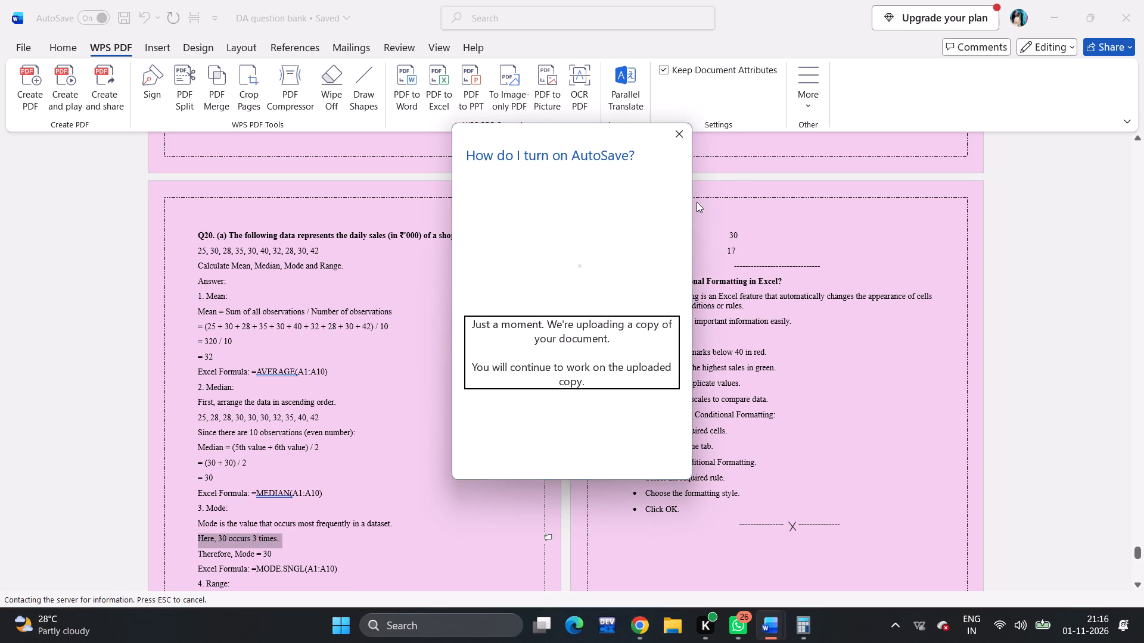
click(685, 133)
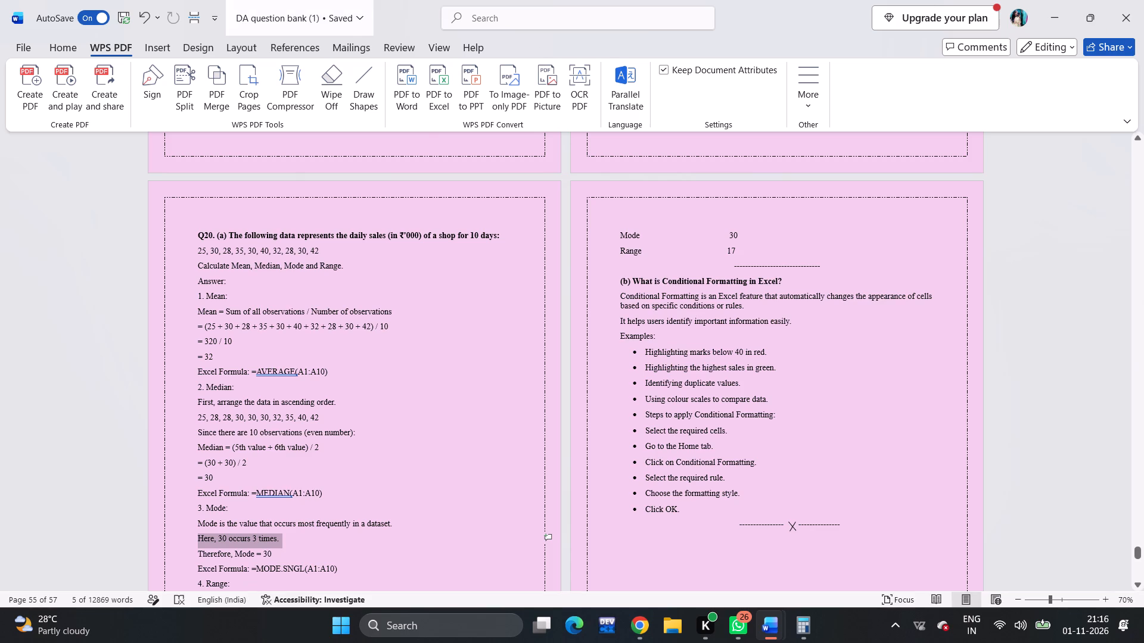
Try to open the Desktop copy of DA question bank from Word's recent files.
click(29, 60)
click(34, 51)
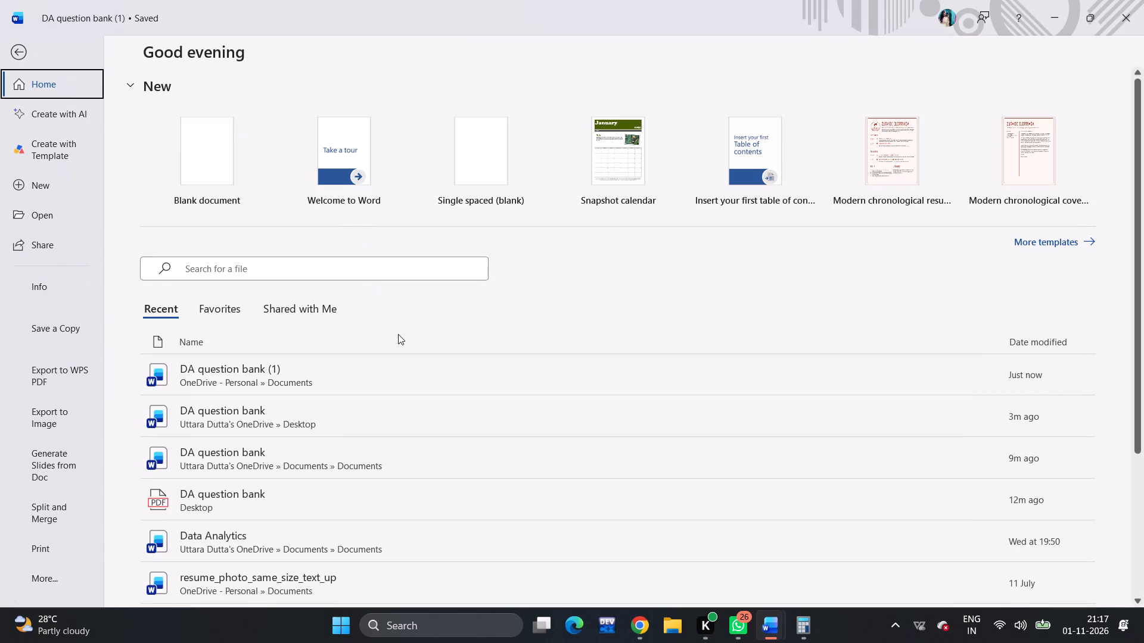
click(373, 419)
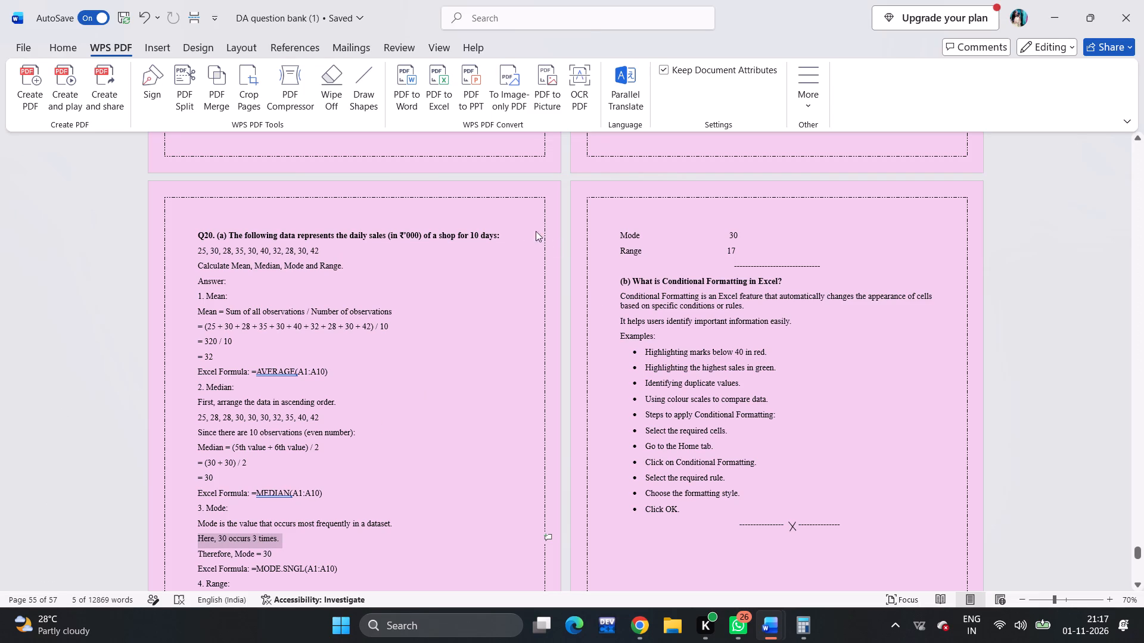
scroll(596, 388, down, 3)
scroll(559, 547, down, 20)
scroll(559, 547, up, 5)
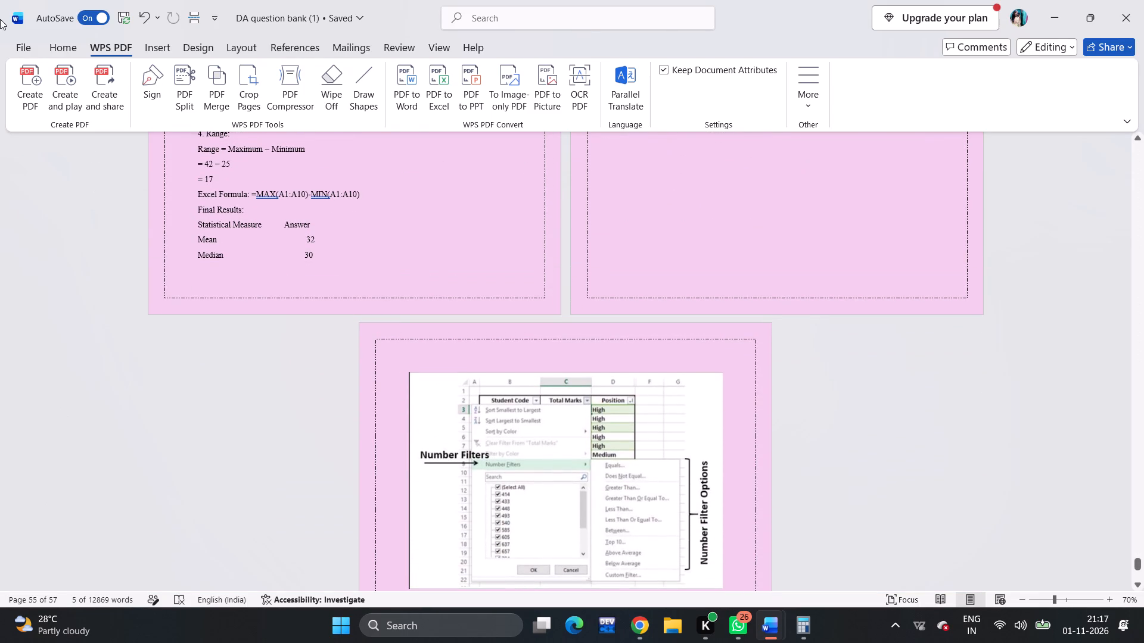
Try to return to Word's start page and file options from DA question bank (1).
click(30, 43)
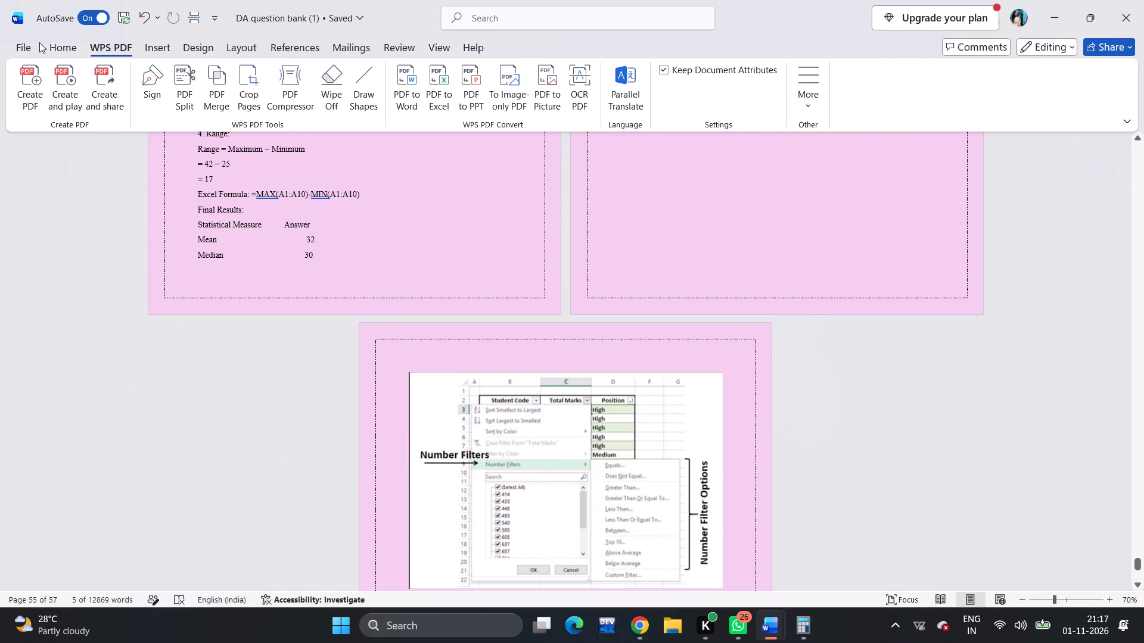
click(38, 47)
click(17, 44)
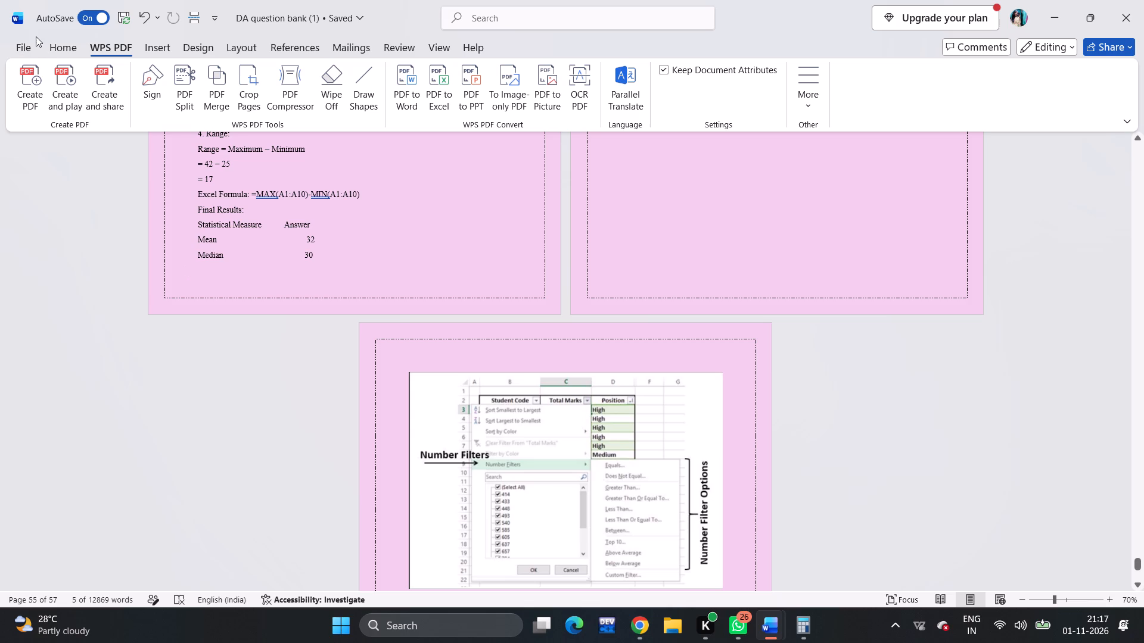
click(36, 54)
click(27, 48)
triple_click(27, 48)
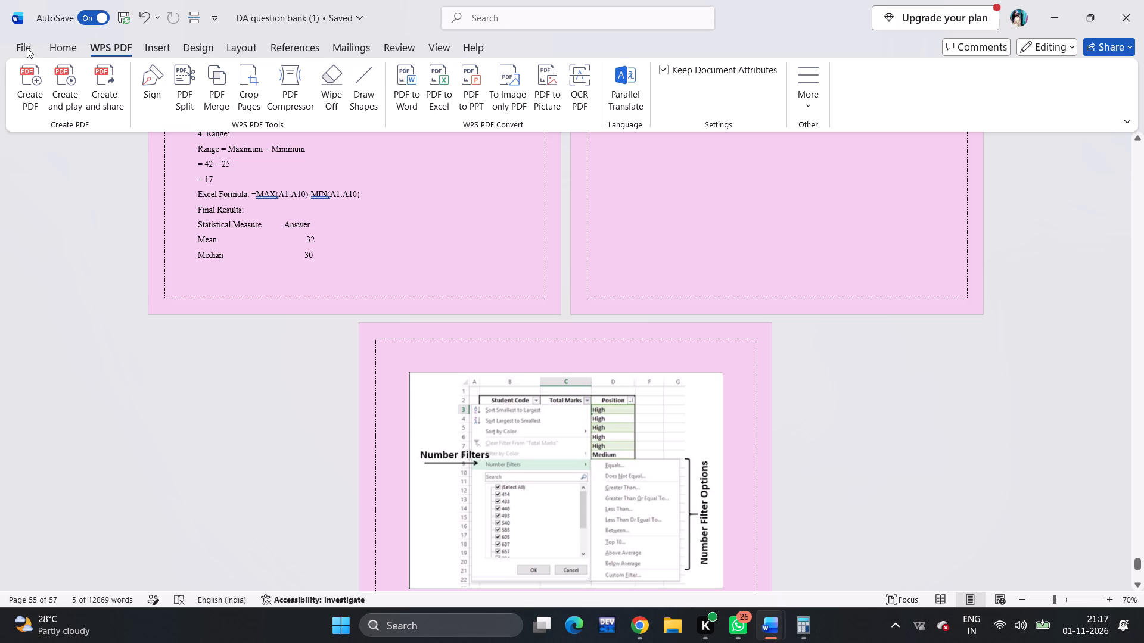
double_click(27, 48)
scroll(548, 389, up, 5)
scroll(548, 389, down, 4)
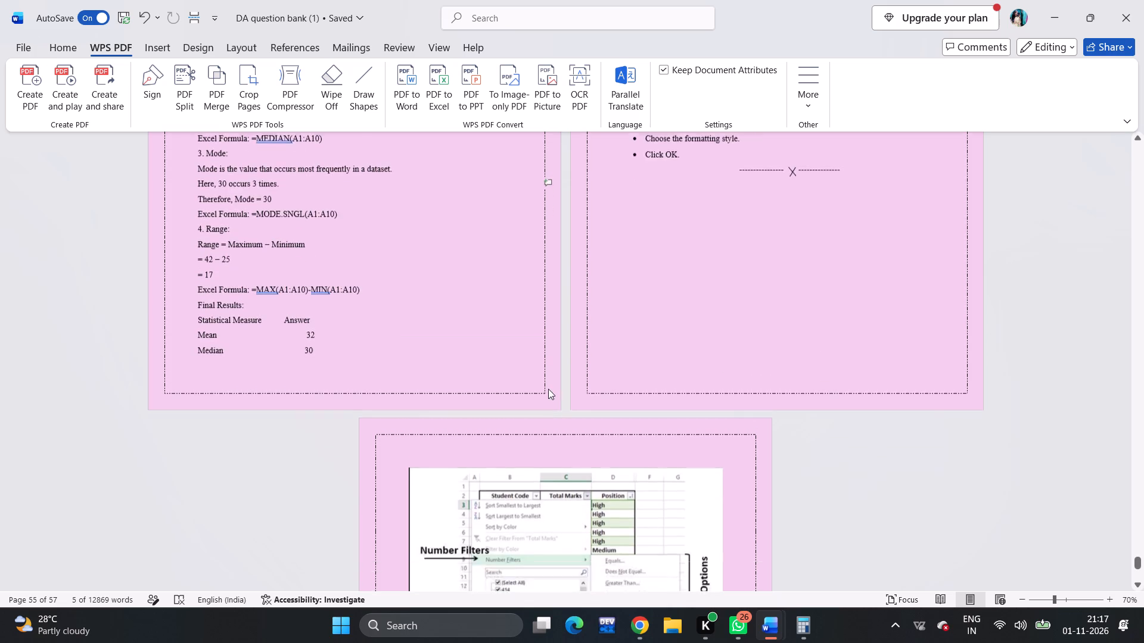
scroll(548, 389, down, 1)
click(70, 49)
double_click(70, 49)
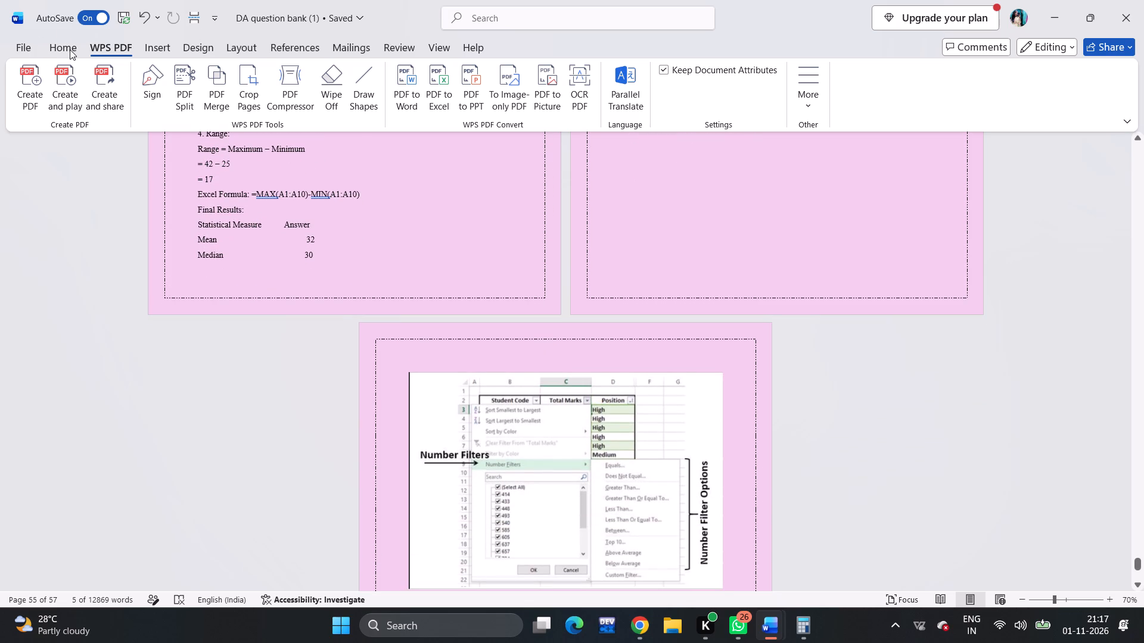
Close the document window and reopen the OneDrive copy DA question bank (1) from Word's recent files, maximized.
click(1132, 11)
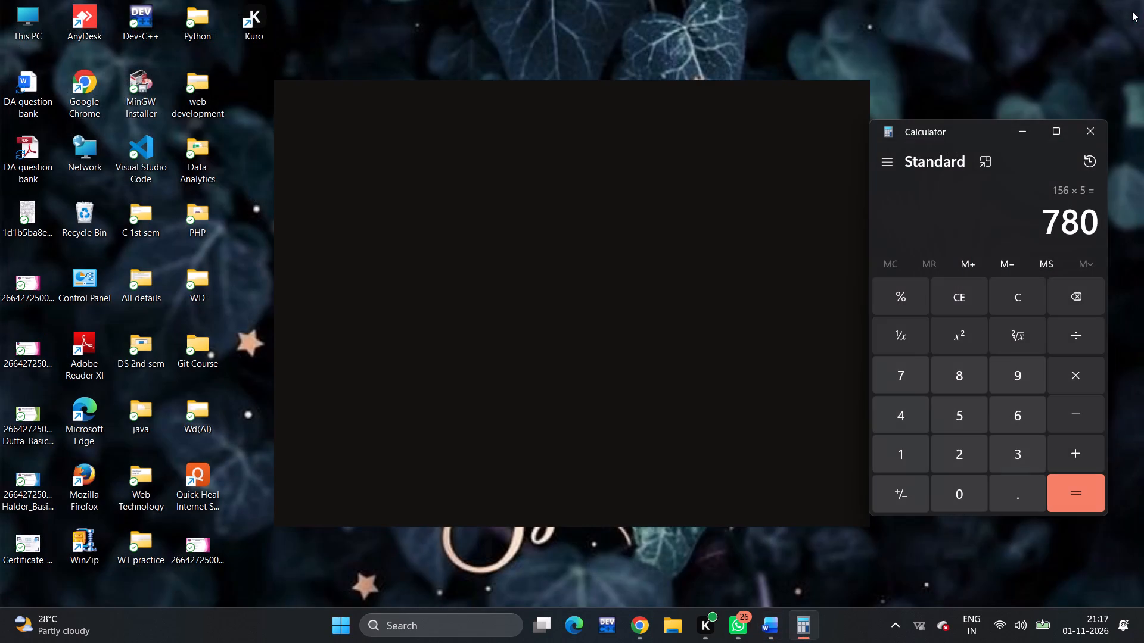
click(479, 626)
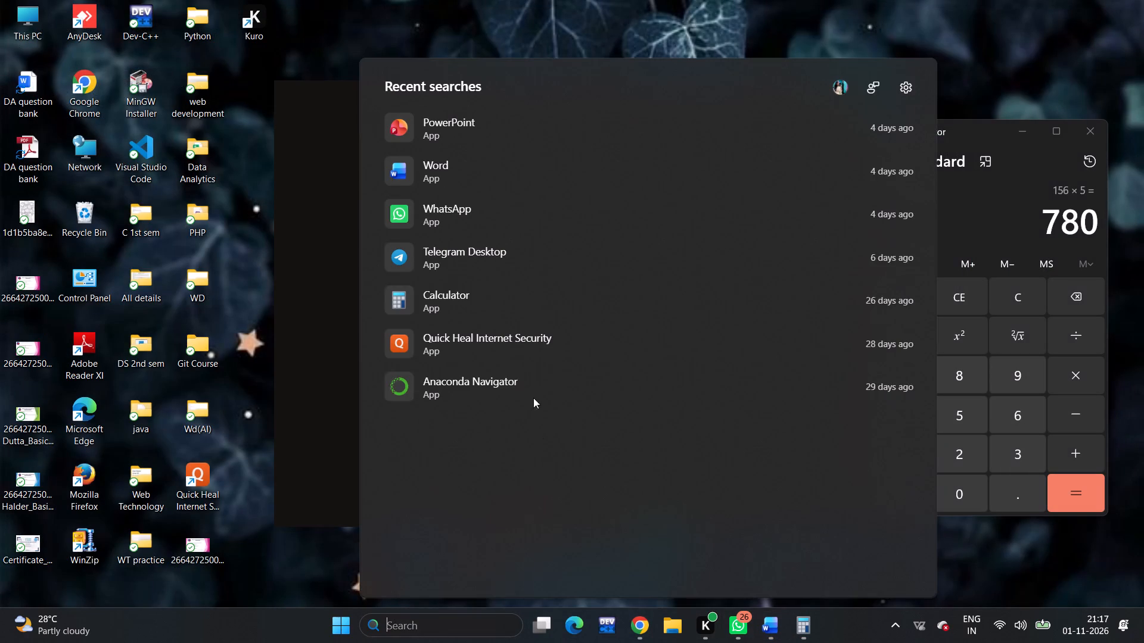
click(529, 185)
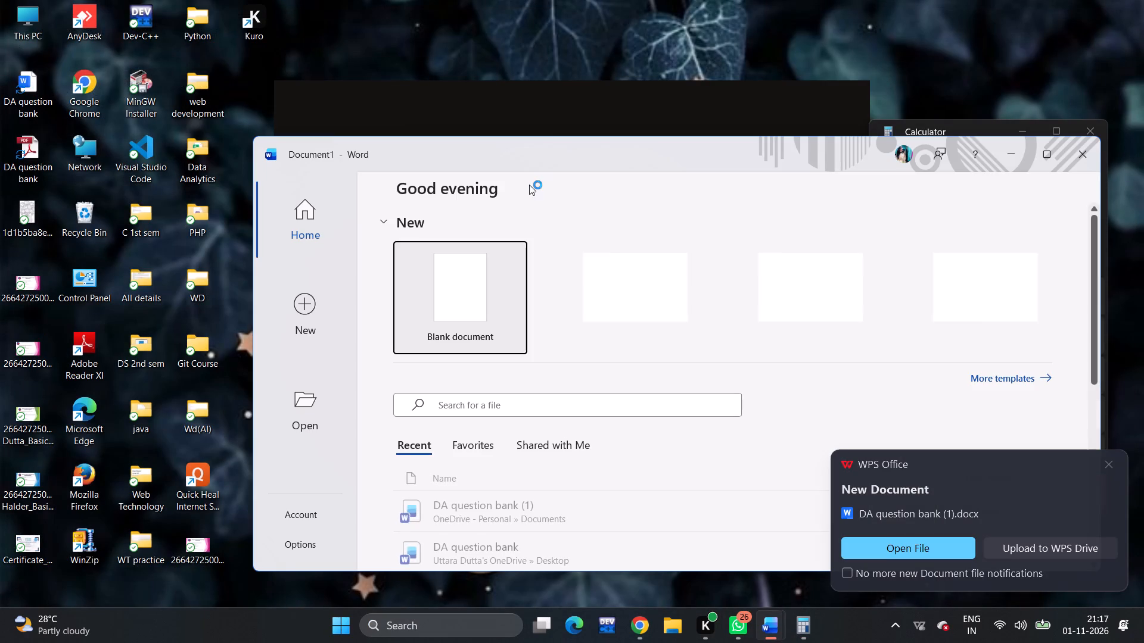
click(1104, 462)
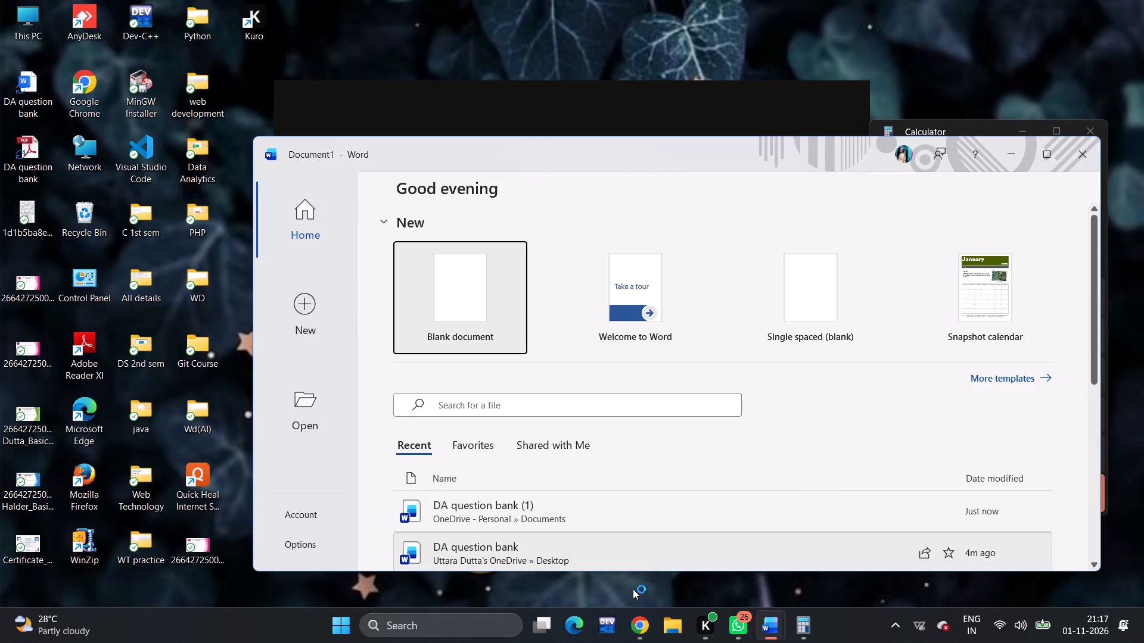
click(648, 510)
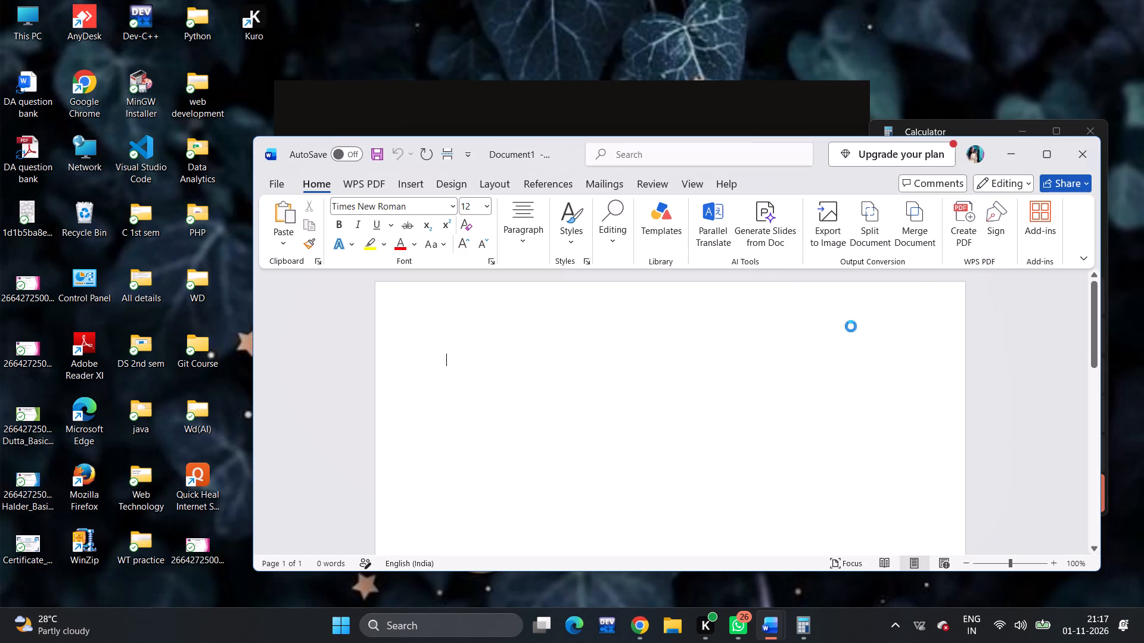
click(1046, 155)
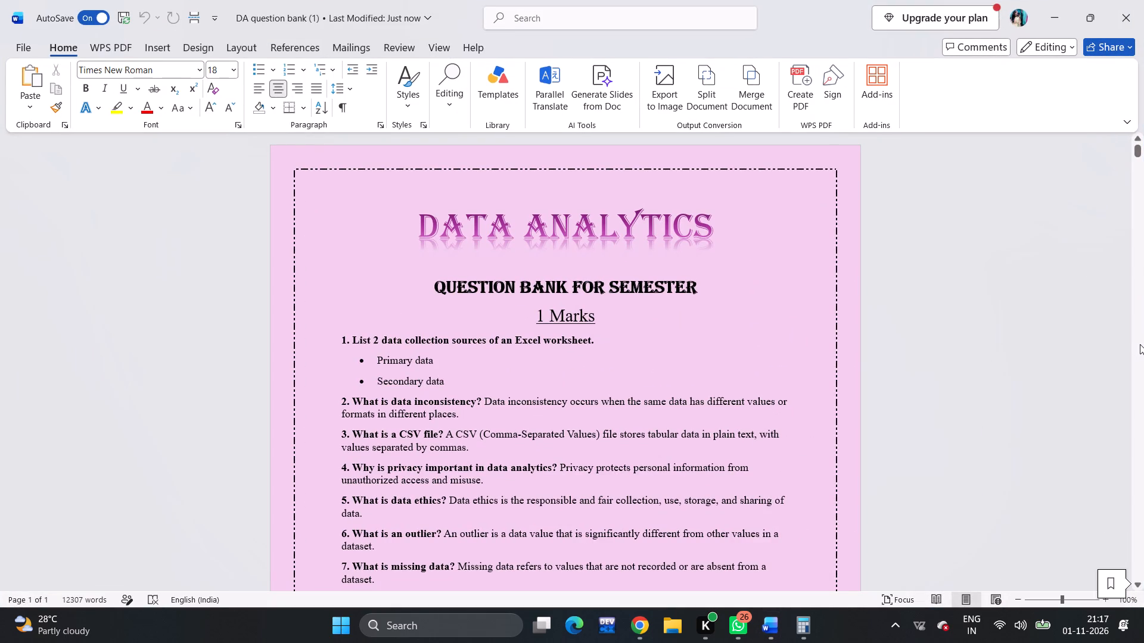
Examine the reopened question bank, checking the 15-mark answers through to the Excel Filter section at the end.
drag(1140, 344, 1143, 624)
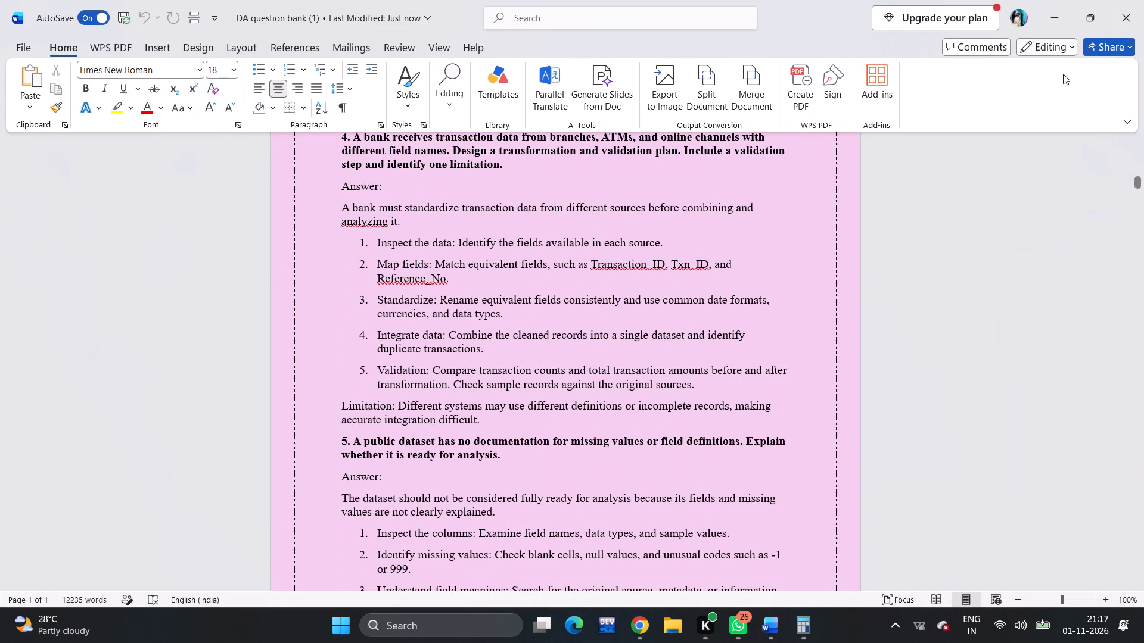
drag(1139, 181, 1127, 483)
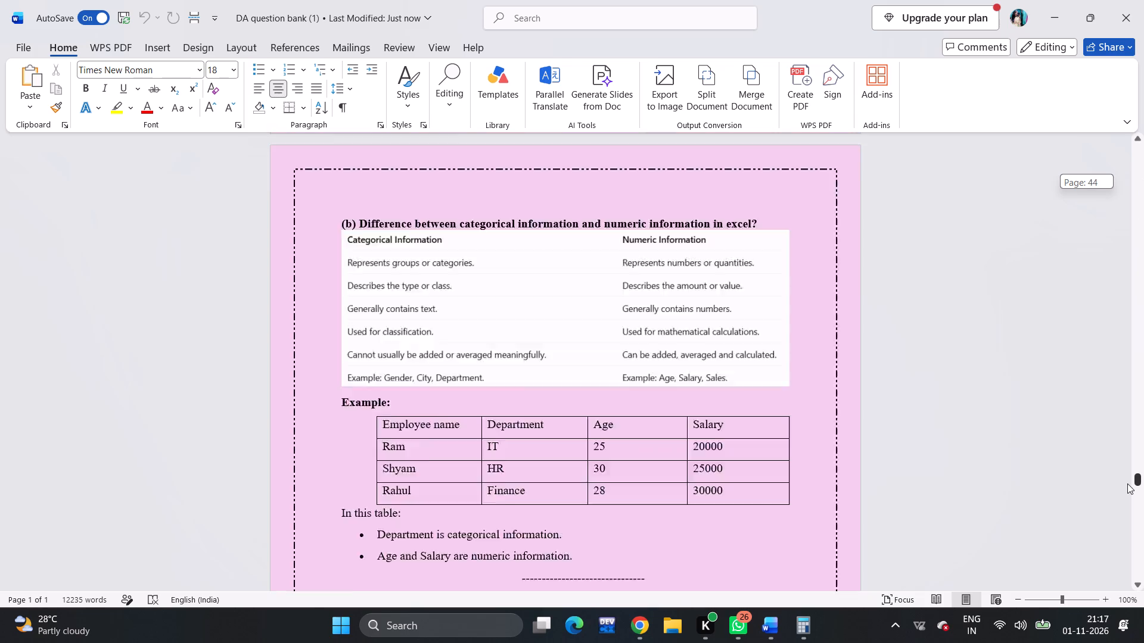
drag(1127, 483, 1143, 610)
scroll(642, 448, down, 4)
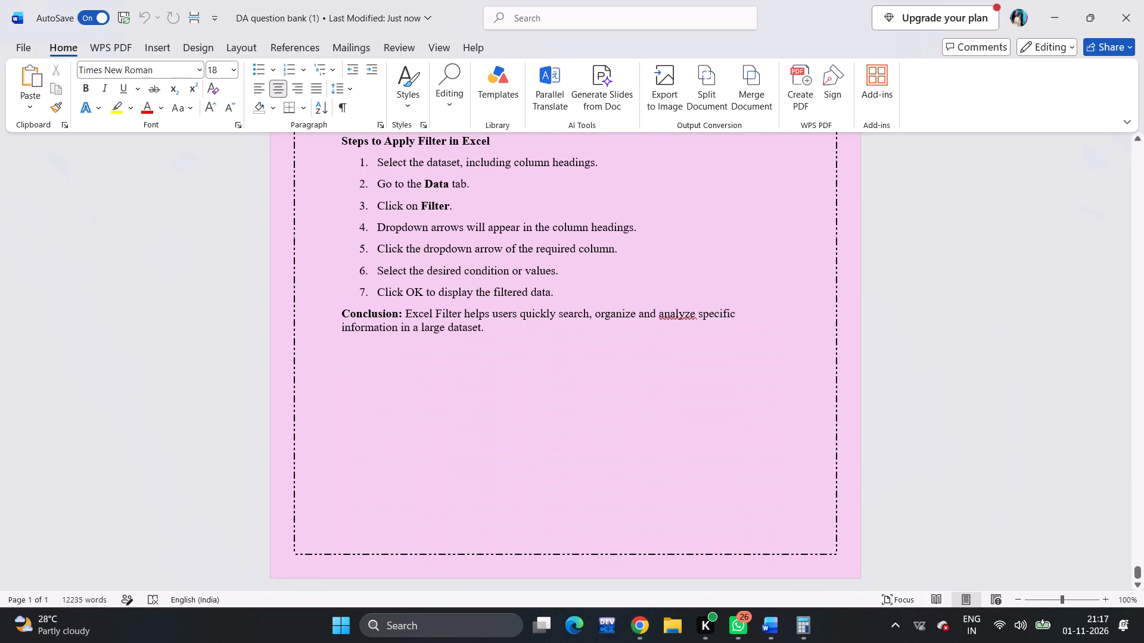
scroll(633, 438, down, 4)
scroll(633, 438, up, 18)
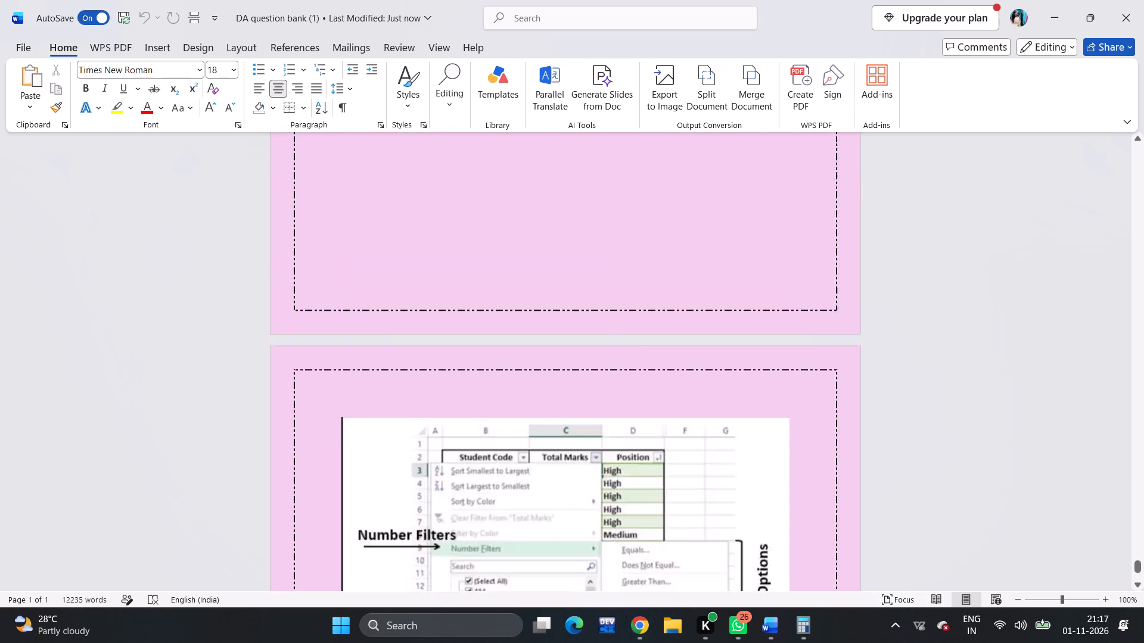
scroll(633, 438, up, 20)
scroll(633, 438, up, 13)
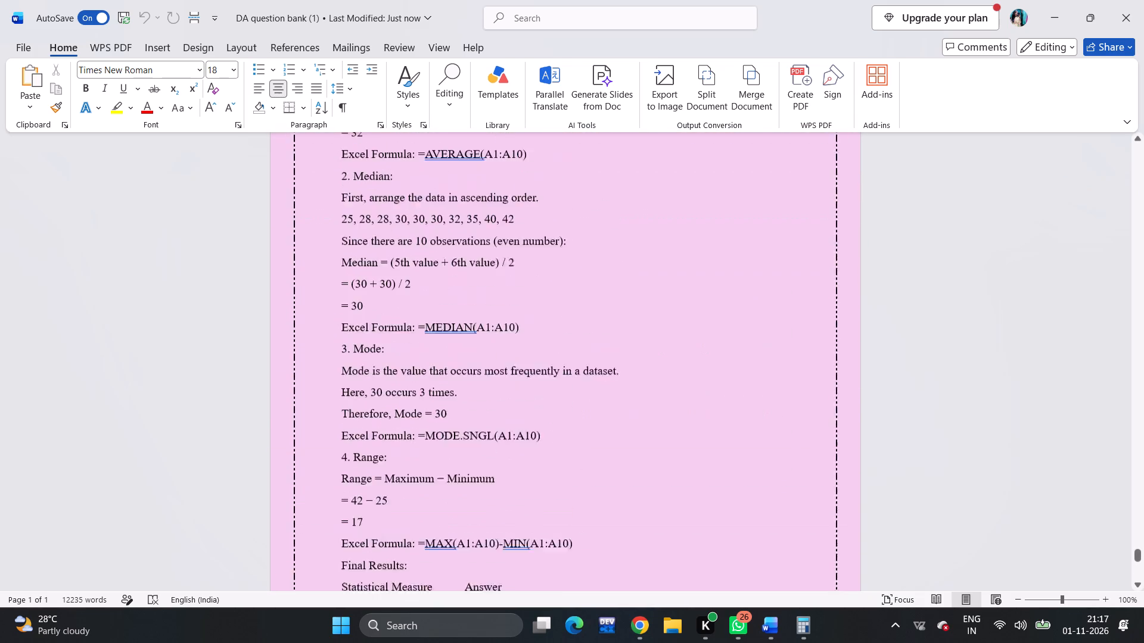
scroll(633, 438, up, 20)
scroll(633, 438, up, 16)
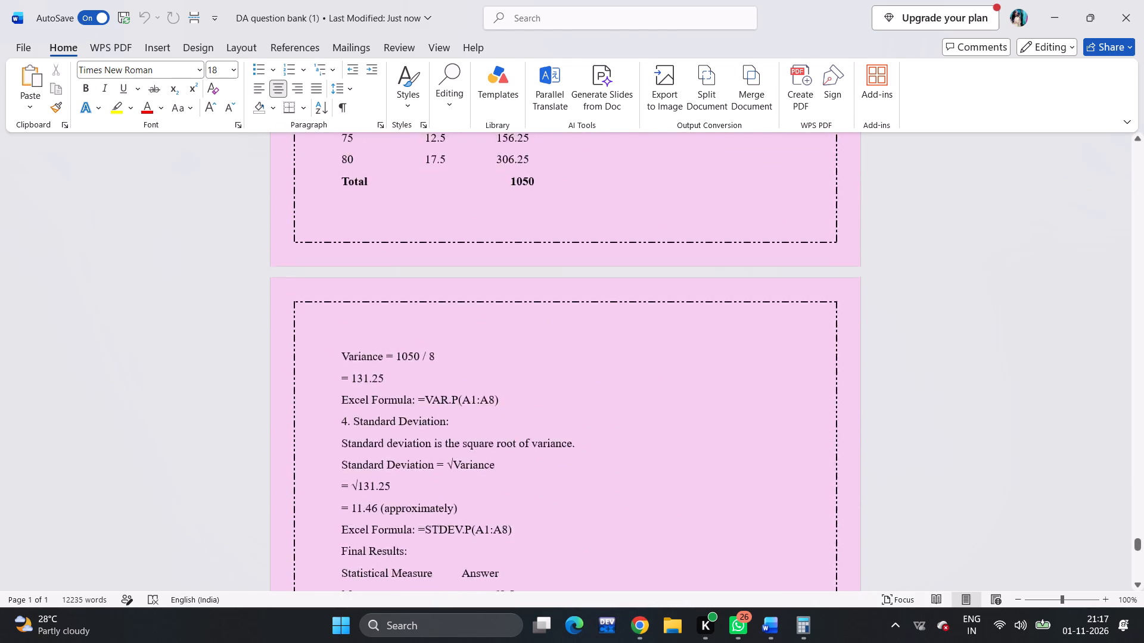
scroll(633, 438, up, 20)
scroll(633, 438, up, 16)
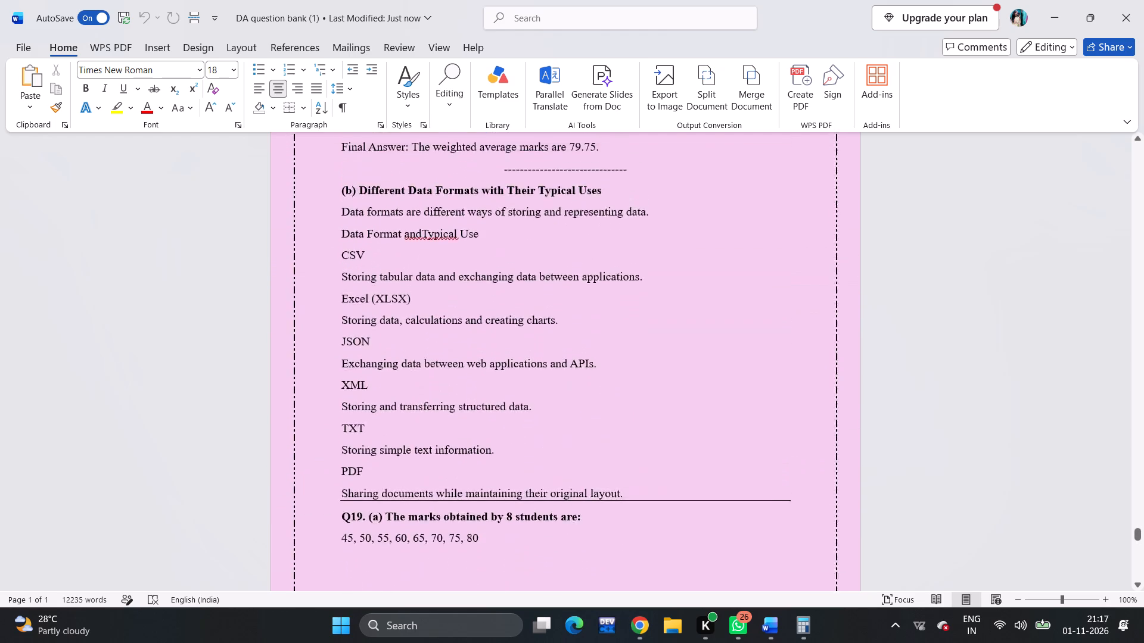
scroll(633, 438, up, 3)
scroll(633, 438, down, 6)
scroll(633, 438, up, 4)
scroll(633, 438, down, 3)
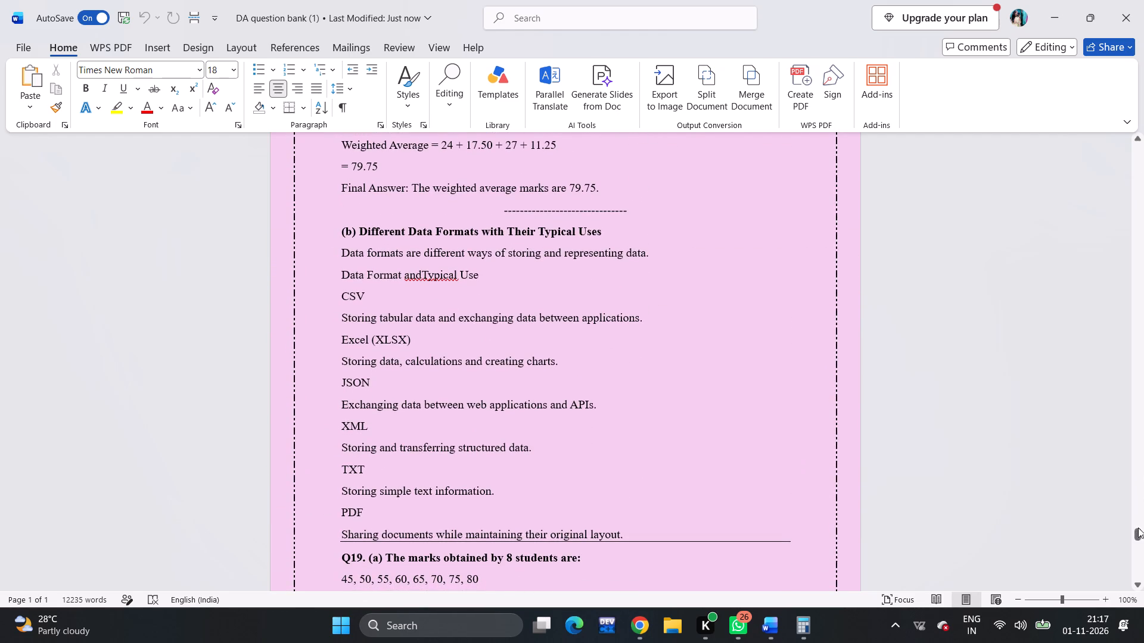
Cut the number filter picture, the Steps to Apply Filter in Excel list and the Conclusion from the document's end.
drag(1135, 534, 1142, 598)
scroll(291, 230, up, 8)
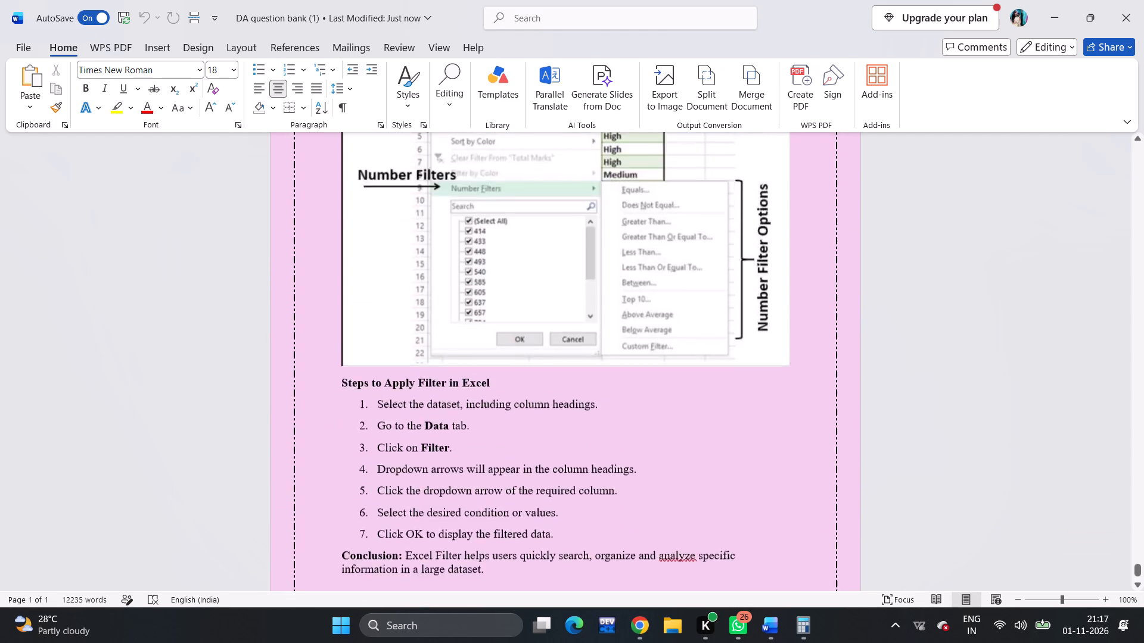
scroll(291, 230, up, 1)
scroll(388, 235, up, 2)
drag(340, 203, 597, 594)
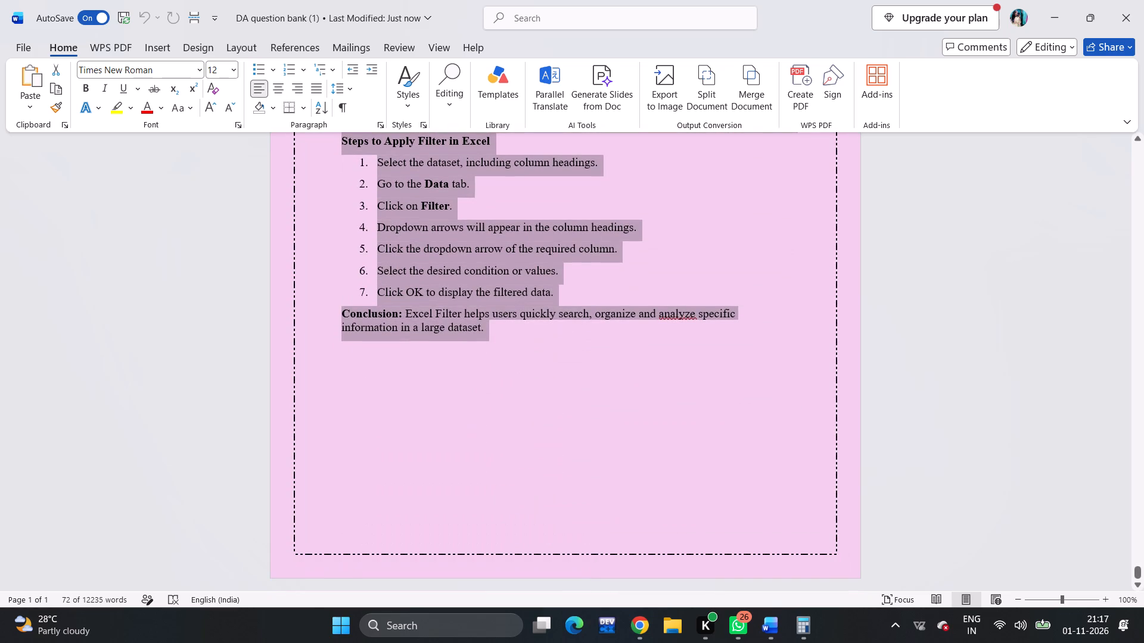
key(ctrl+c)
key(Delete)
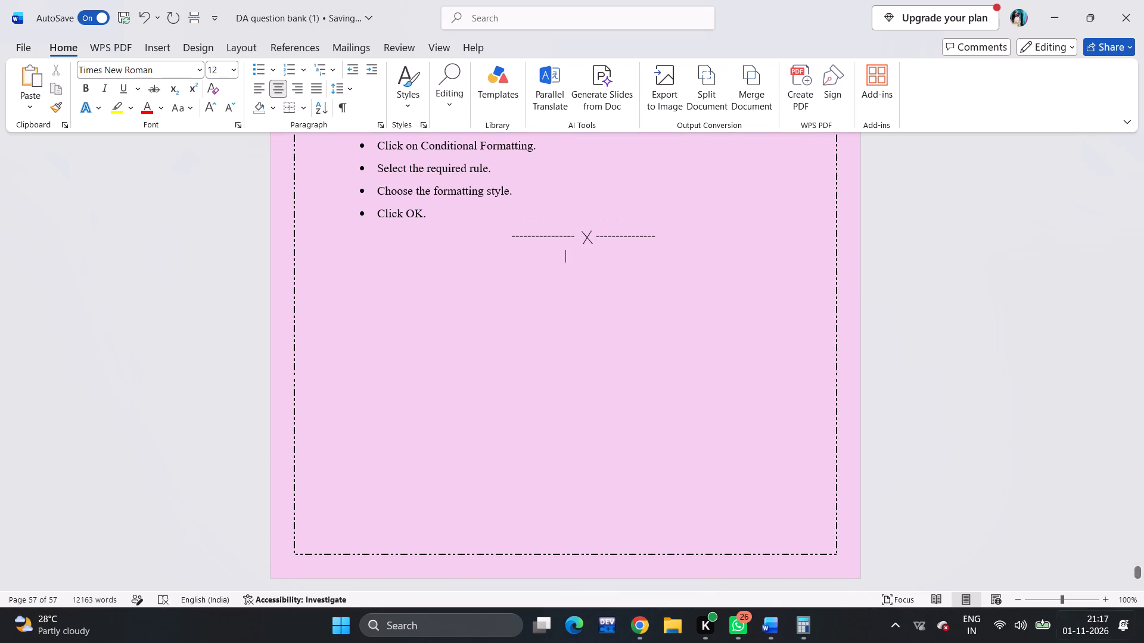
Insert seven blank lines after the example ending "filter on the Marks column", just before Q16.
drag(1137, 571, 1137, 558)
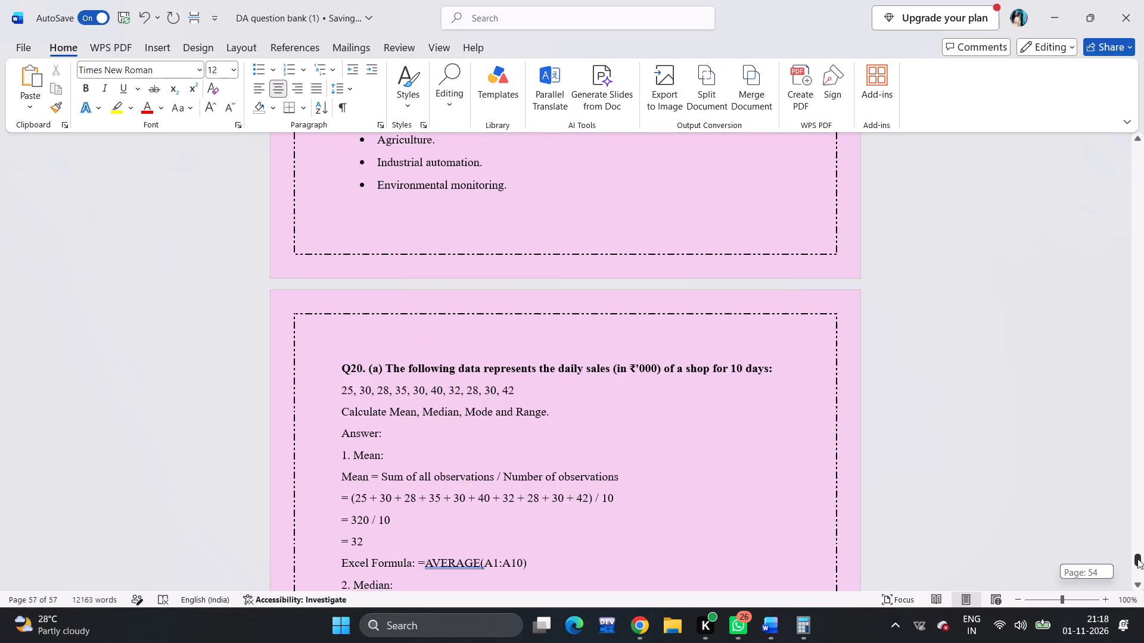
drag(1137, 558, 1137, 550)
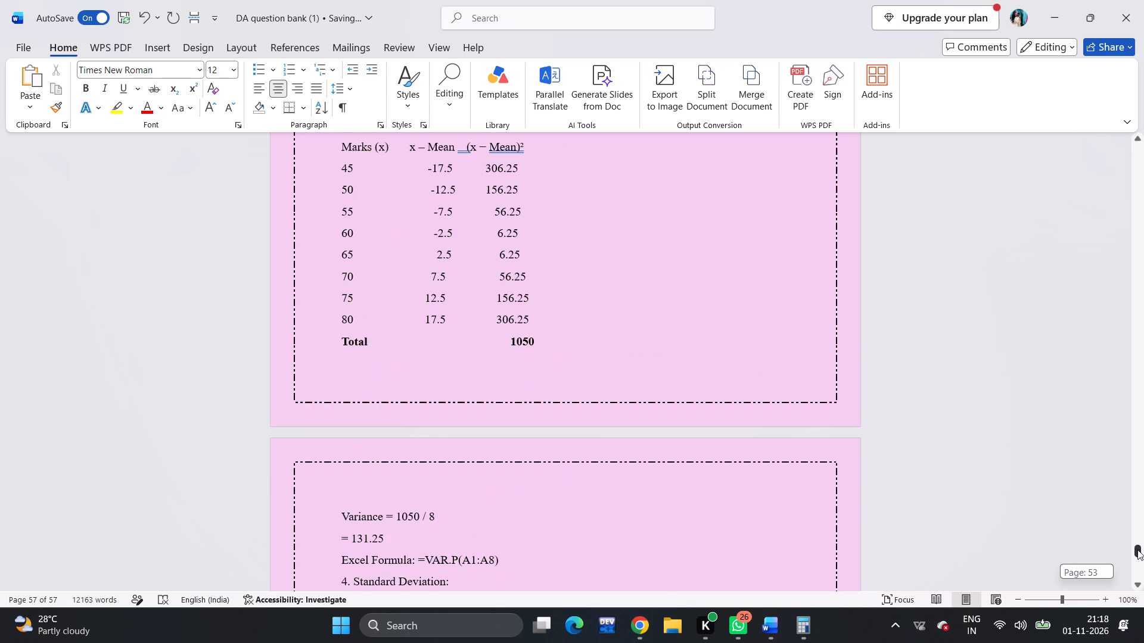
drag(1137, 550, 1137, 538)
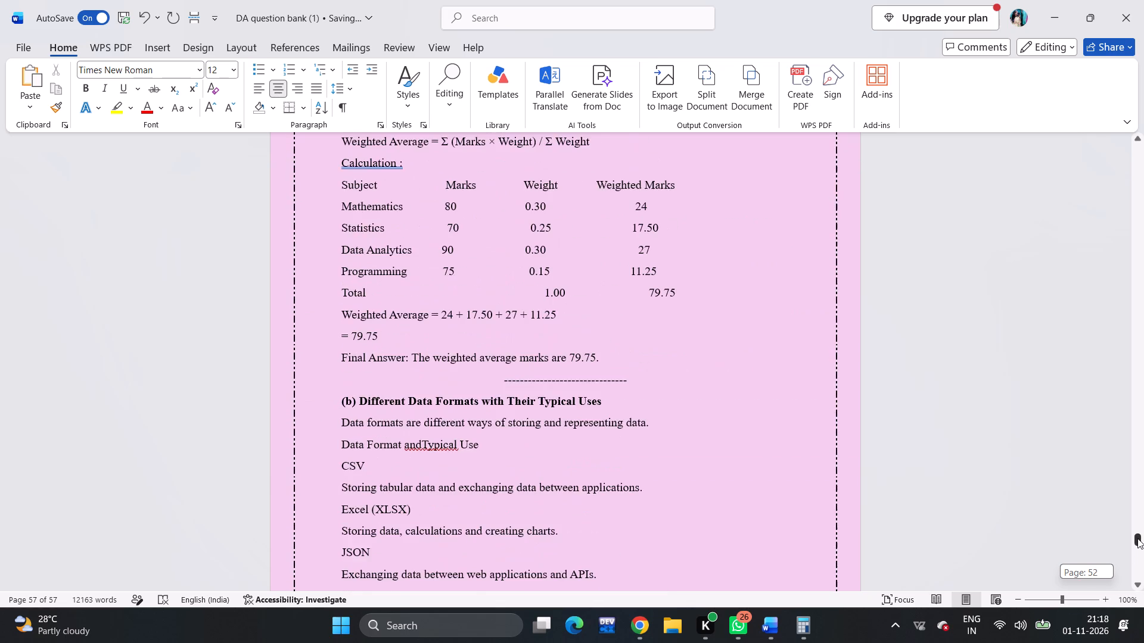
drag(1137, 538, 1137, 533)
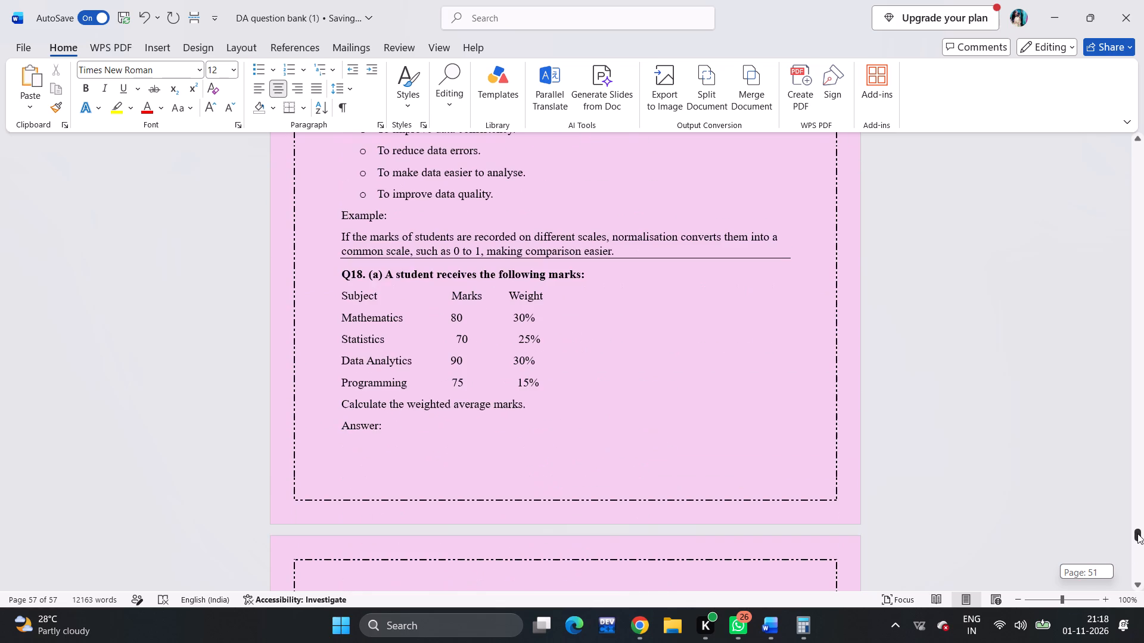
drag(1137, 533, 1137, 526)
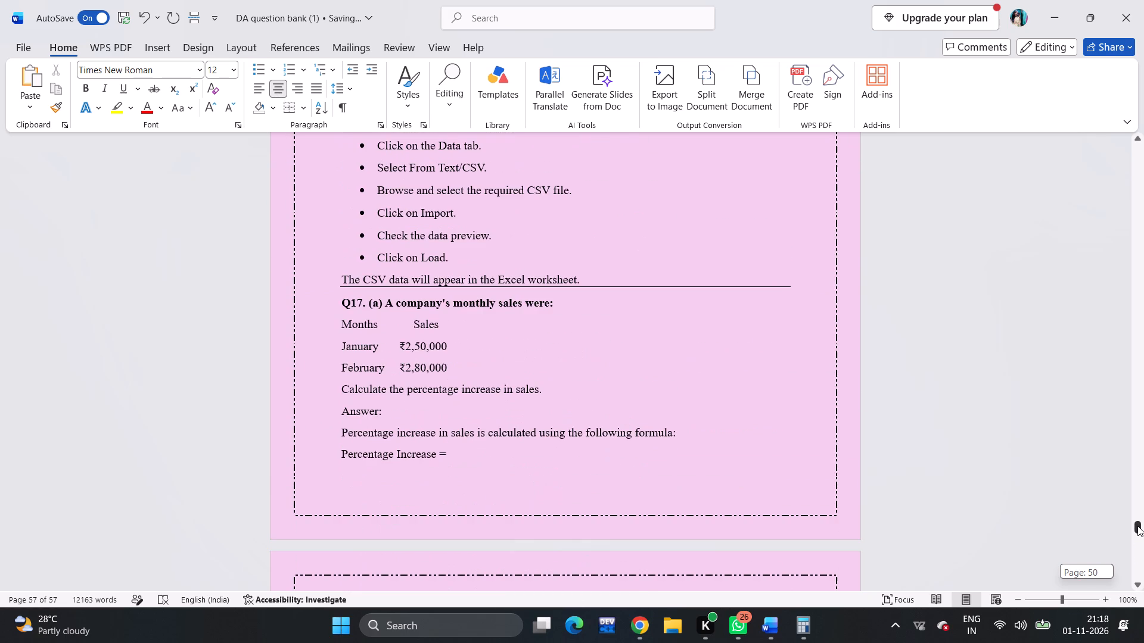
drag(1137, 526, 1137, 519)
scroll(568, 507, up, 4)
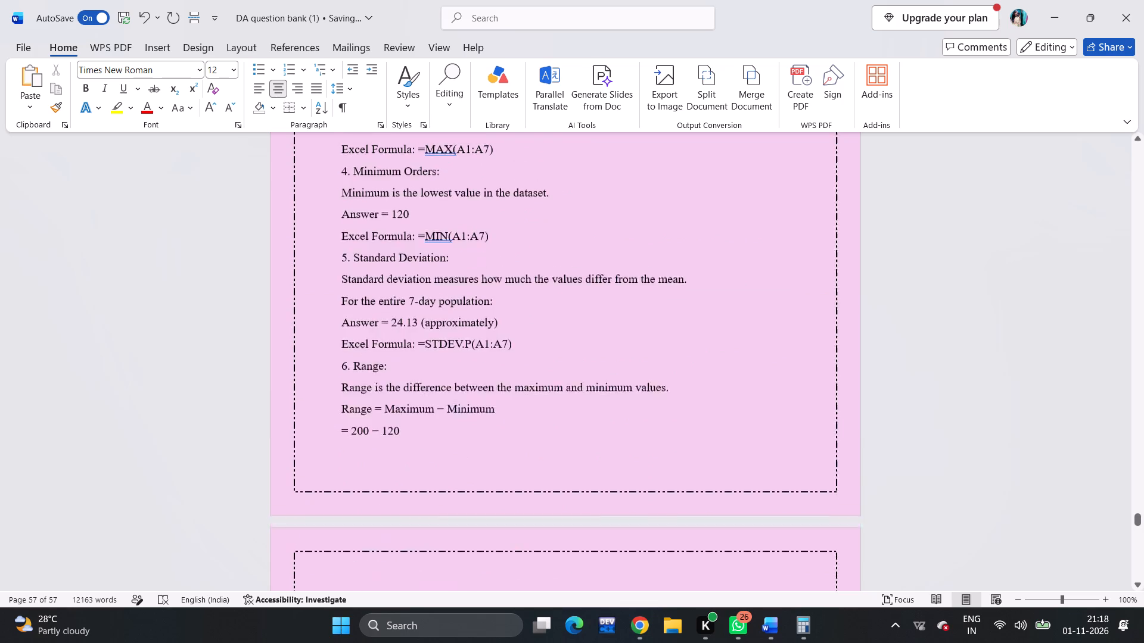
scroll(568, 507, up, 14)
scroll(568, 507, up, 15)
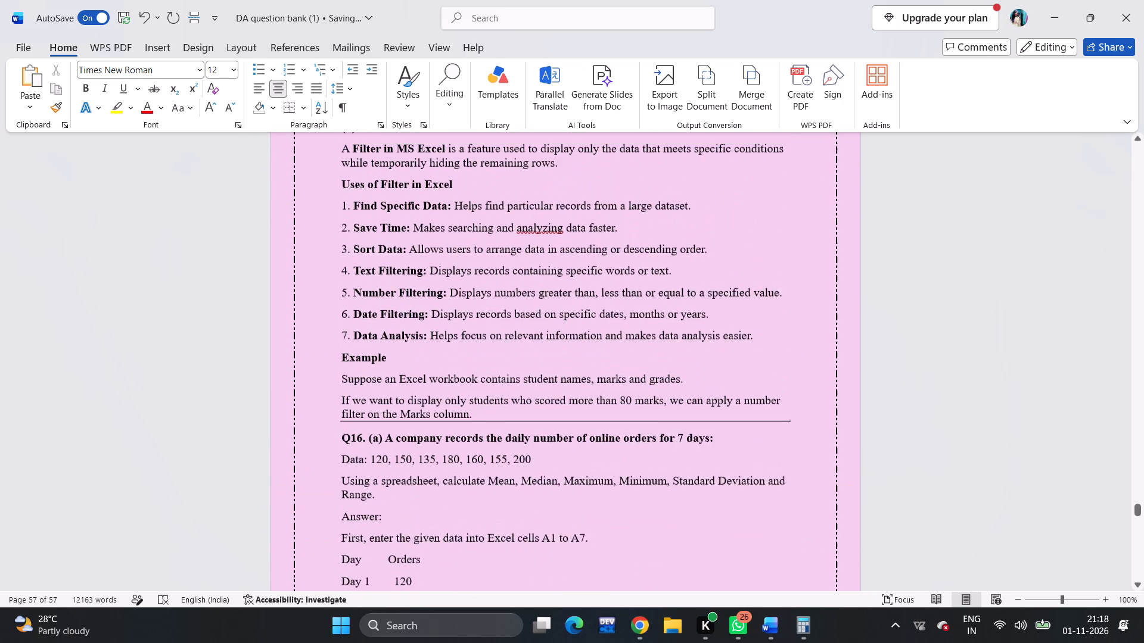
click(553, 417)
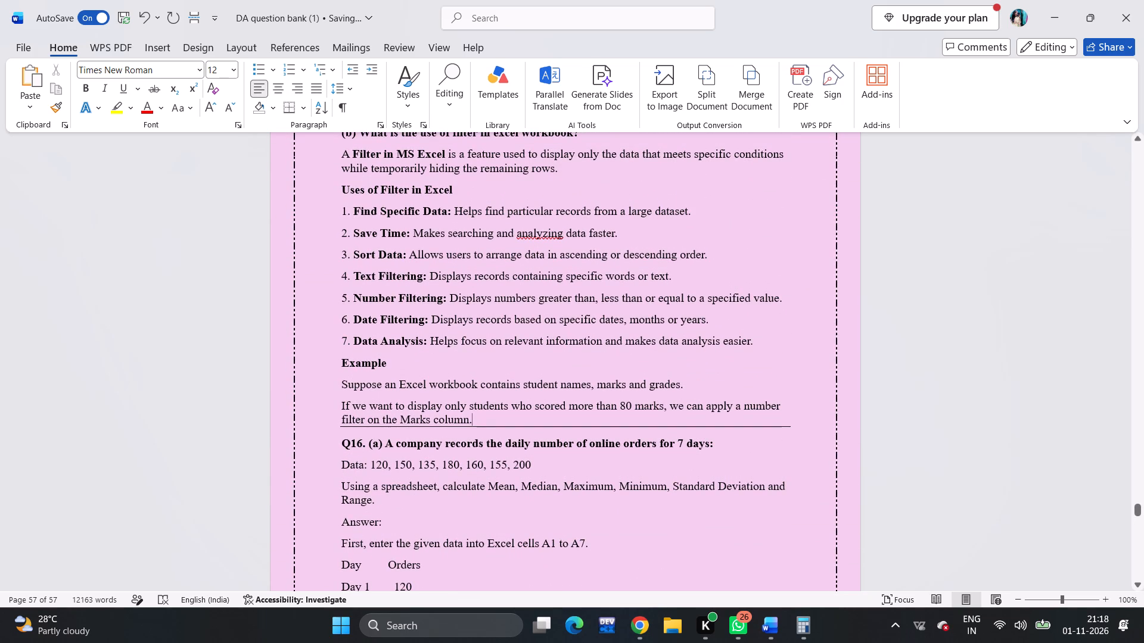
key(Return)
key(Return)
key(Return)
key(Return)
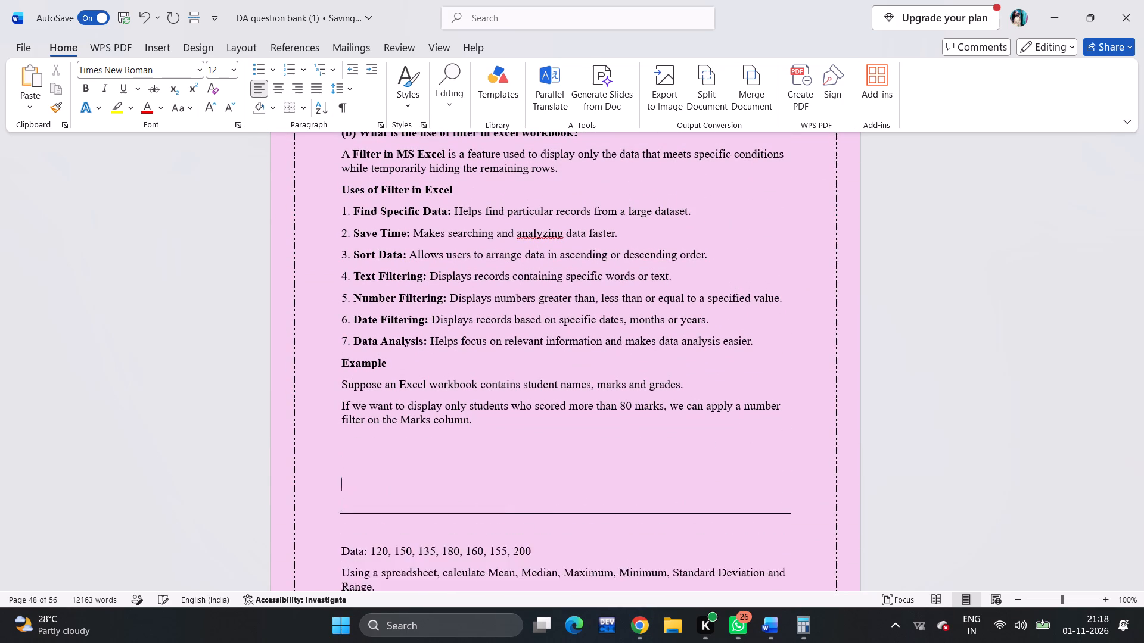
key(Return)
key(Return)
key(Return)
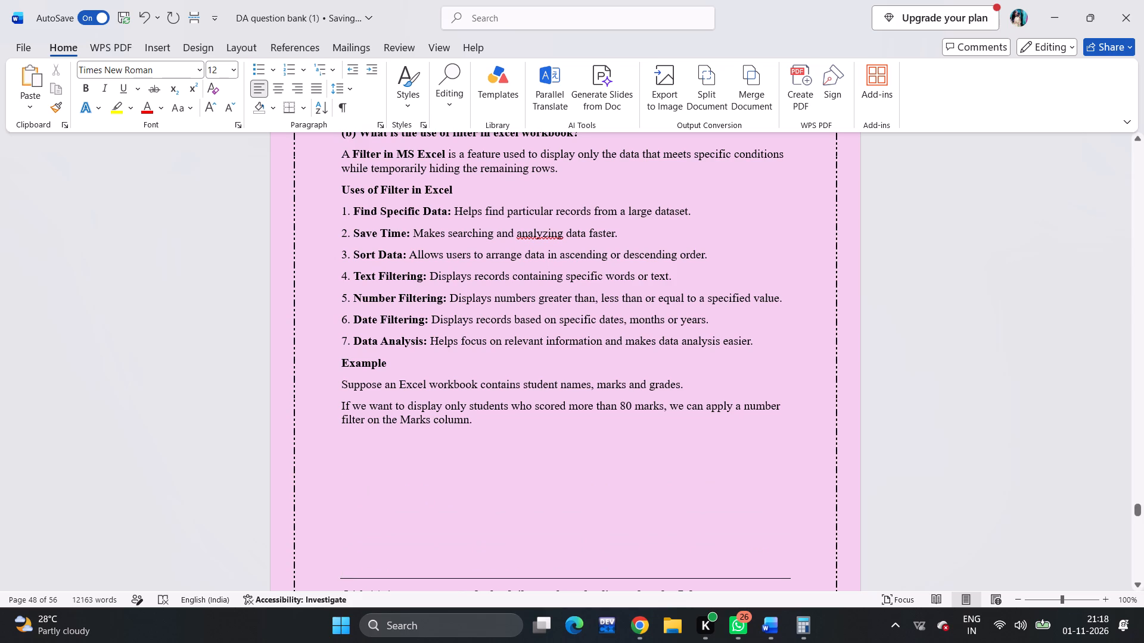
Paste the cut filter picture, steps and conclusion on the first blank line below the Marks column example.
click(520, 444)
key(ctrl+v)
scroll(520, 444, up, 3)
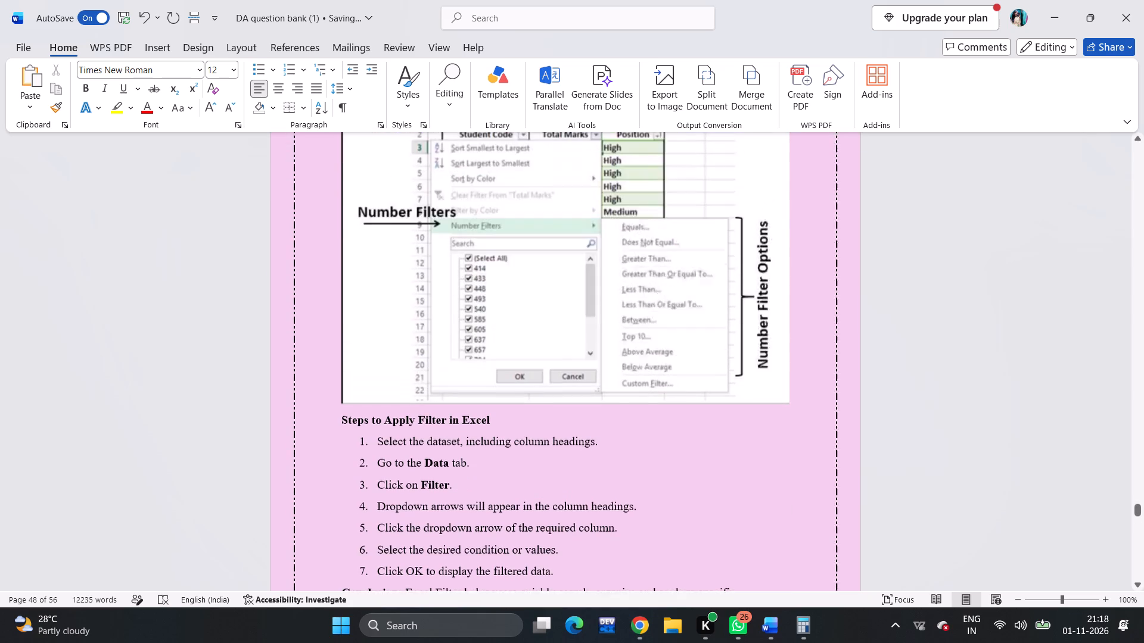
scroll(520, 444, up, 2)
scroll(520, 444, down, 11)
Remove the surplus blank lines between the pasted Conclusion and Q16, keeping one blank line with the separator rule.
click(521, 472)
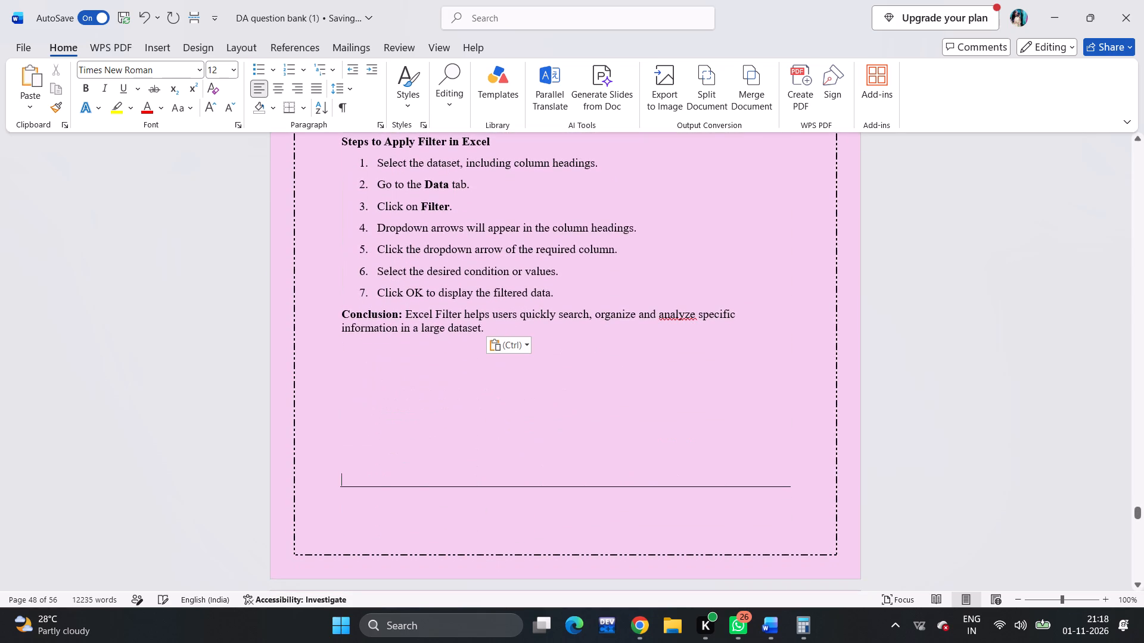
key(BackSpace)
key(BackSpace)
key(BackSpace)
key(BackSpace)
key(BackSpace)
key(BackSpace)
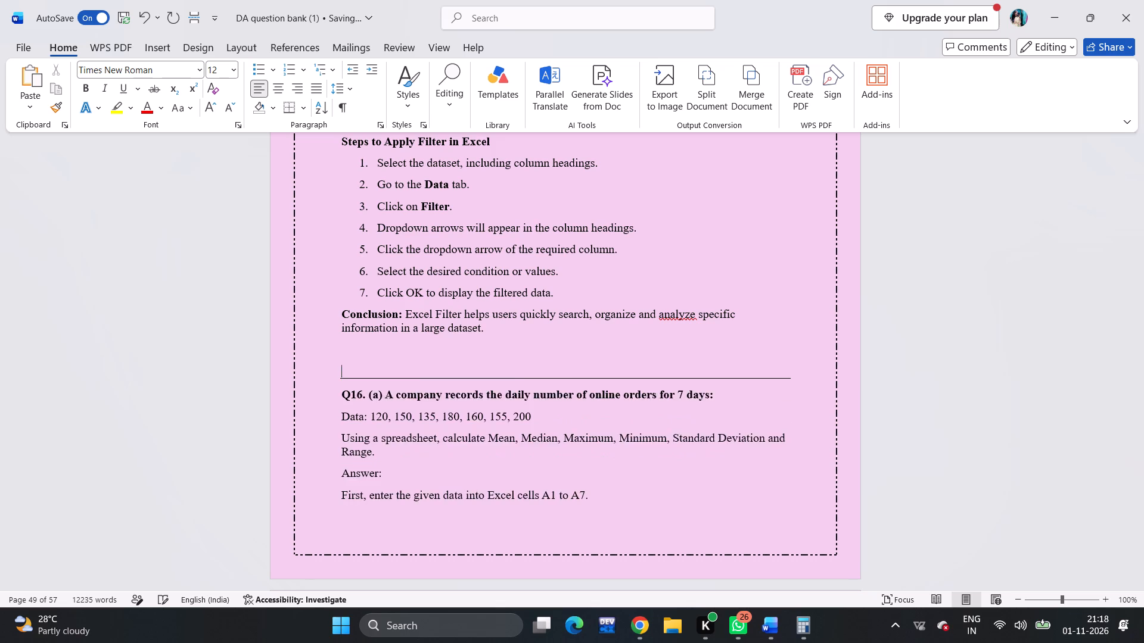
key(BackSpace)
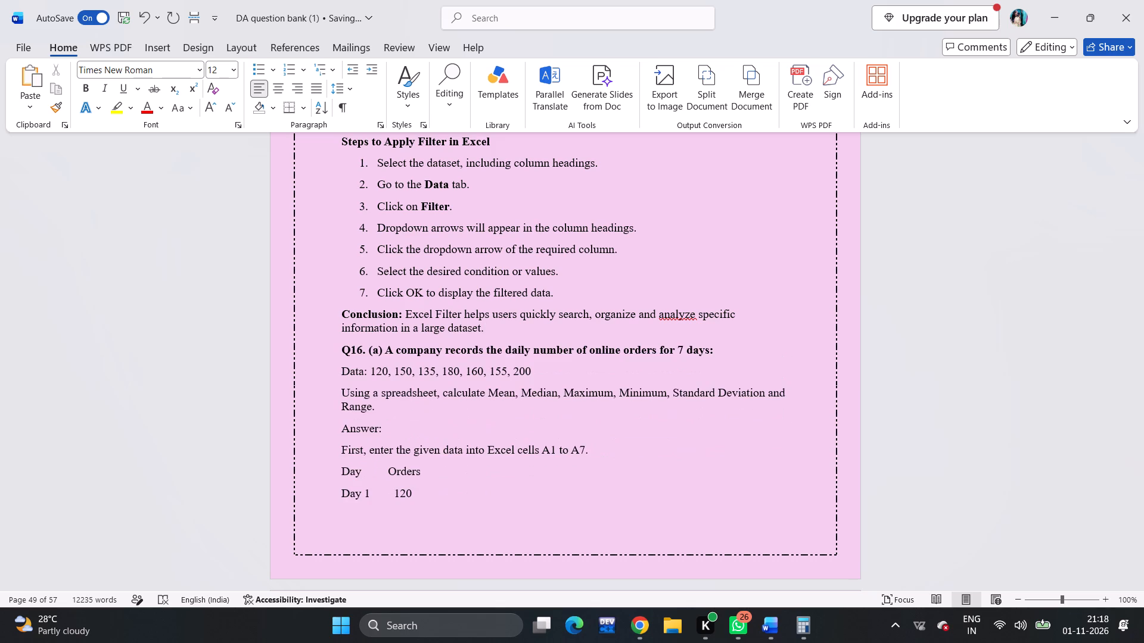
key(ctrl+z)
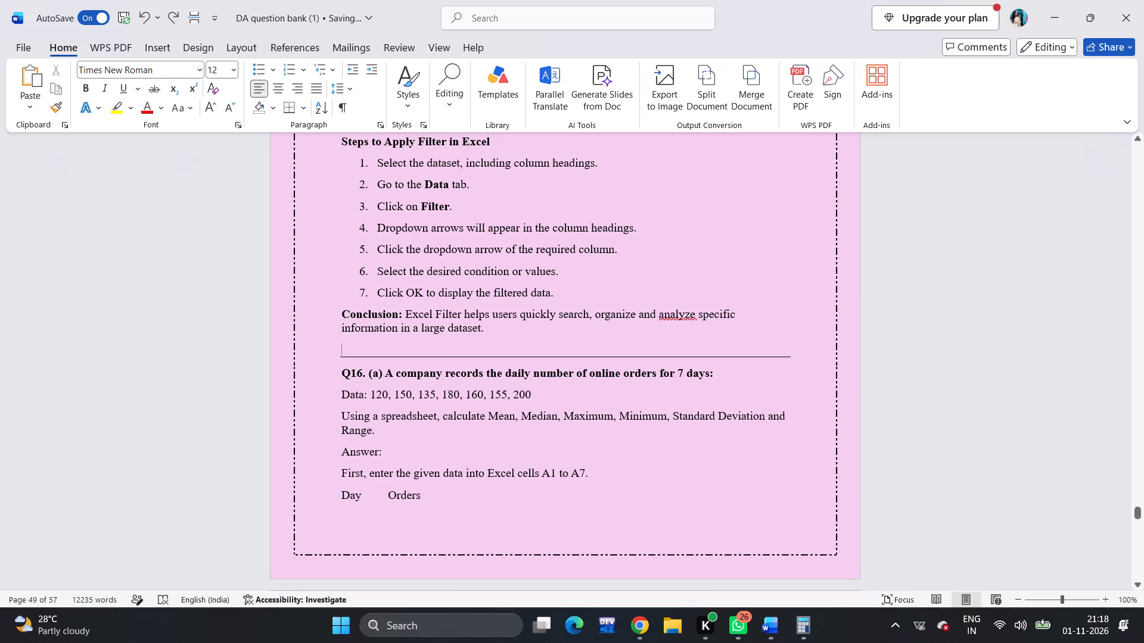
click(471, 345)
scroll(663, 273, up, 17)
scroll(663, 273, up, 9)
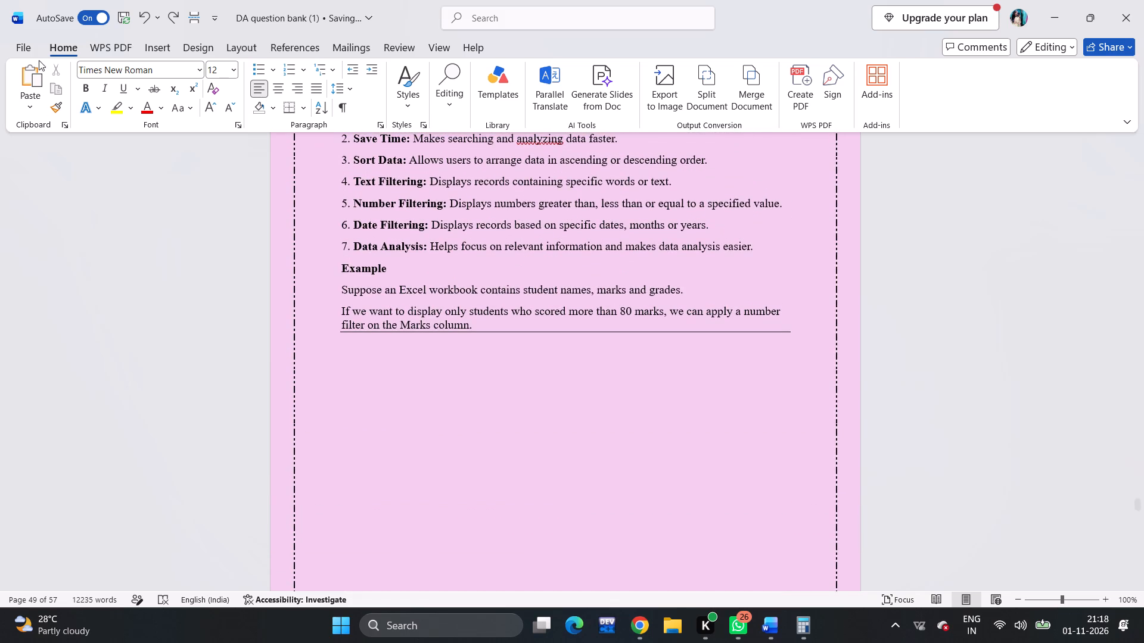
Save a copy of the document to the Desktop folder as DA question bank (1), in Word Document format.
click(35, 50)
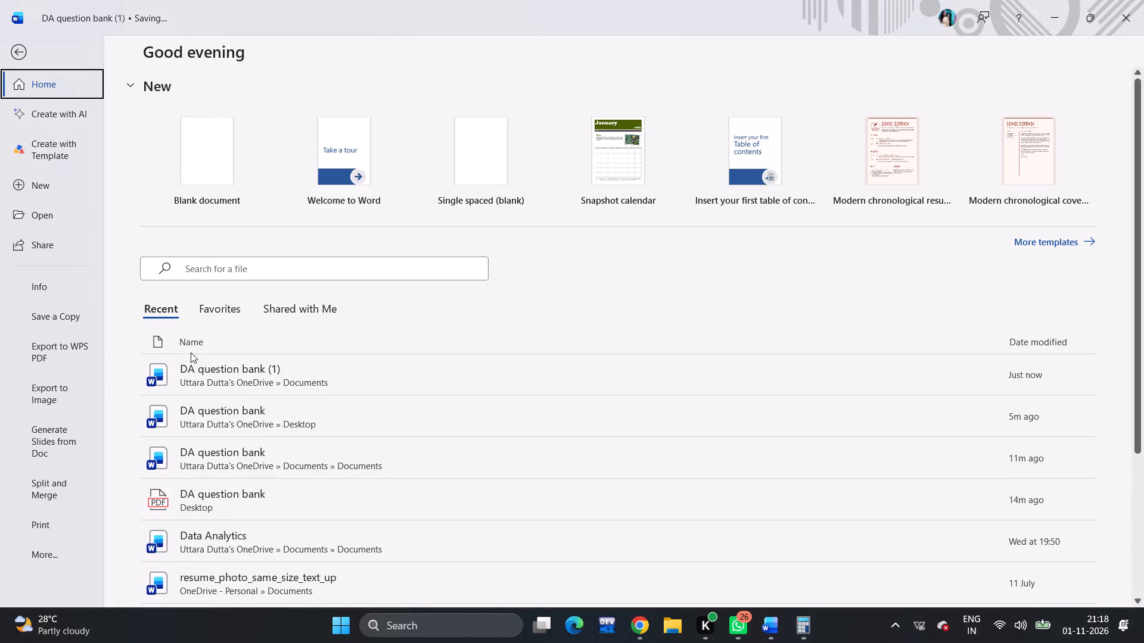
scroll(94, 498, down, 14)
click(47, 442)
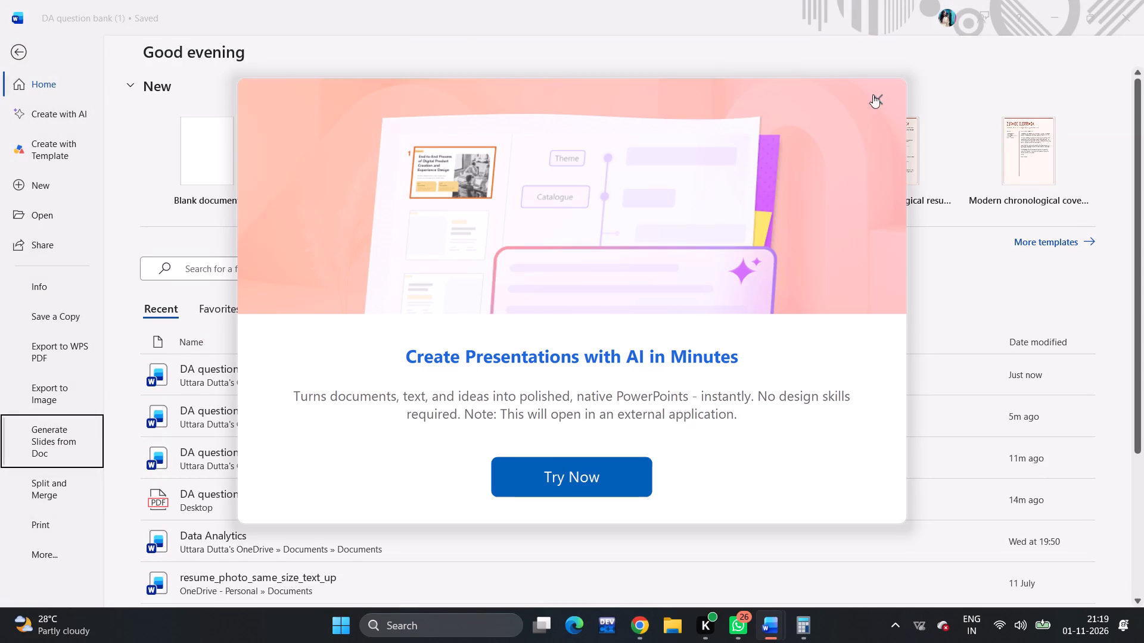
click(885, 105)
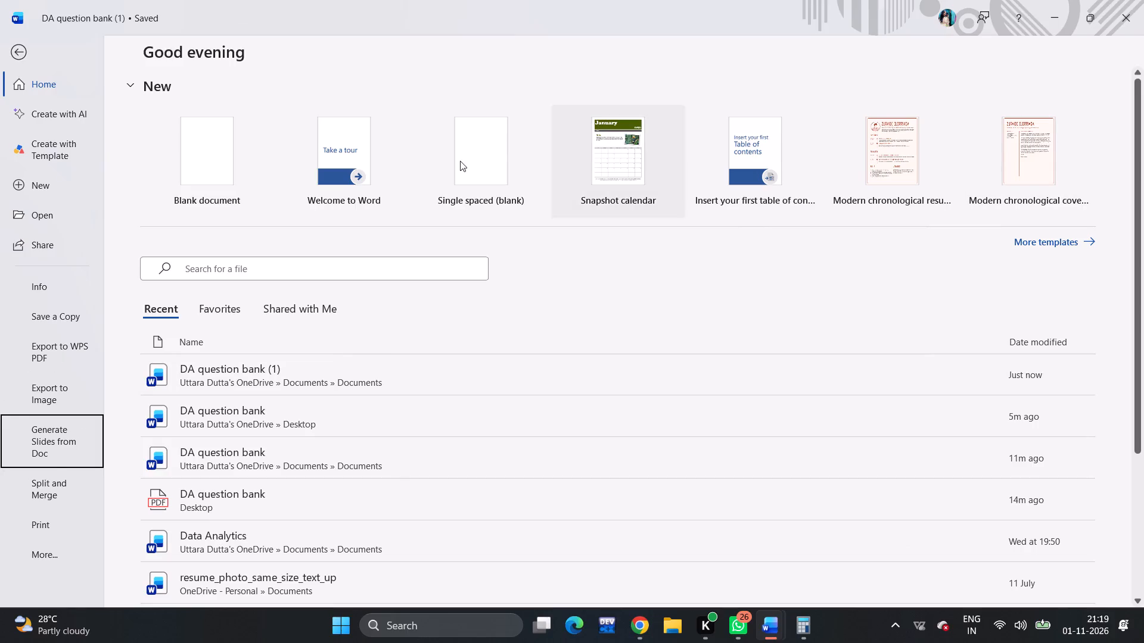
click(54, 322)
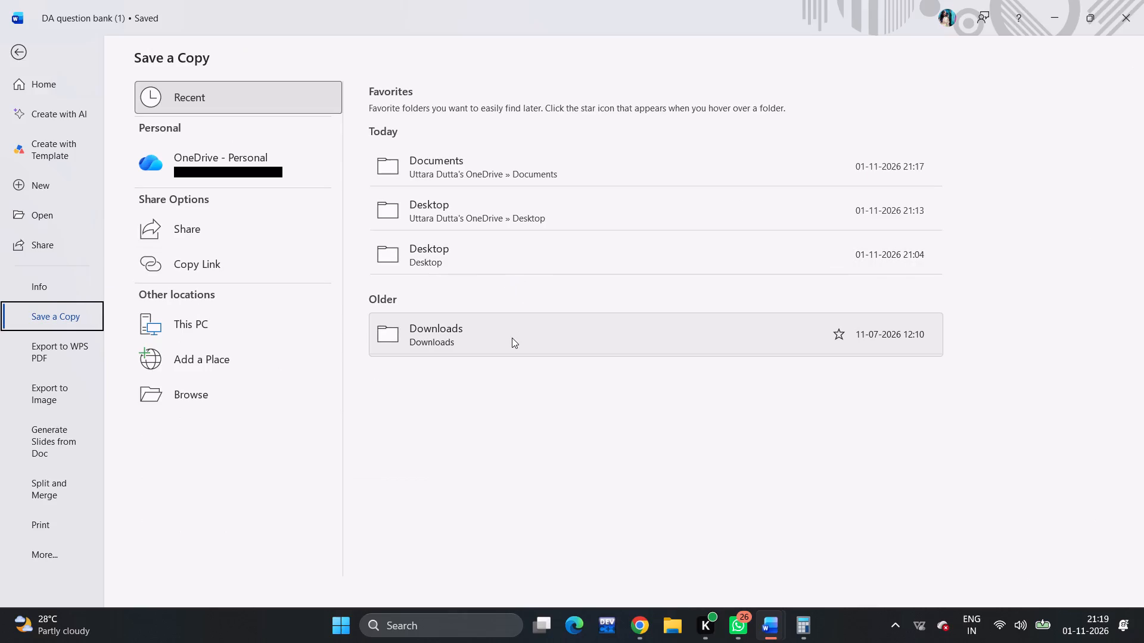
click(515, 264)
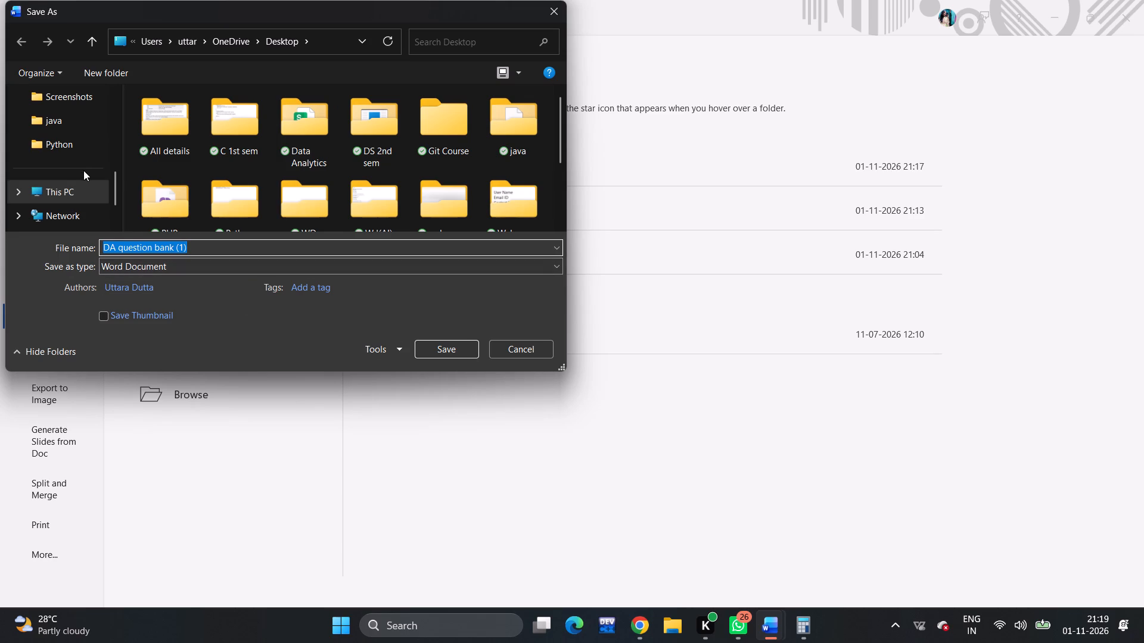
scroll(77, 148, up, 2)
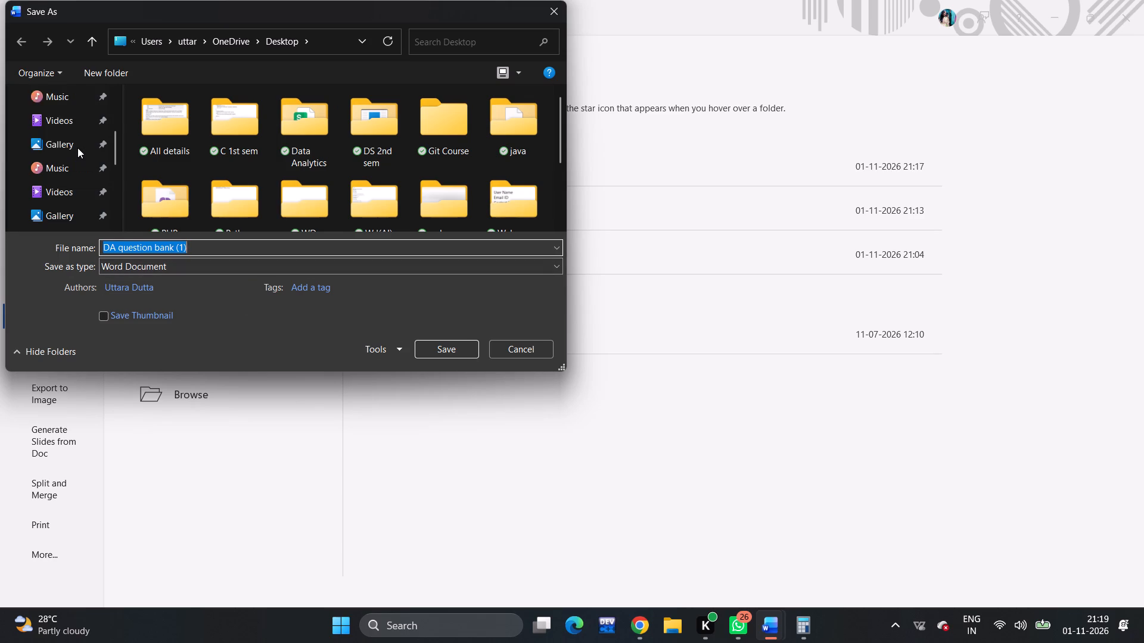
scroll(77, 135, up, 1)
click(82, 142)
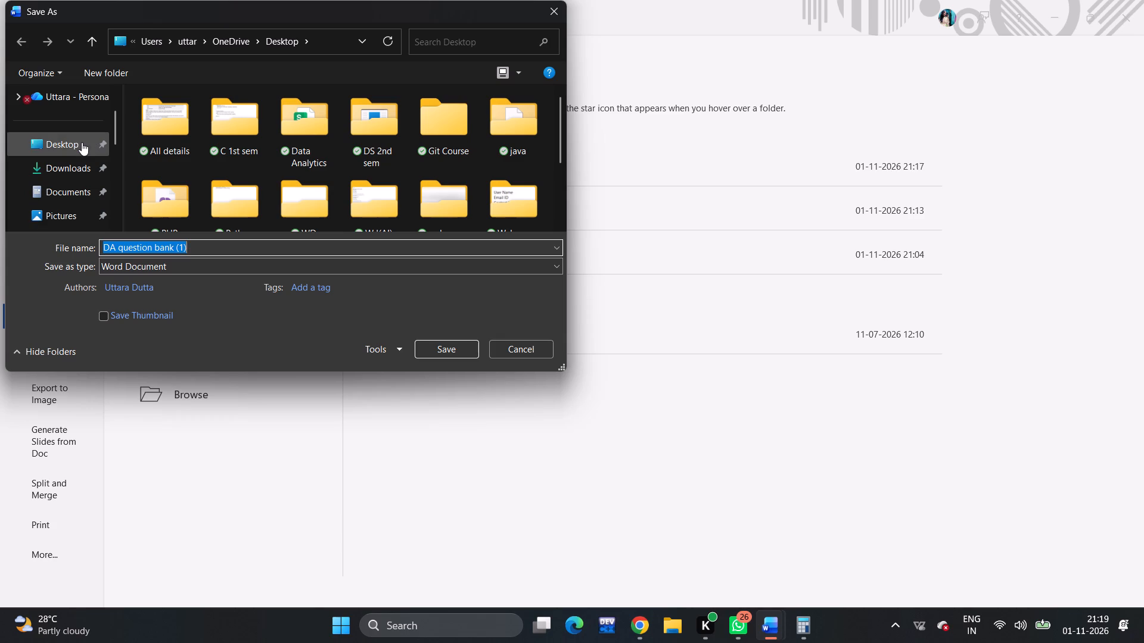
click(445, 359)
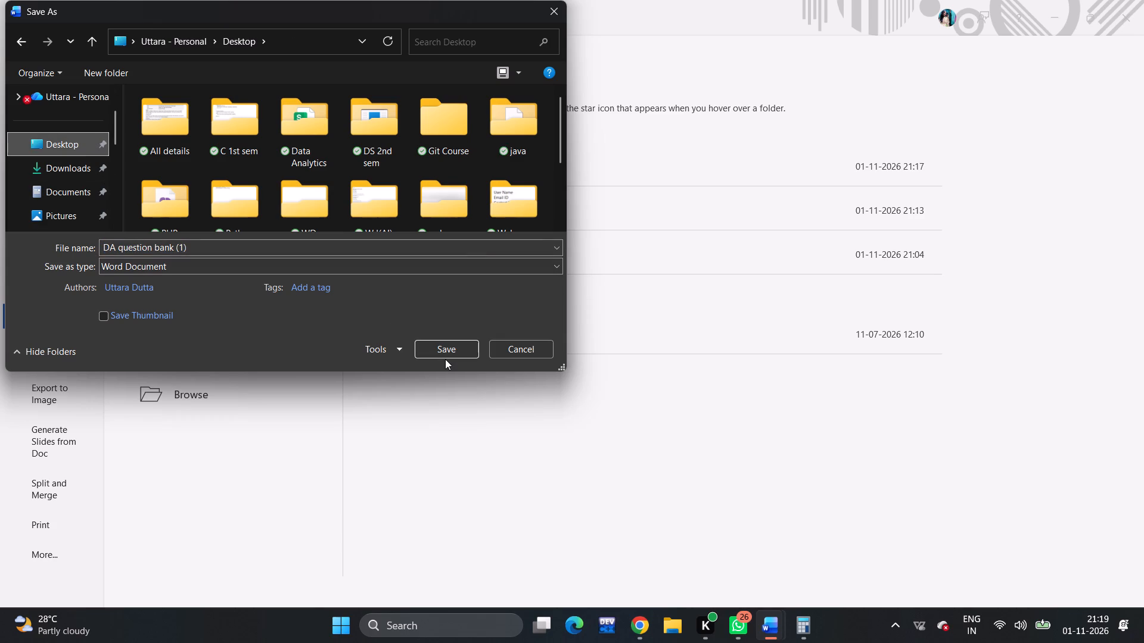
click(445, 344)
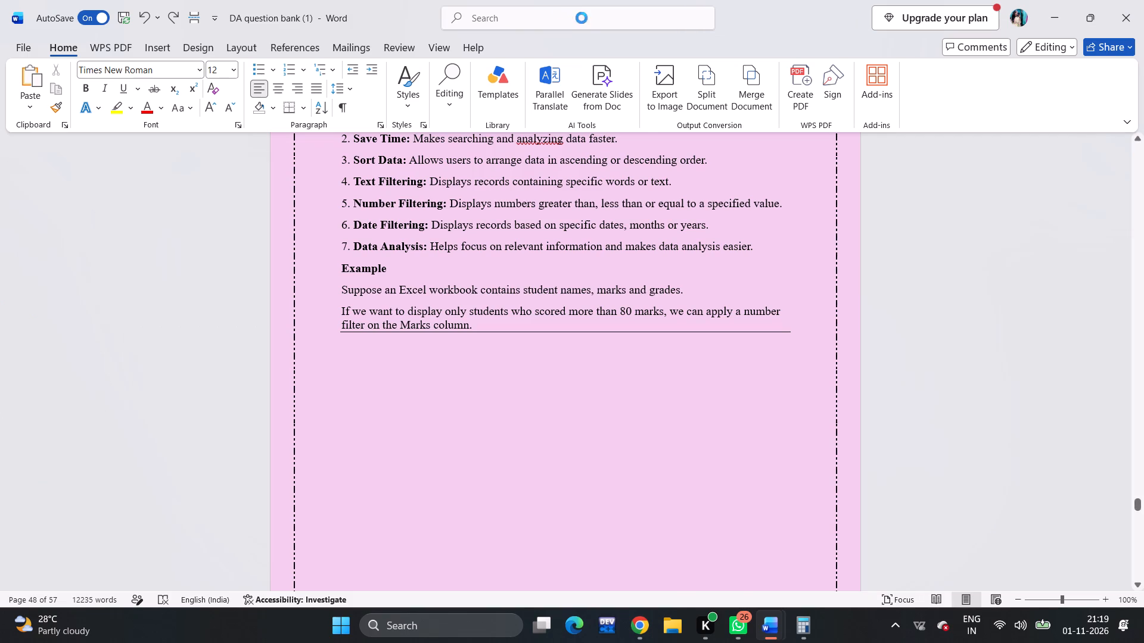
Minimize Word and check the desktop for the saved copy.
click(1052, 28)
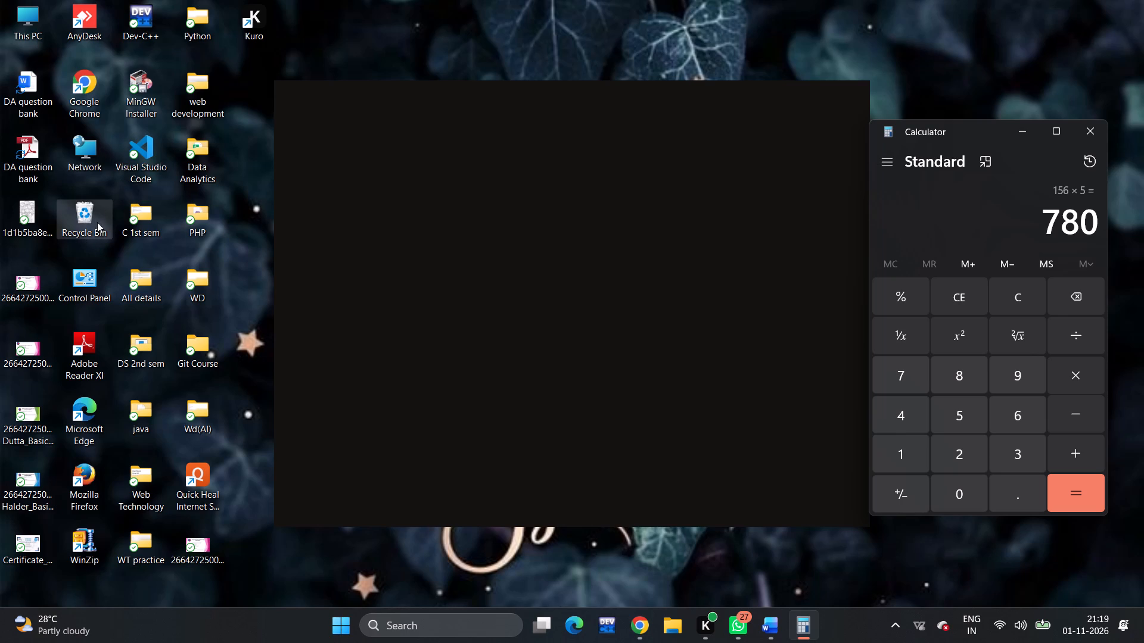
scroll(111, 195, up, 4)
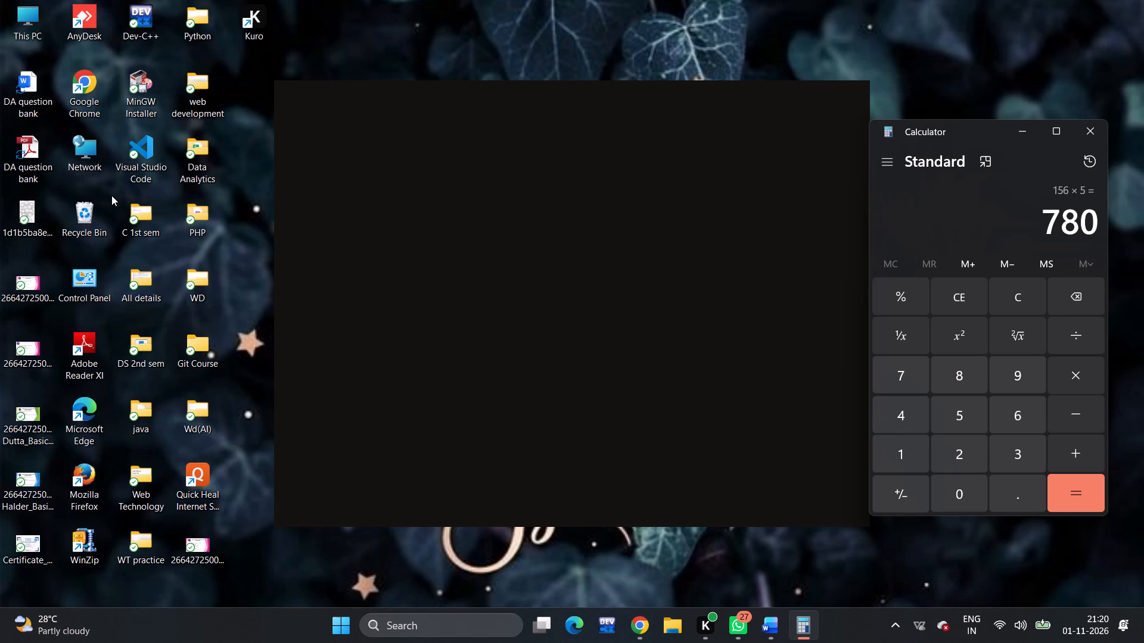
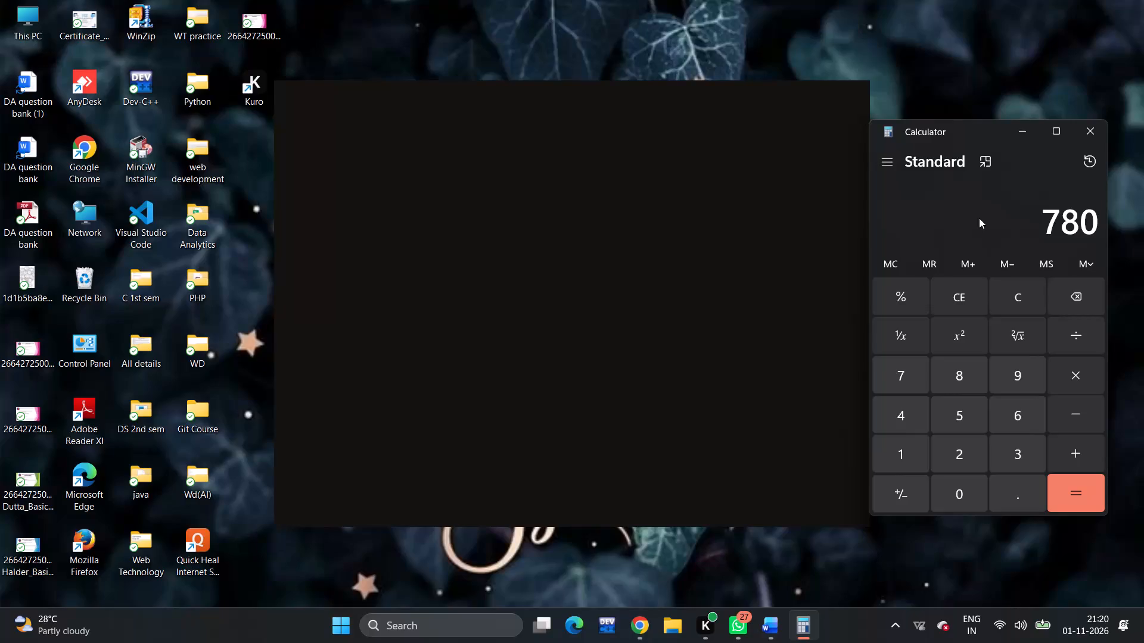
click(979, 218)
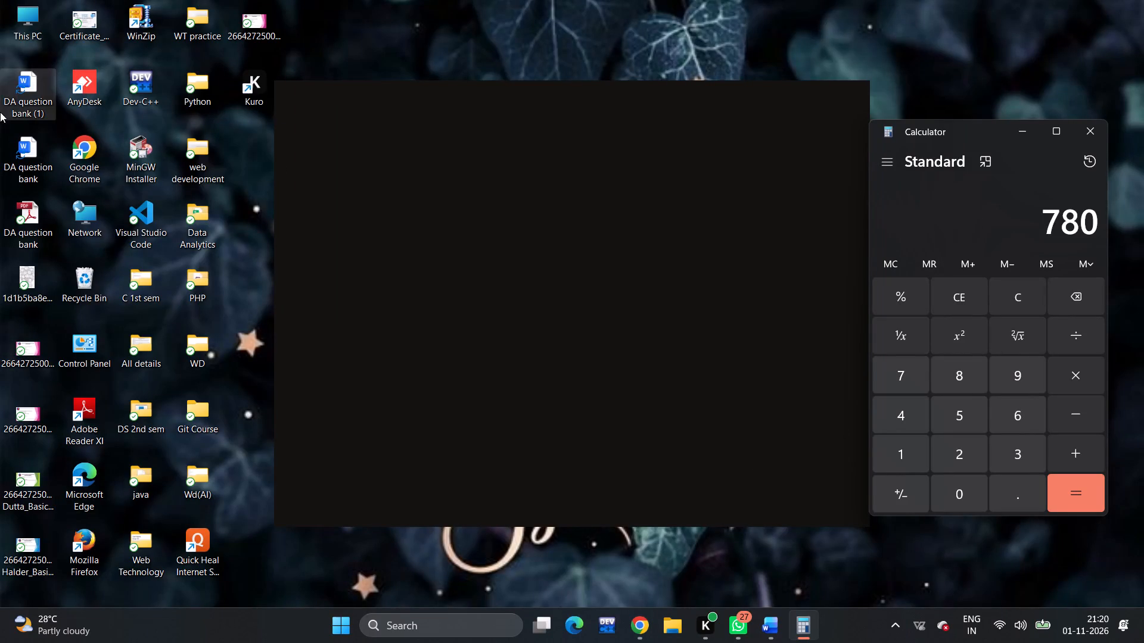
Copy the desktop Word document "DA question bank (1)" to the clipboard.
right_click(32, 76)
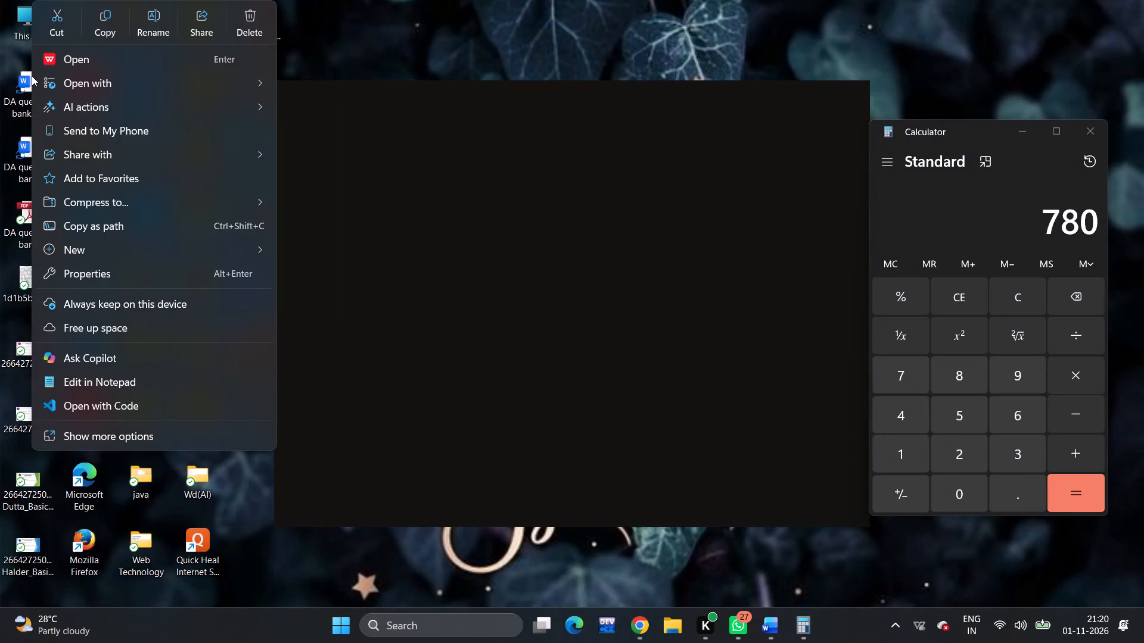
click(91, 17)
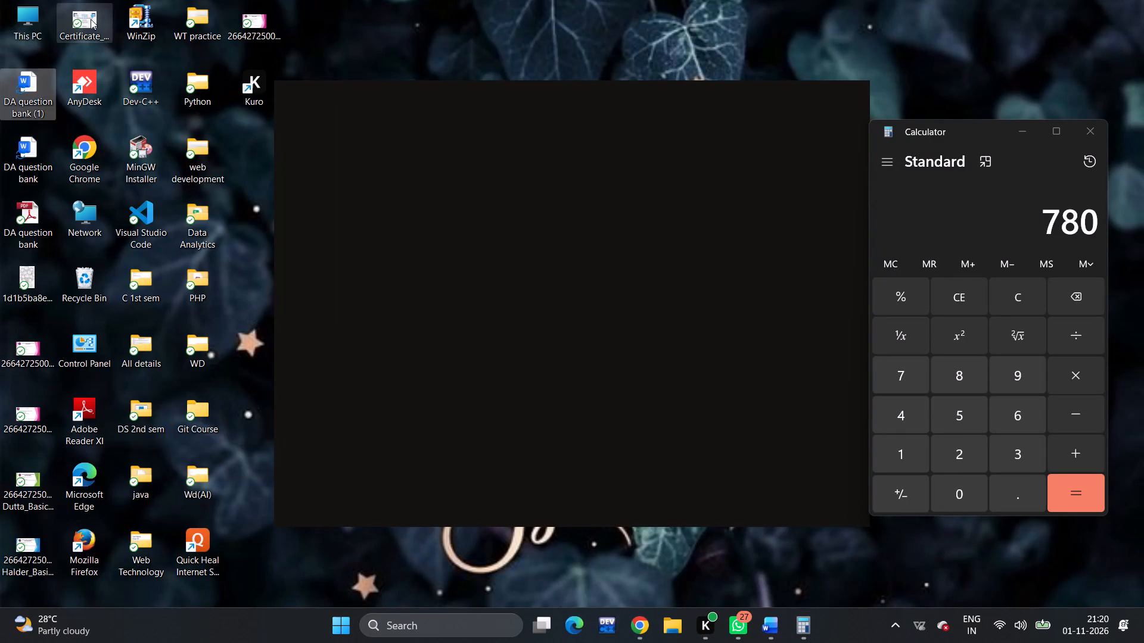
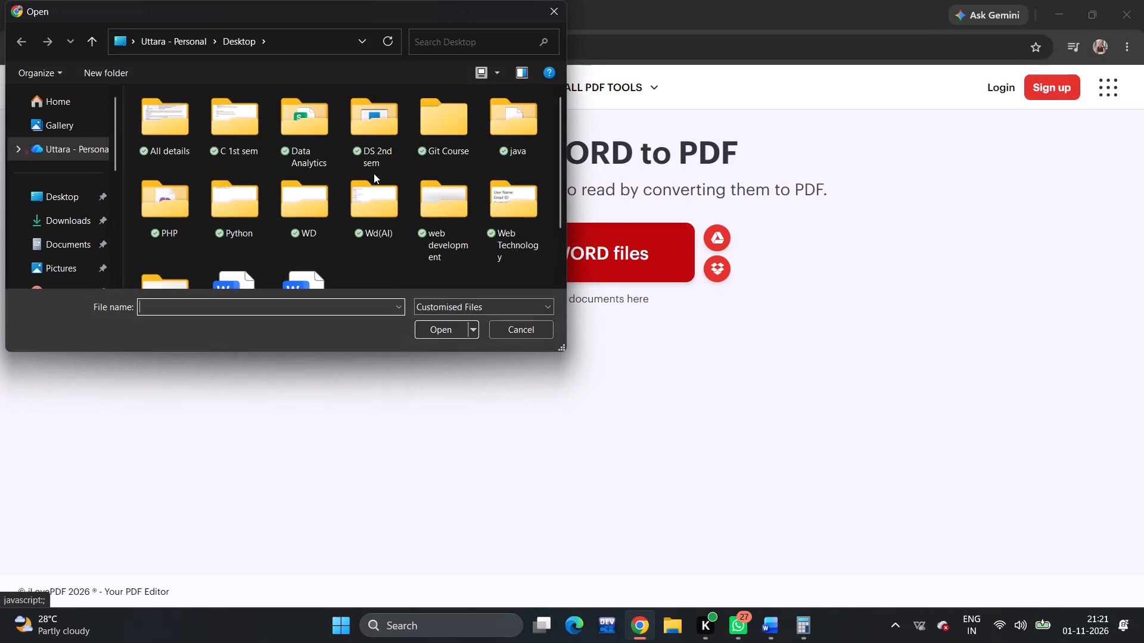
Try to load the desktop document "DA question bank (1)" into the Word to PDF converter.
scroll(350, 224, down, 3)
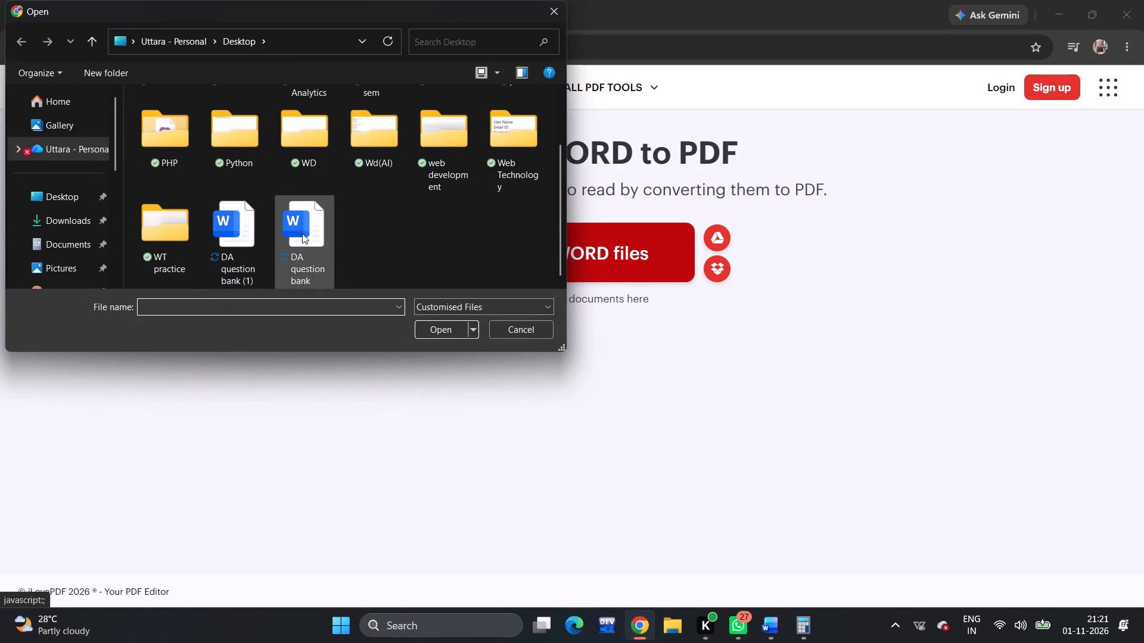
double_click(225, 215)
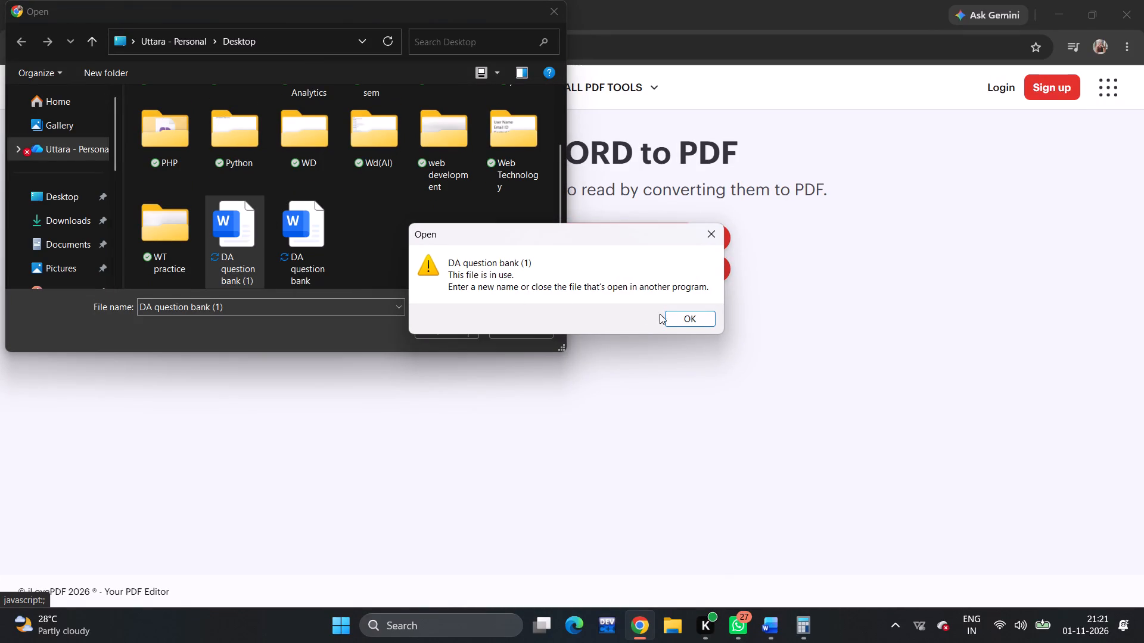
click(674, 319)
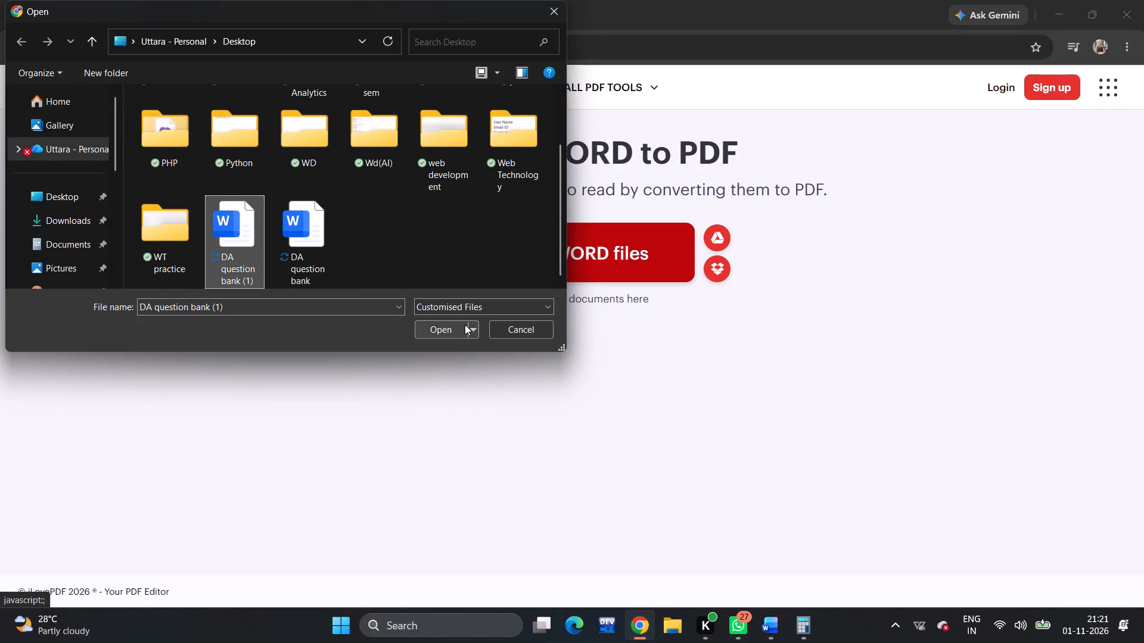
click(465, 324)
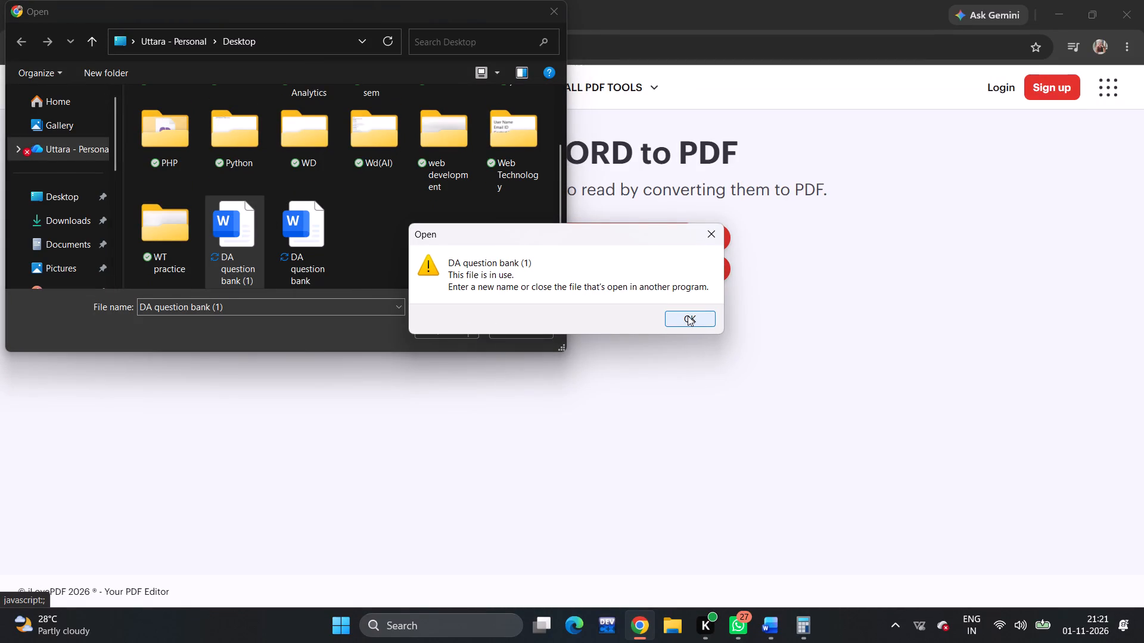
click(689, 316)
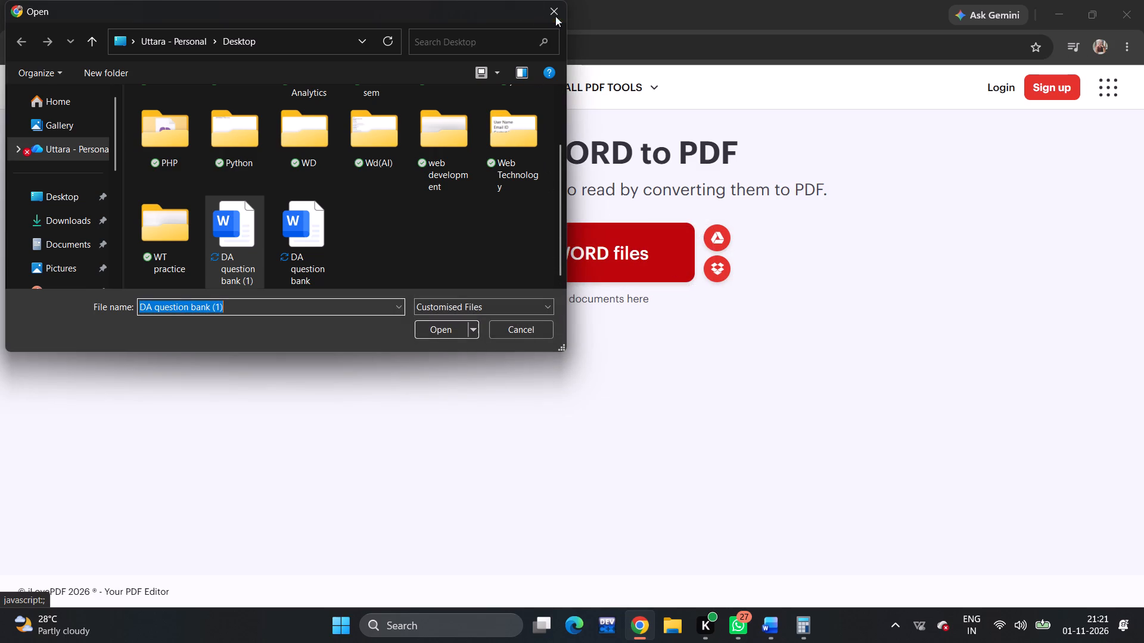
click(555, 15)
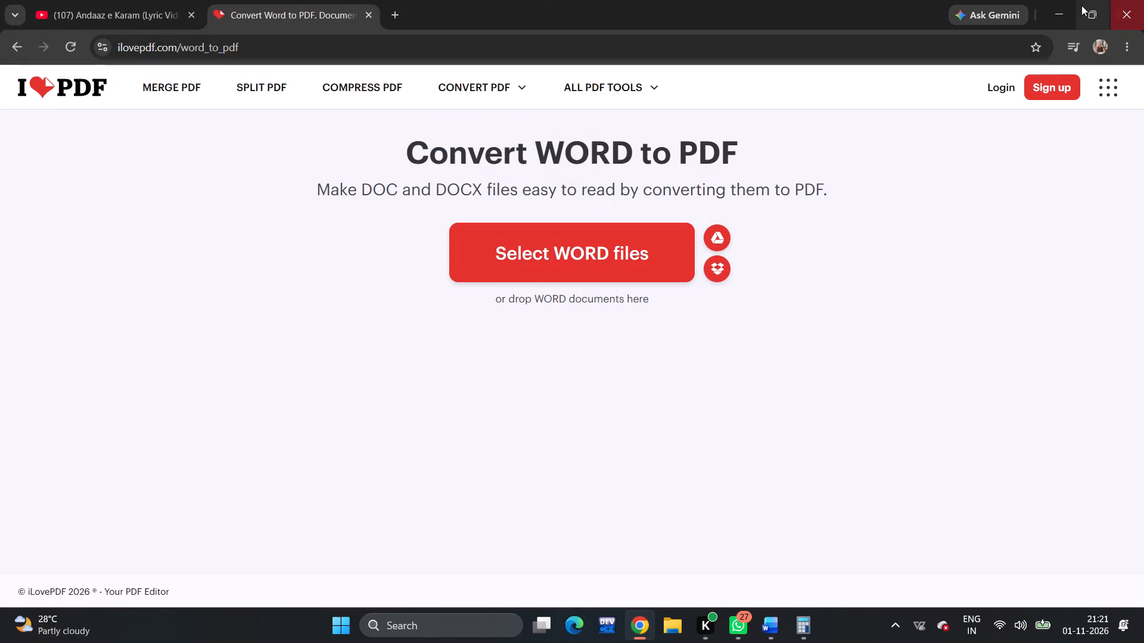
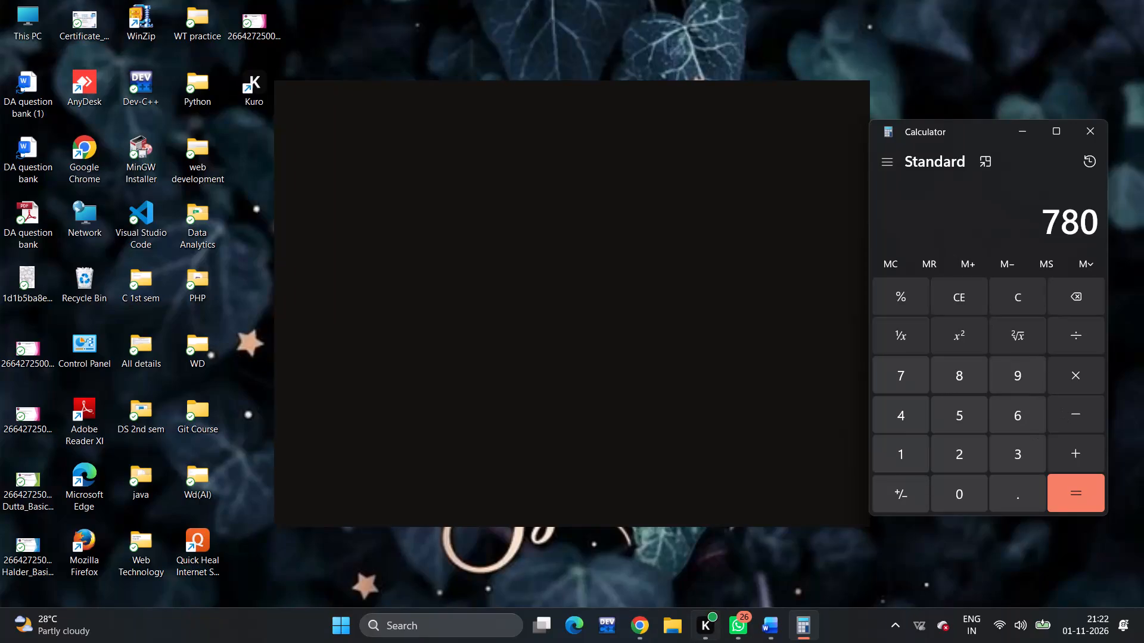
Switch to Word and bring the already open "DA question bank" document to the front.
click(769, 626)
click(766, 629)
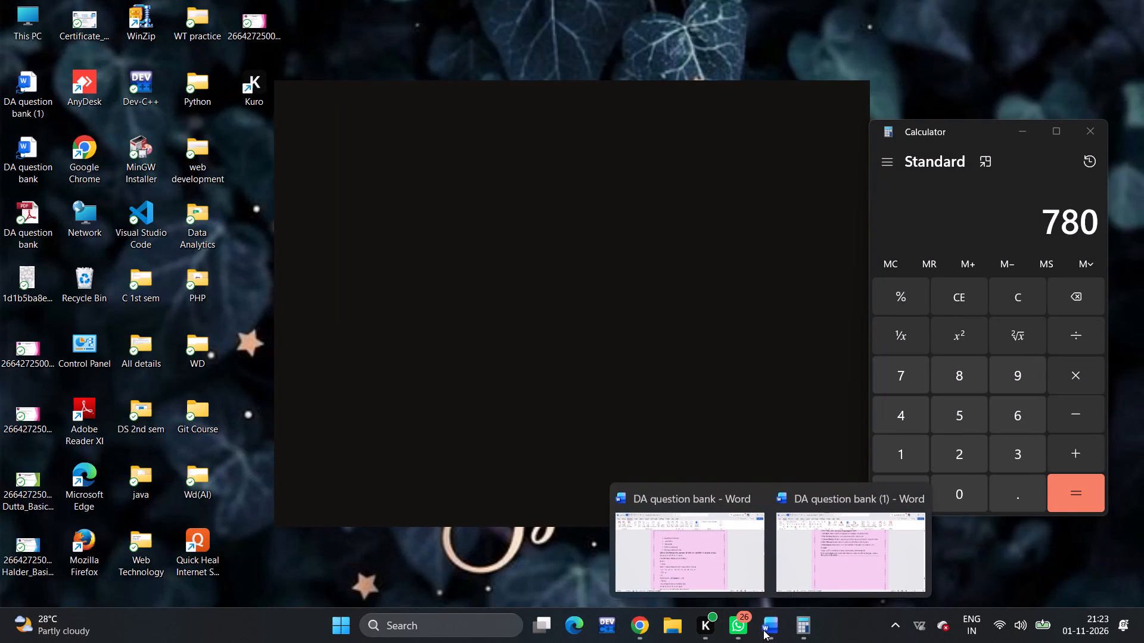
click(733, 557)
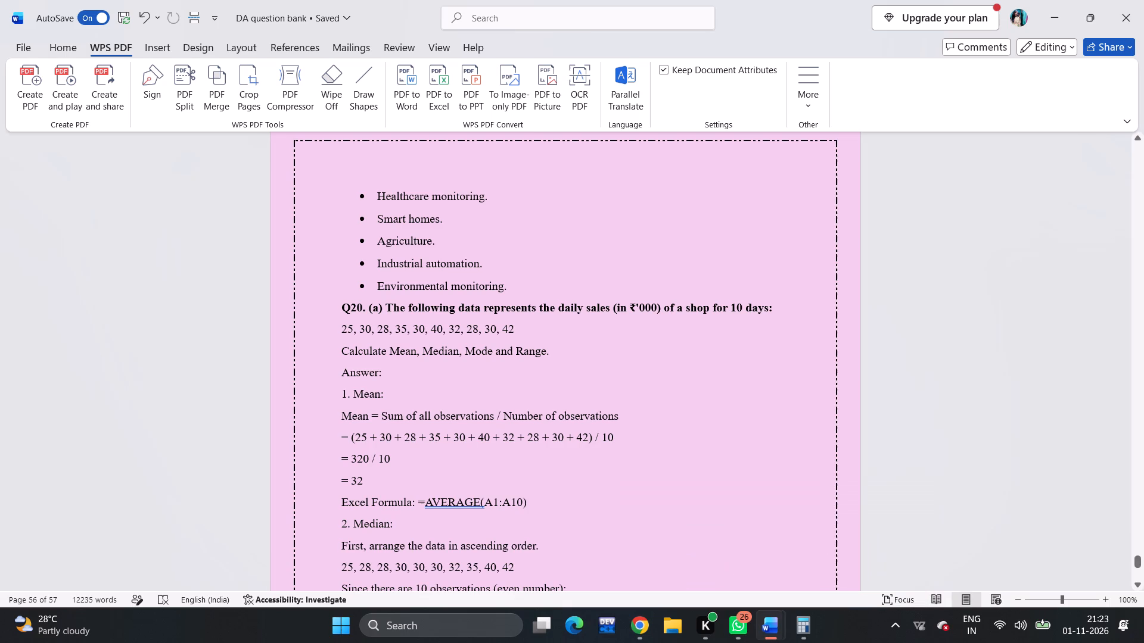